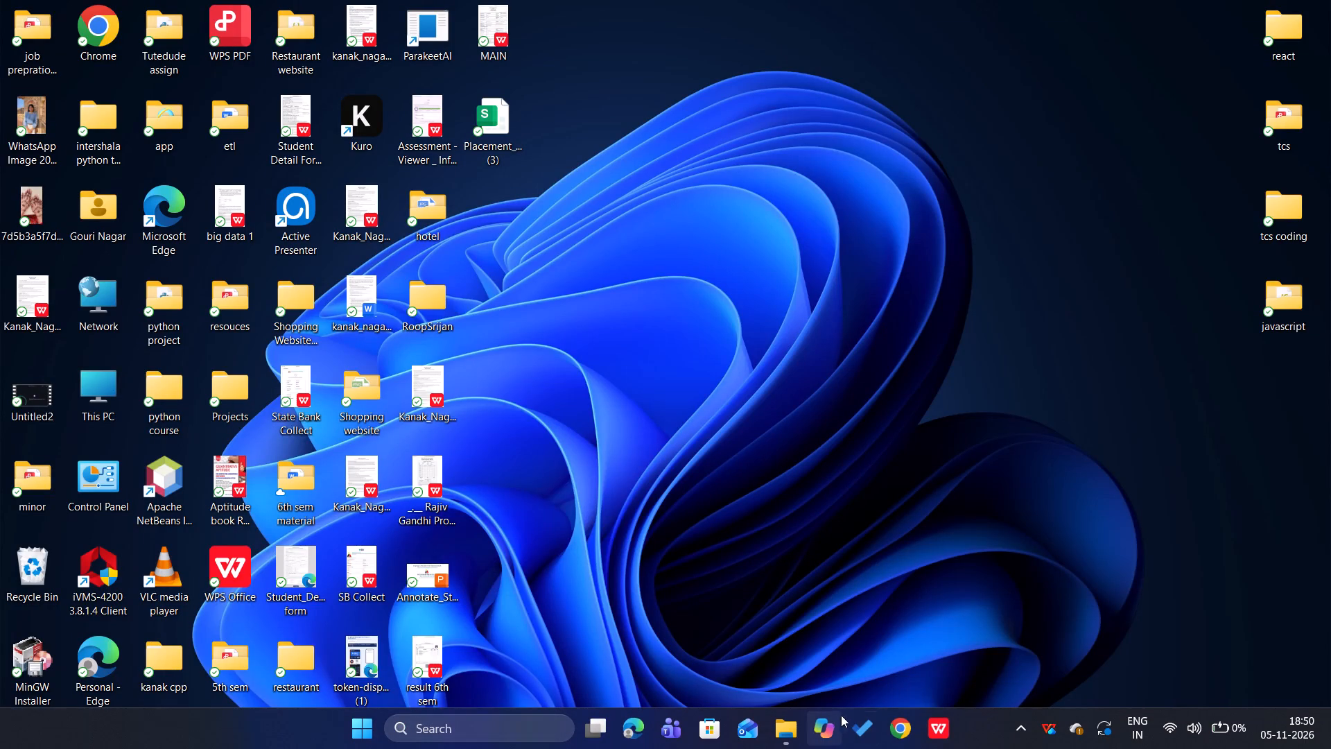
# Launch Google Chrome with the Person 1 profile.
pyautogui.click(898, 735)
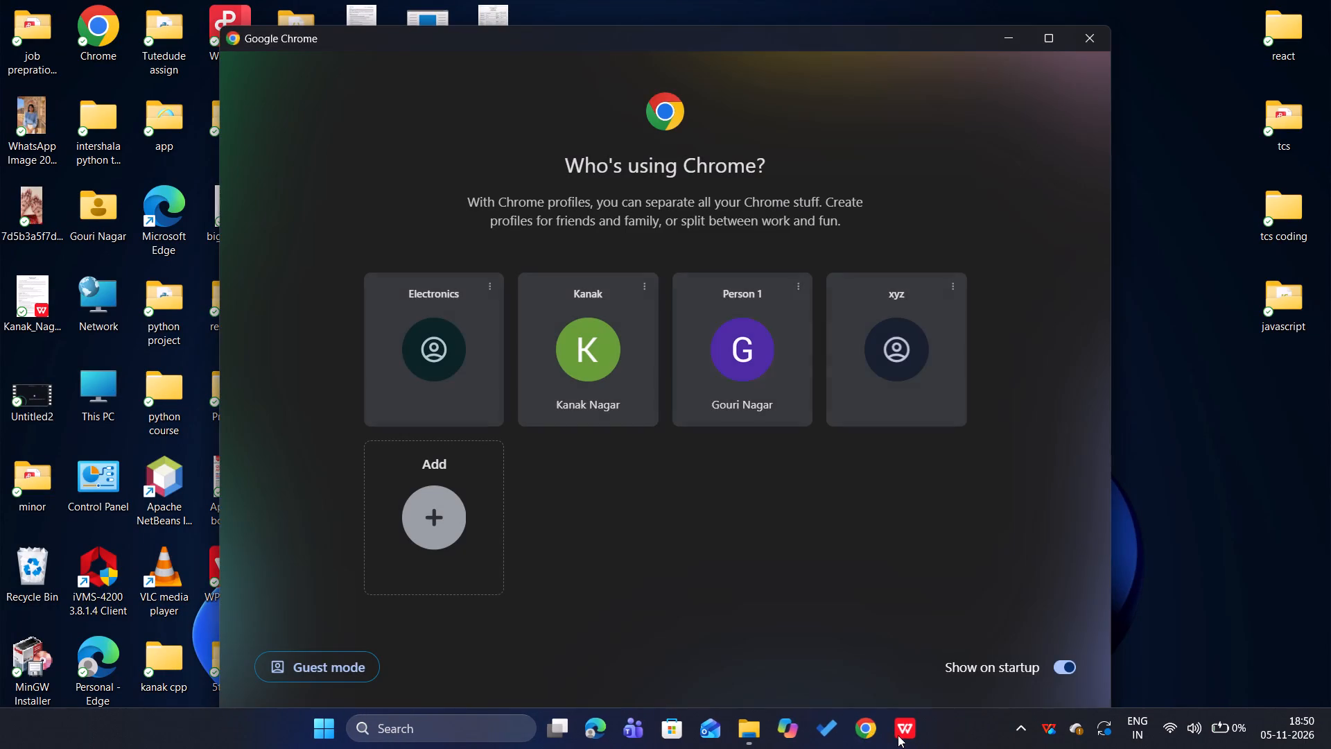
pyautogui.click(745, 379)
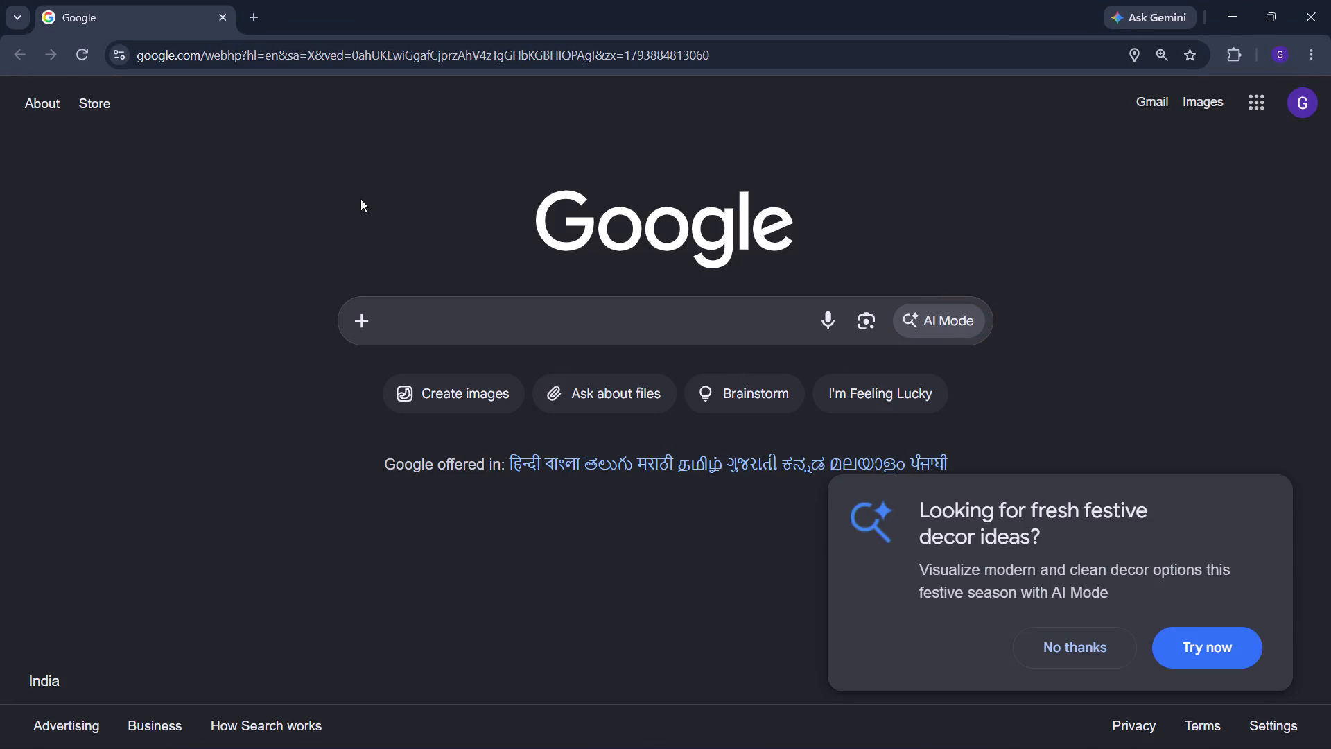
# Open YouTube in a new browser tab from its saved shortcut.
pyautogui.click(239, 10)
pyautogui.click(261, 19)
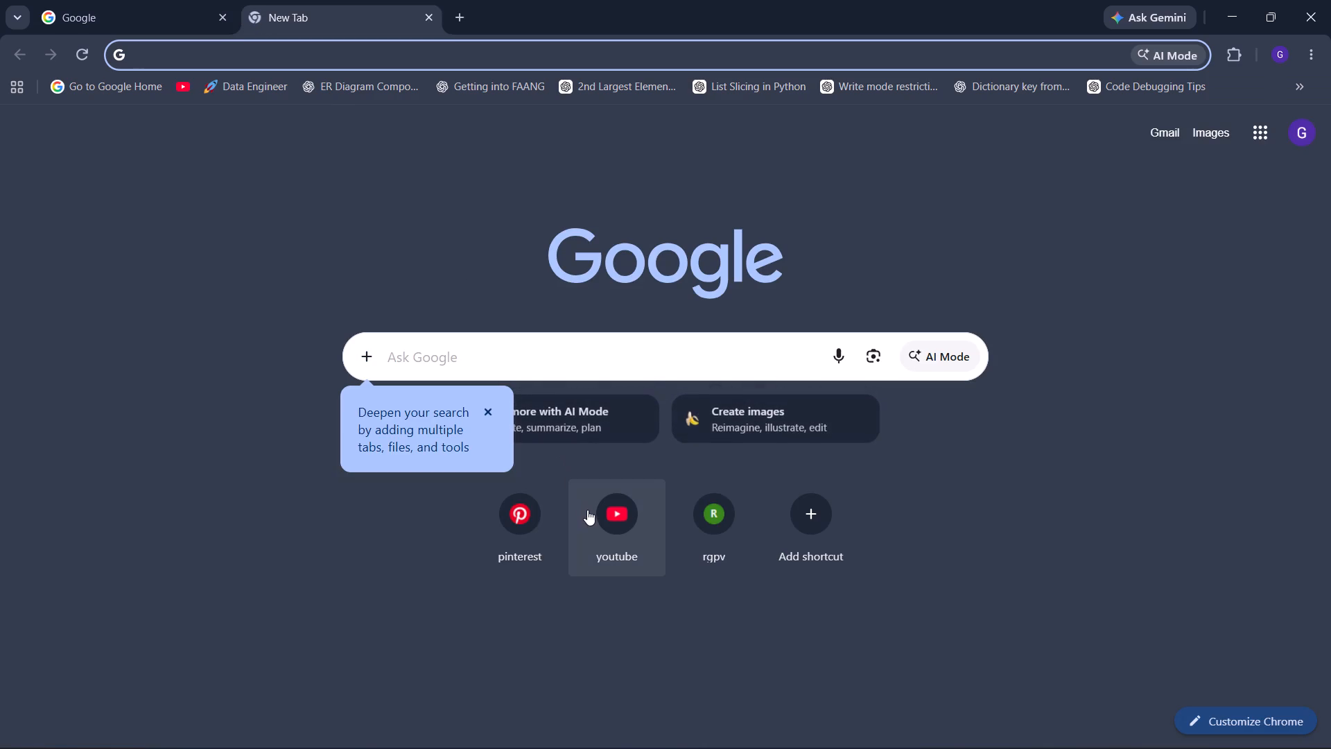
pyautogui.click(587, 513)
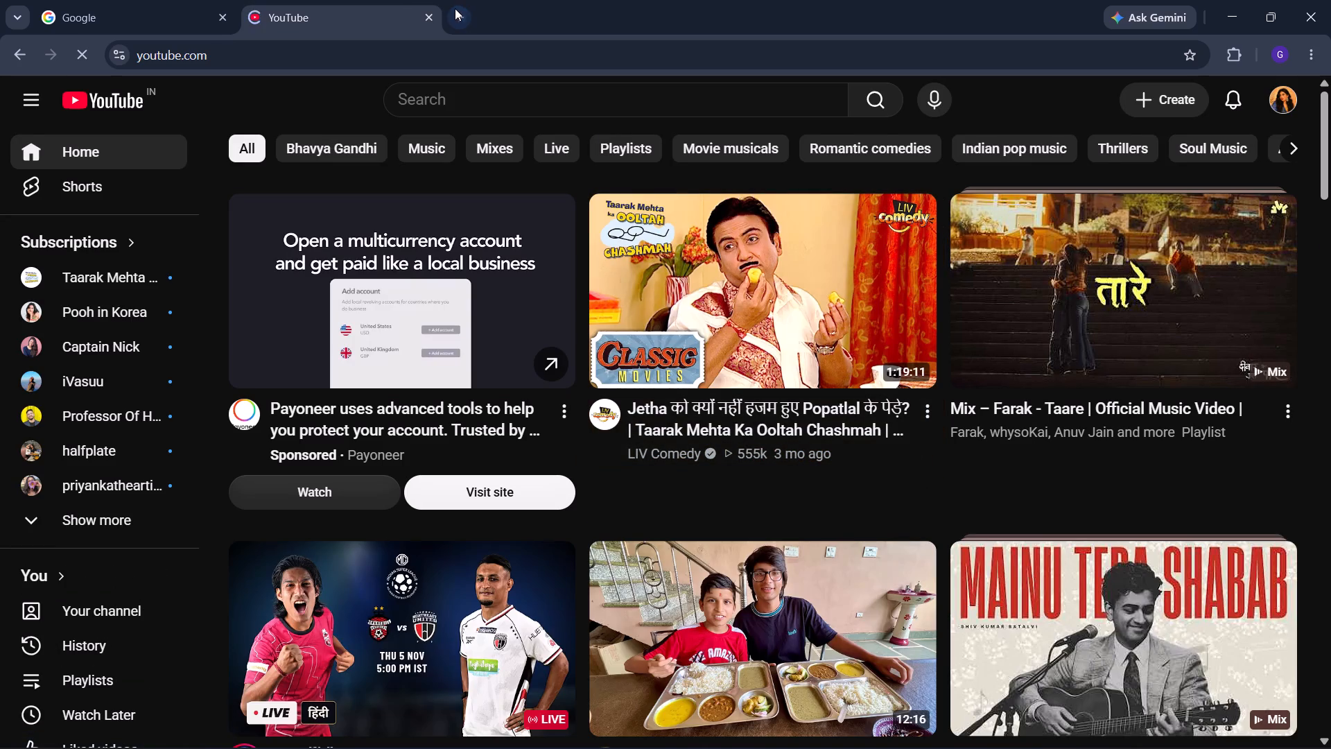
# In another new tab, search Google for canva and open the Canva account login result.
pyautogui.click(458, 8)
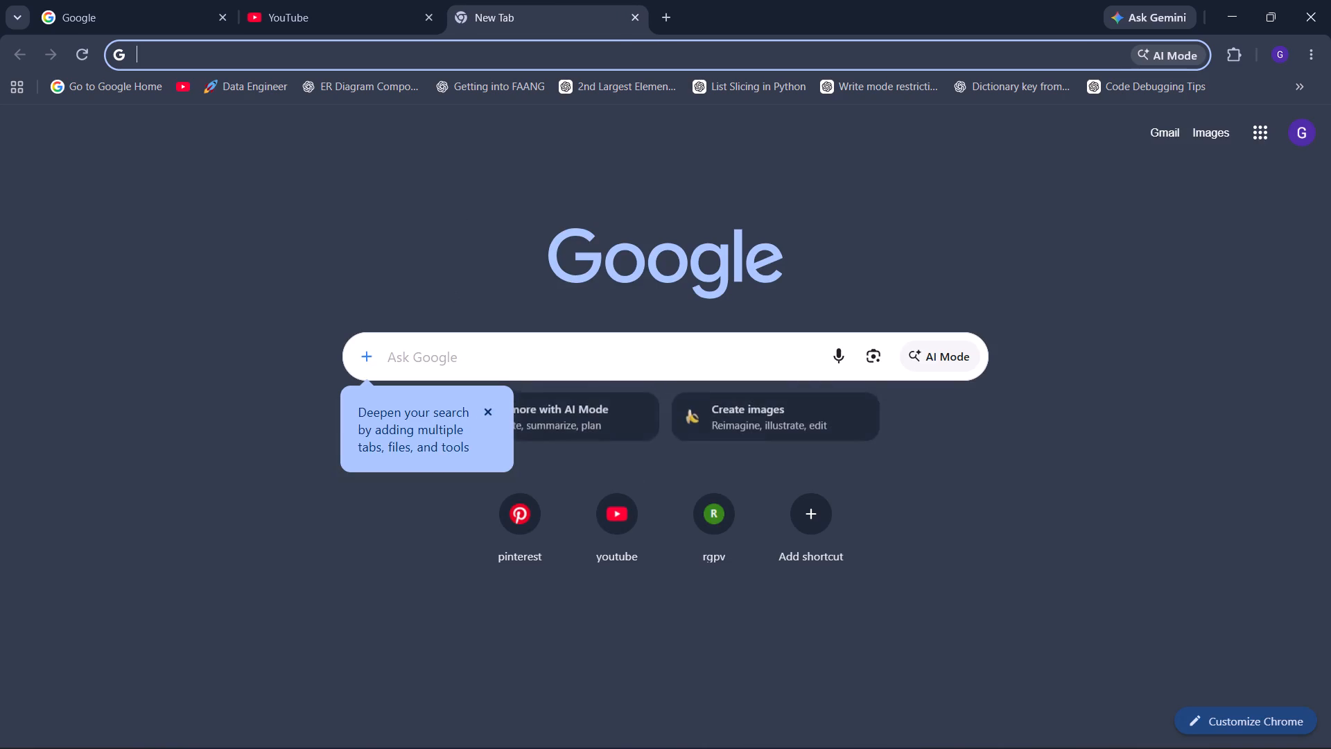
pyautogui.click(505, 359)
pyautogui.write('can')
pyautogui.press('v')
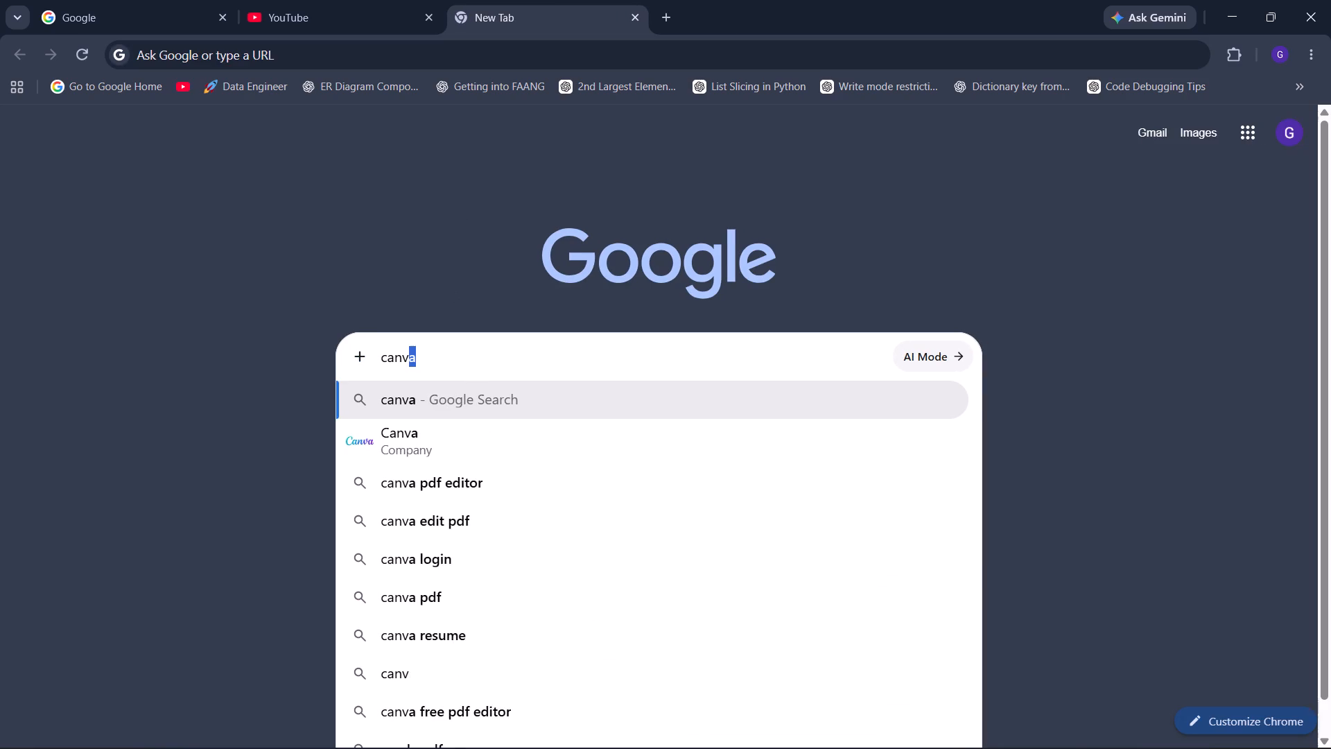
pyautogui.click(462, 451)
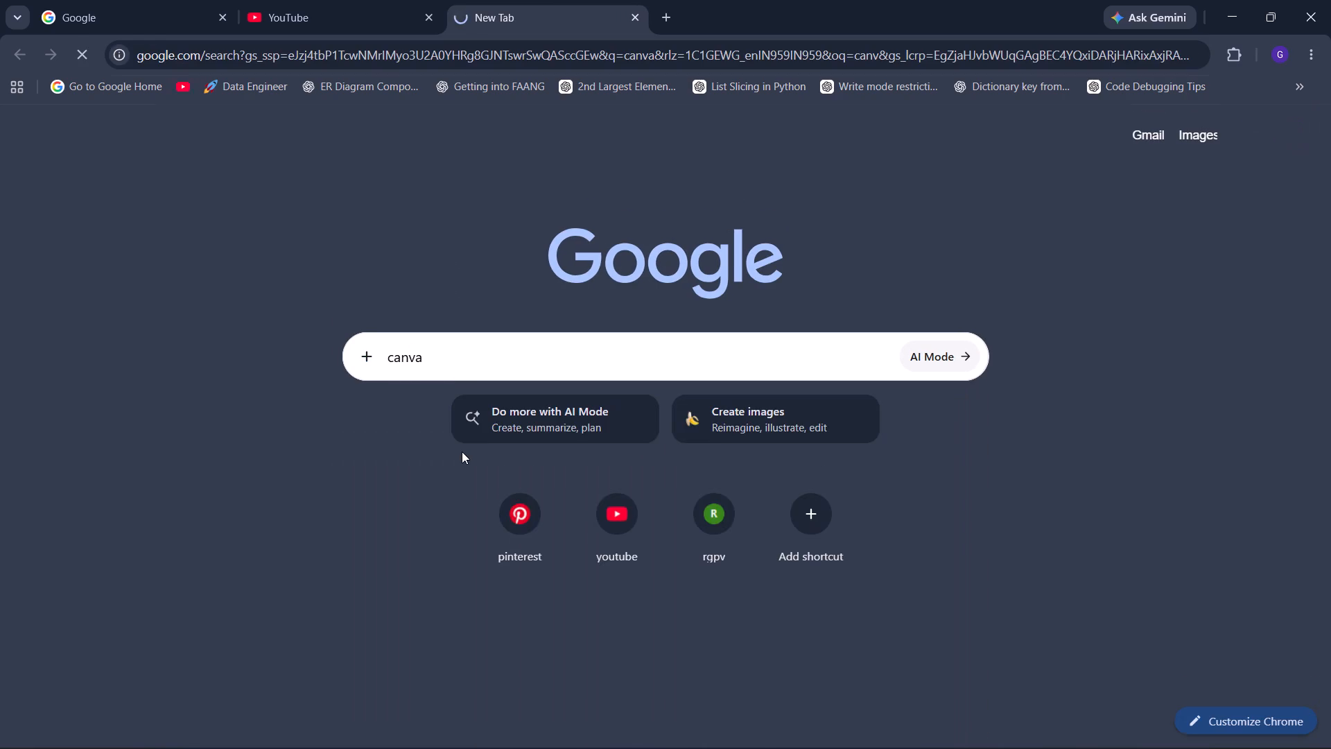
pyautogui.click(314, 278)
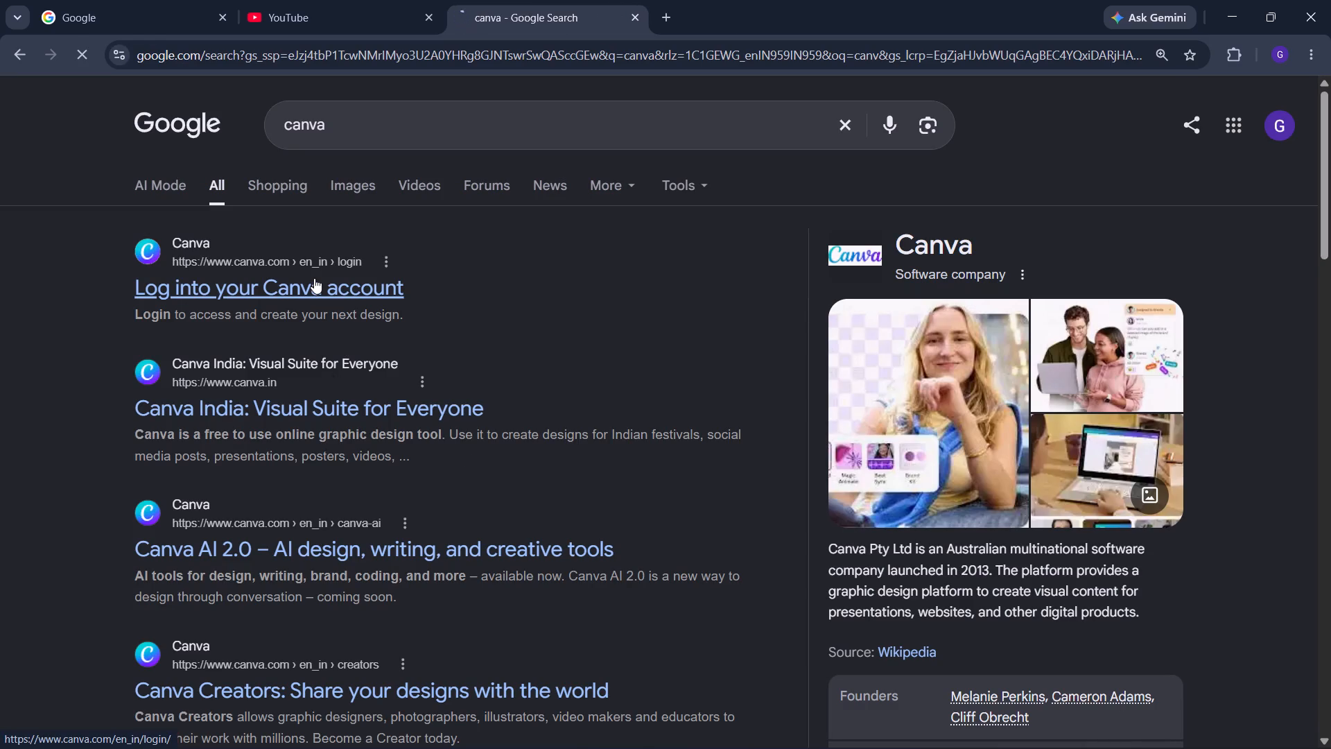
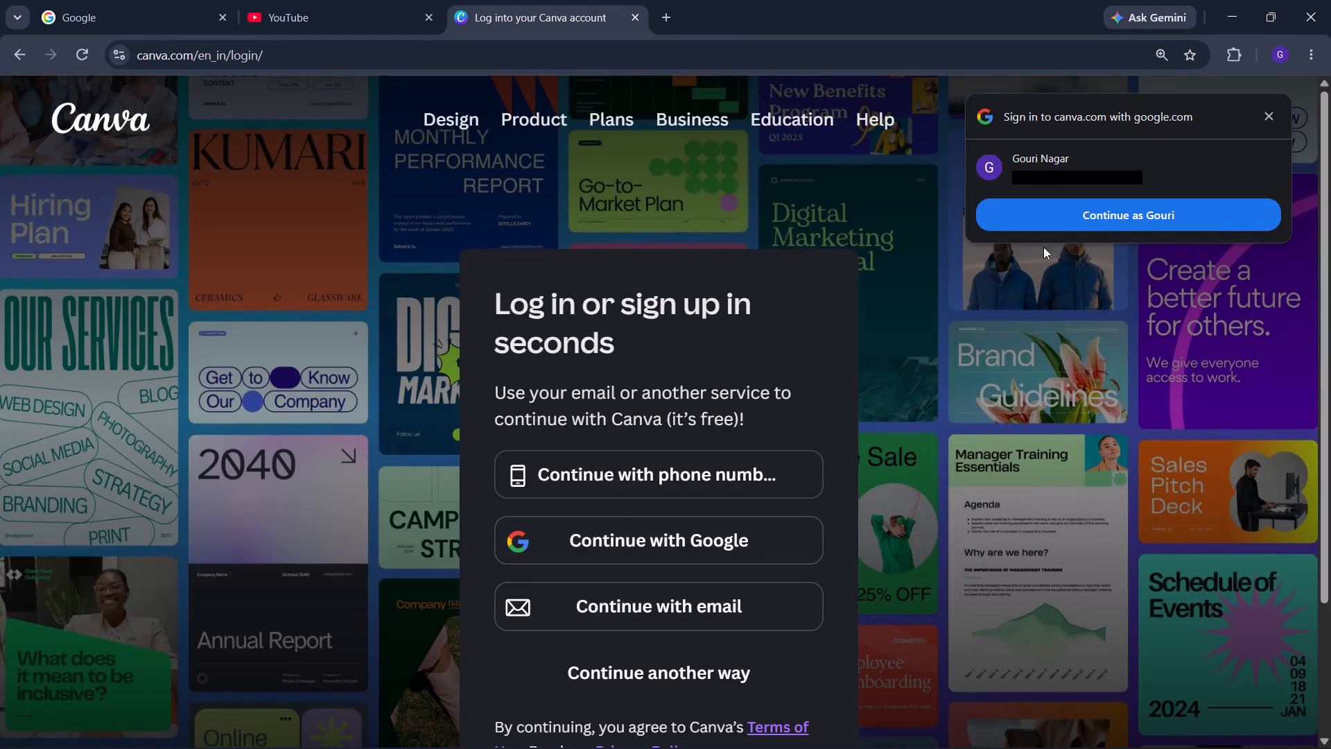
# Sign in to Canva with the suggested Google account.
pyautogui.click(1025, 210)
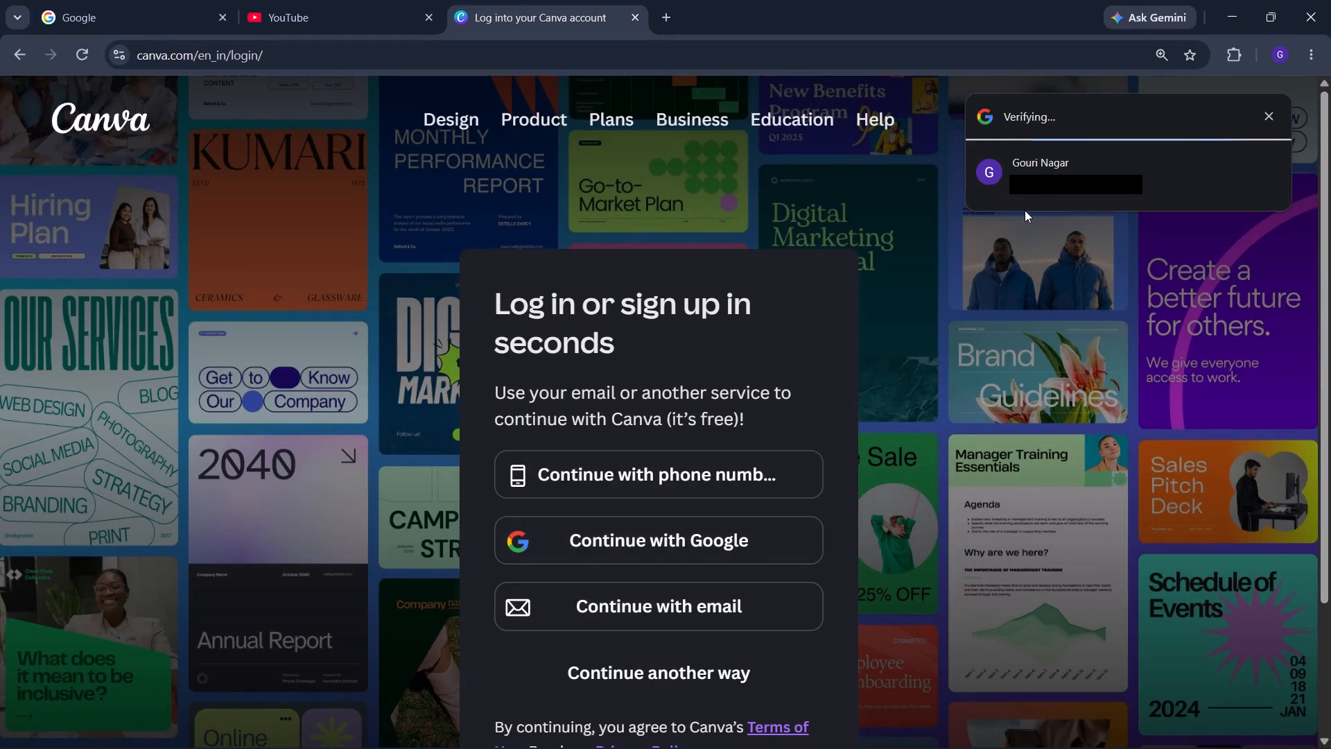
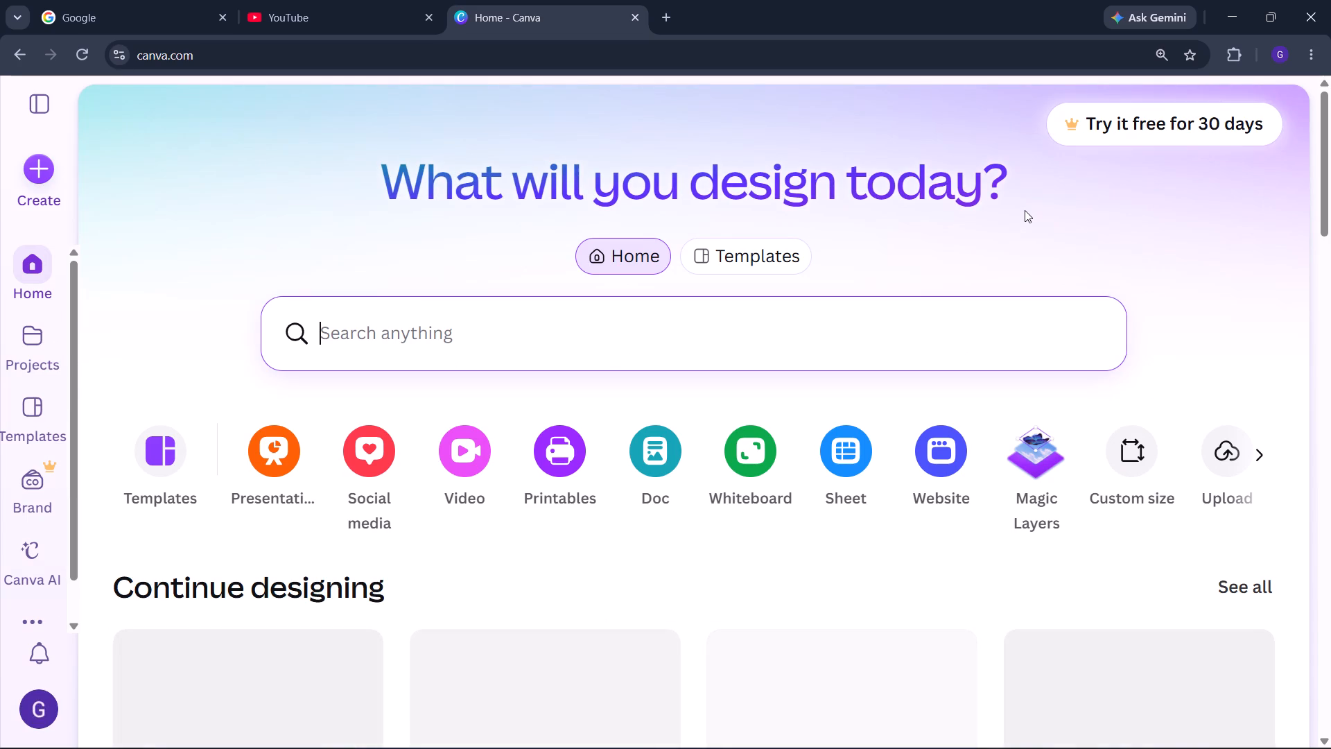
# Look through the Canva home page's recent designs, suggested templates, template categories and sidebar options.
pyautogui.scroll(-1, 1044, 338)
pyautogui.scroll(-1, 615, 524)
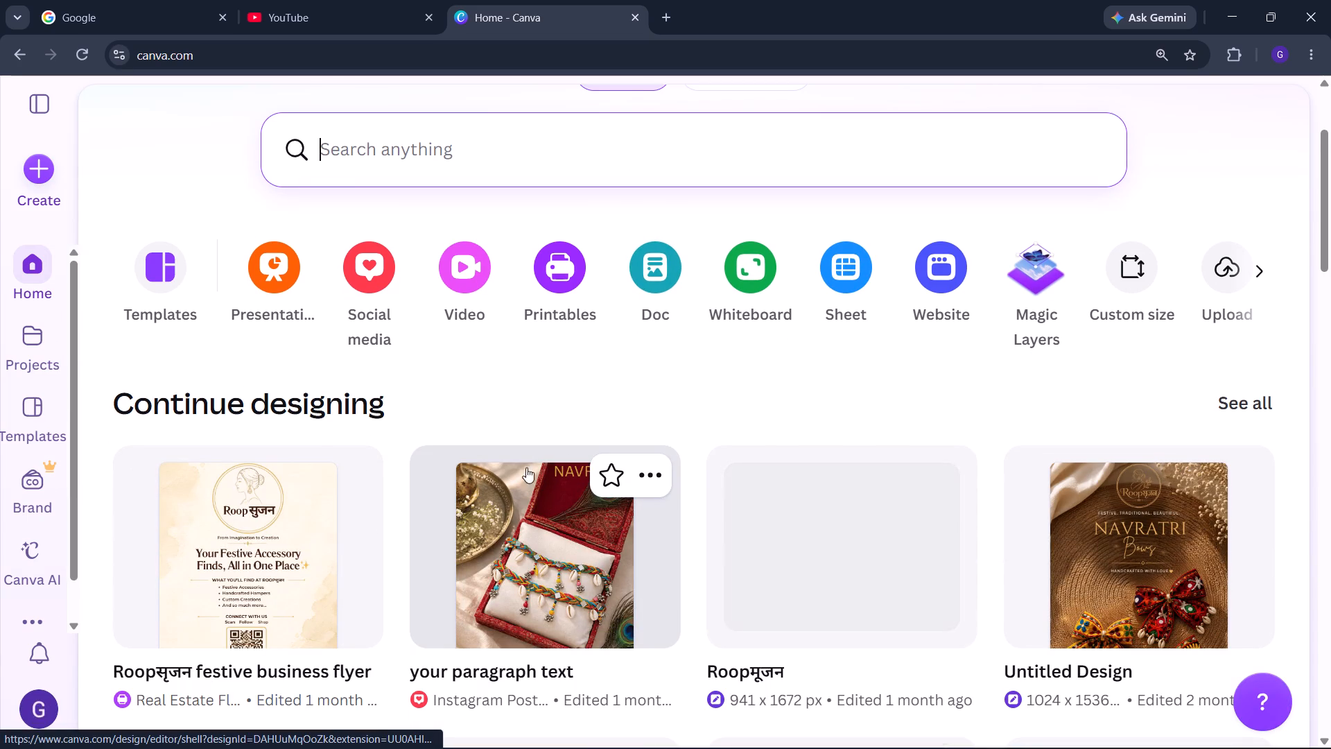
pyautogui.scroll(-2, 349, 514)
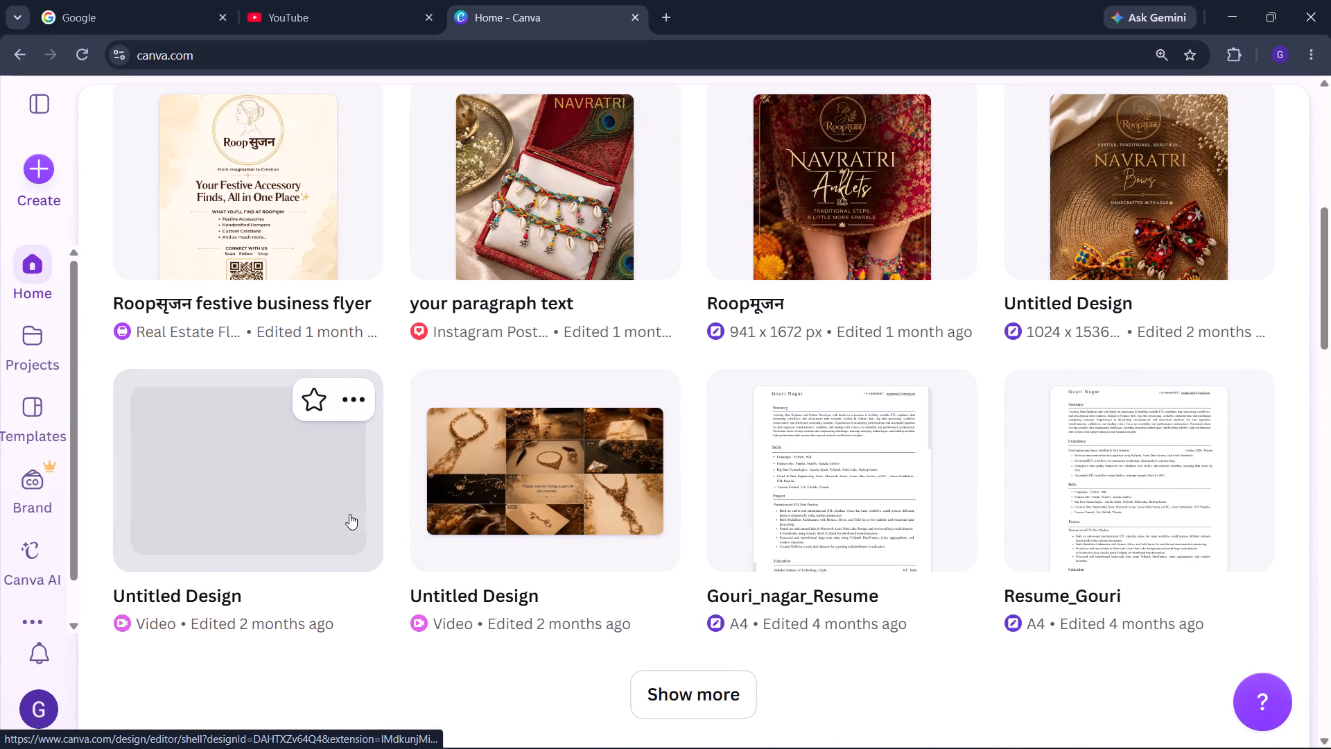
pyautogui.scroll(-5, 349, 514)
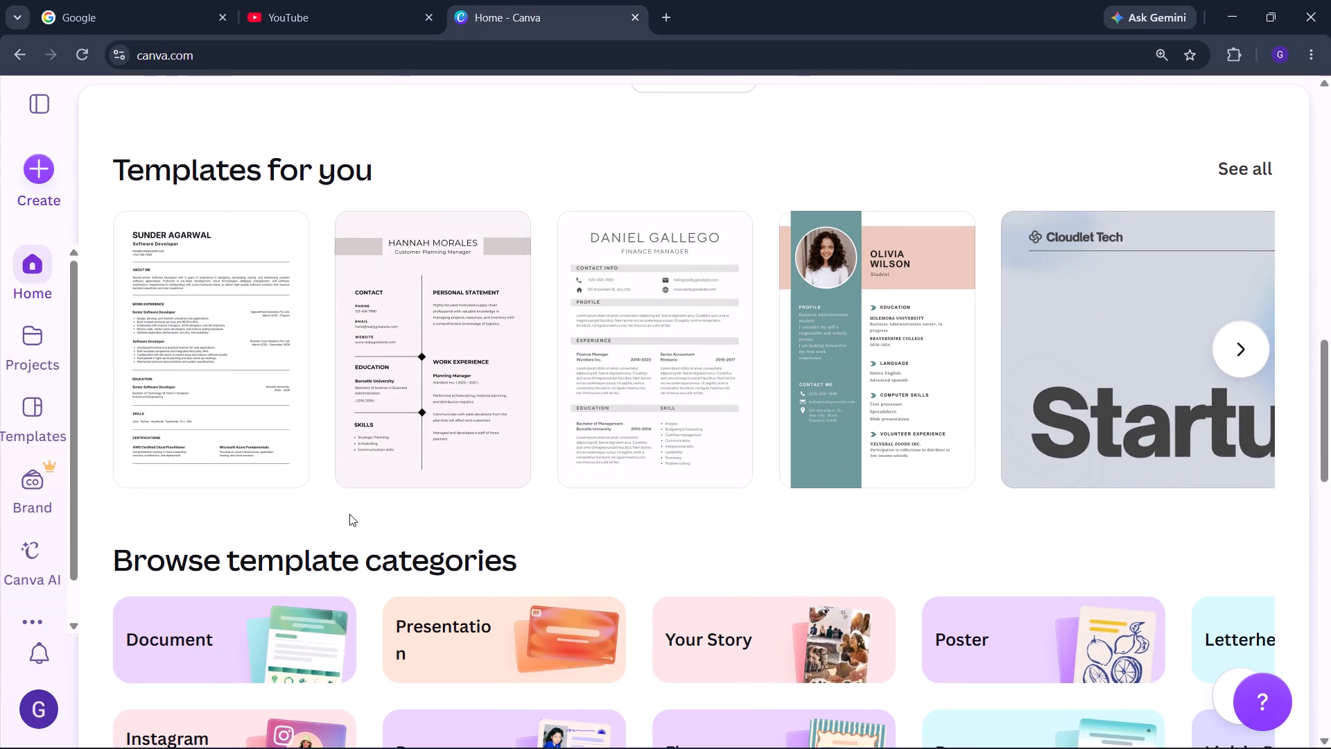
pyautogui.scroll(-4, 349, 514)
pyautogui.scroll(8, 349, 514)
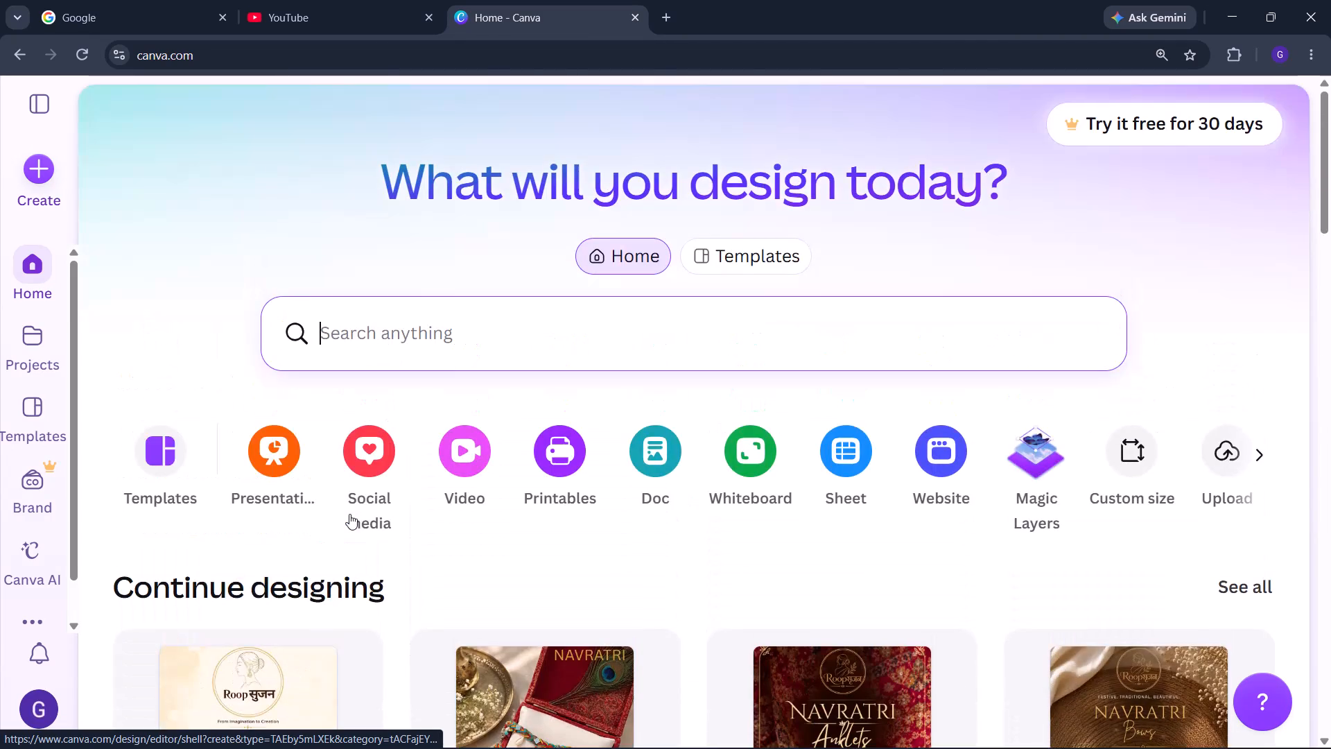
pyautogui.scroll(-2, 589, 534)
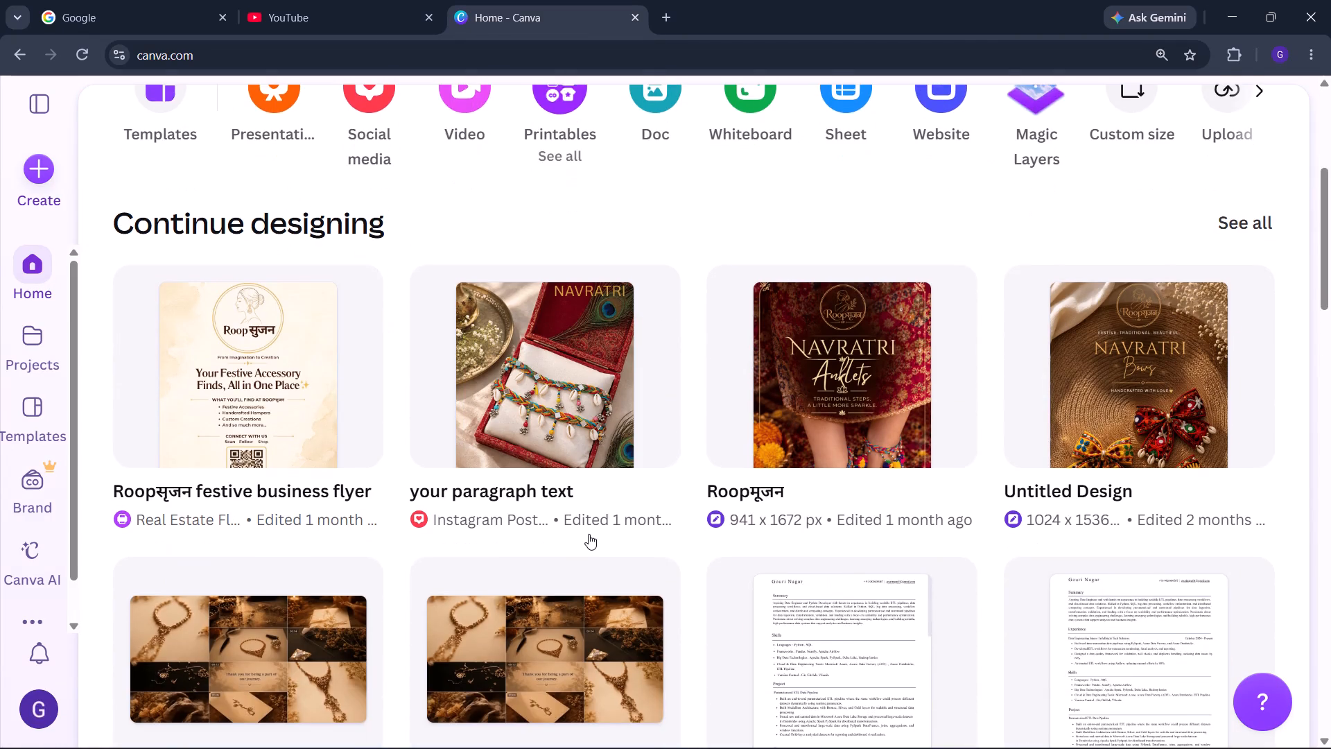
pyautogui.scroll(-2, 589, 534)
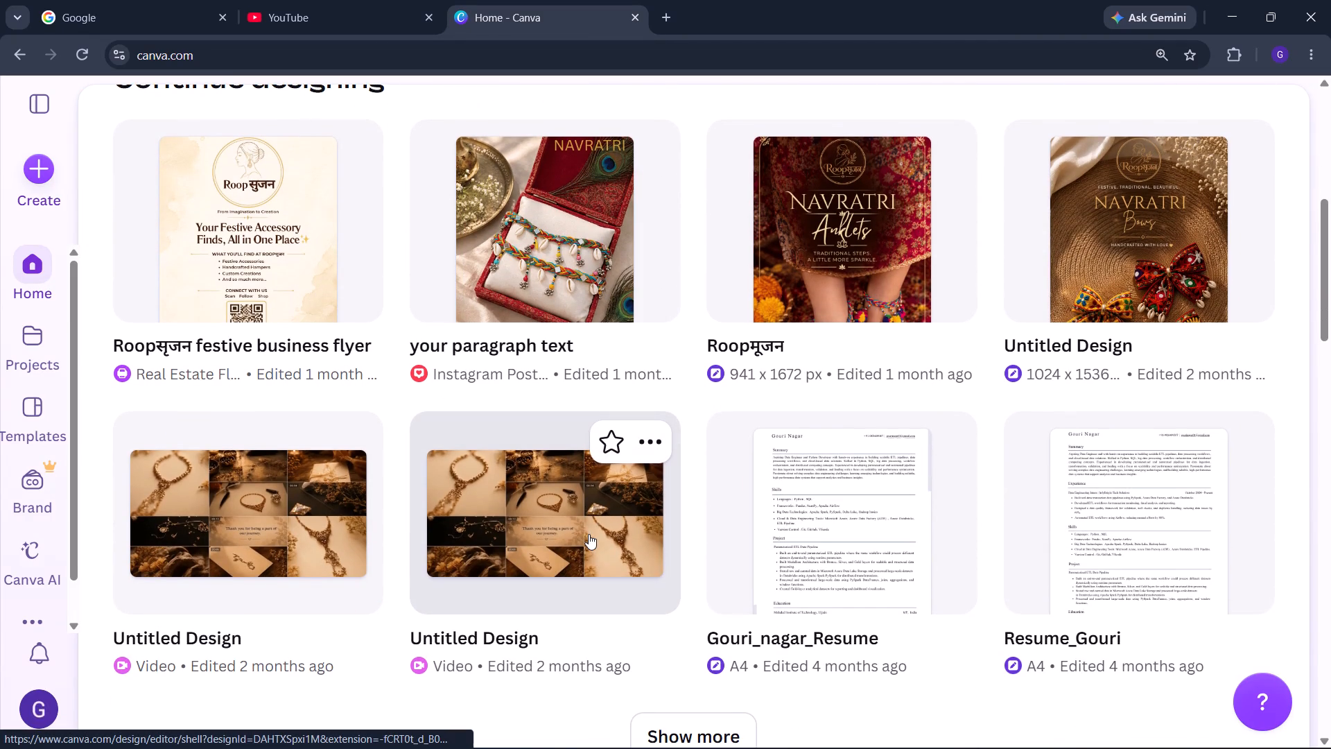
pyautogui.scroll(5, 589, 534)
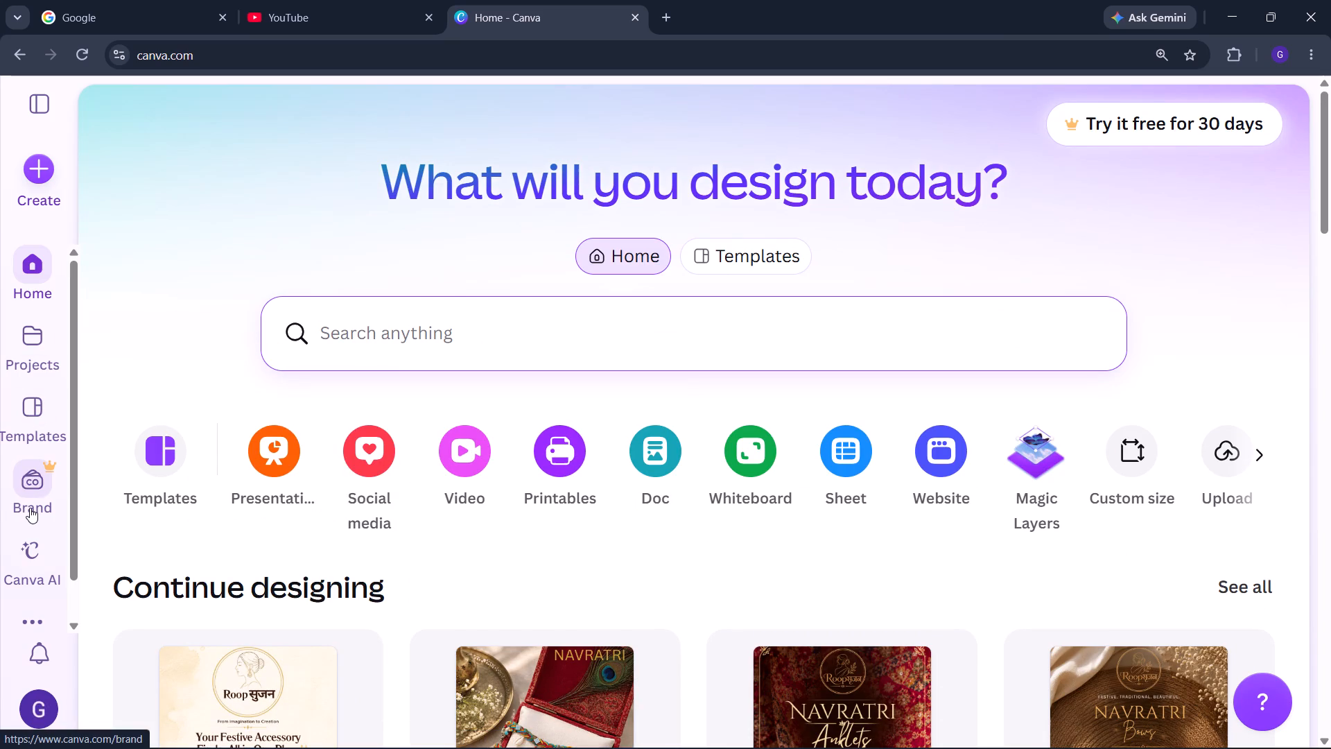
pyautogui.scroll(-1, 35, 596)
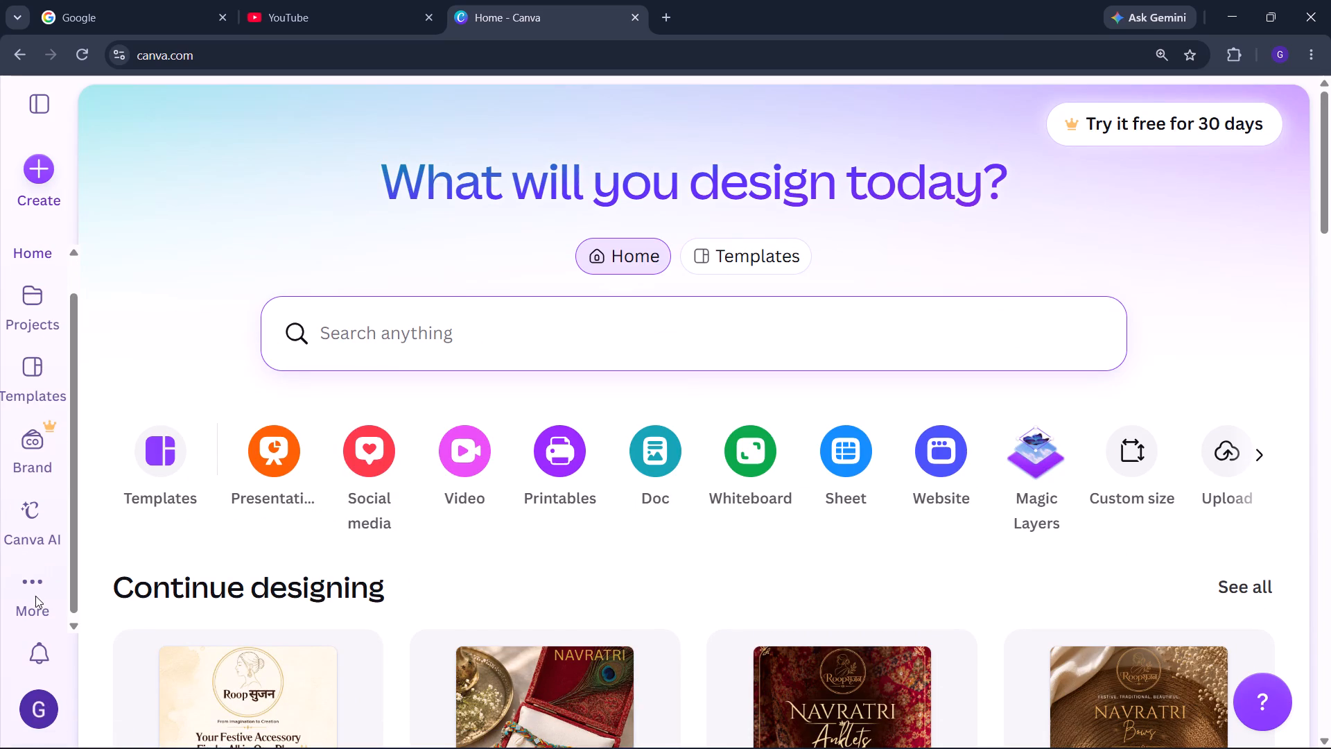
pyautogui.scroll(-1, 35, 596)
# Go to the Upload section of Create a design and bring up the file chooser for uploading files from the computer.
pyautogui.click(1234, 471)
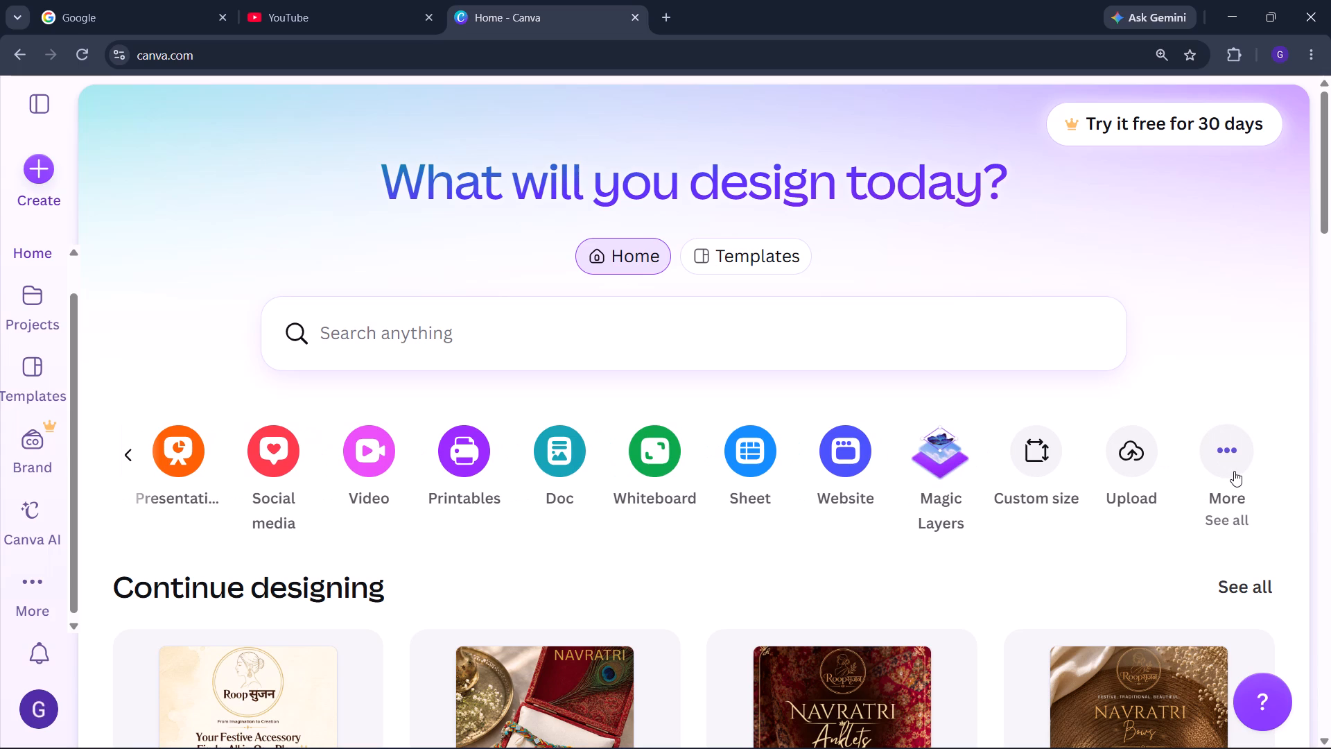
pyautogui.click(1127, 469)
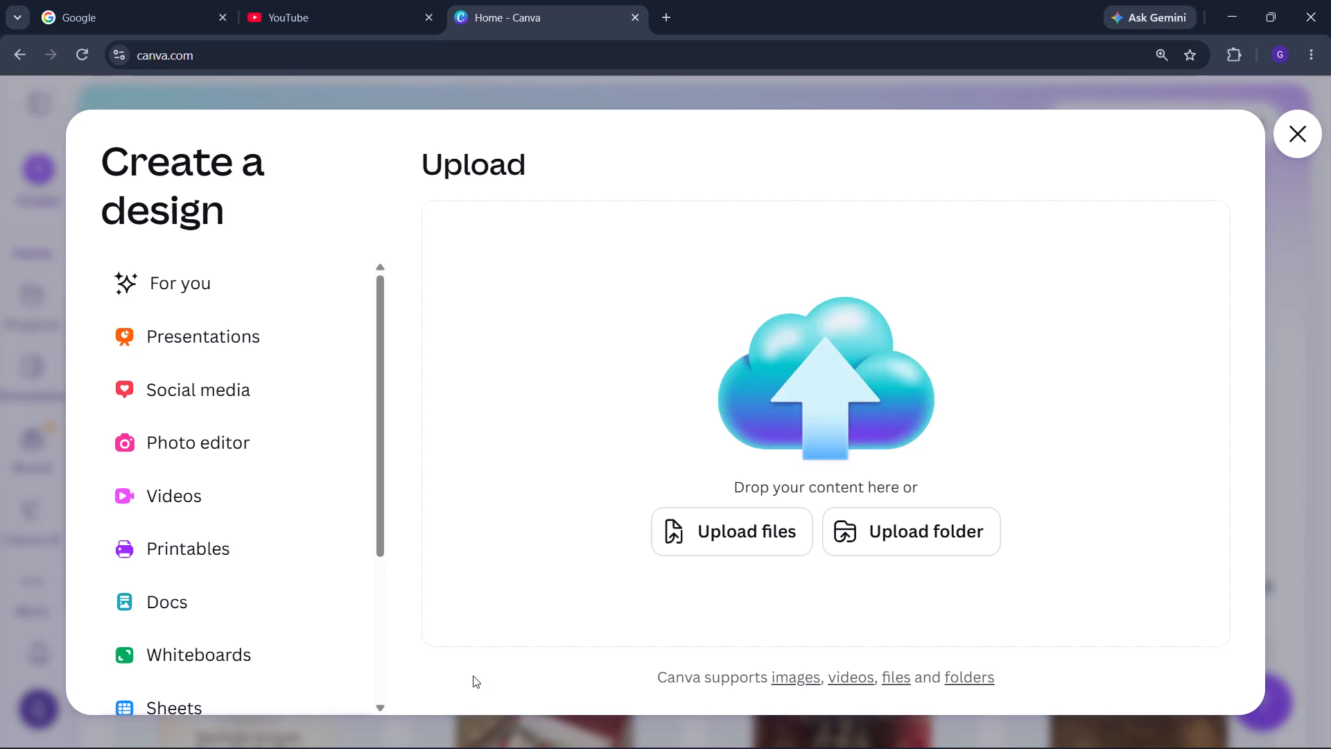
pyautogui.click(167, 605)
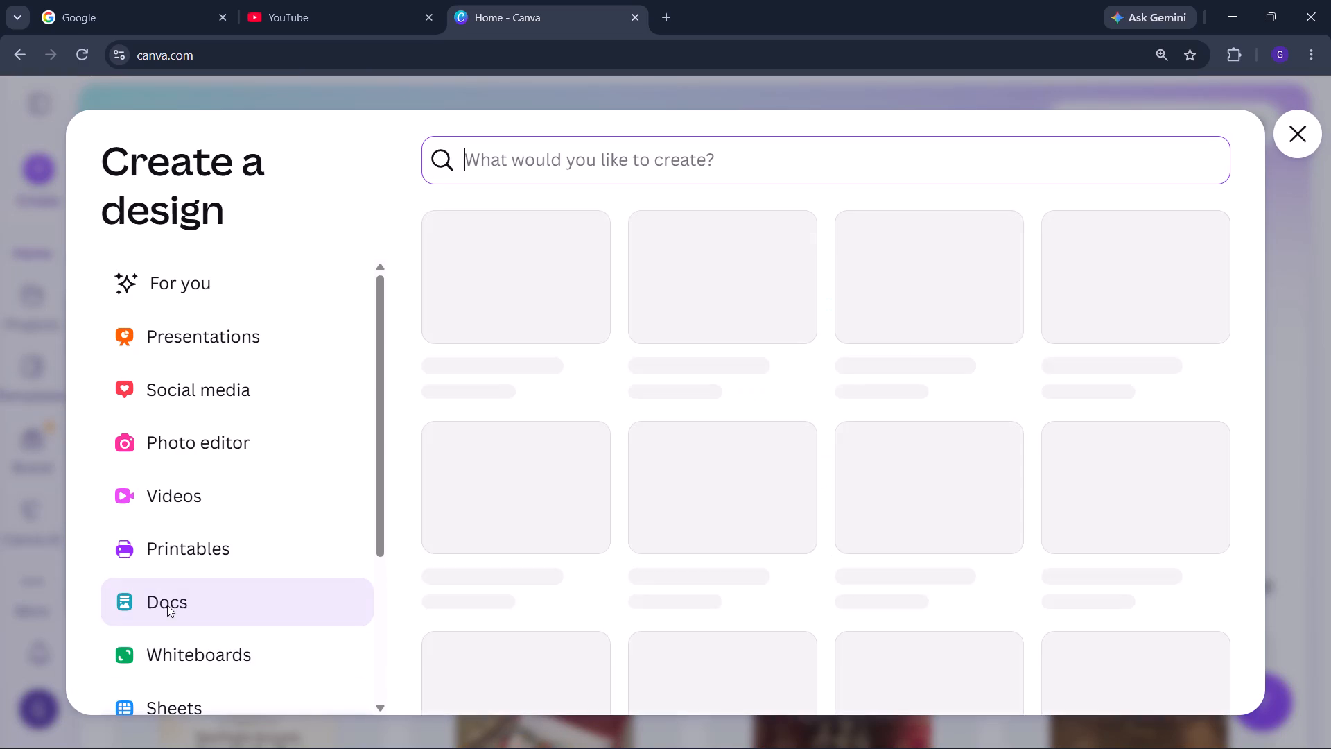
pyautogui.scroll(-1, 195, 551)
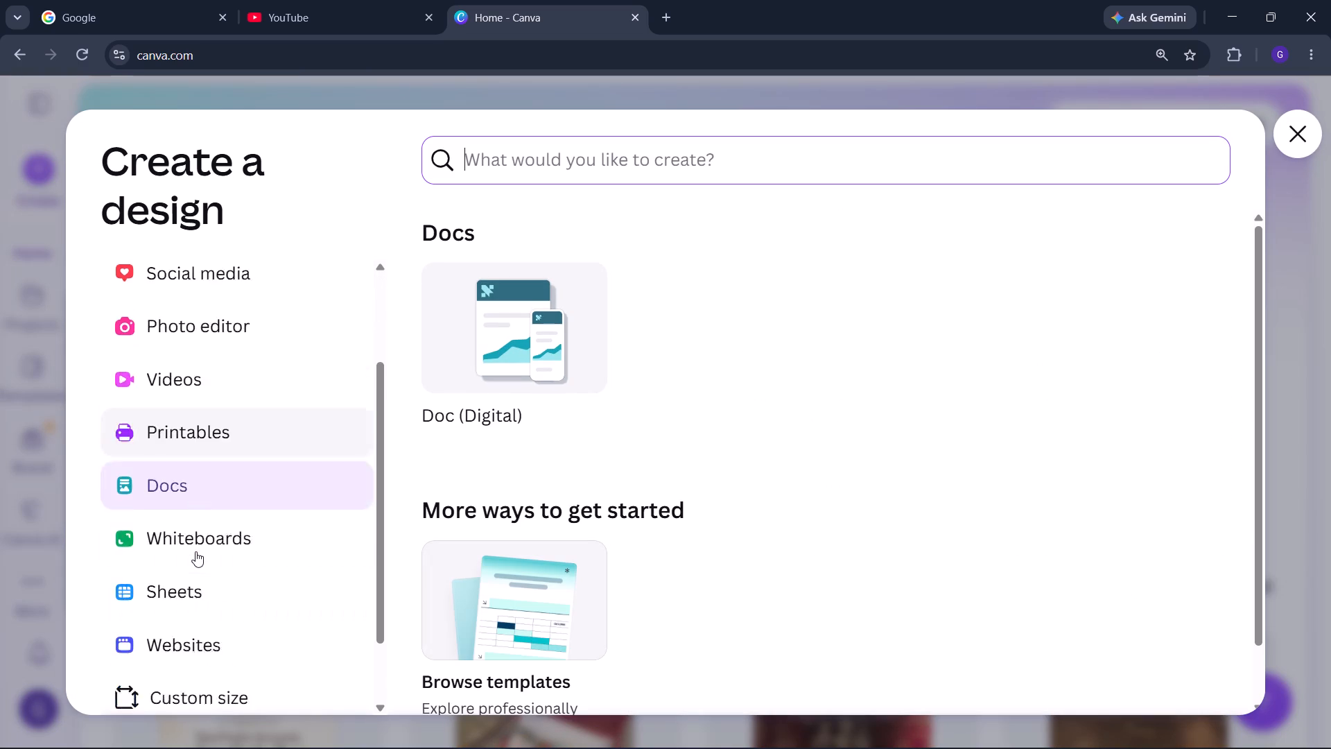
pyautogui.scroll(-1, 195, 551)
pyautogui.click(158, 698)
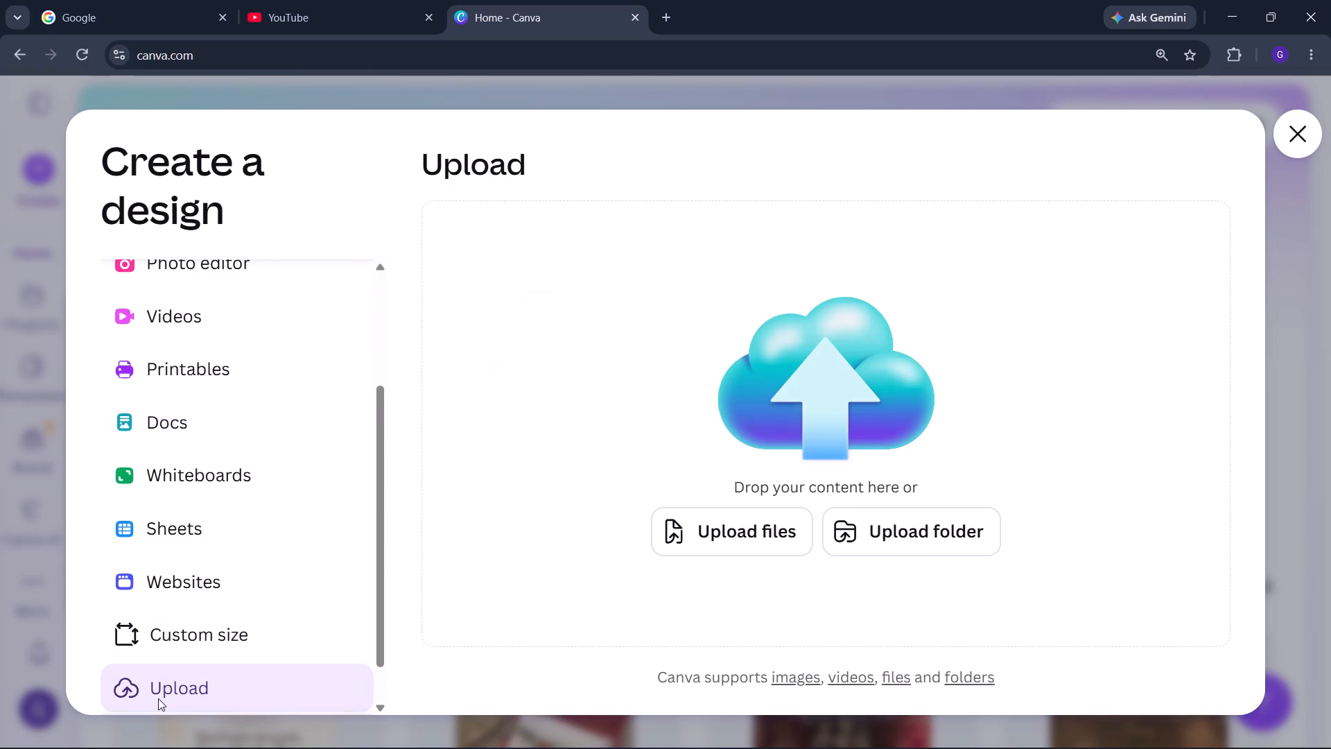
pyautogui.click(734, 539)
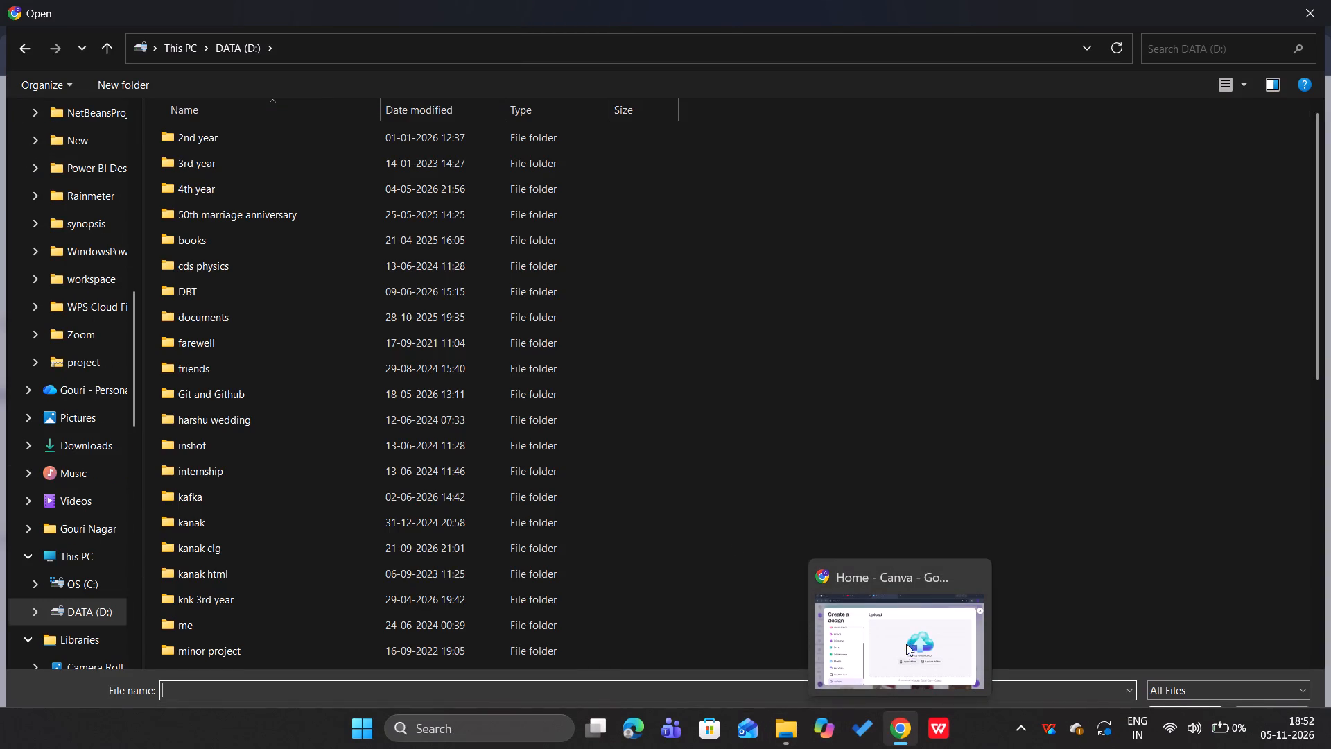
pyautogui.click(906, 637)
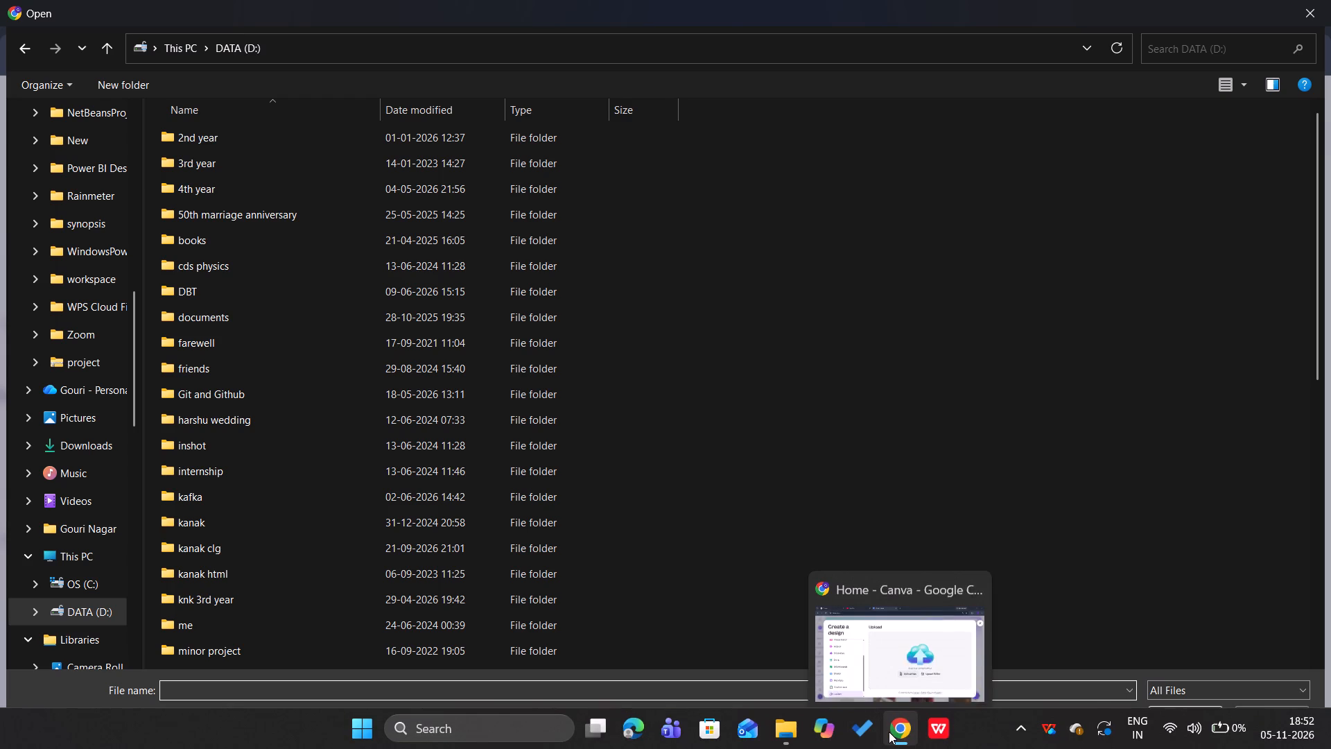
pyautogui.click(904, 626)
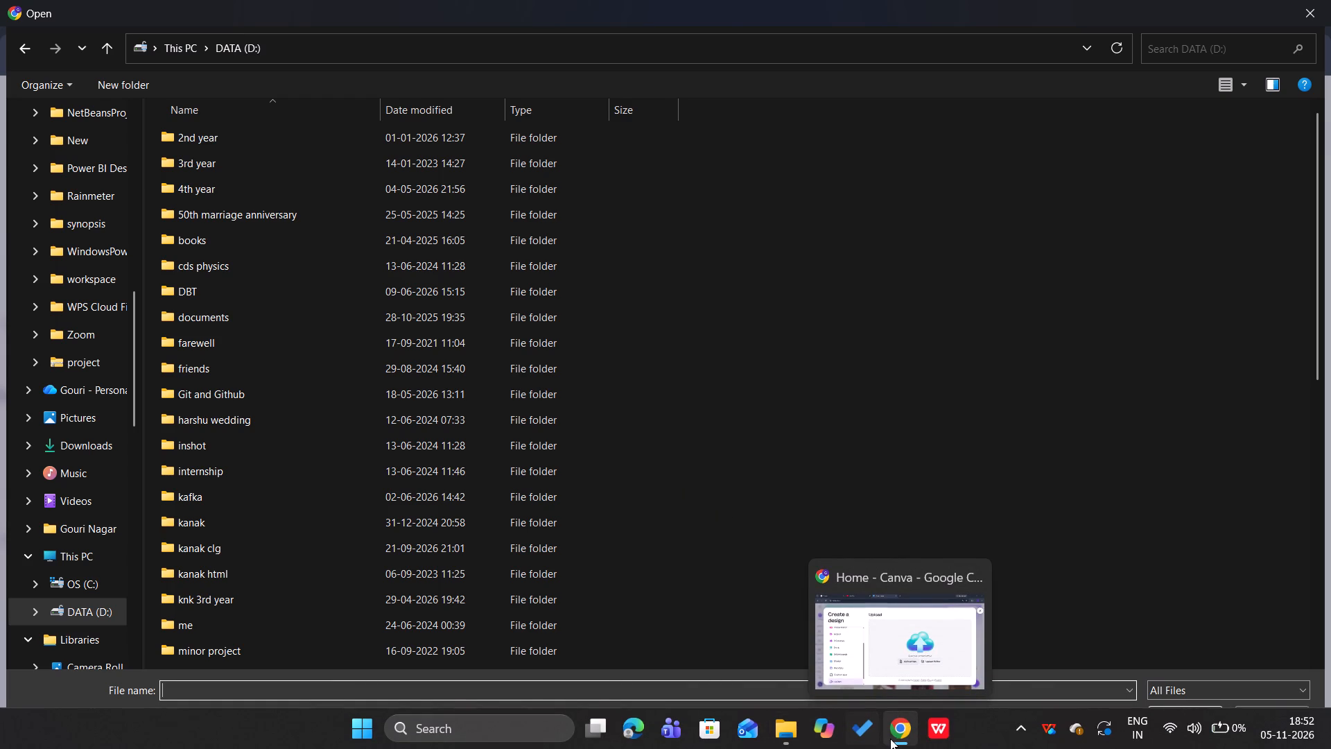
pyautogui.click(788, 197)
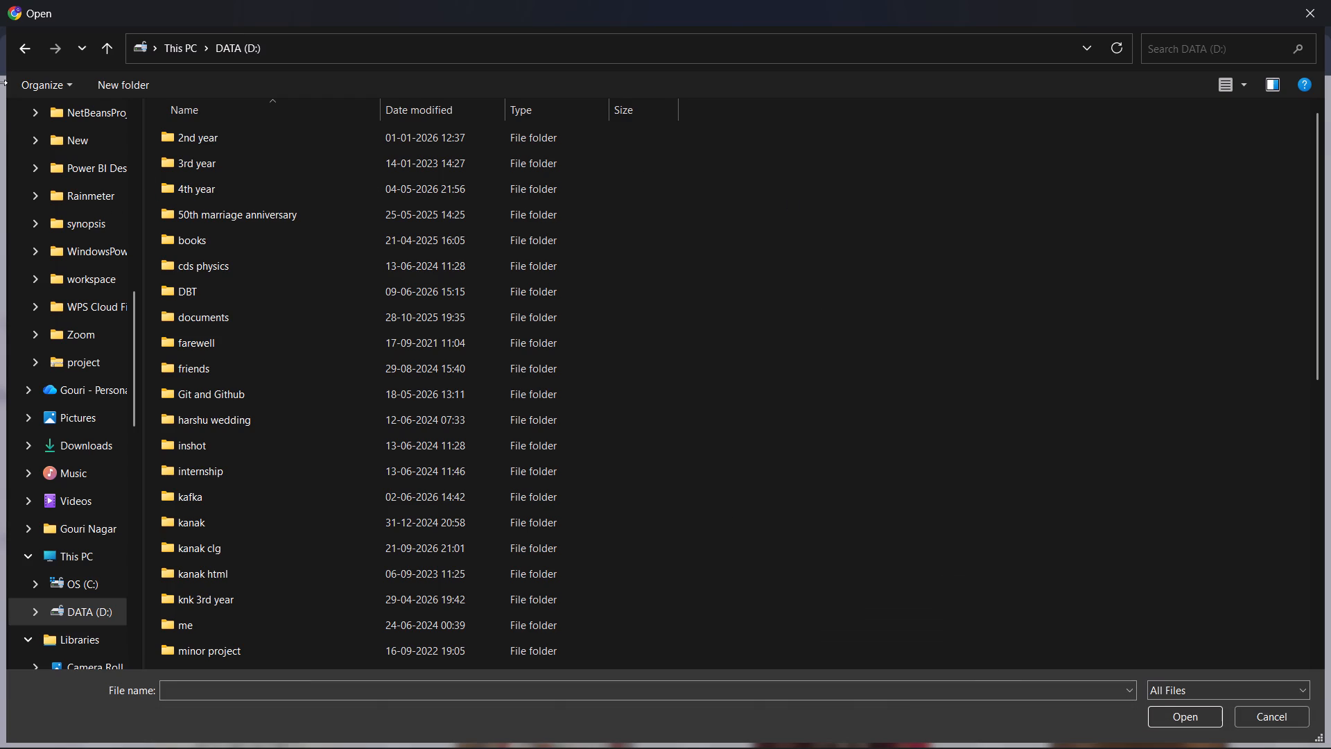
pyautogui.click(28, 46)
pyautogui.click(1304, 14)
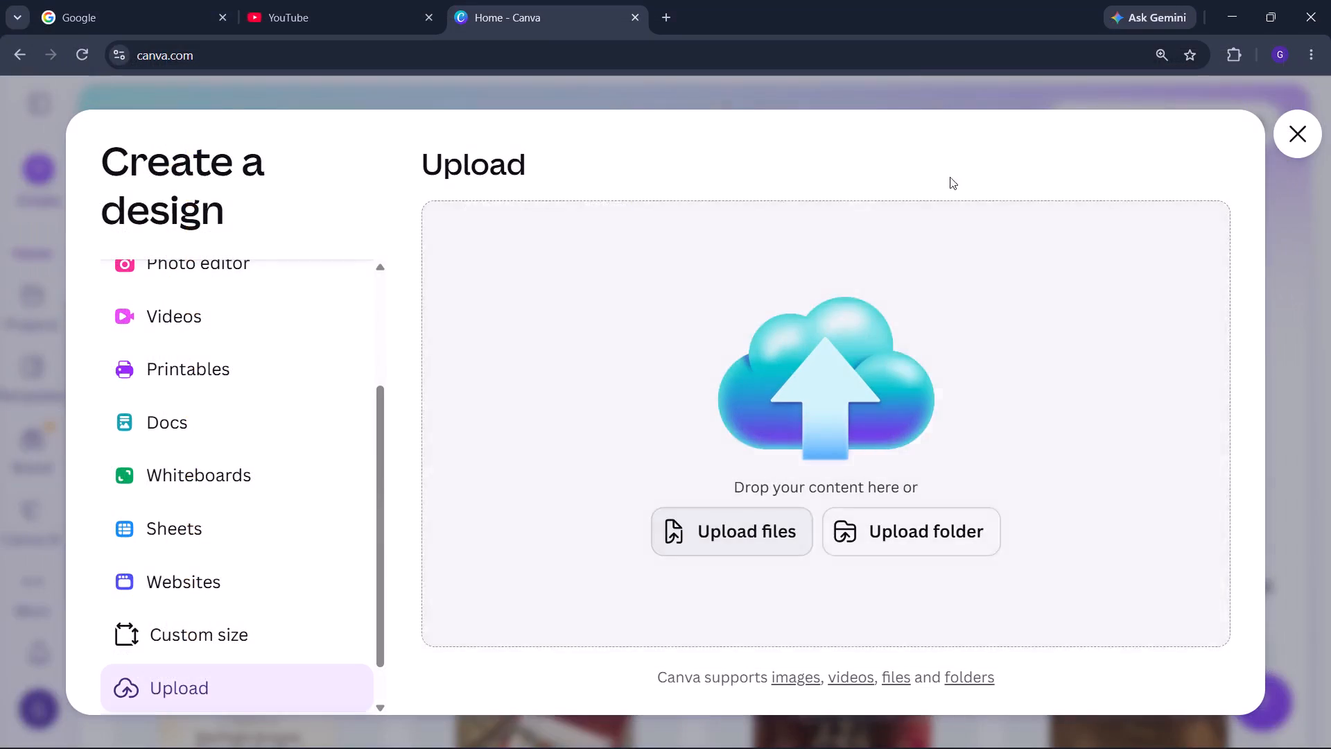
# Open Google Drive in a new browser tab using the Google apps shortcuts.
pyautogui.click(676, 10)
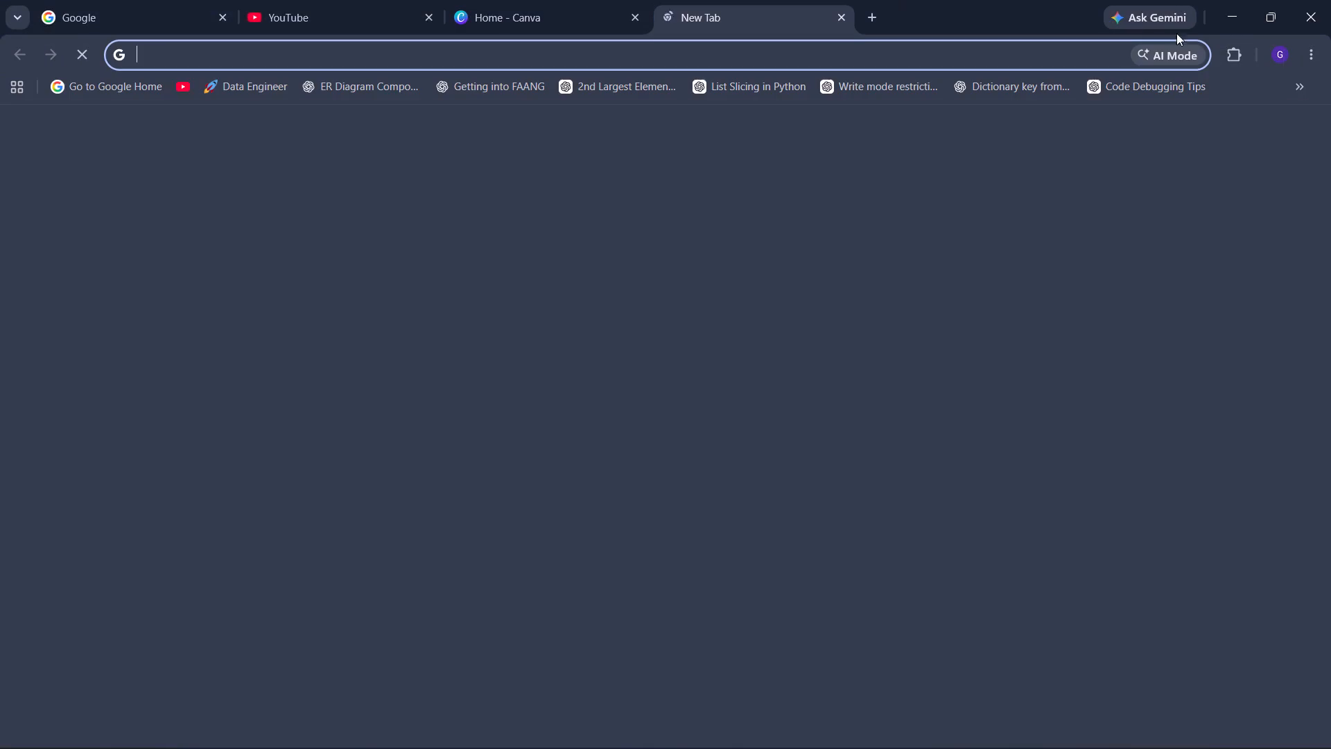
pyautogui.click(1289, 56)
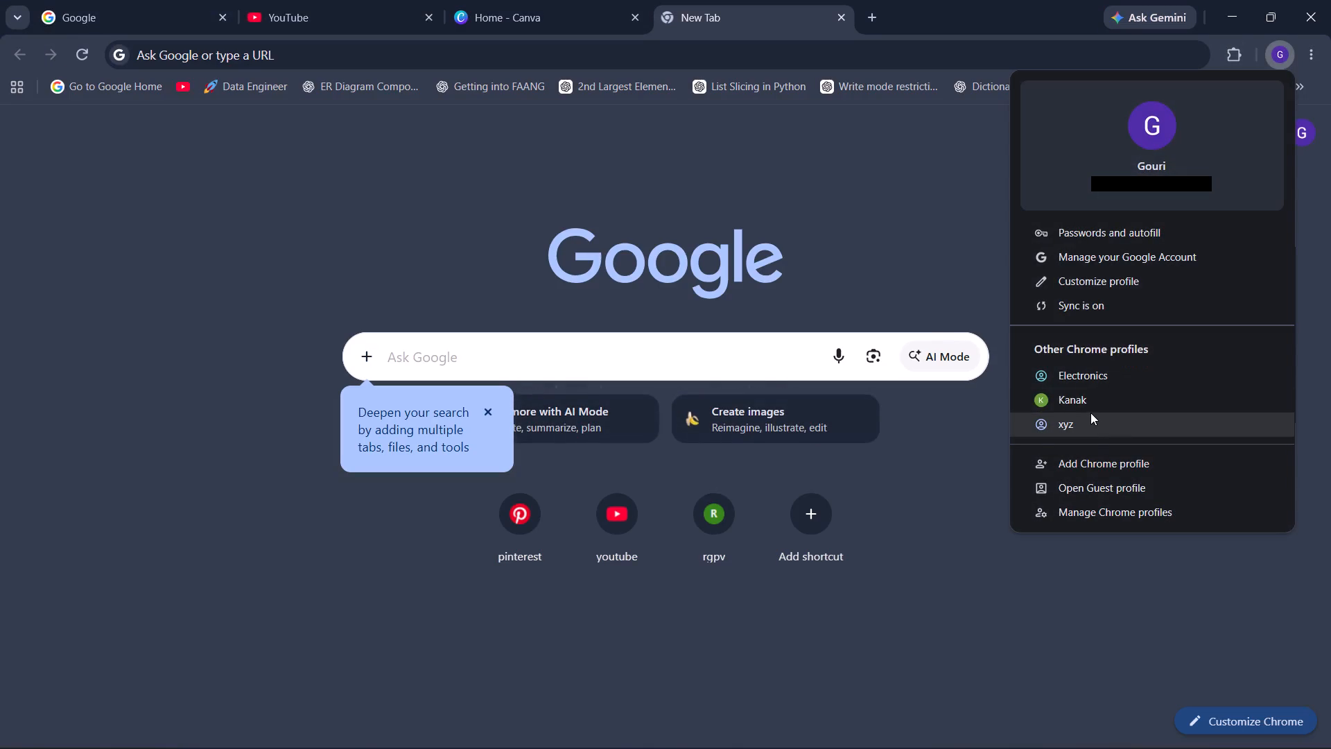
pyautogui.click(915, 273)
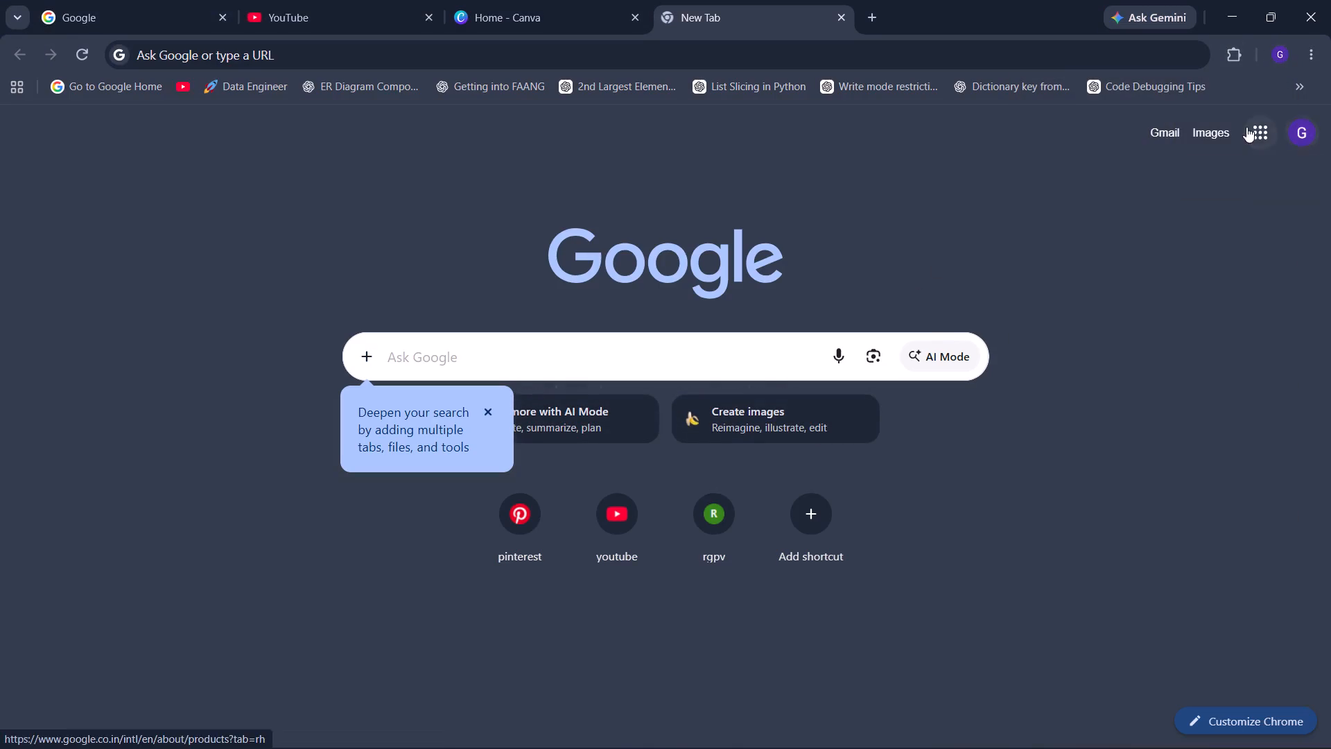
pyautogui.click(1246, 127)
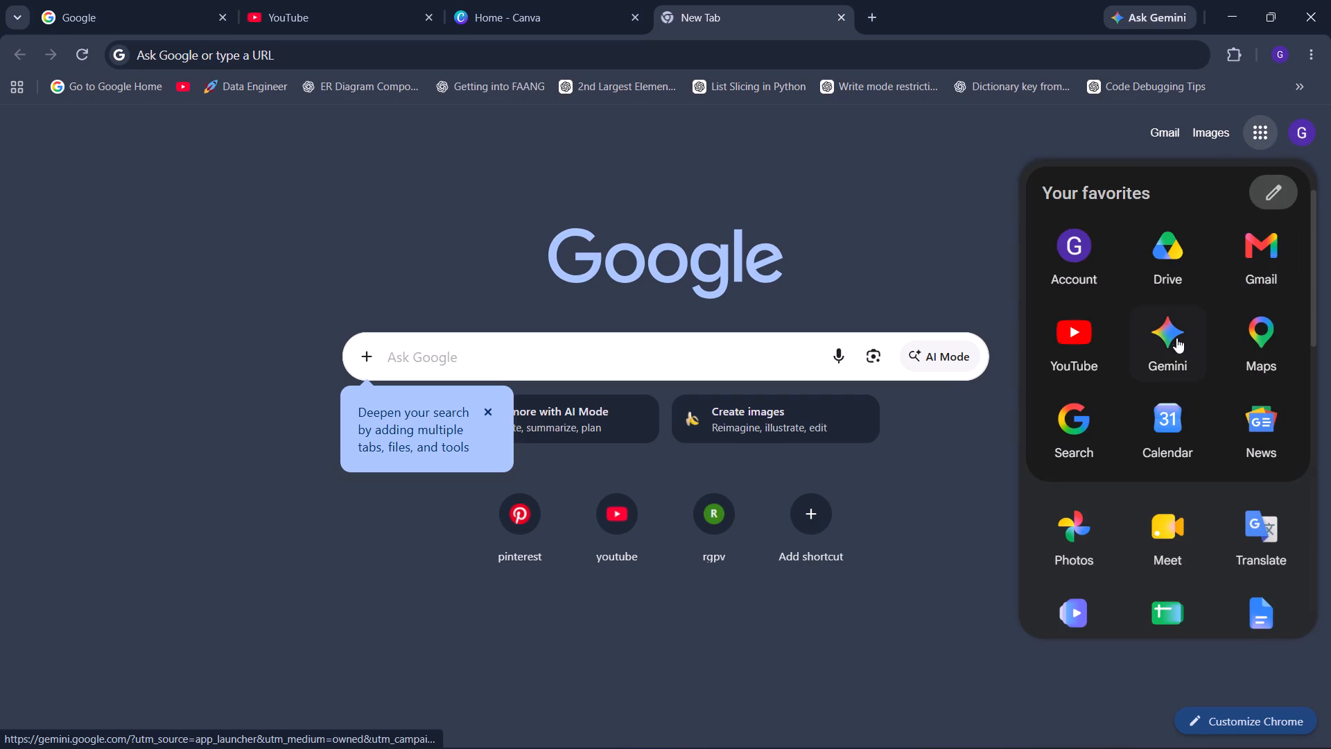
pyautogui.scroll(-2, 1172, 441)
pyautogui.scroll(-2, 1179, 513)
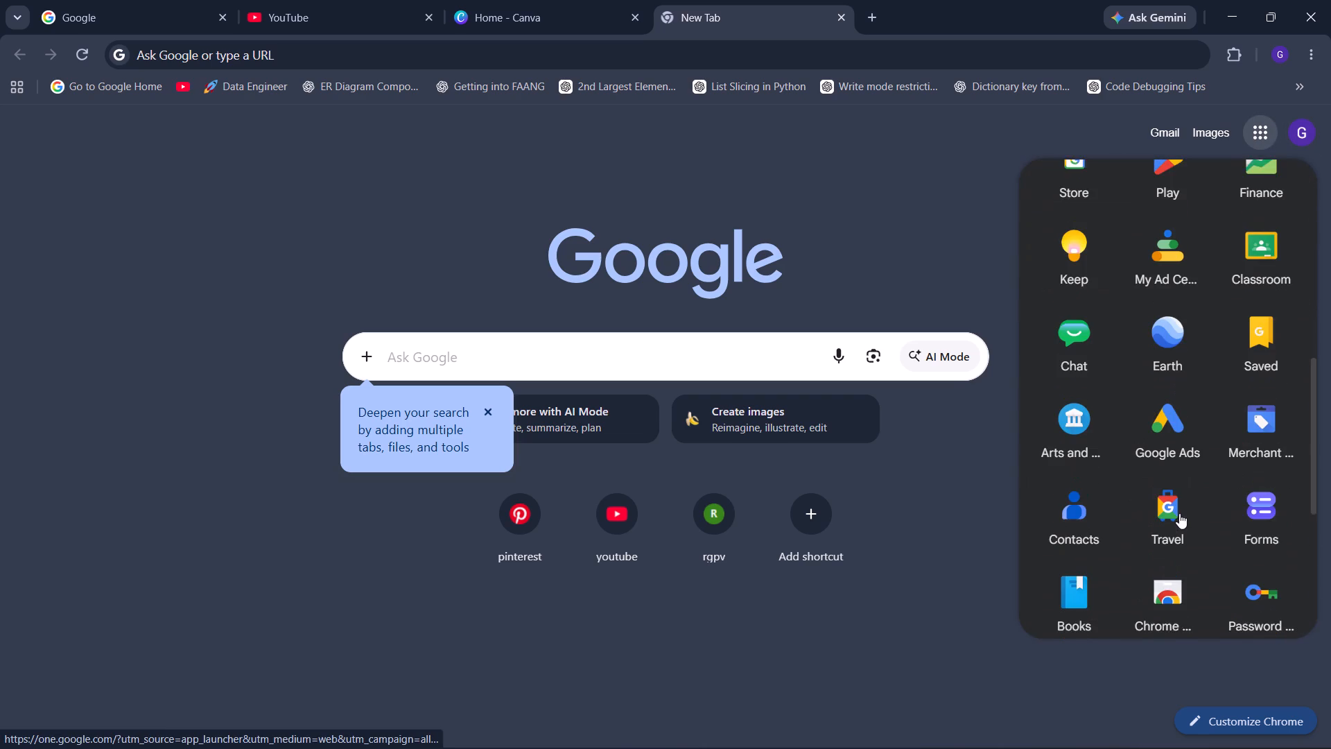
pyautogui.scroll(-4, 1179, 513)
pyautogui.scroll(11, 1179, 513)
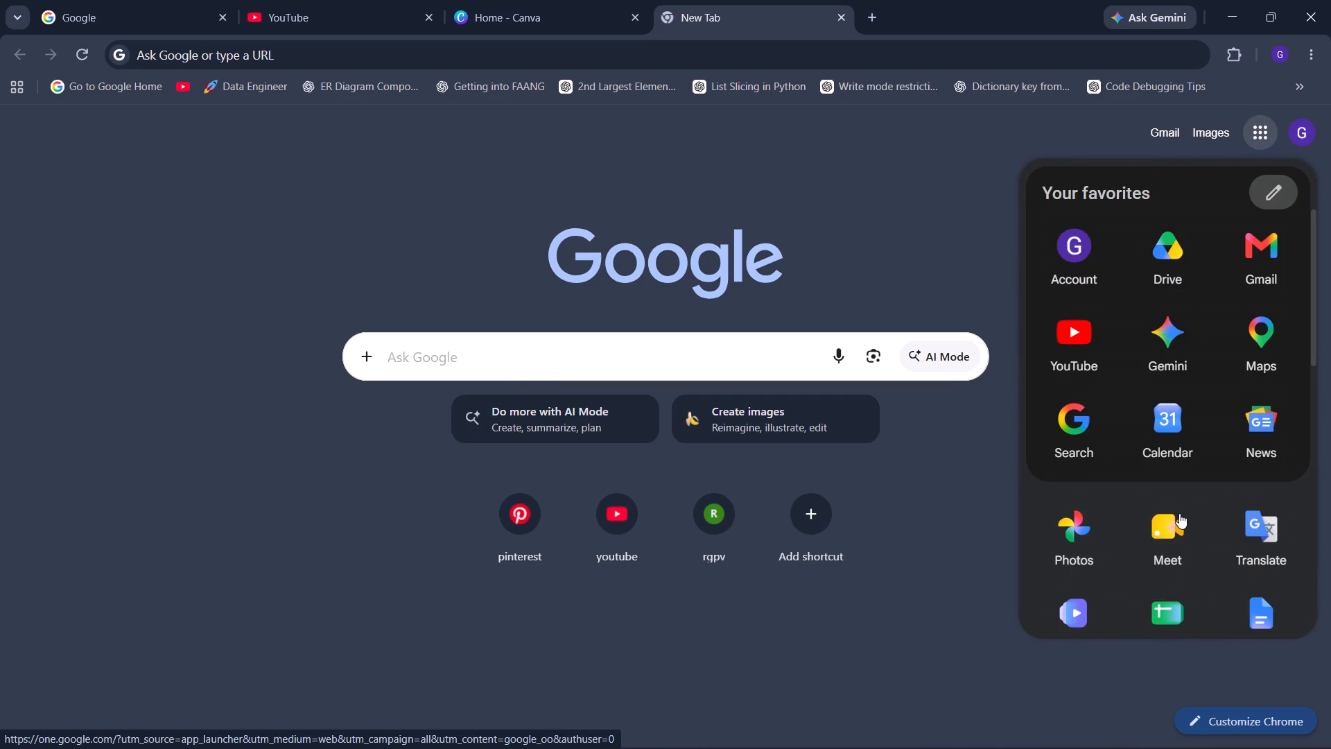
pyautogui.click(1150, 247)
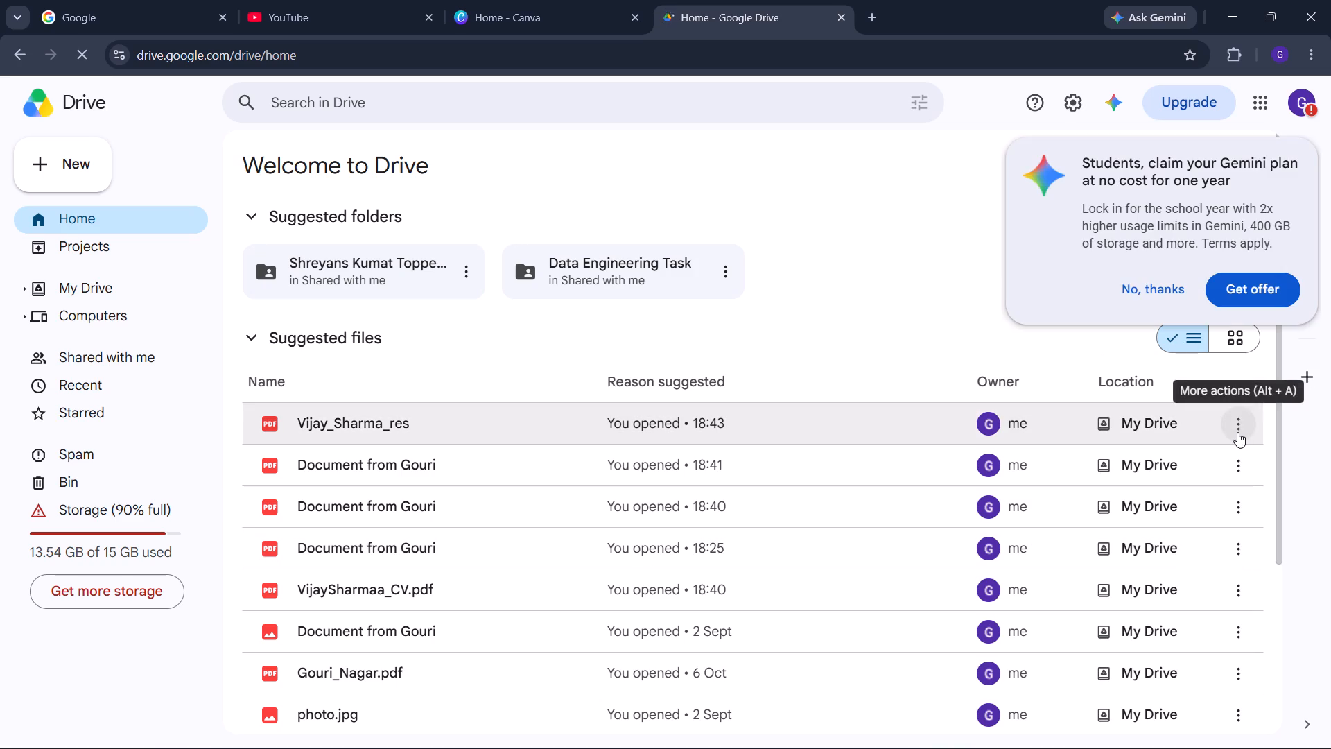
# Download the résumé PDF opened at 18:43, the first of the suggested files in Google Drive.
pyautogui.click(1237, 432)
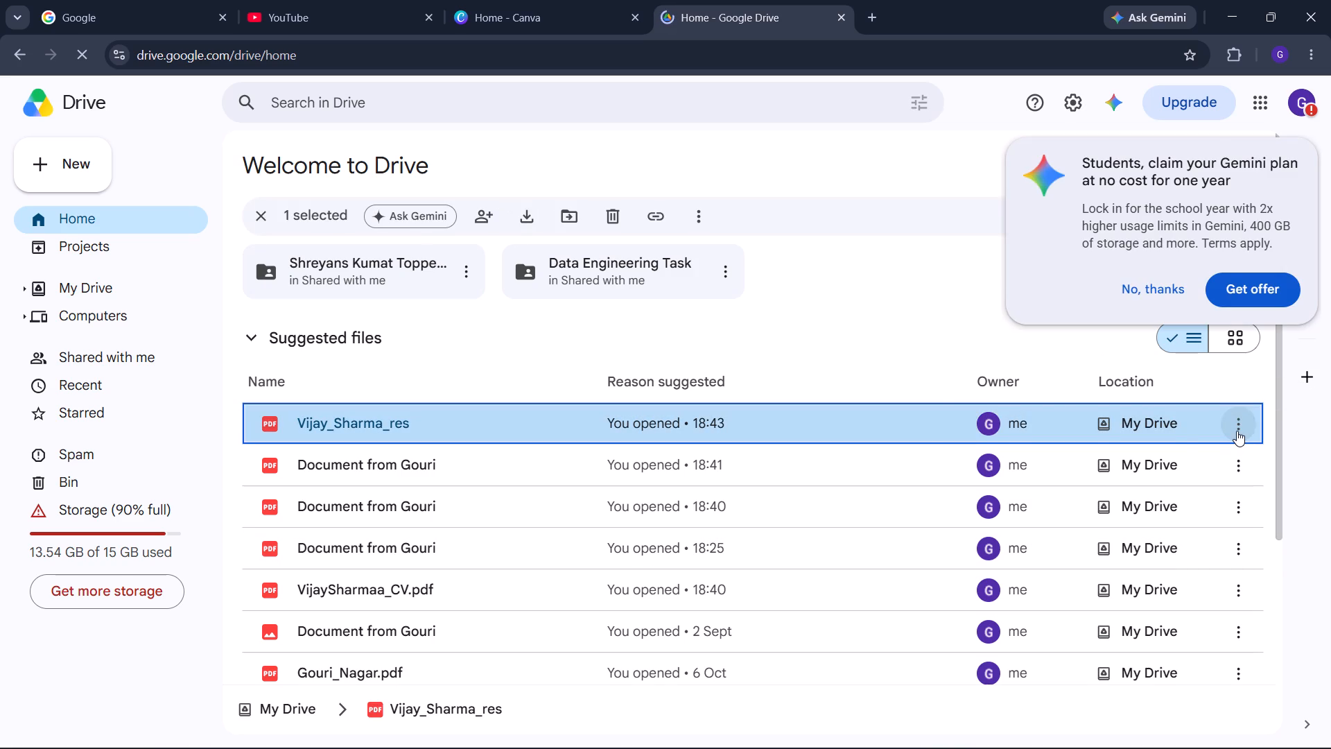
pyautogui.click(1237, 431)
pyautogui.click(1237, 431)
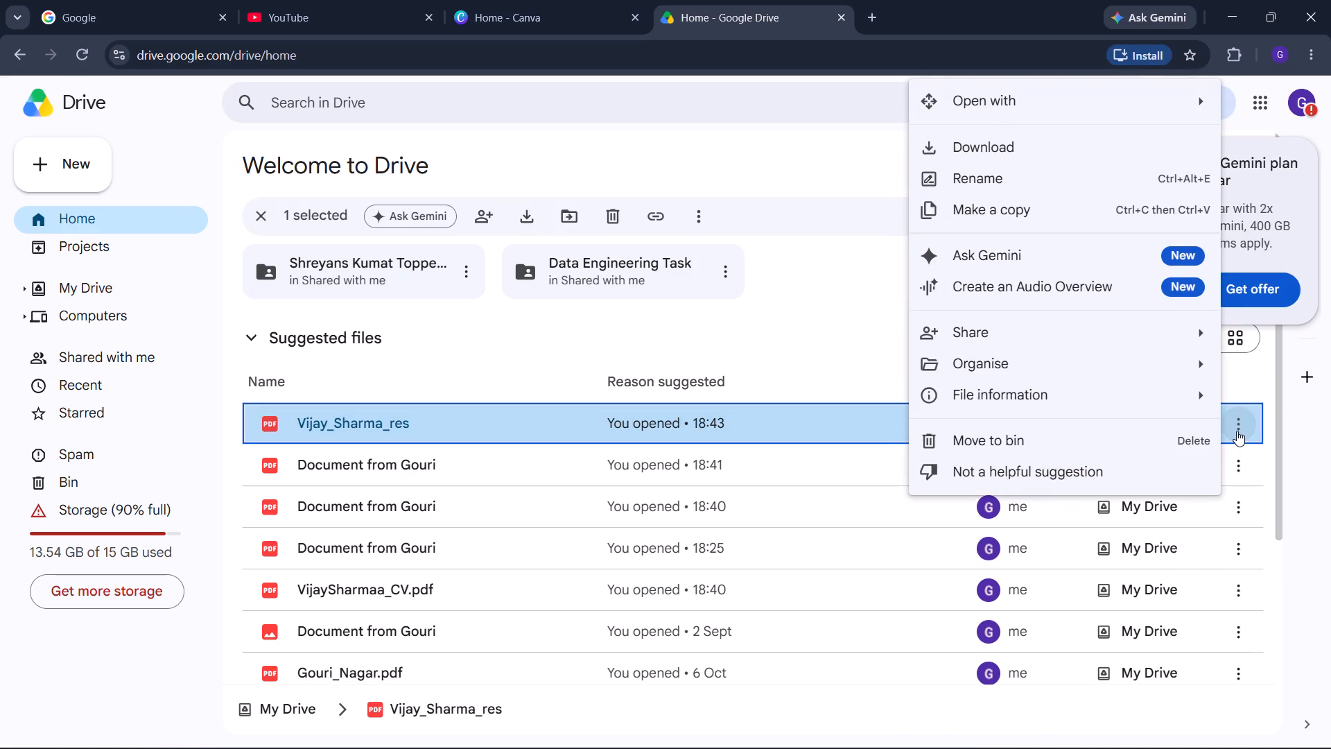
pyautogui.click(974, 146)
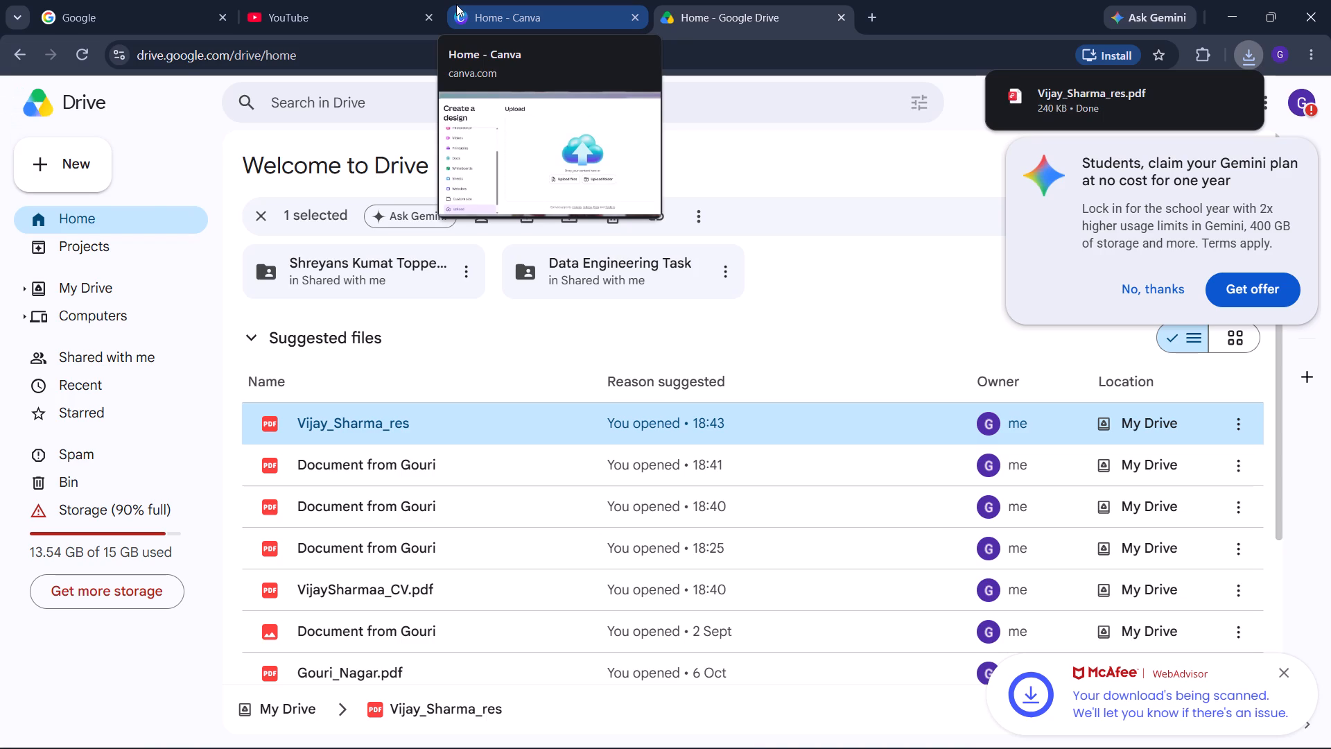
# Return to Canva's Create a design upload page and upload the résumé PDF from today's files in the Downloads folder.
pyautogui.click(456, 4)
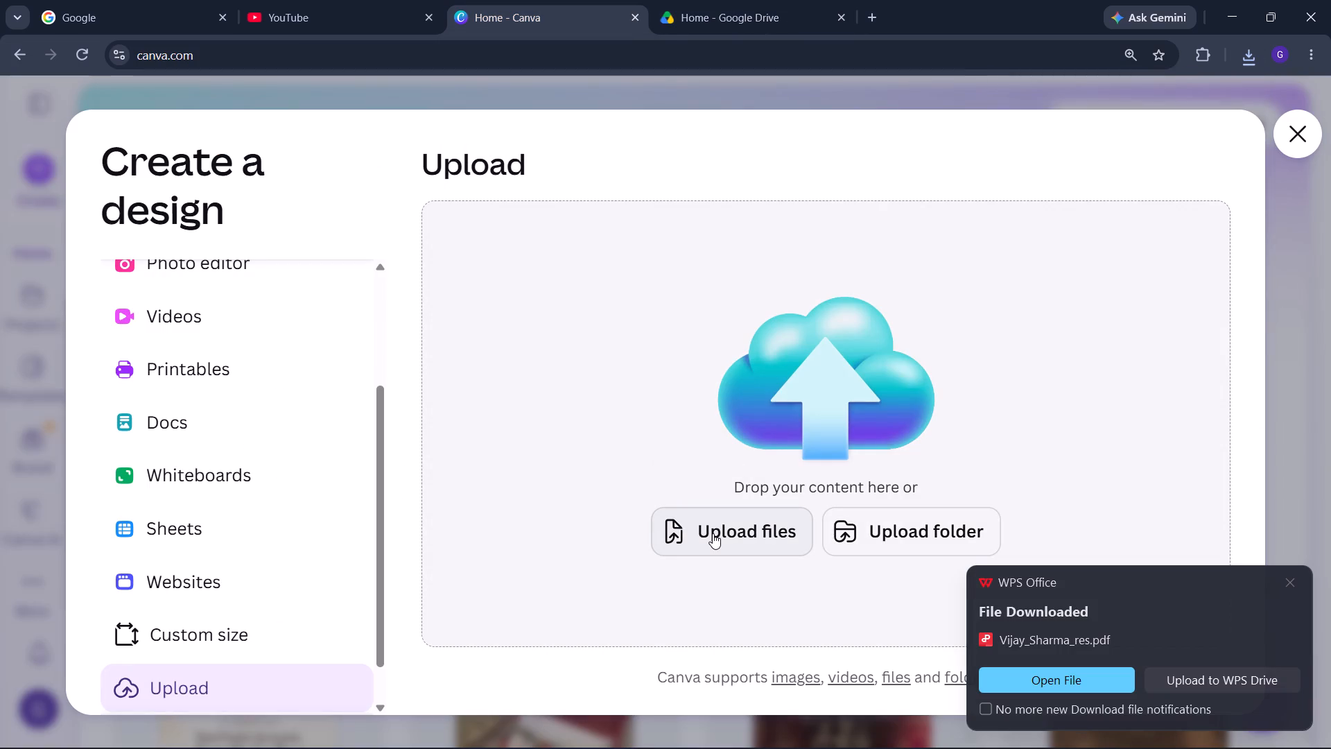
pyautogui.click(1281, 580)
pyautogui.click(755, 537)
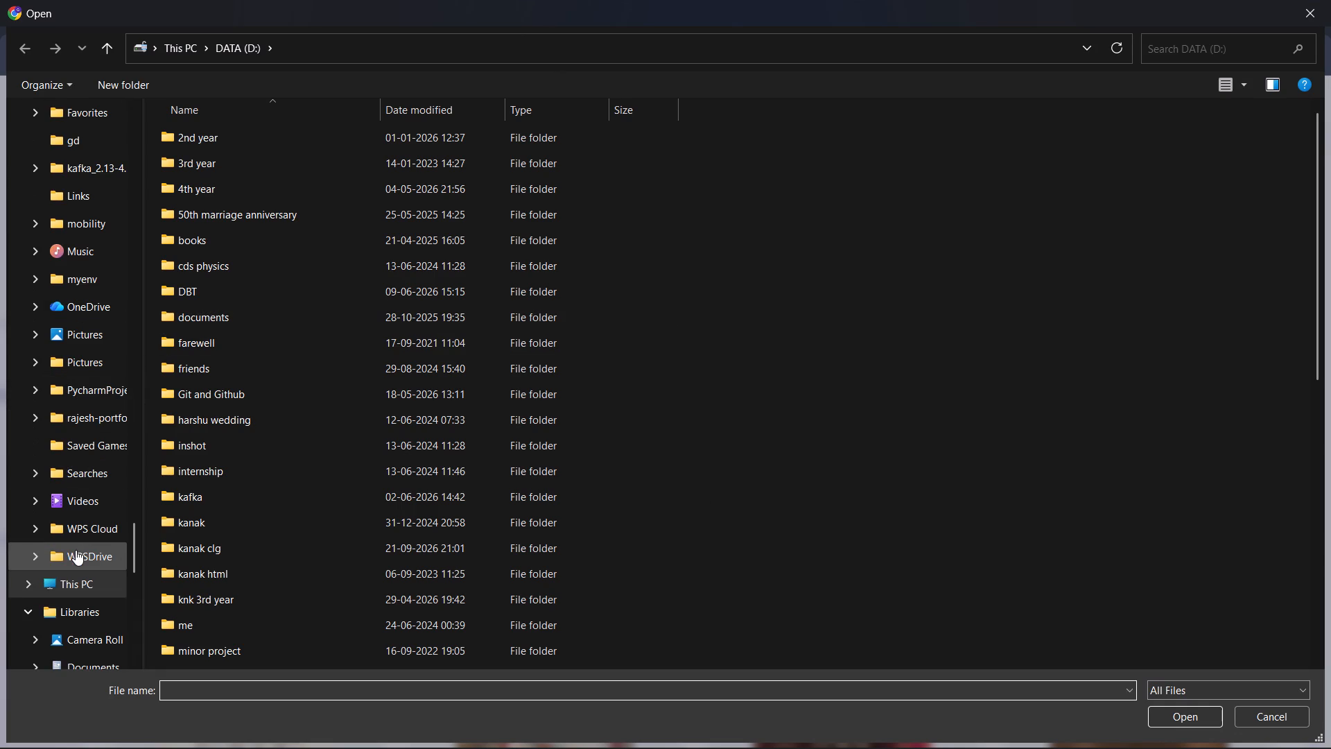
pyautogui.hscroll(1, 76, 550)
pyautogui.scroll(2, 76, 550)
pyautogui.hscroll(1, 76, 550)
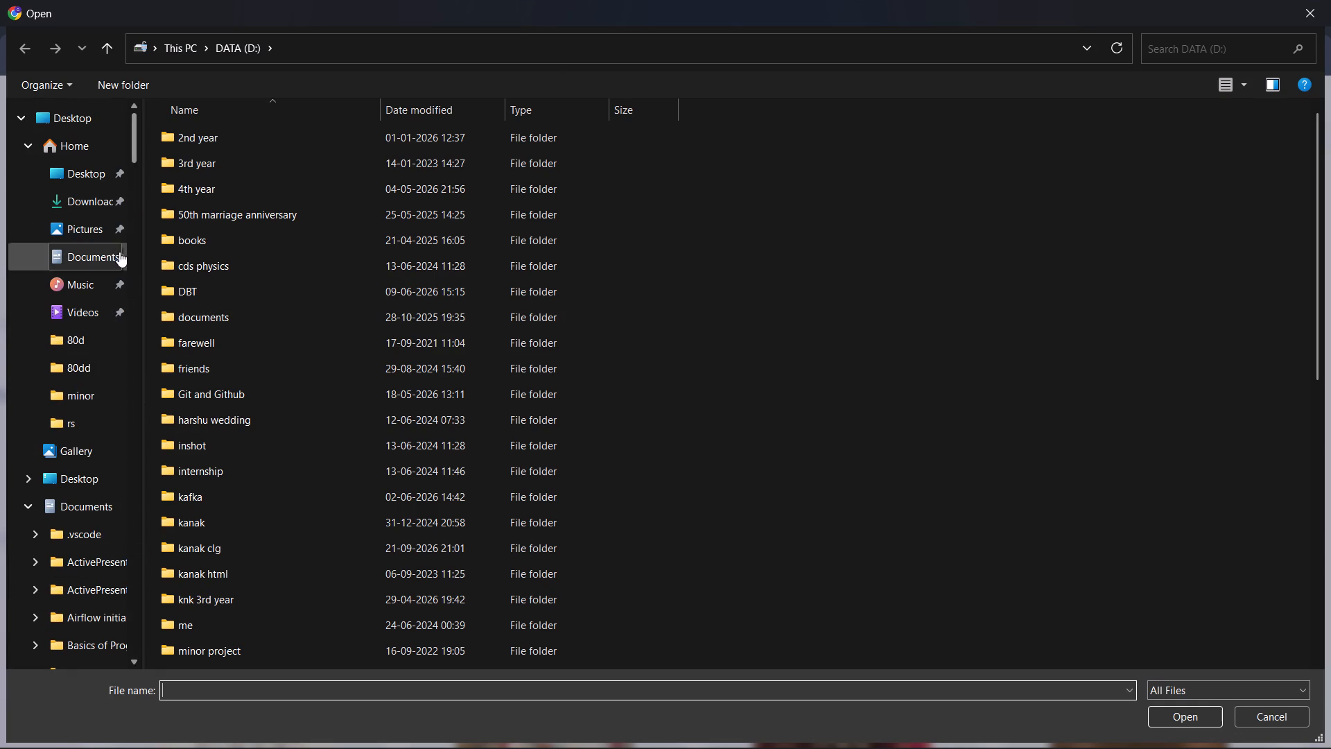
pyautogui.click(95, 250)
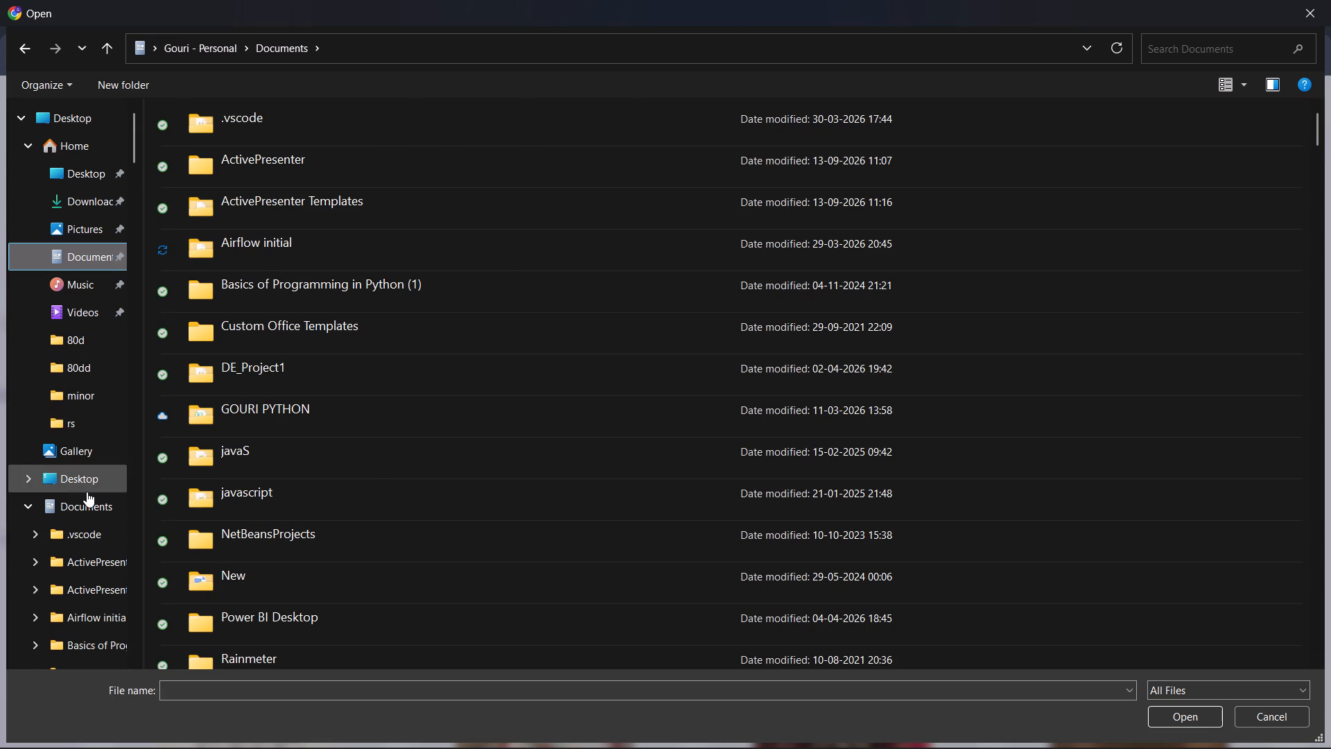
pyautogui.click(86, 206)
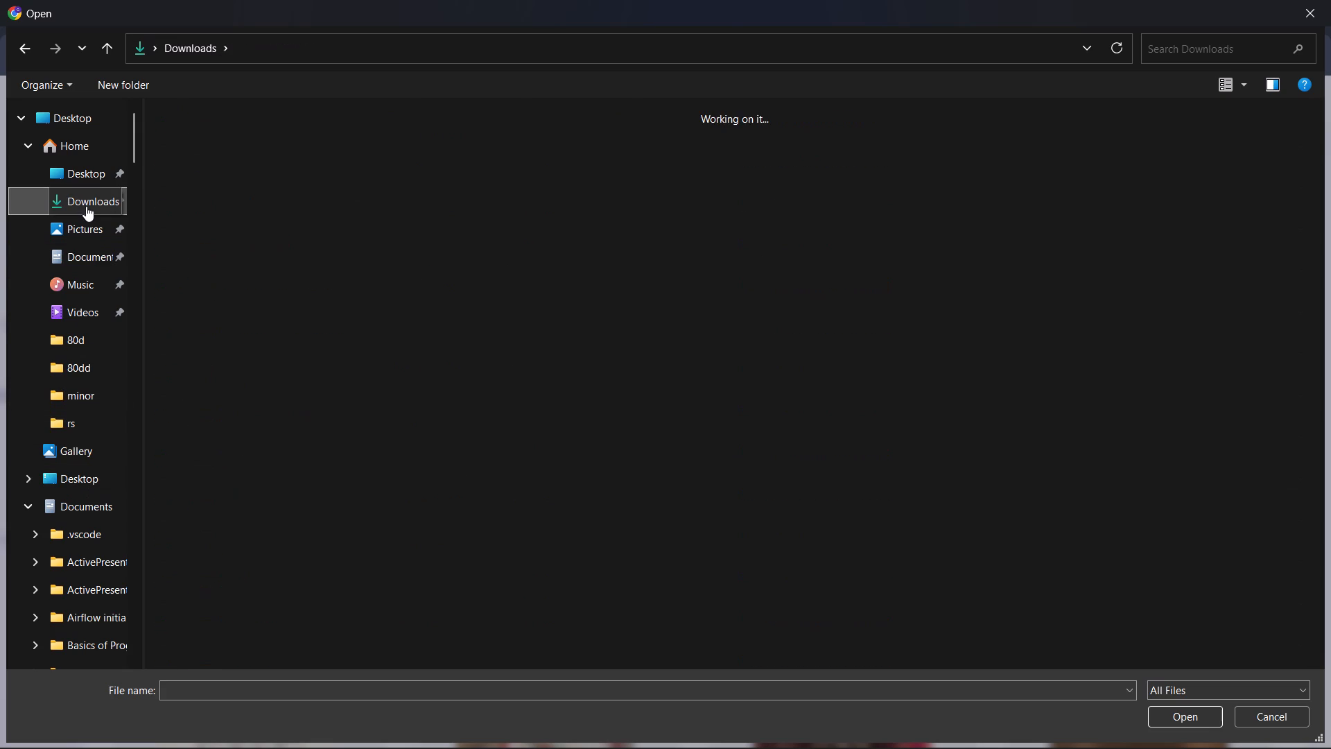
pyautogui.click(308, 139)
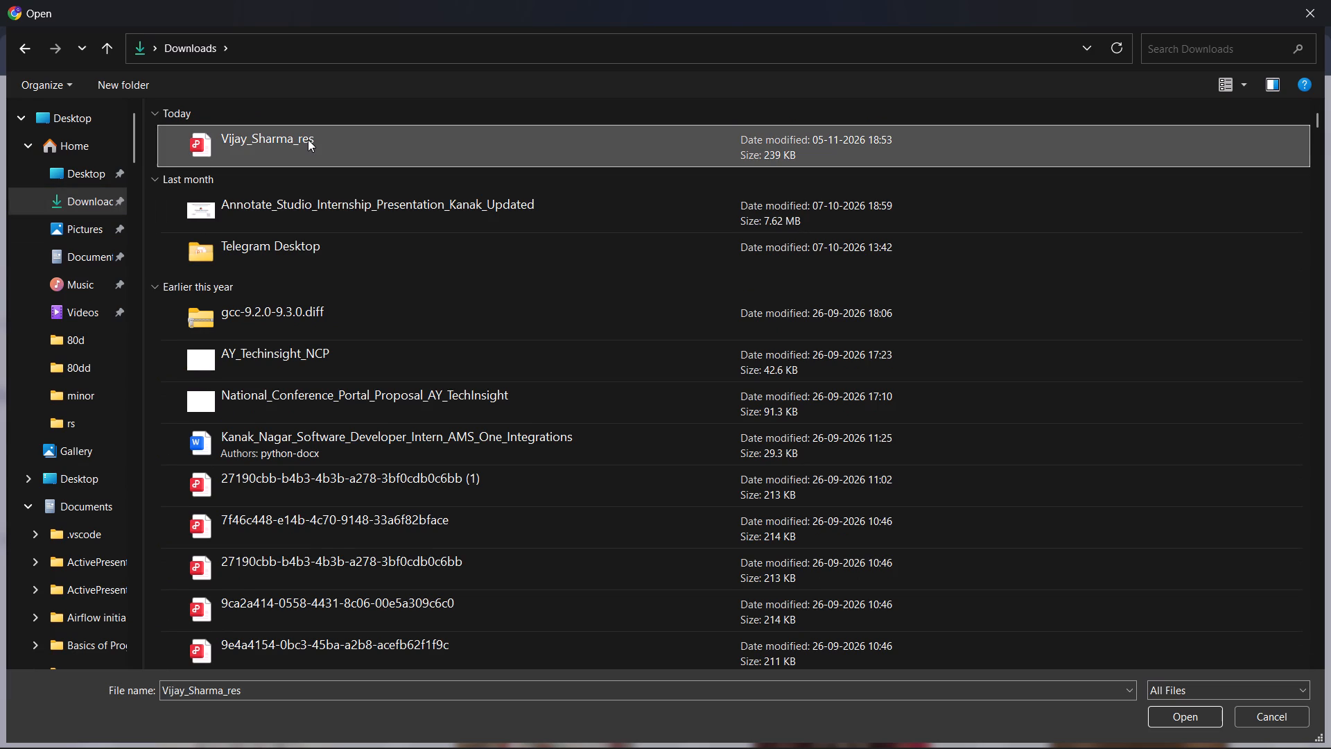
pyautogui.doubleClick(389, 141)
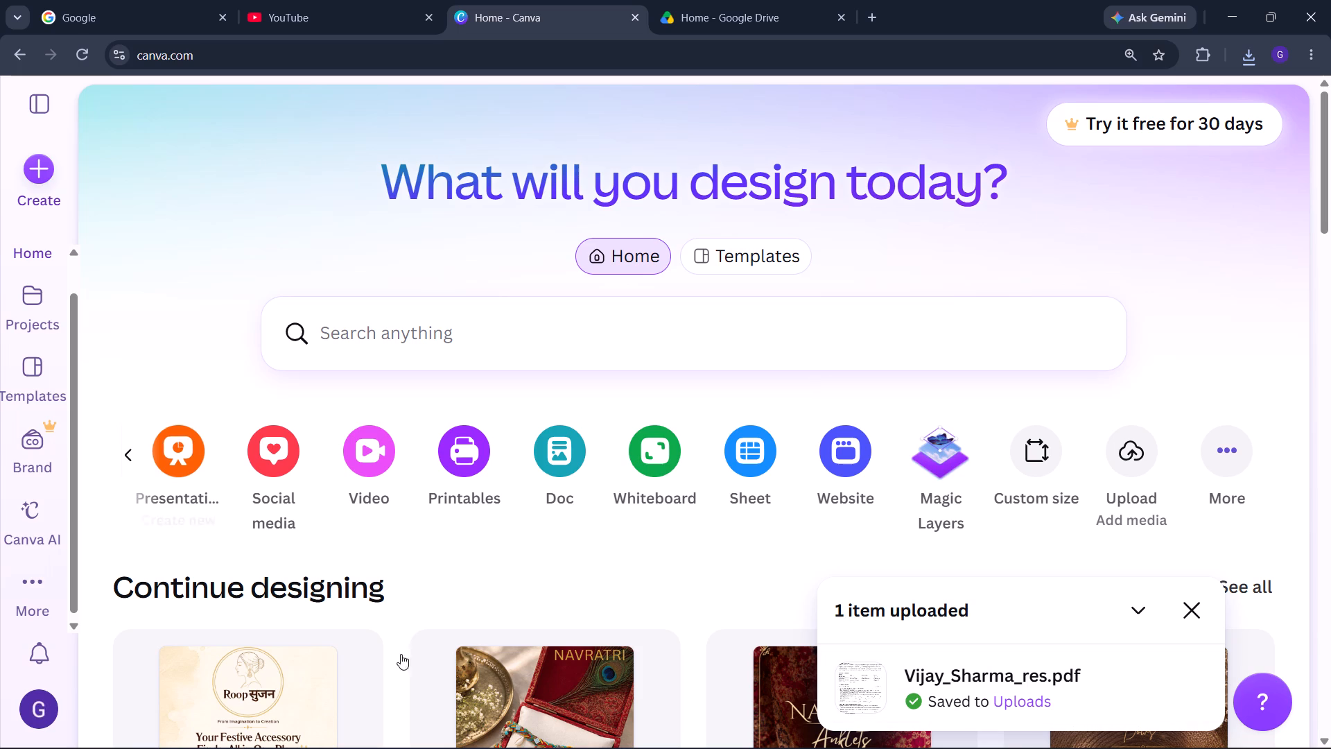
# Go to Canva's Uploads folder, dismiss the upload notice and open the newly uploaded résumé PDF in the editor.
pyautogui.click(982, 689)
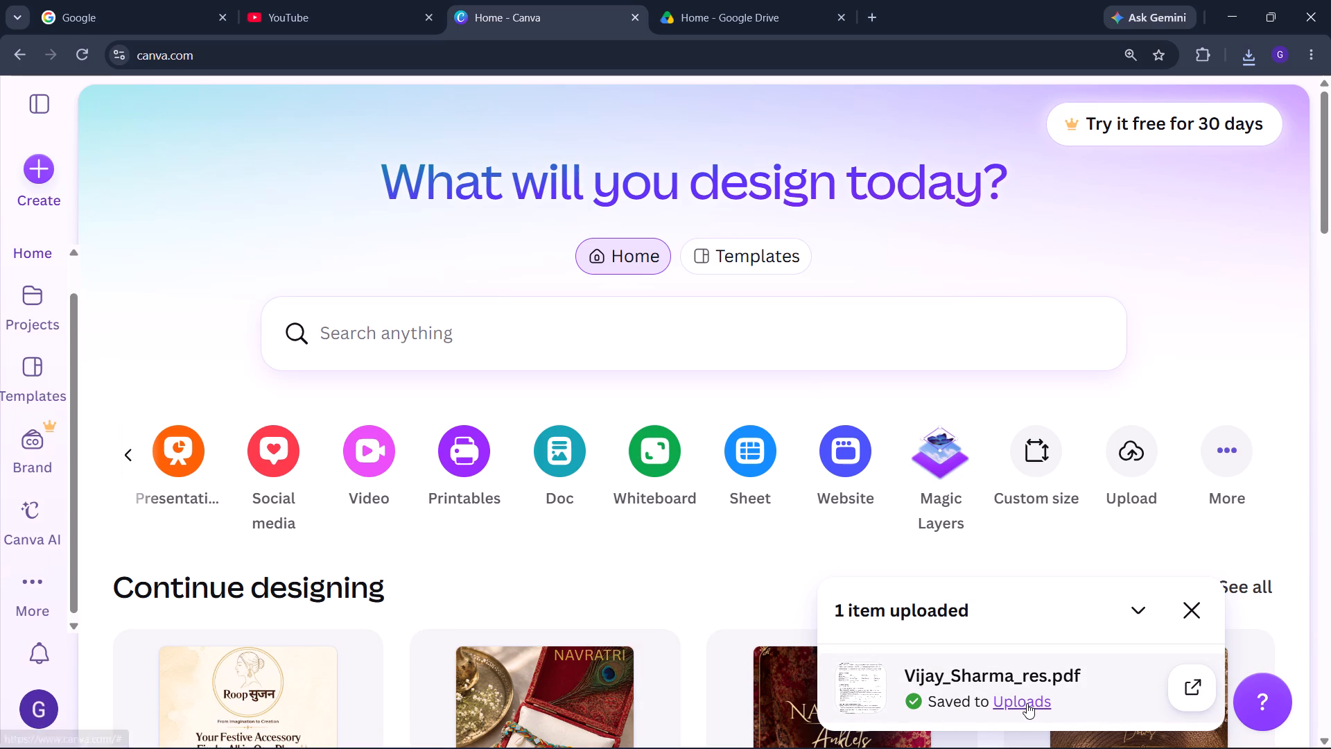
pyautogui.click(1027, 703)
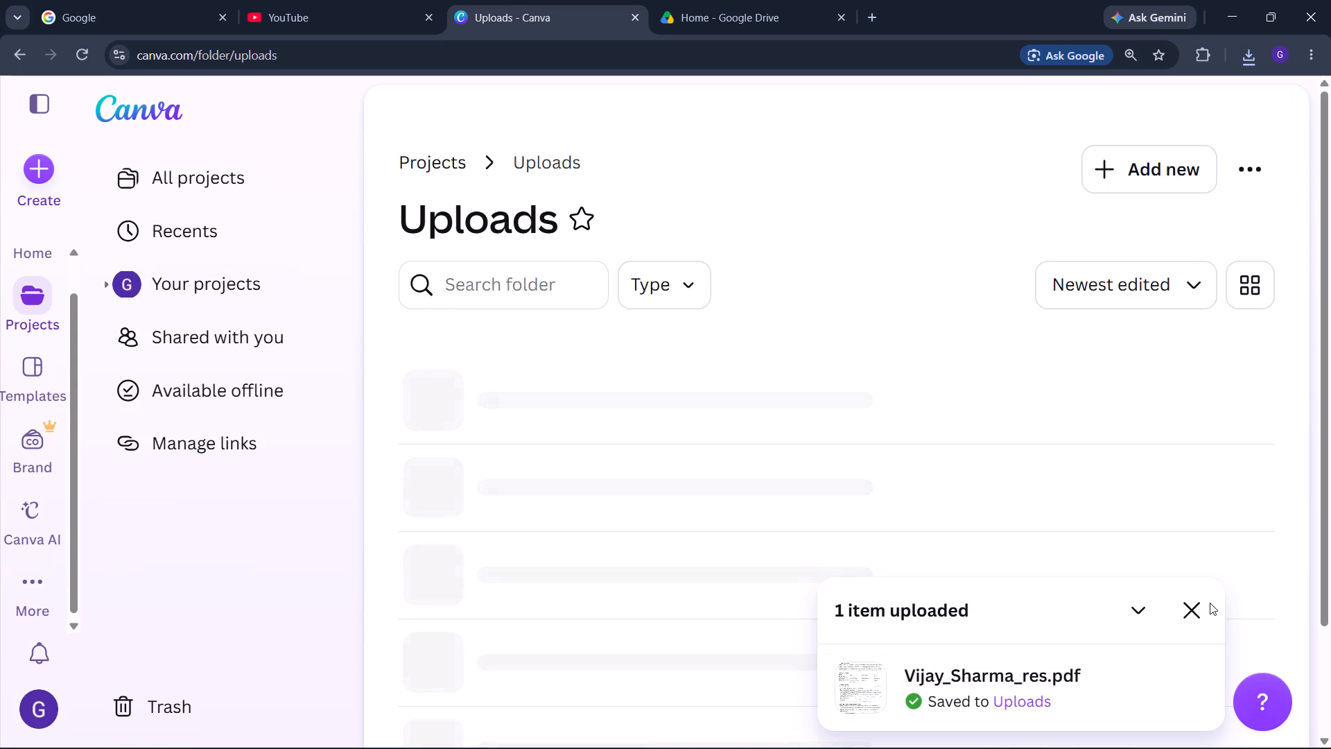
pyautogui.click(1188, 608)
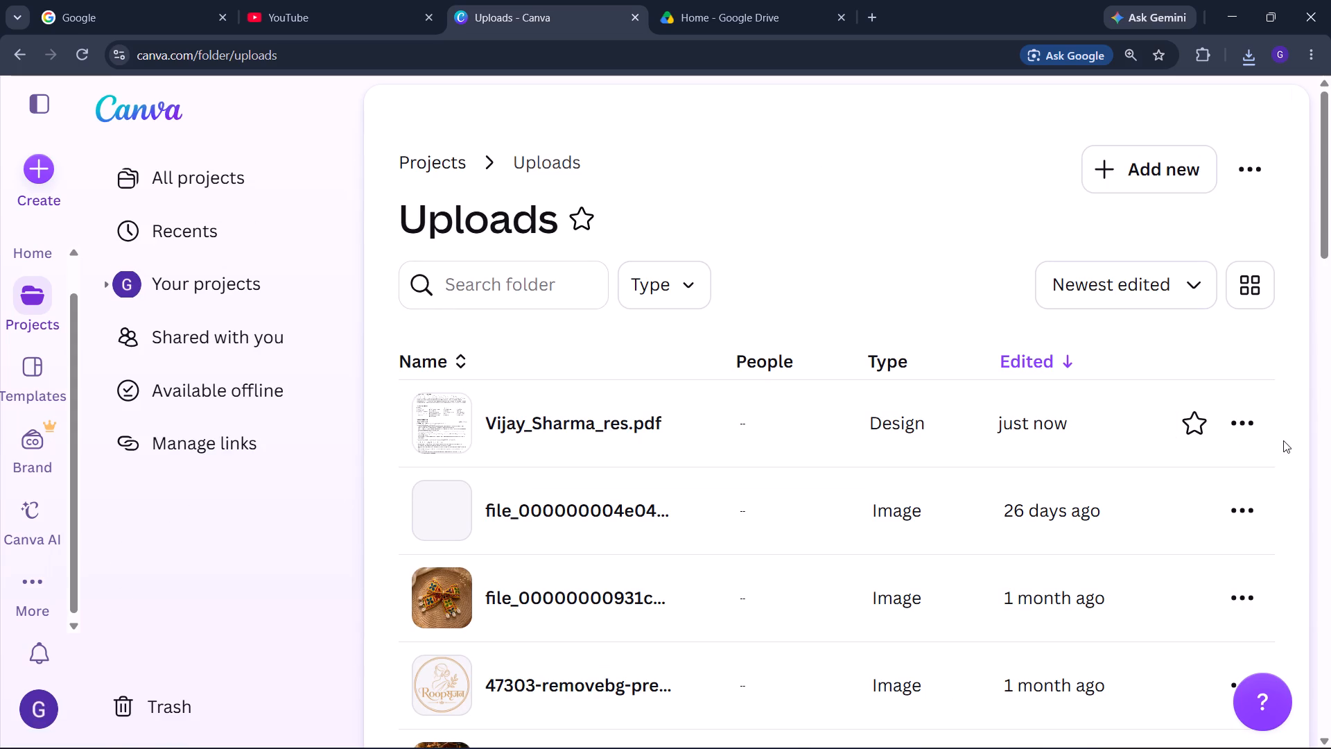
pyautogui.click(676, 429)
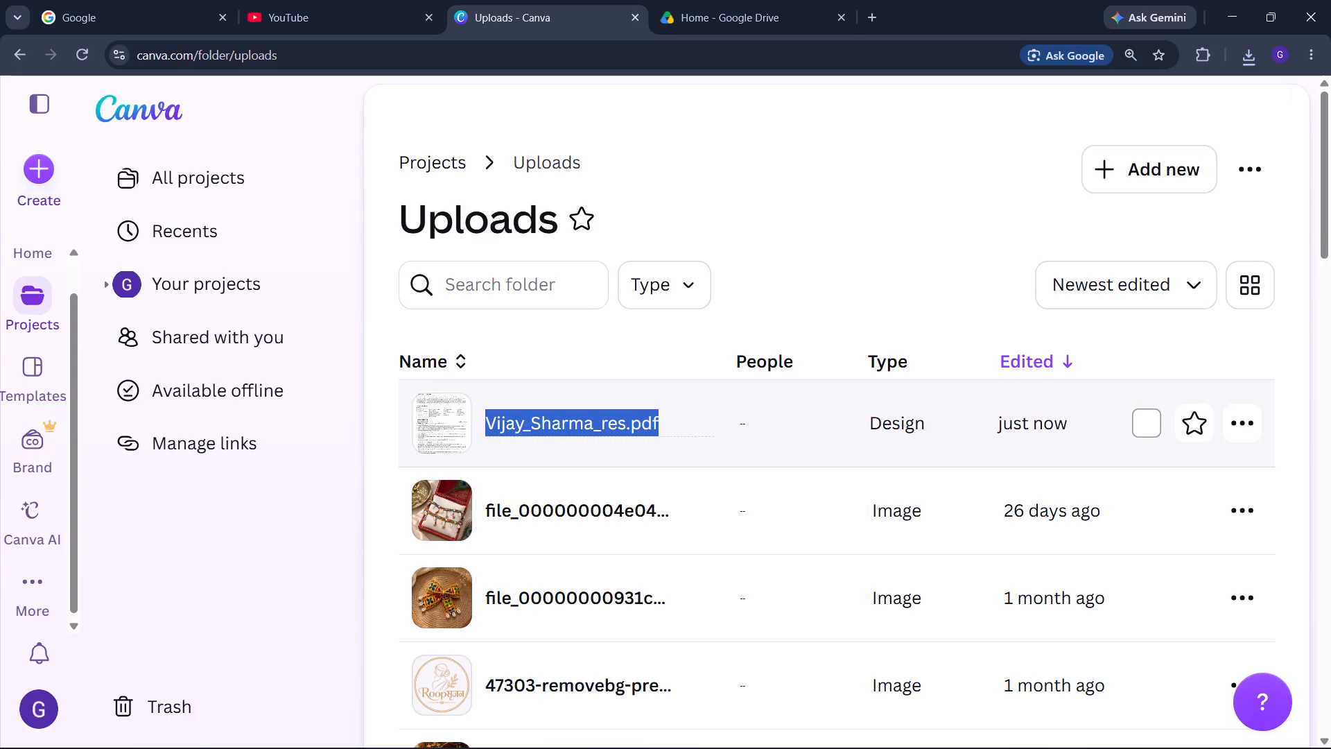
pyautogui.click(453, 427)
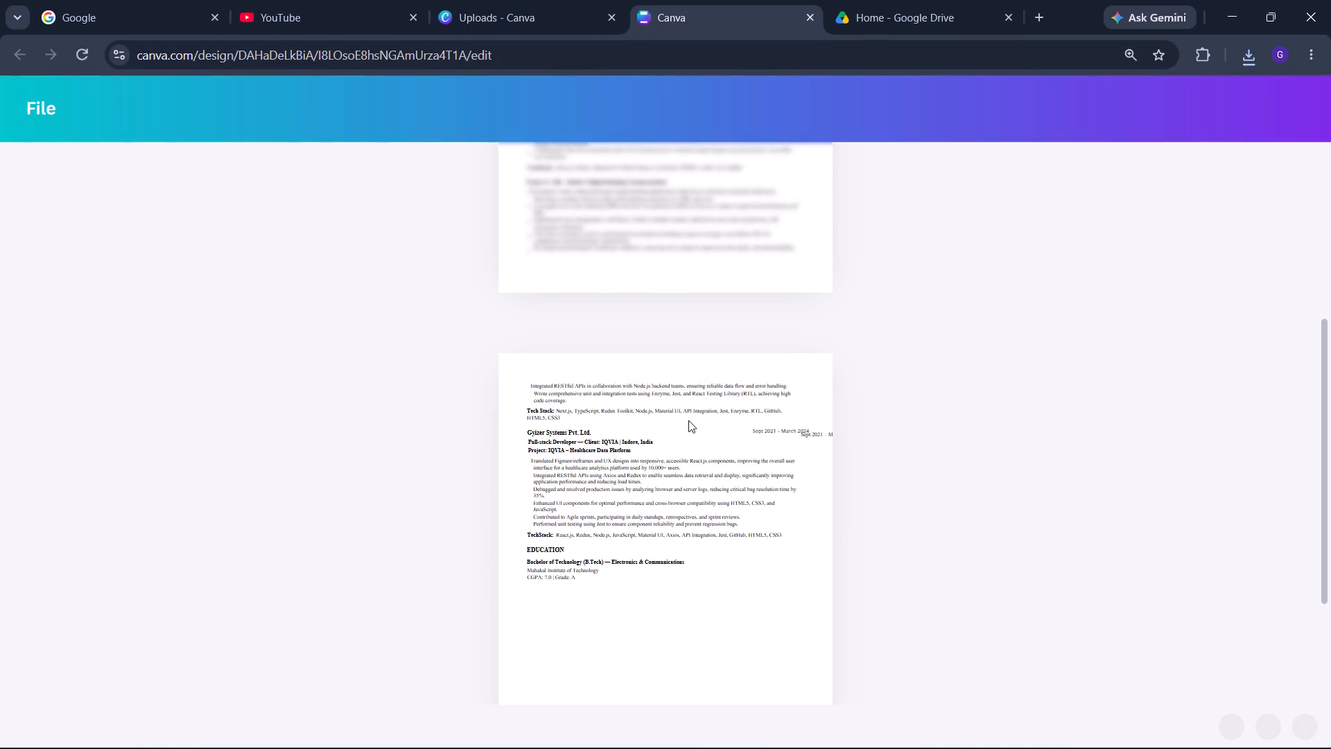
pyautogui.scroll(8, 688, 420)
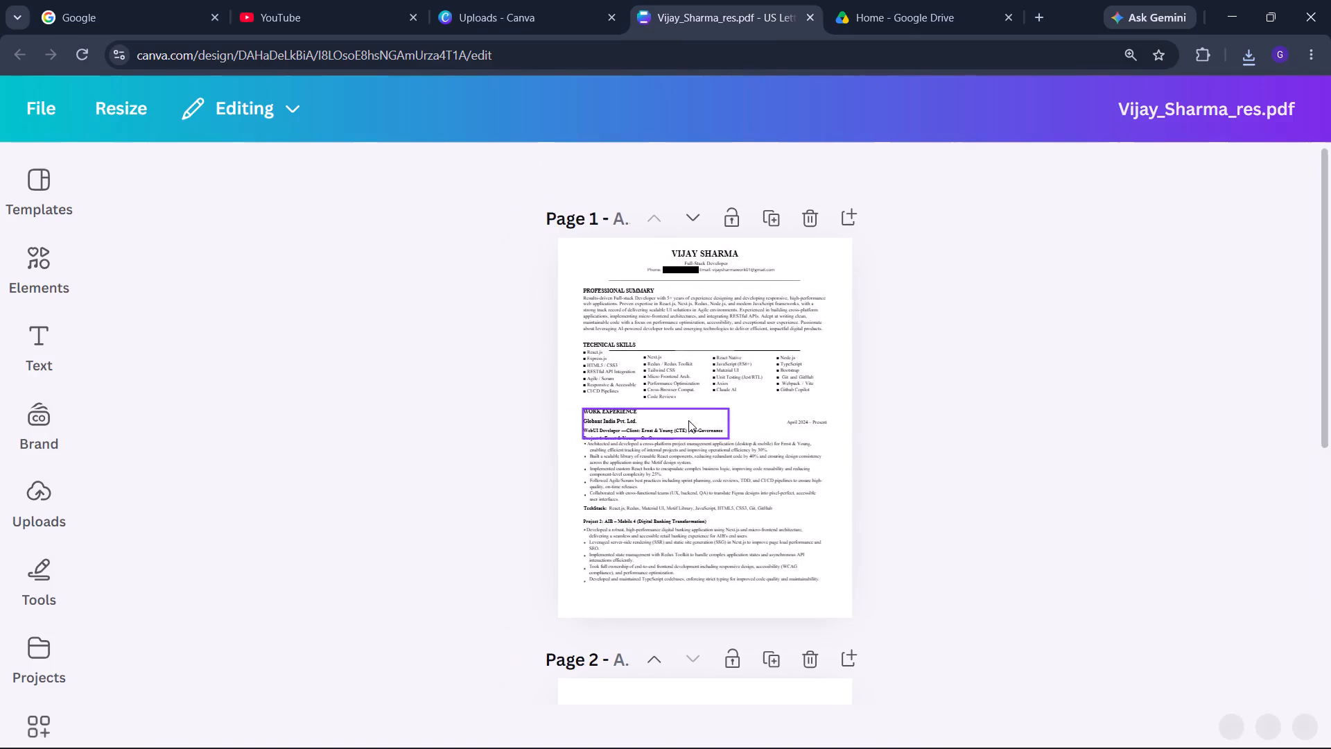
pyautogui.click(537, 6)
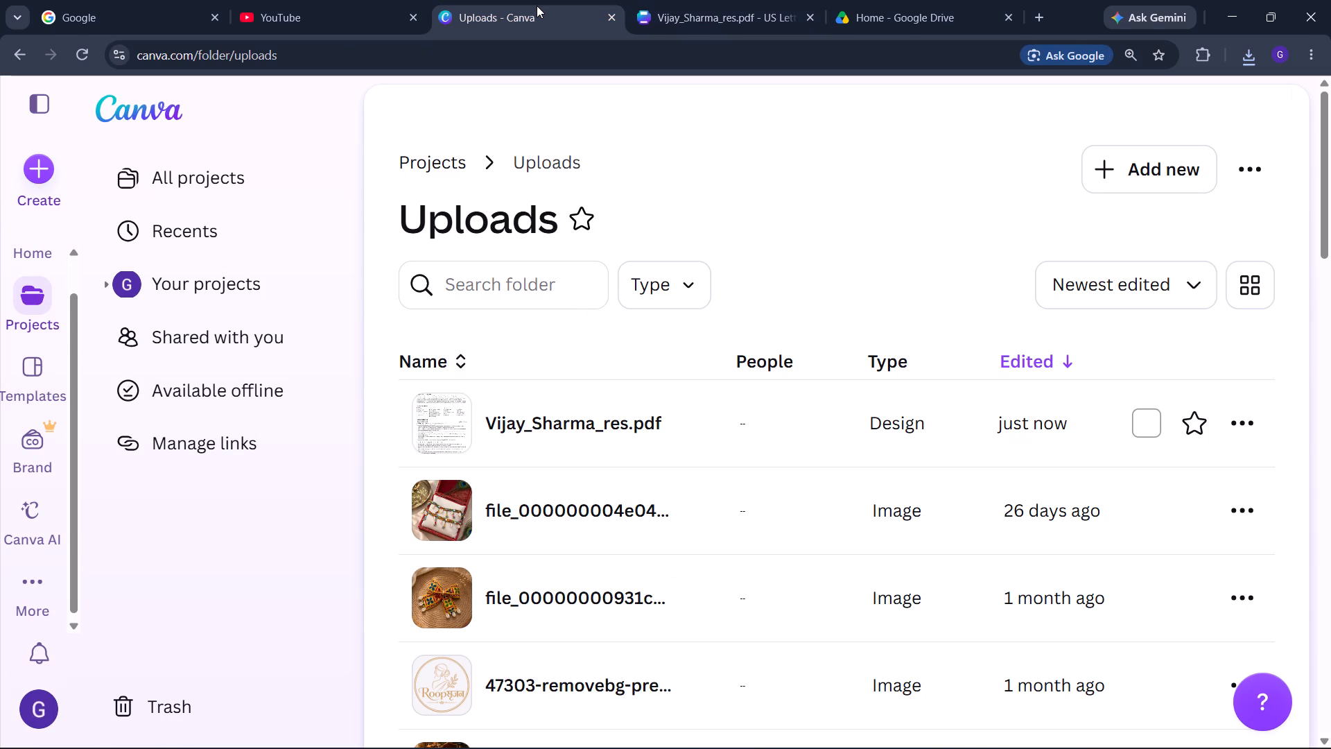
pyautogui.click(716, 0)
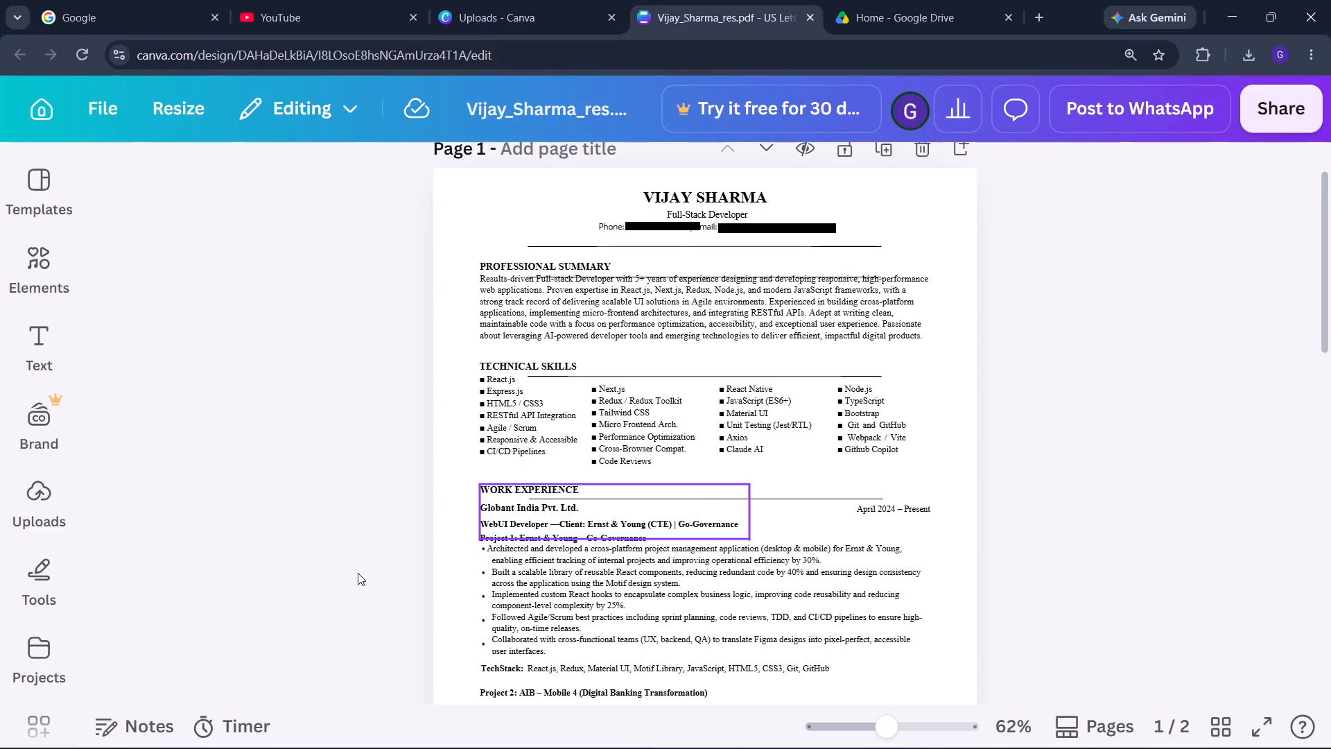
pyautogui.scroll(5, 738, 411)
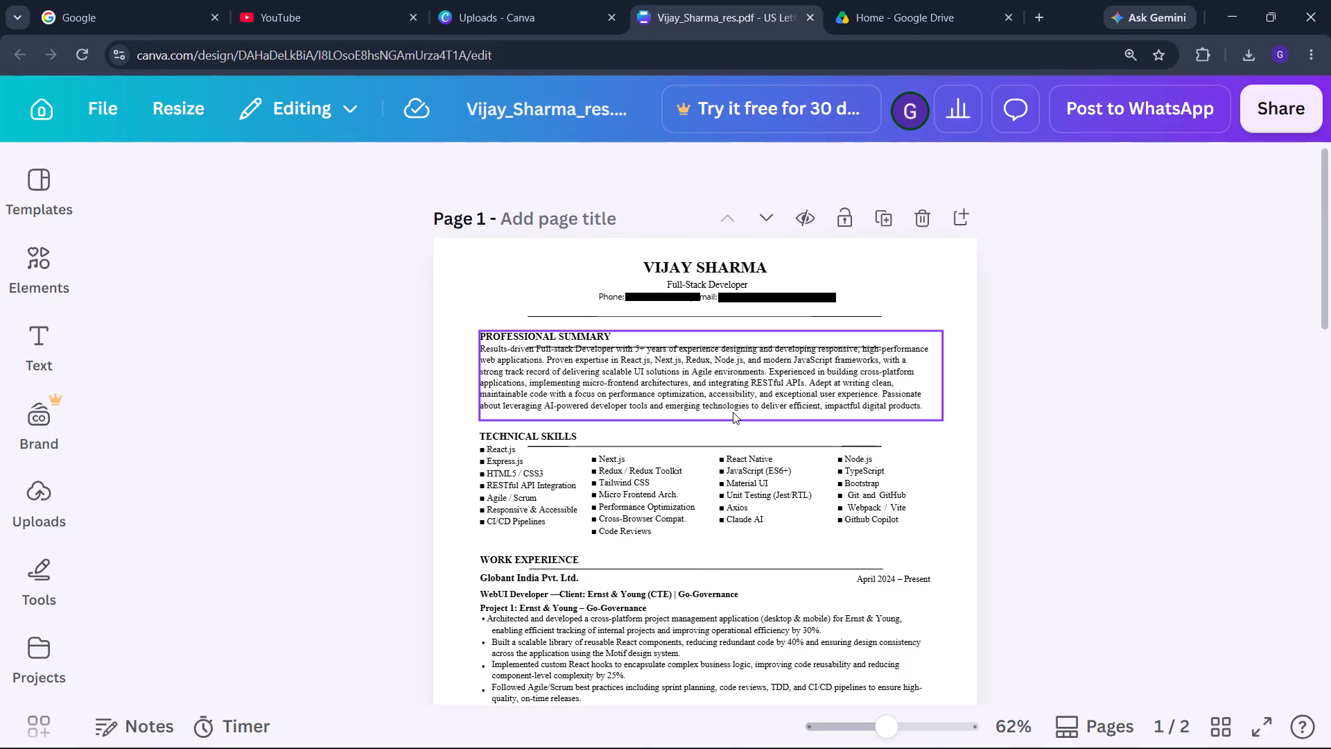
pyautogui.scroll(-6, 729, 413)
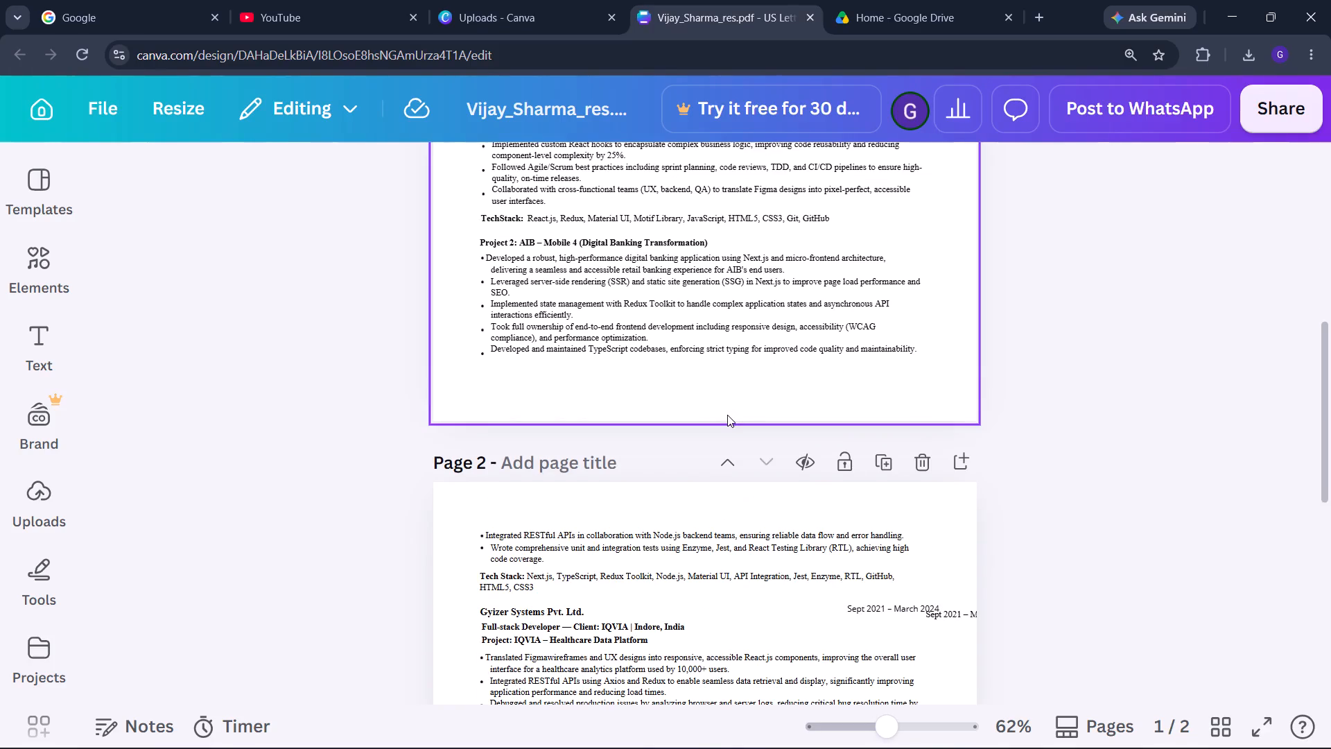
# Switch to YouTube and play the mix starting with the Farak - Taare official music video.
pyautogui.click(263, 1)
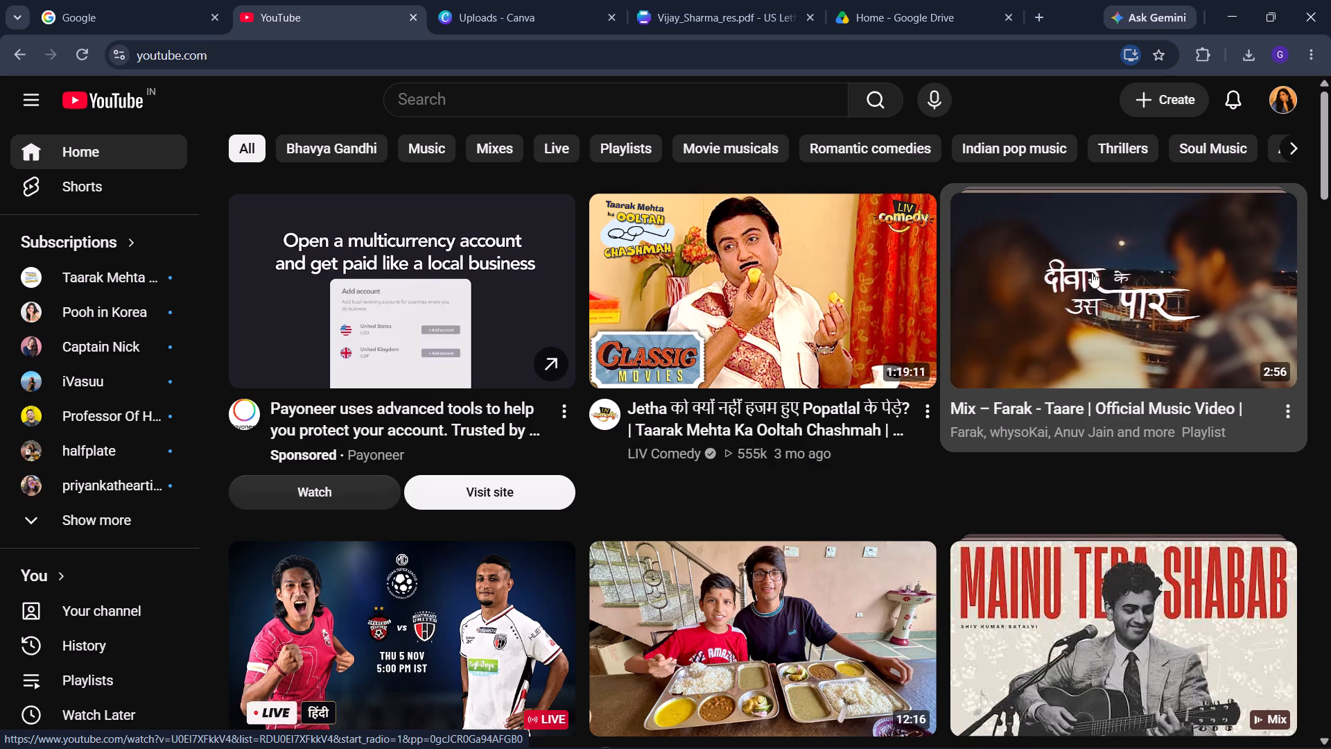
pyautogui.click(1095, 369)
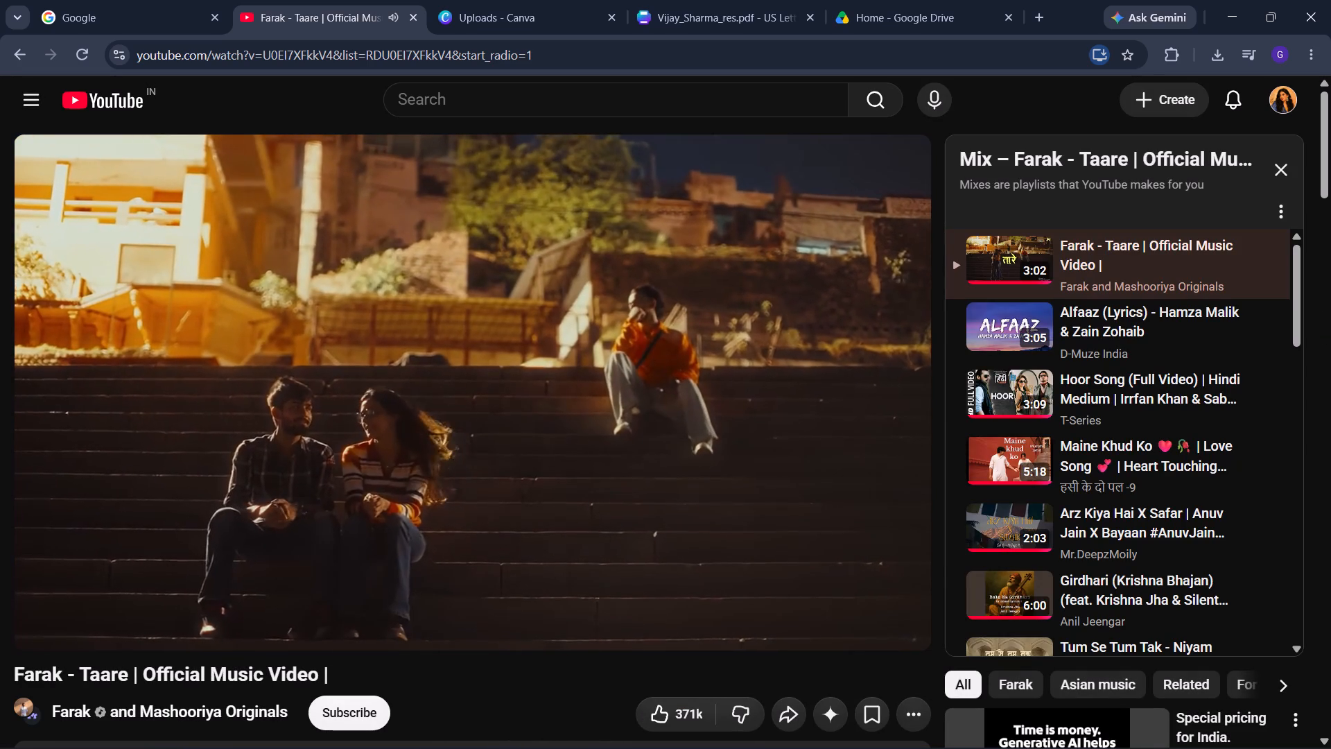
# Dismiss the AI Mode suggestion on the Google home page and the student Gemini offer in Google Drive.
pyautogui.doubleClick(102, 5)
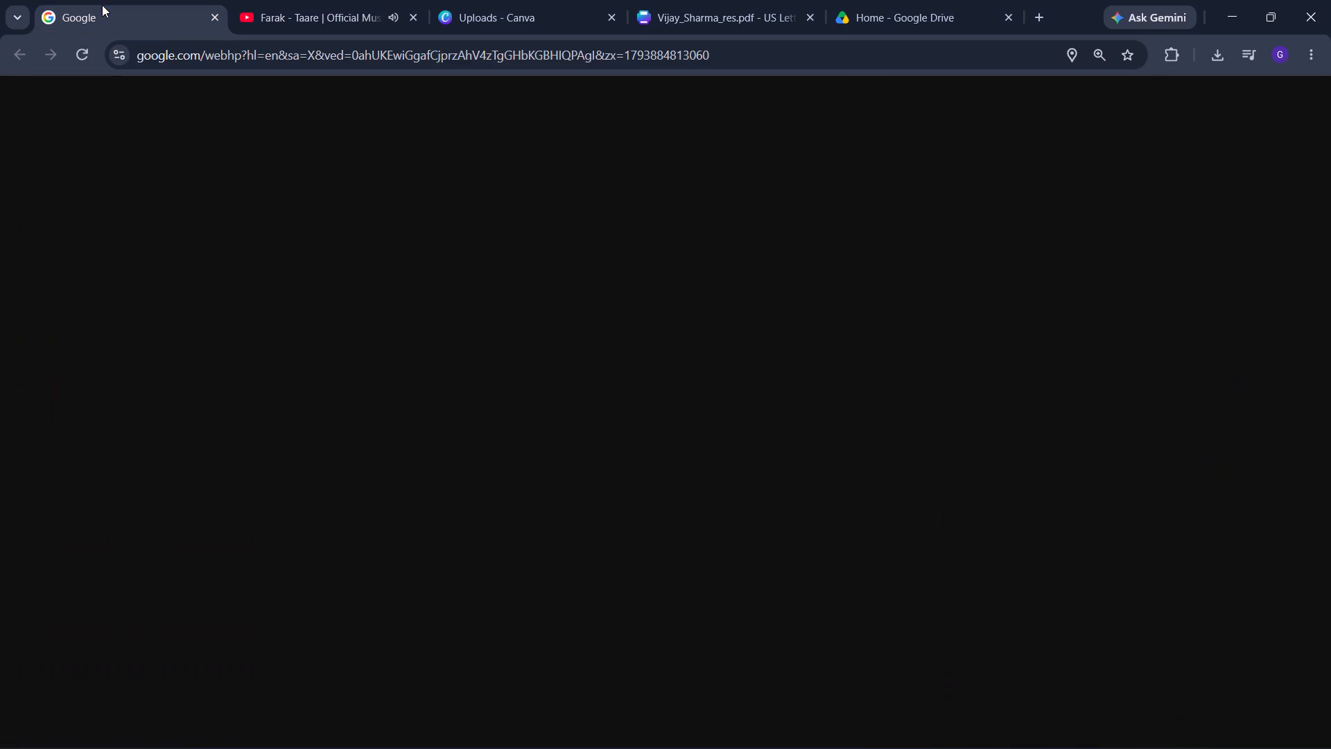
pyautogui.click(1077, 628)
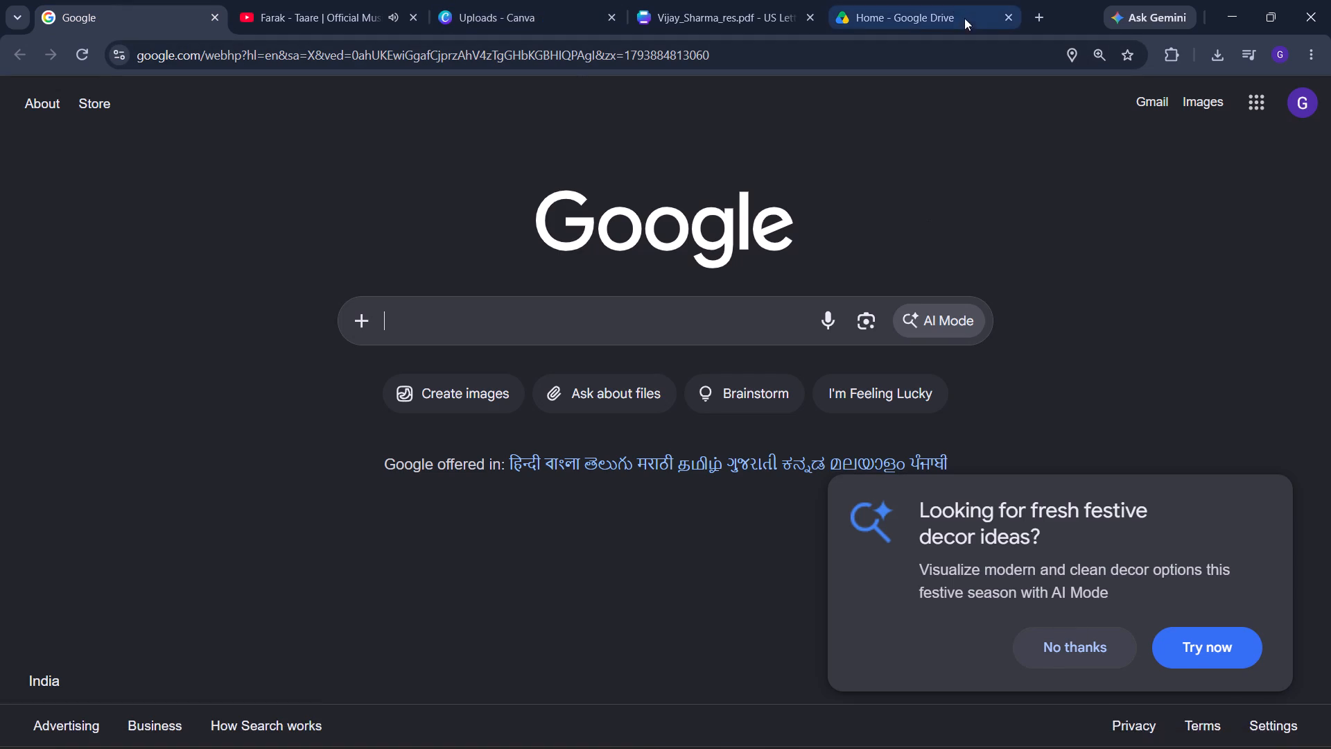
pyautogui.click(880, 0)
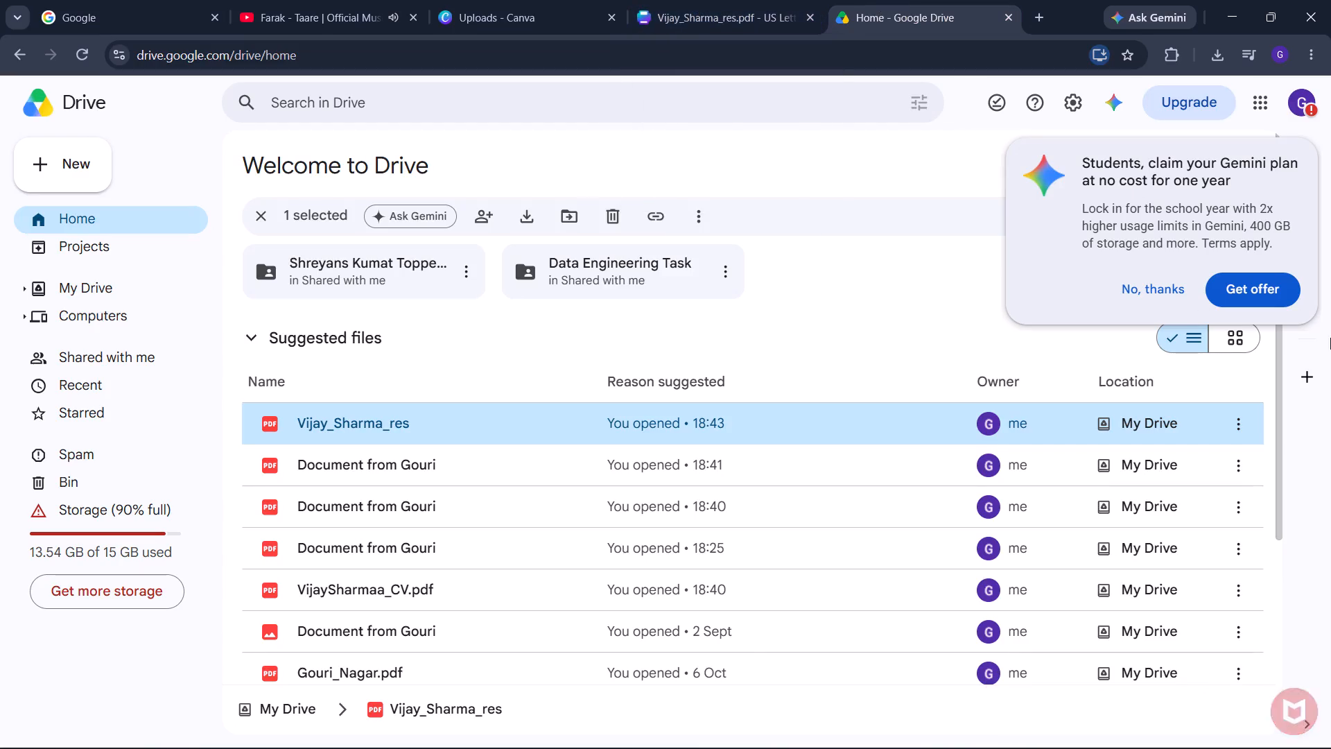
pyautogui.click(1157, 301)
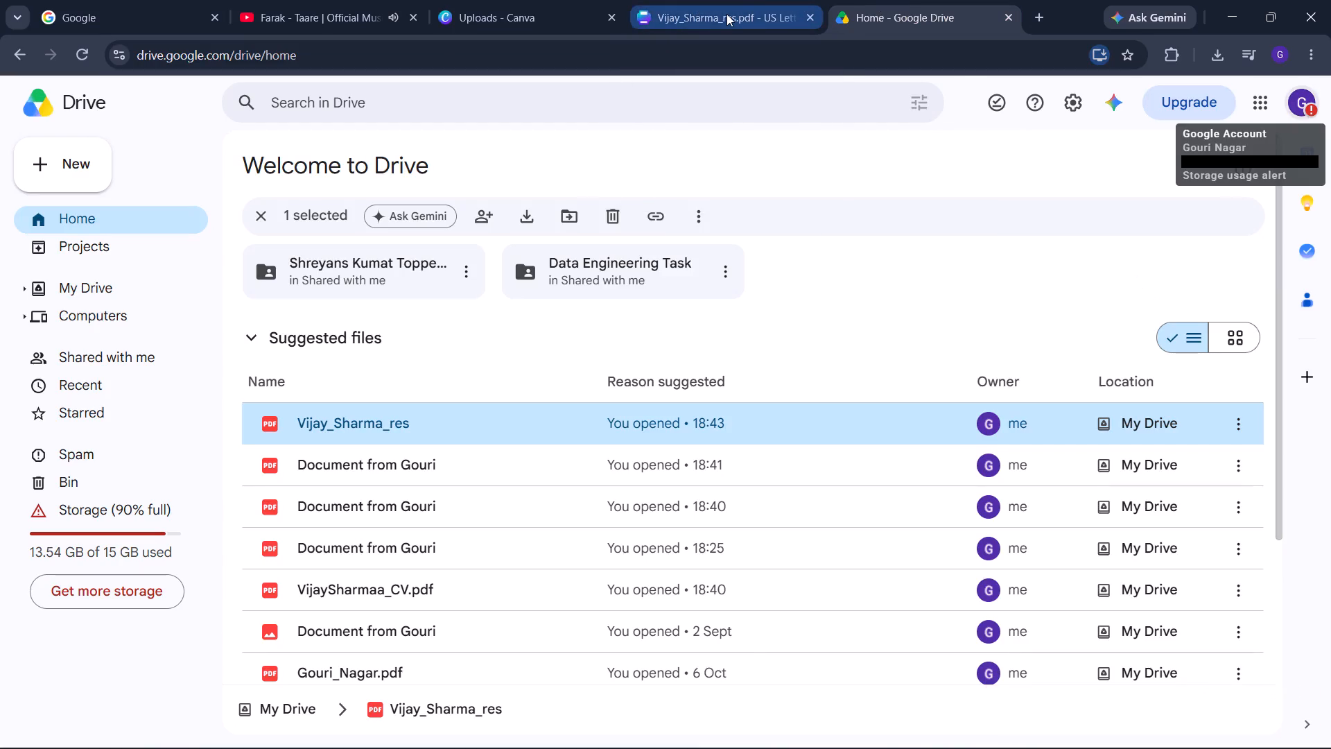
# Switch to the résumé in Canva and nudge the divider line between the contact details and the Professional Summary slightly down.
pyautogui.click(727, 14)
pyautogui.scroll(6, 681, 221)
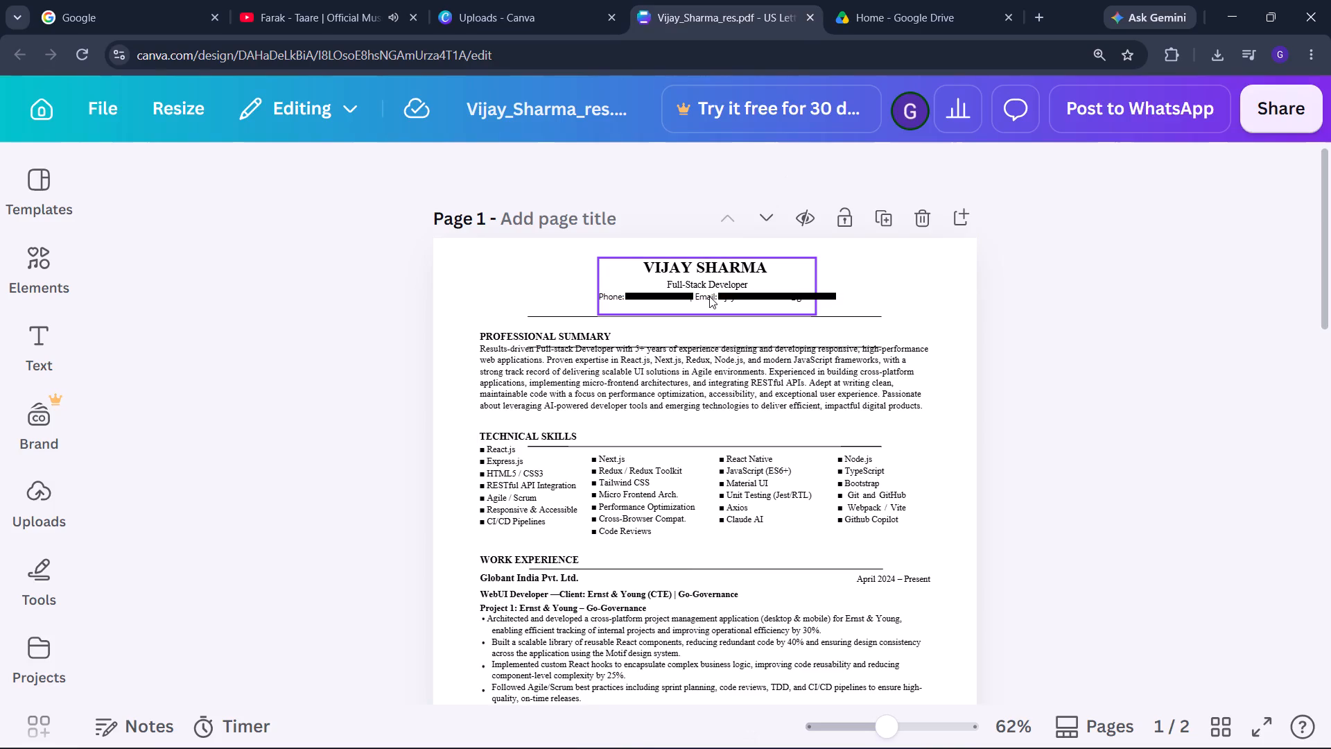
pyautogui.doubleClick(703, 318)
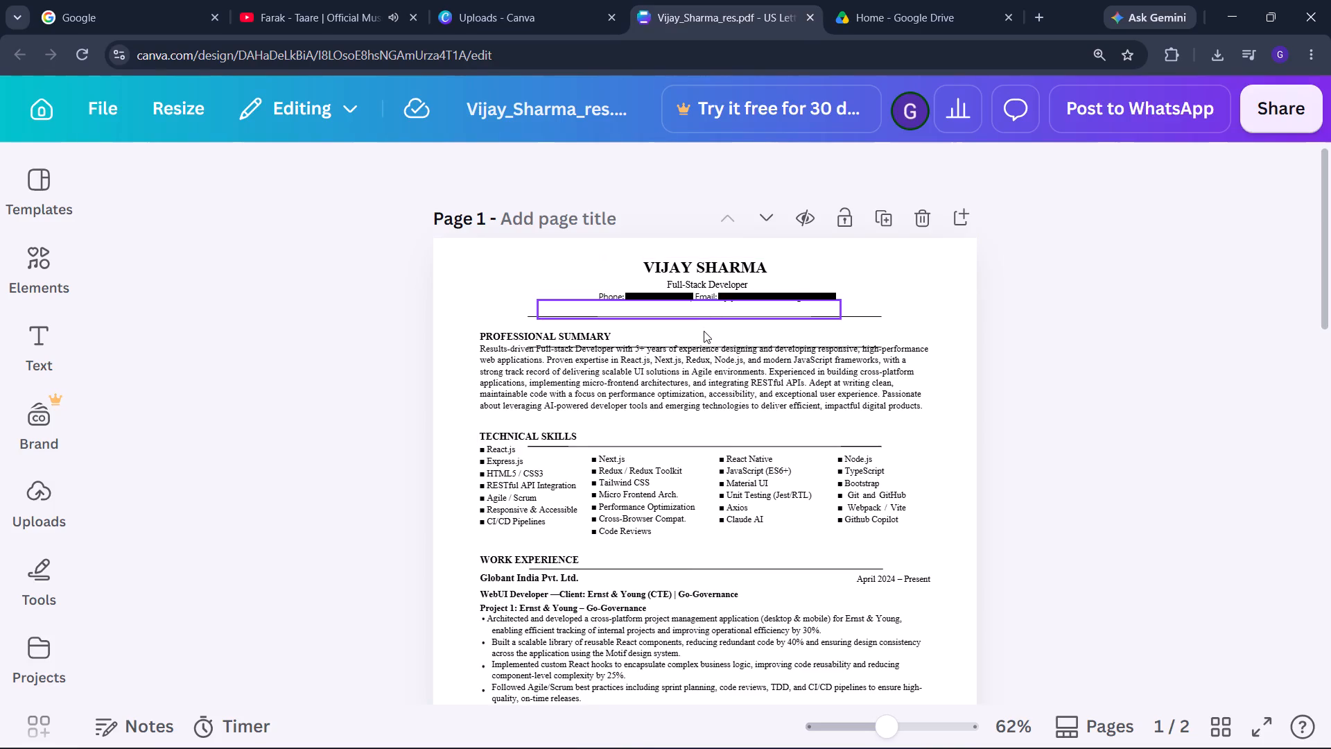
pyautogui.click(704, 336)
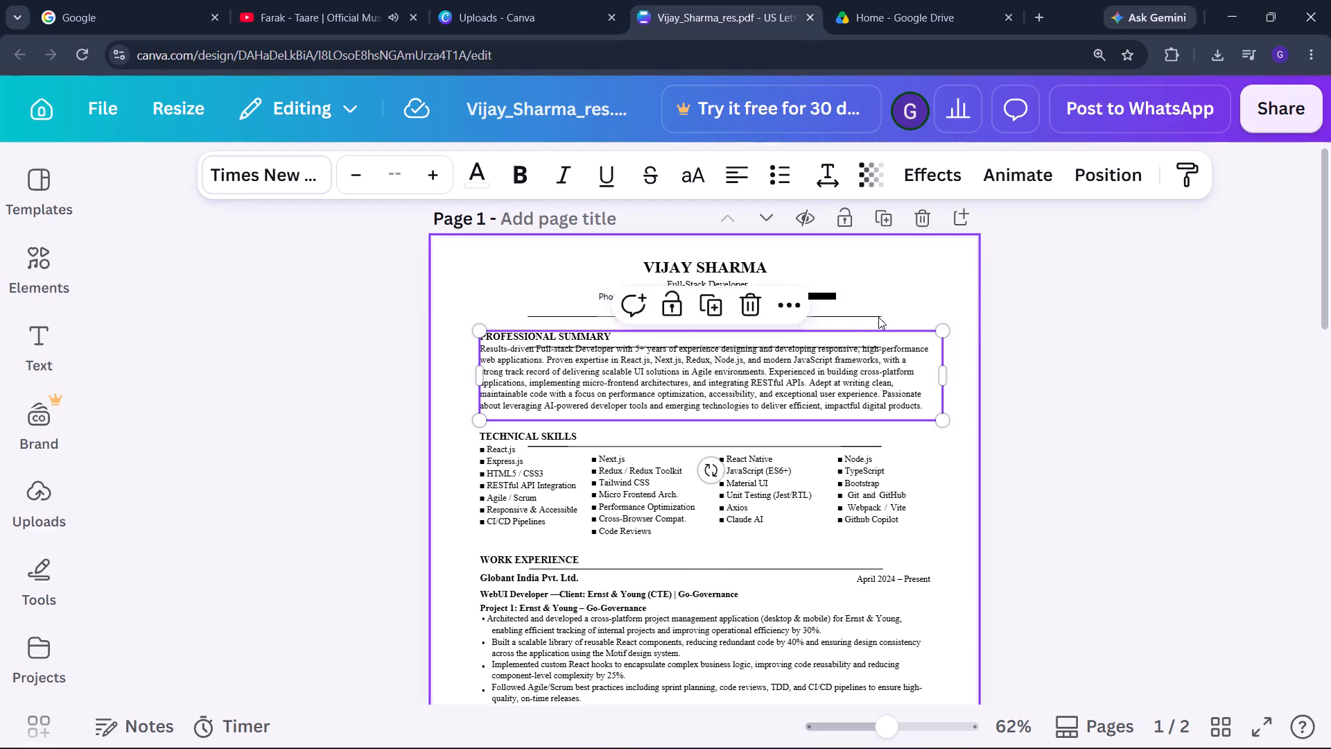
pyautogui.click(875, 317)
pyautogui.click(851, 314)
pyautogui.doubleClick(851, 316)
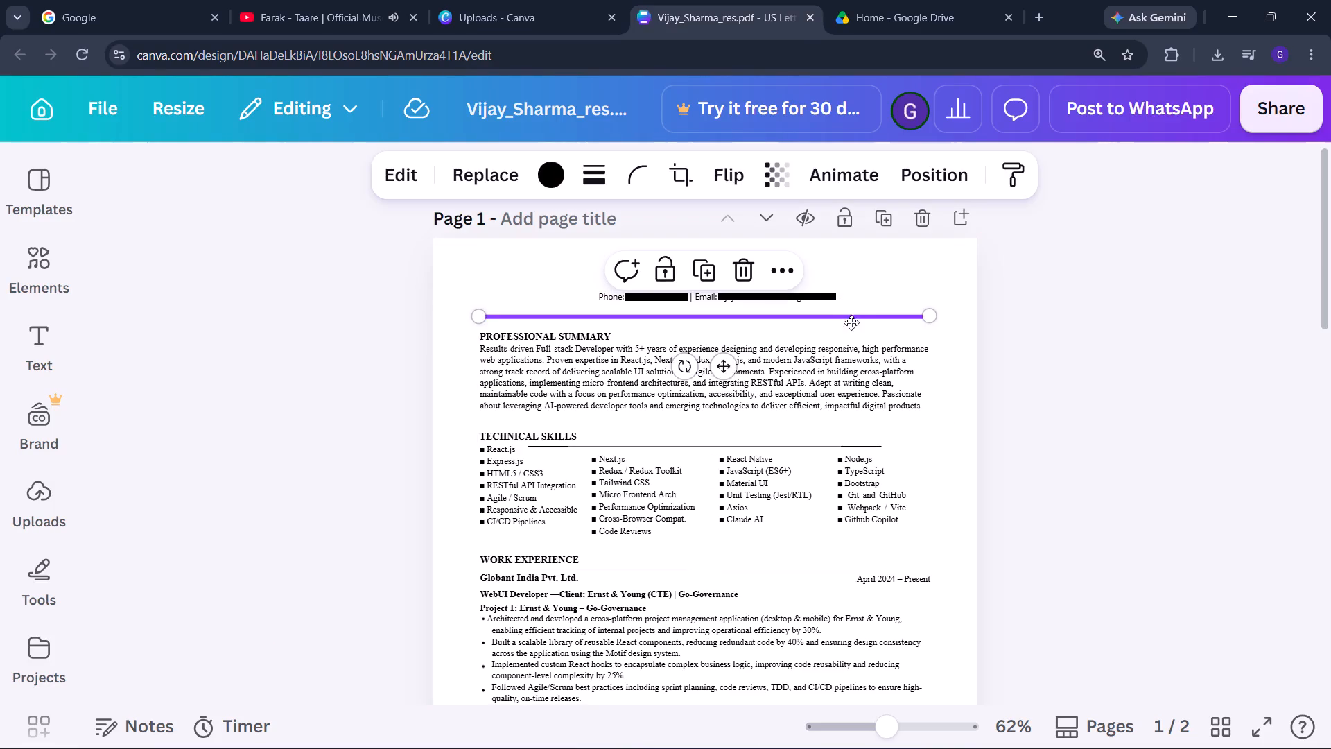
pyautogui.click(851, 330)
pyautogui.moveTo(854, 319); pyautogui.dragTo(855, 318)
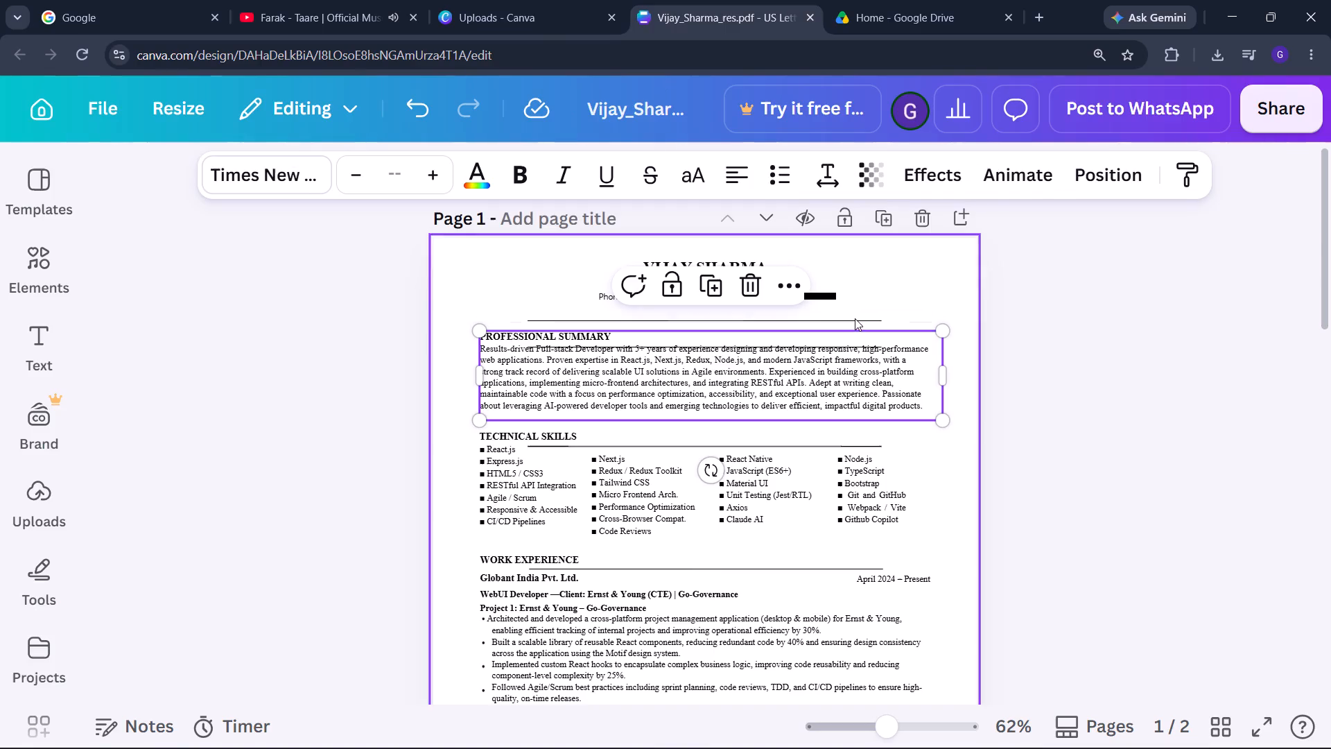
pyautogui.moveTo(855, 318); pyautogui.dragTo(855, 325)
pyautogui.click(894, 291)
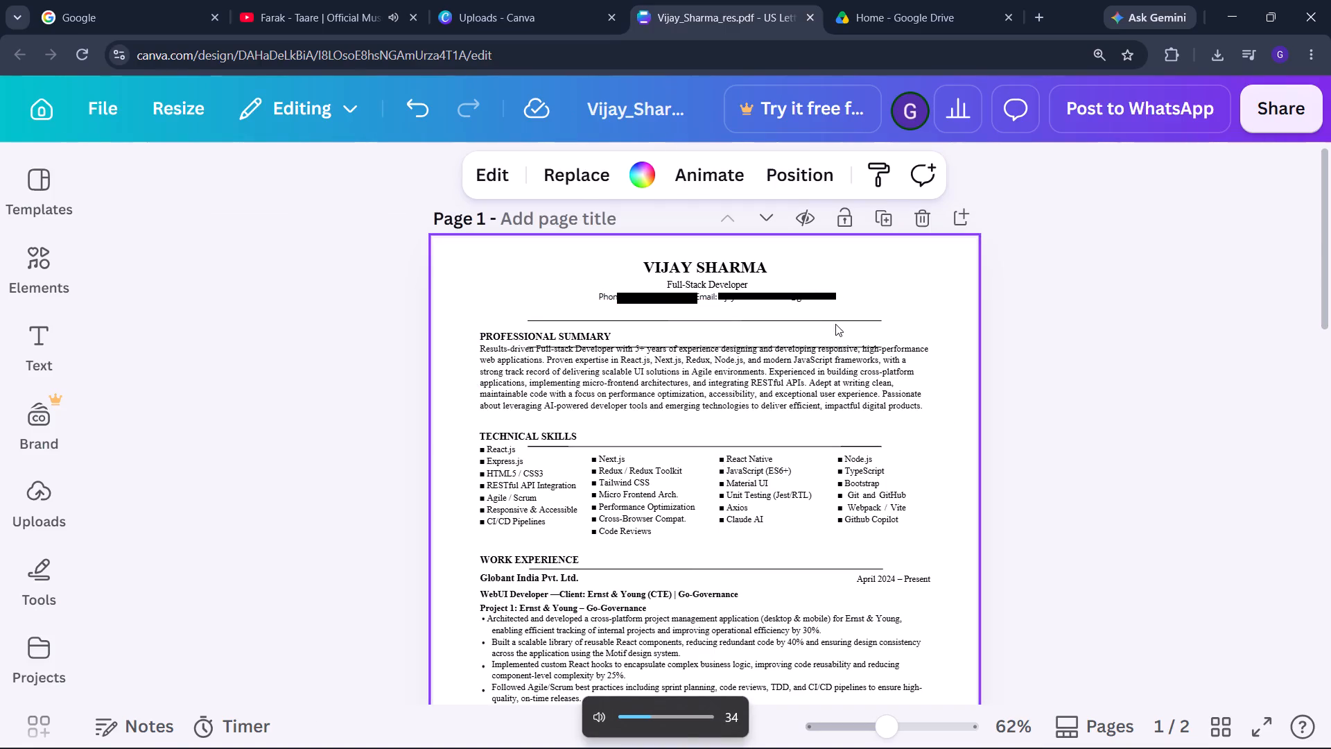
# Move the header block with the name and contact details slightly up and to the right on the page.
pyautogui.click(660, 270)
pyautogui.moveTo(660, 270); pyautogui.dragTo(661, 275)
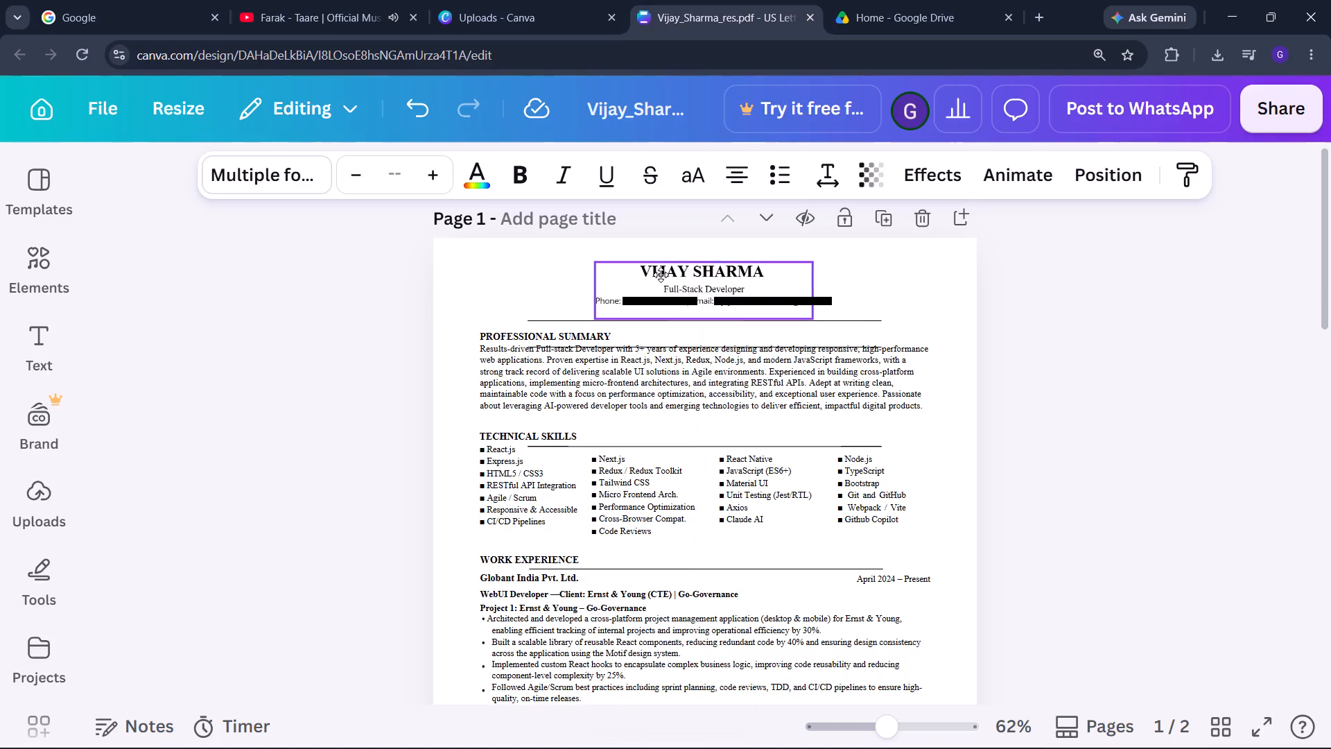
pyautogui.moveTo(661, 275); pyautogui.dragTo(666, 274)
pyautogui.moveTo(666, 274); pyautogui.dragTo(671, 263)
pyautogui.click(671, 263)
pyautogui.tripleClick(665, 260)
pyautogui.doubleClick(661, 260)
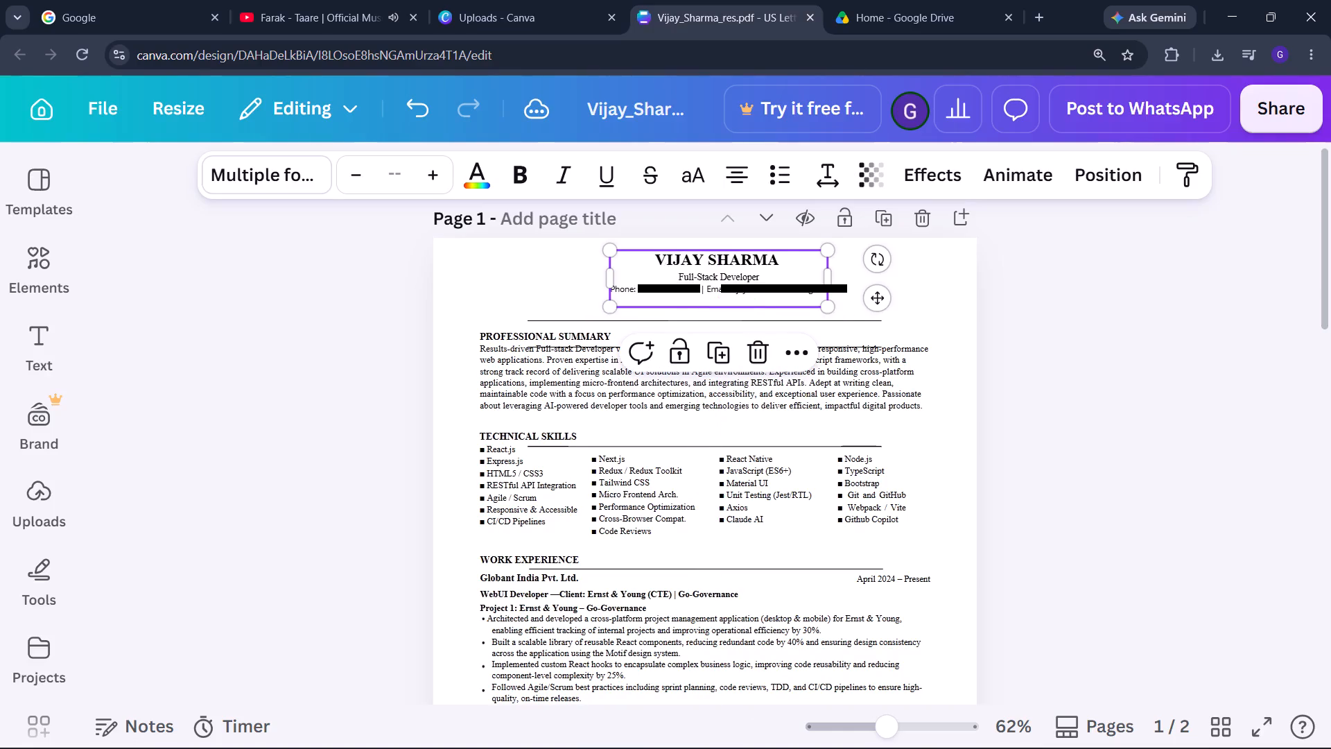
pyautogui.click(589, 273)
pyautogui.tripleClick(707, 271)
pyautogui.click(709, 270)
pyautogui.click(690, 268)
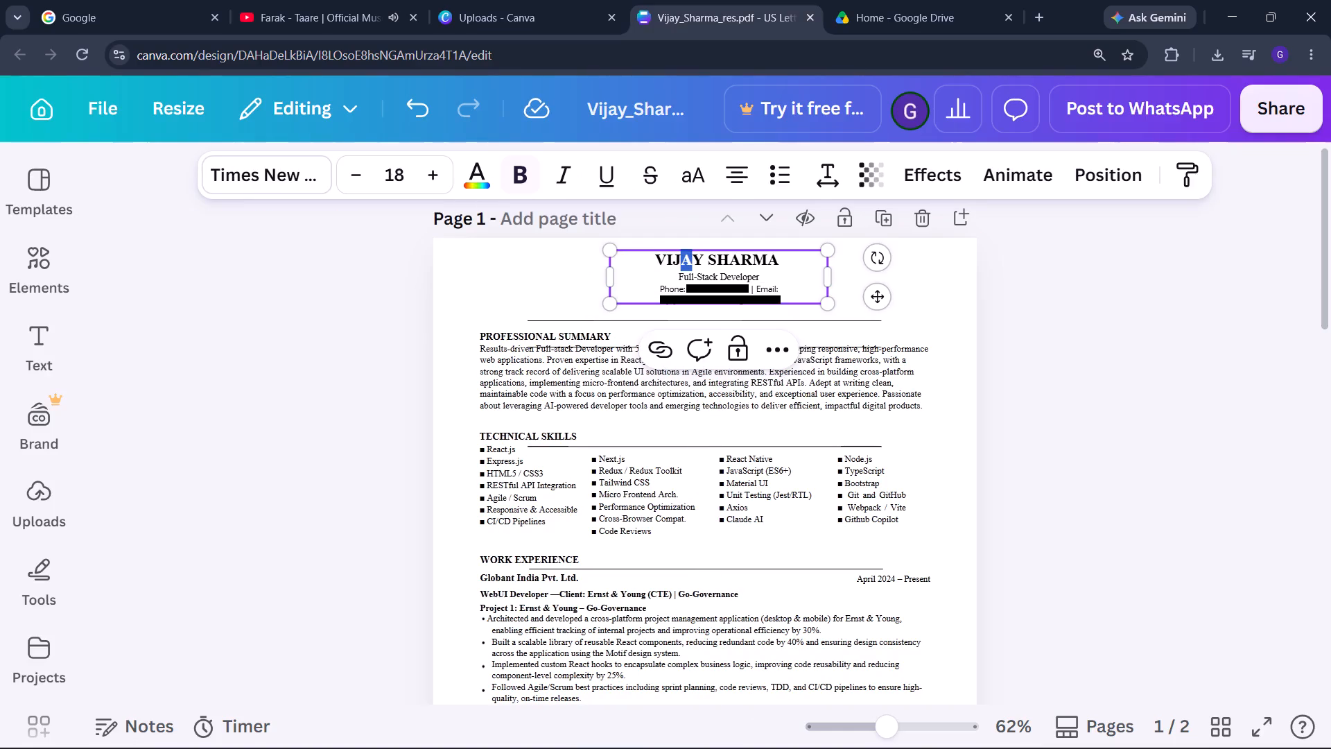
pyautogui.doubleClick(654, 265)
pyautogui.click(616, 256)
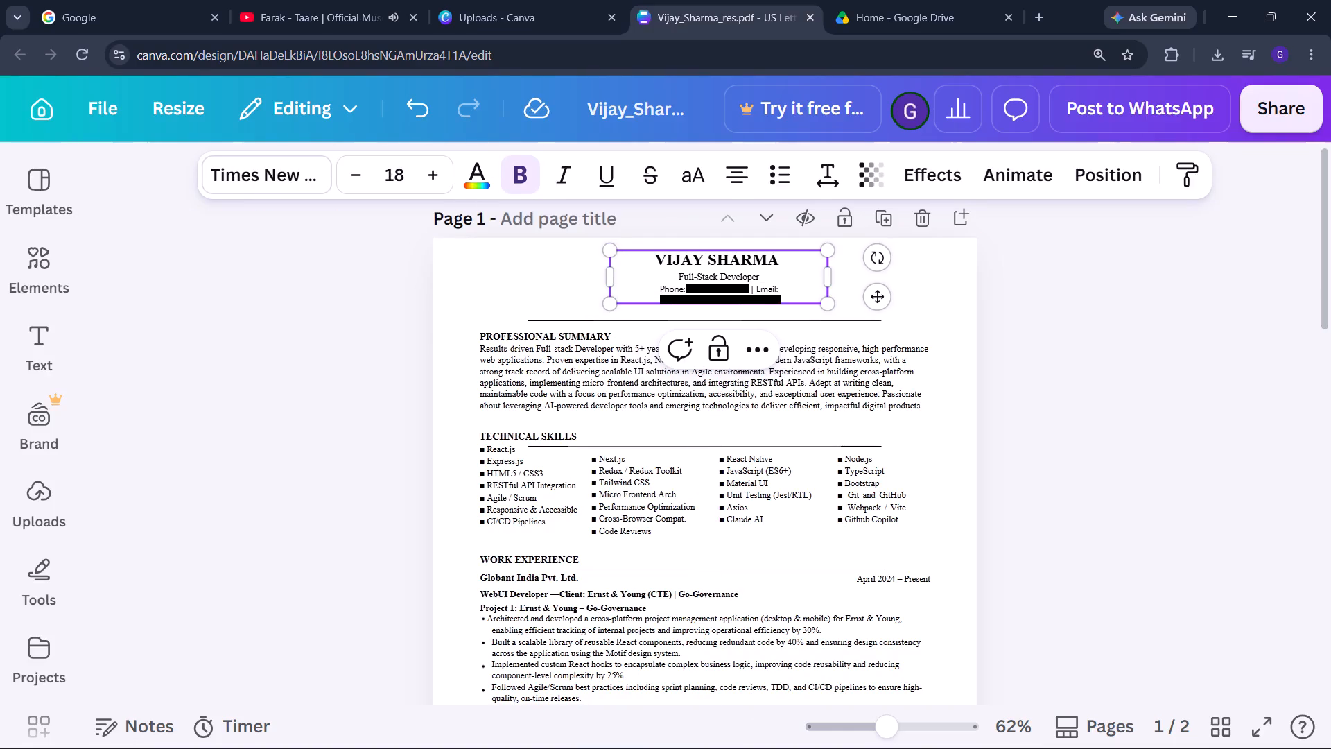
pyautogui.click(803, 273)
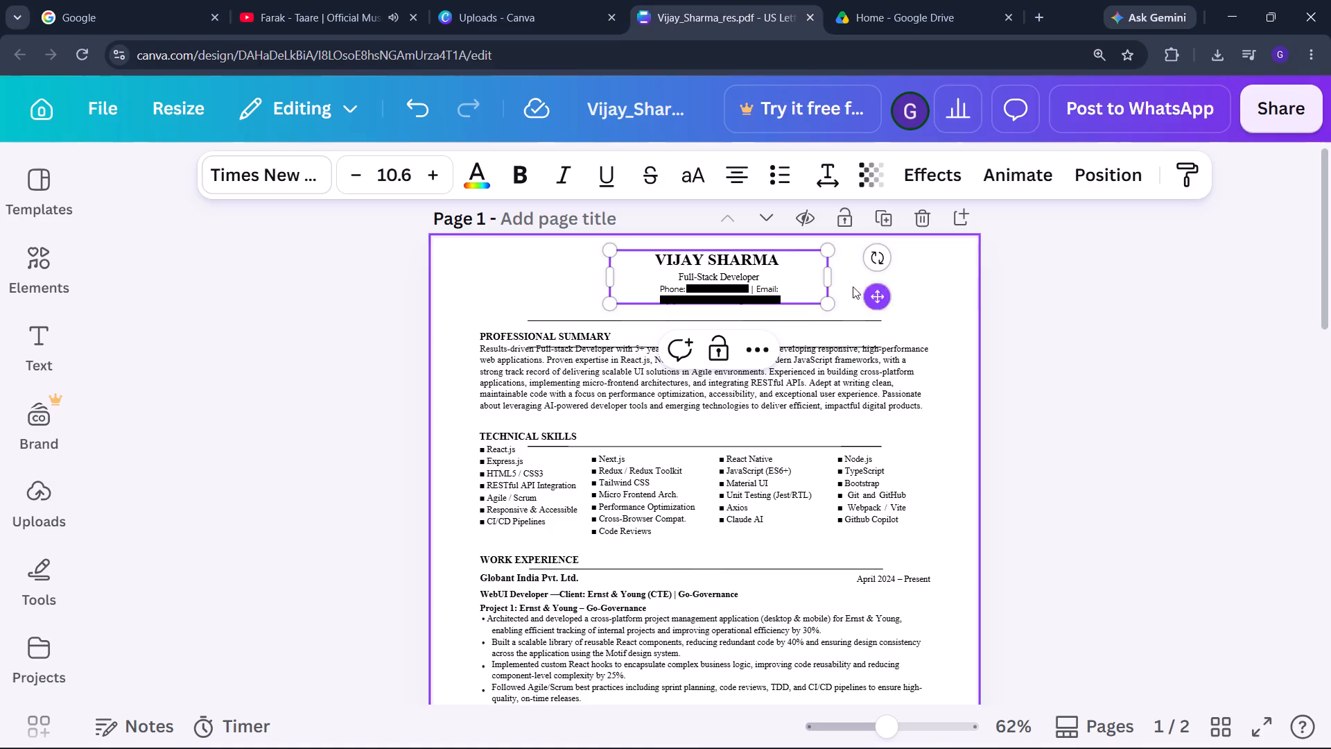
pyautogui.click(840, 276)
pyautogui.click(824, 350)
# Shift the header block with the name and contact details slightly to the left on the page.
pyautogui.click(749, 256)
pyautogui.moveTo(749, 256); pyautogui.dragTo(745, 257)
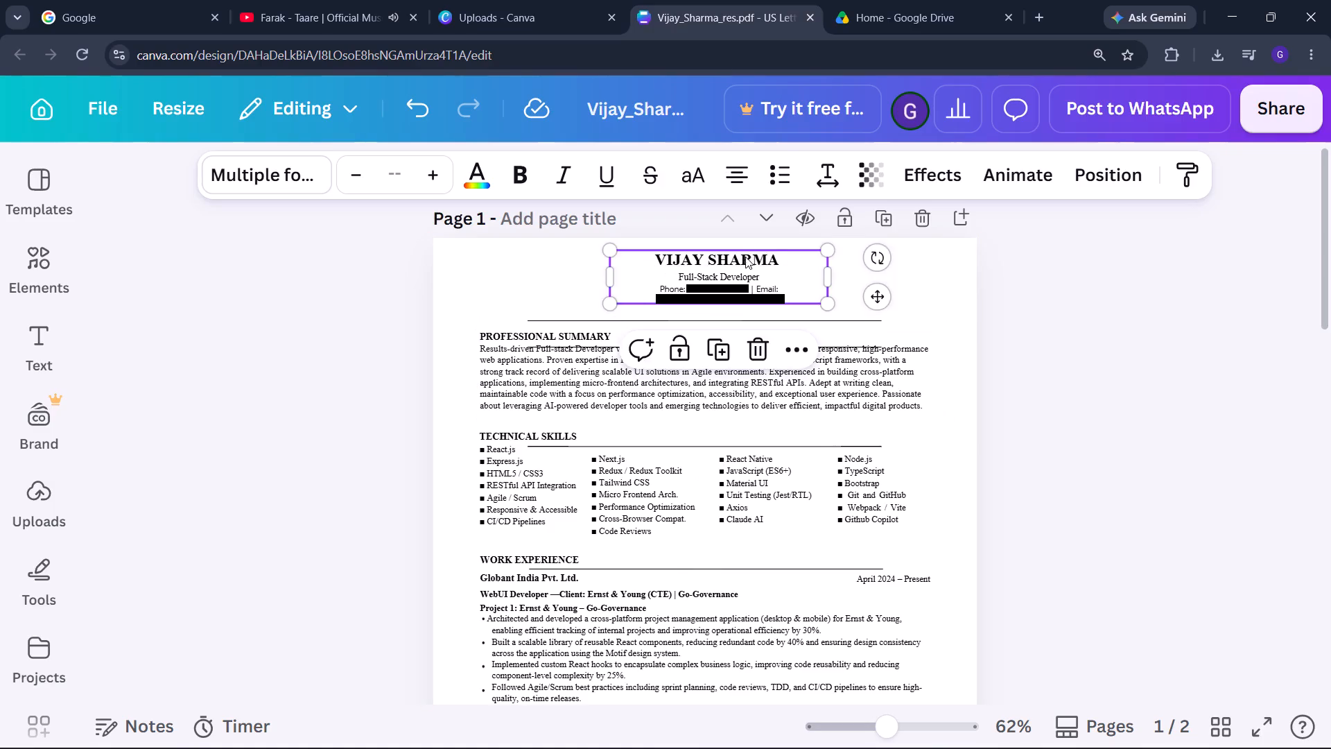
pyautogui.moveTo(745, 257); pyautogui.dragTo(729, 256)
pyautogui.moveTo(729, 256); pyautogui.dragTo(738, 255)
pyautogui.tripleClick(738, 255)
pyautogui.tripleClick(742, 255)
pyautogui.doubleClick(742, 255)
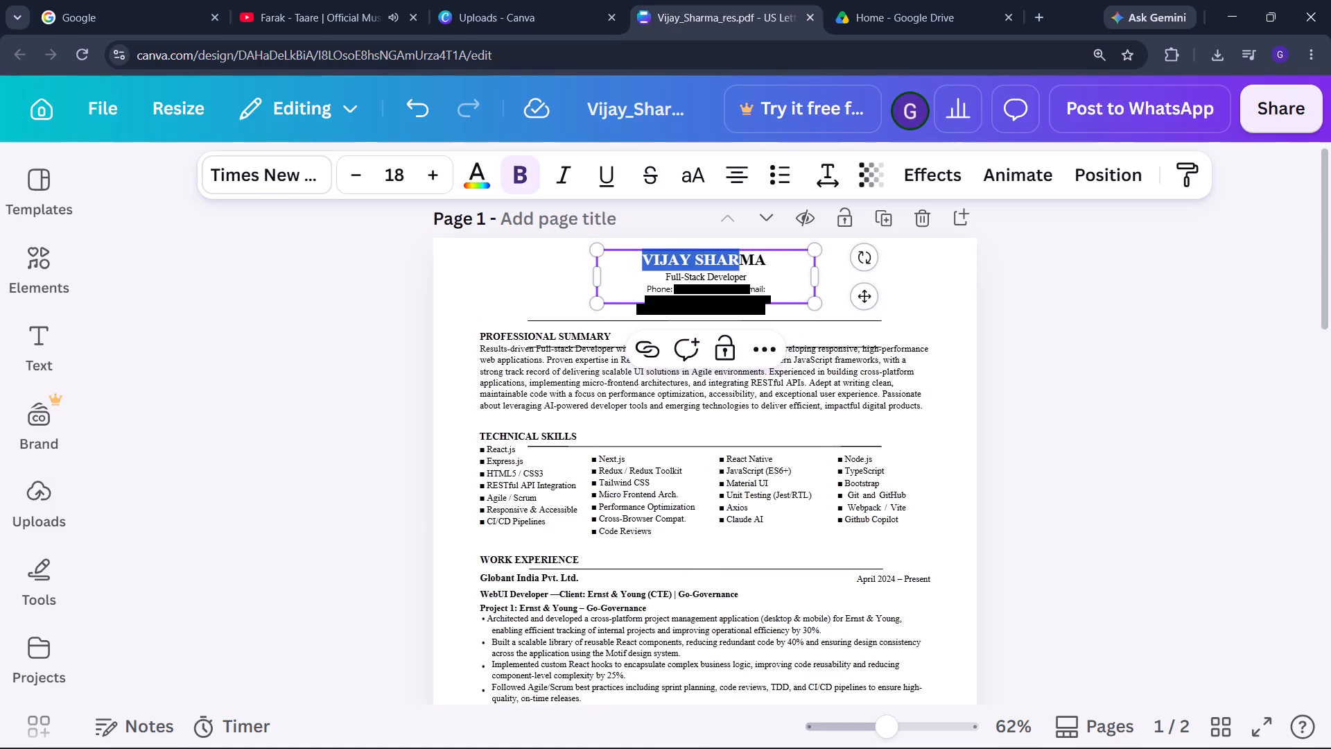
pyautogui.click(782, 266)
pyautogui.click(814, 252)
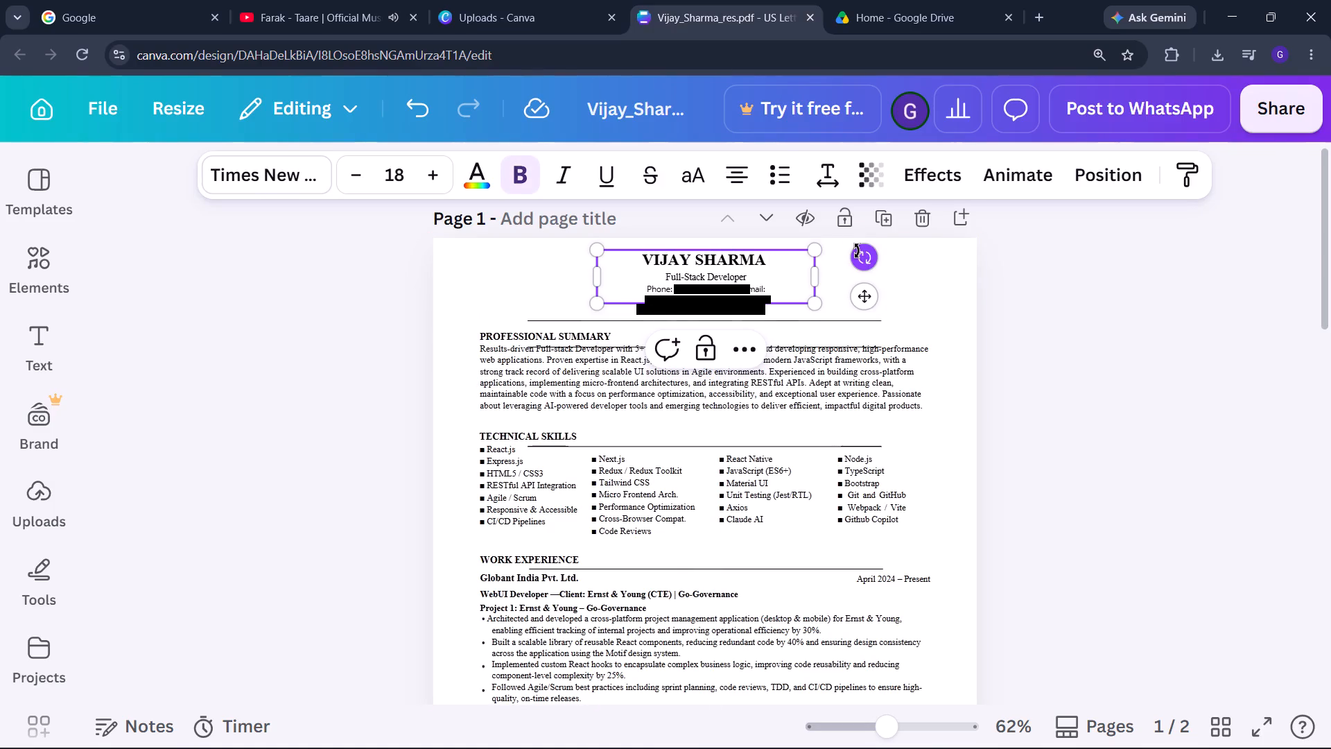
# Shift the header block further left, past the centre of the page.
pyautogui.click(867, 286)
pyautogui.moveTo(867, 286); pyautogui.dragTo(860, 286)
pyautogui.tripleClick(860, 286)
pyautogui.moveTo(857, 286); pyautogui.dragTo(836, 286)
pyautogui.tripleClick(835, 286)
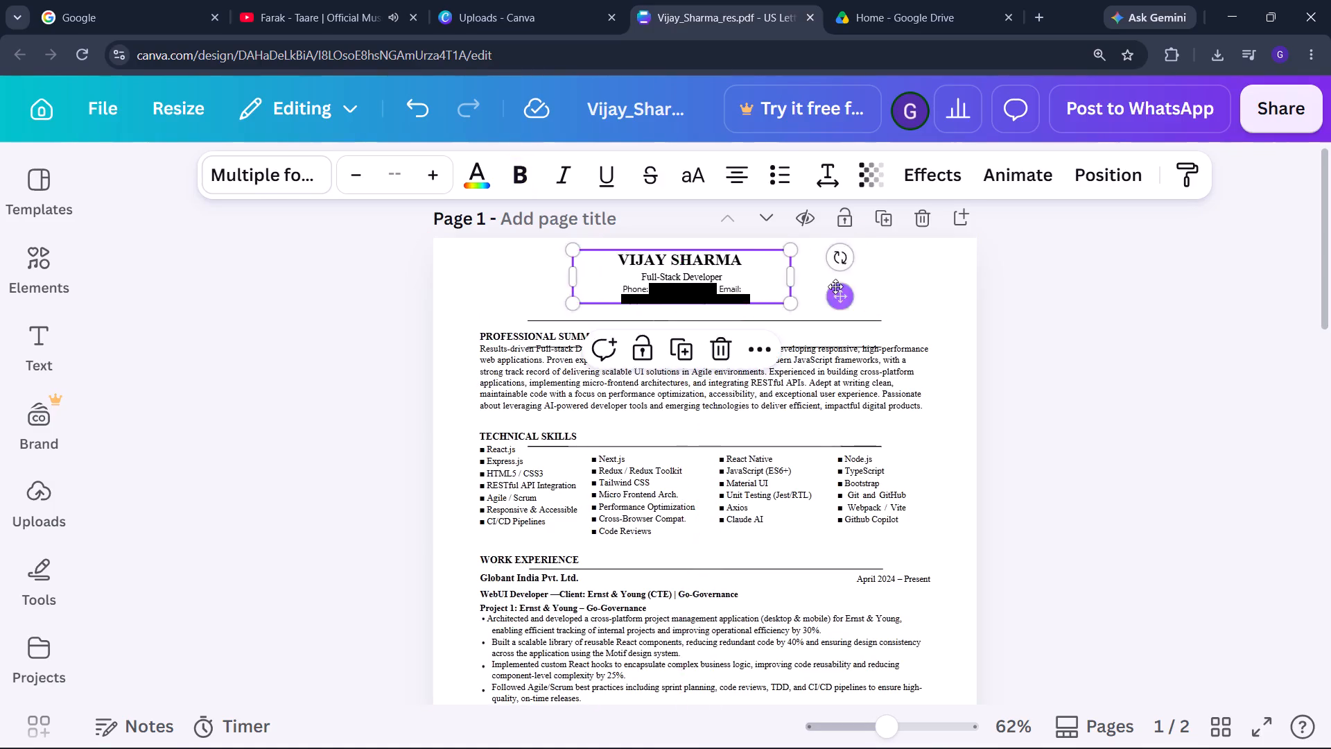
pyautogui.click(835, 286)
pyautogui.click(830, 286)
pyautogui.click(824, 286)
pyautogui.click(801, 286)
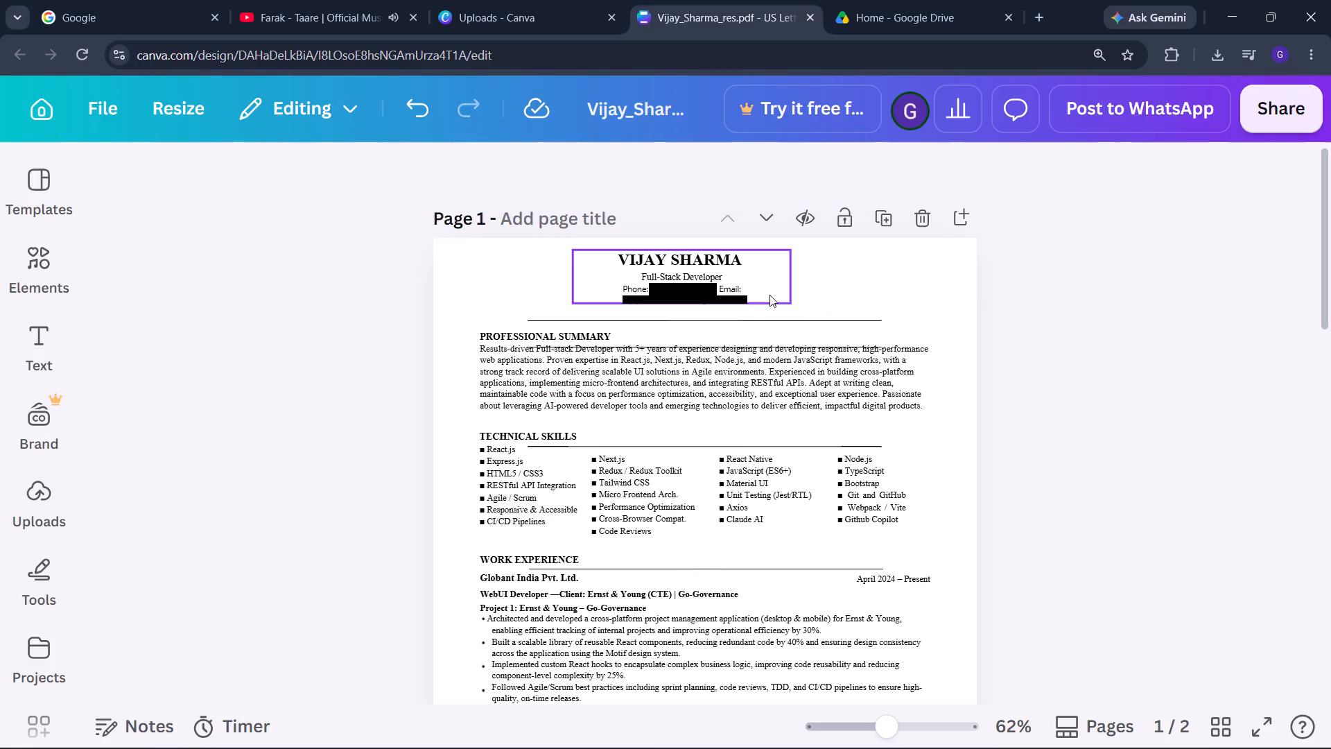
# Reposition the header block near the horizontal centre of the page, just above the first divider line, and deselect it.
pyautogui.click(769, 295)
pyautogui.doubleClick(837, 295)
pyautogui.moveTo(837, 295); pyautogui.dragTo(887, 293)
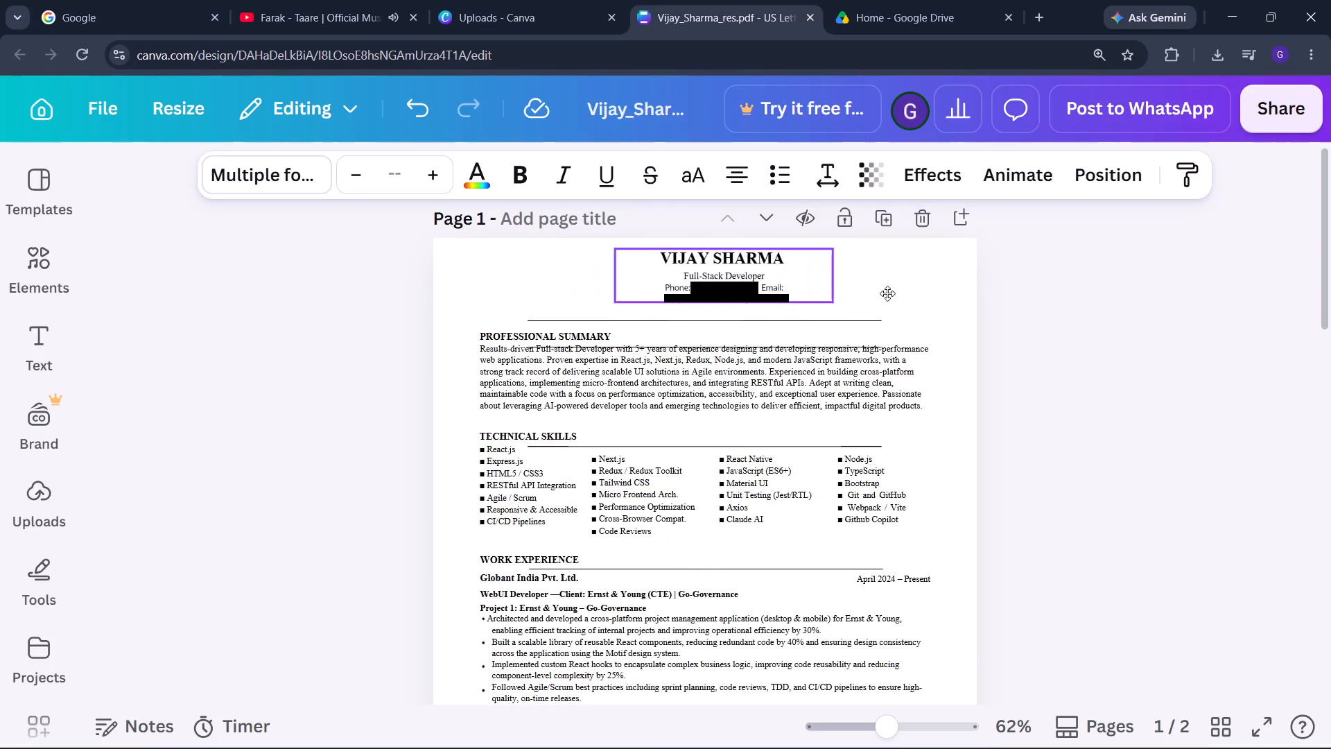
pyautogui.moveTo(887, 293); pyautogui.dragTo(865, 289)
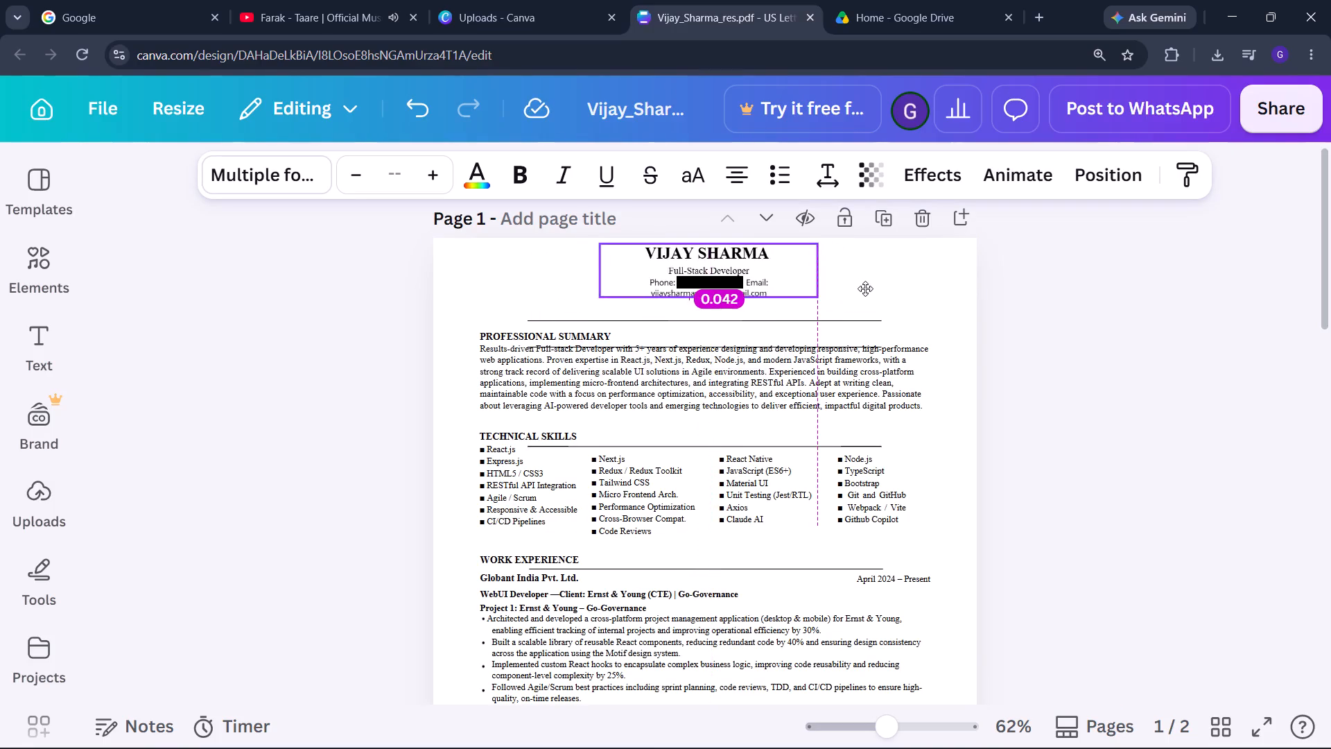
pyautogui.moveTo(865, 289); pyautogui.dragTo(865, 294)
pyautogui.click(865, 294)
pyautogui.moveTo(865, 294); pyautogui.dragTo(865, 302)
pyautogui.scroll(-1, 984, 345)
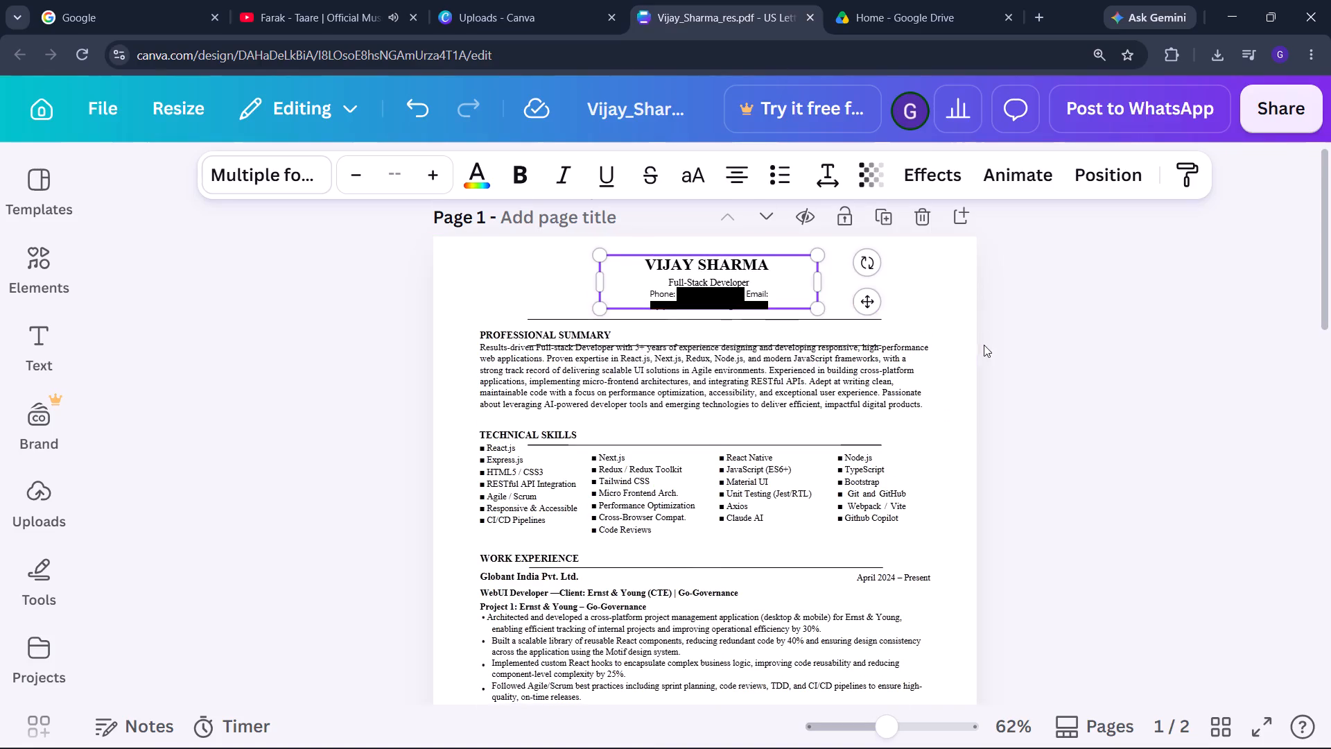
pyautogui.tripleClick(968, 343)
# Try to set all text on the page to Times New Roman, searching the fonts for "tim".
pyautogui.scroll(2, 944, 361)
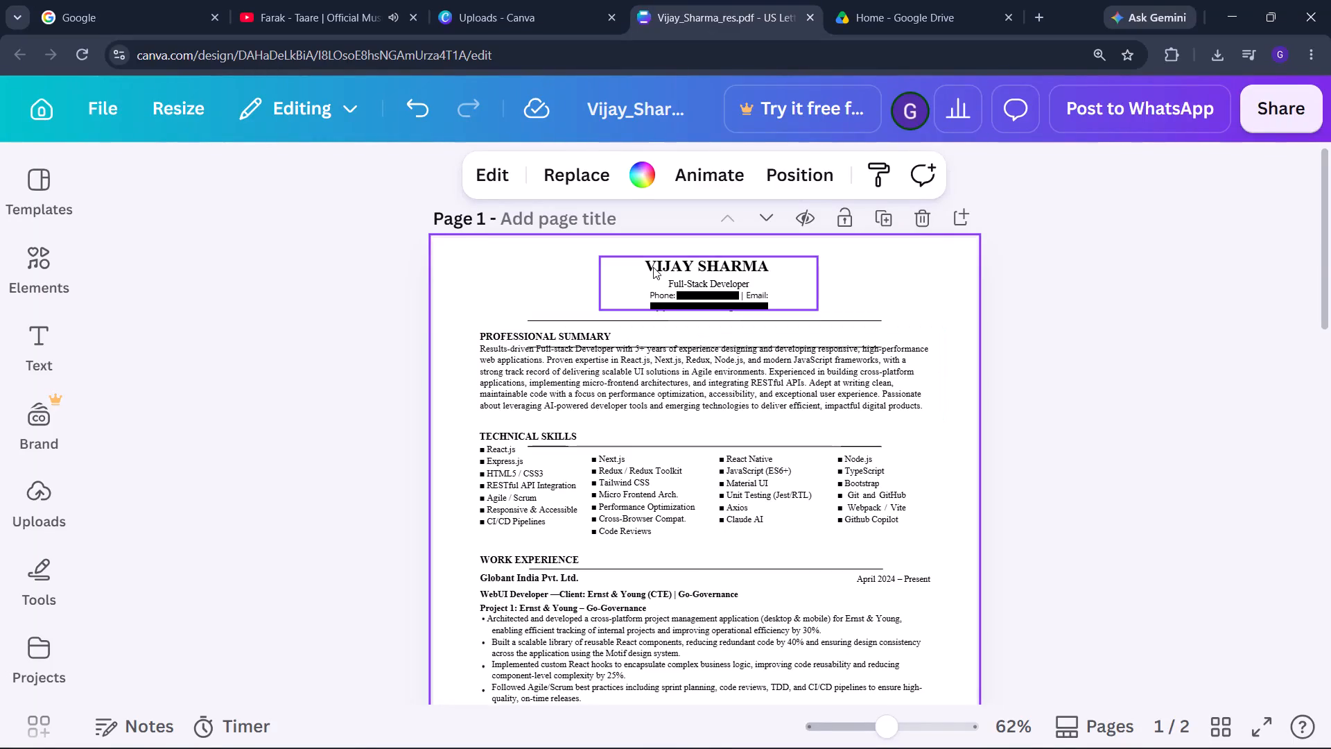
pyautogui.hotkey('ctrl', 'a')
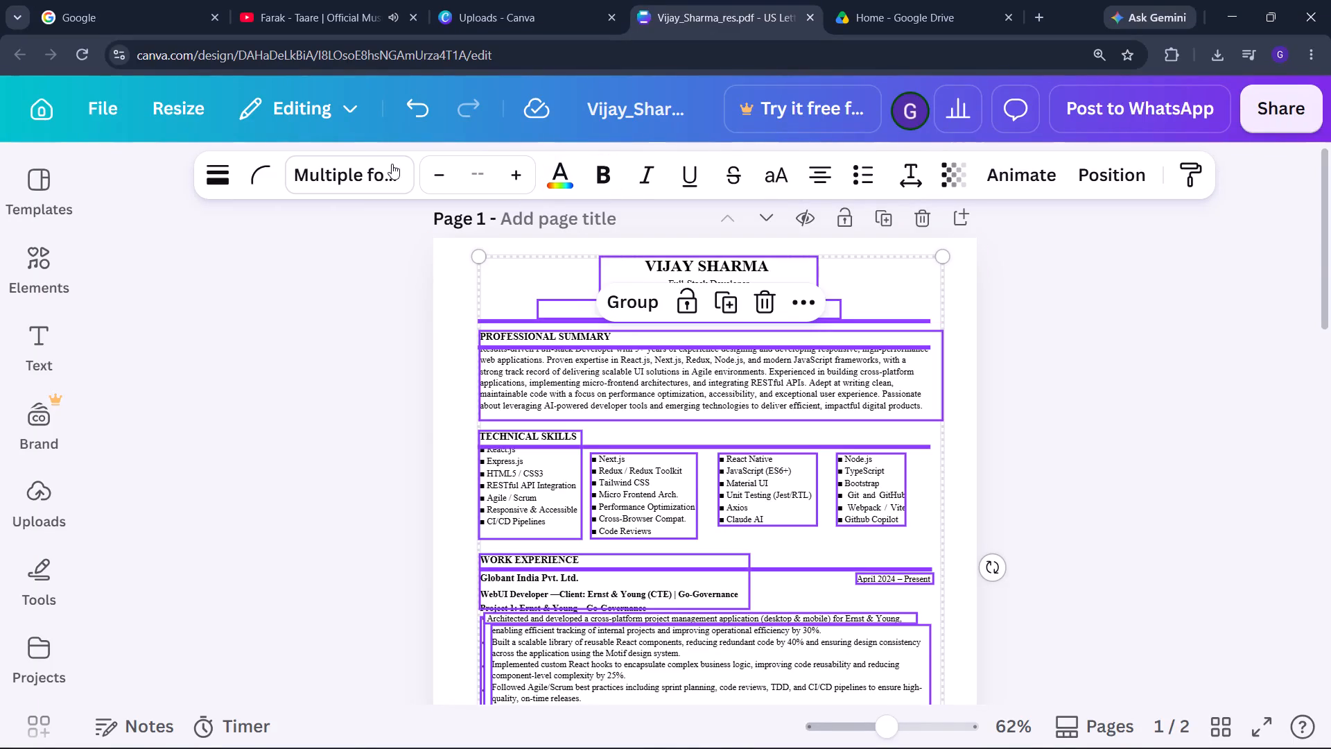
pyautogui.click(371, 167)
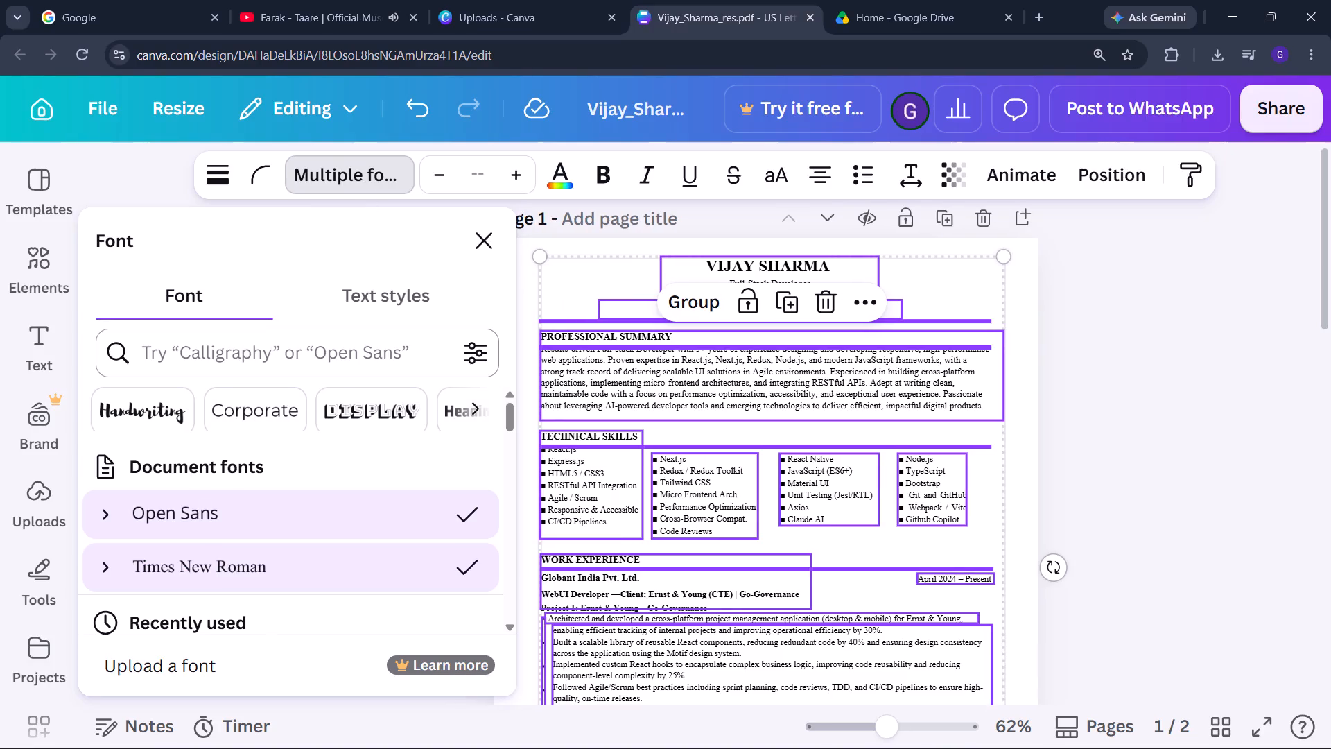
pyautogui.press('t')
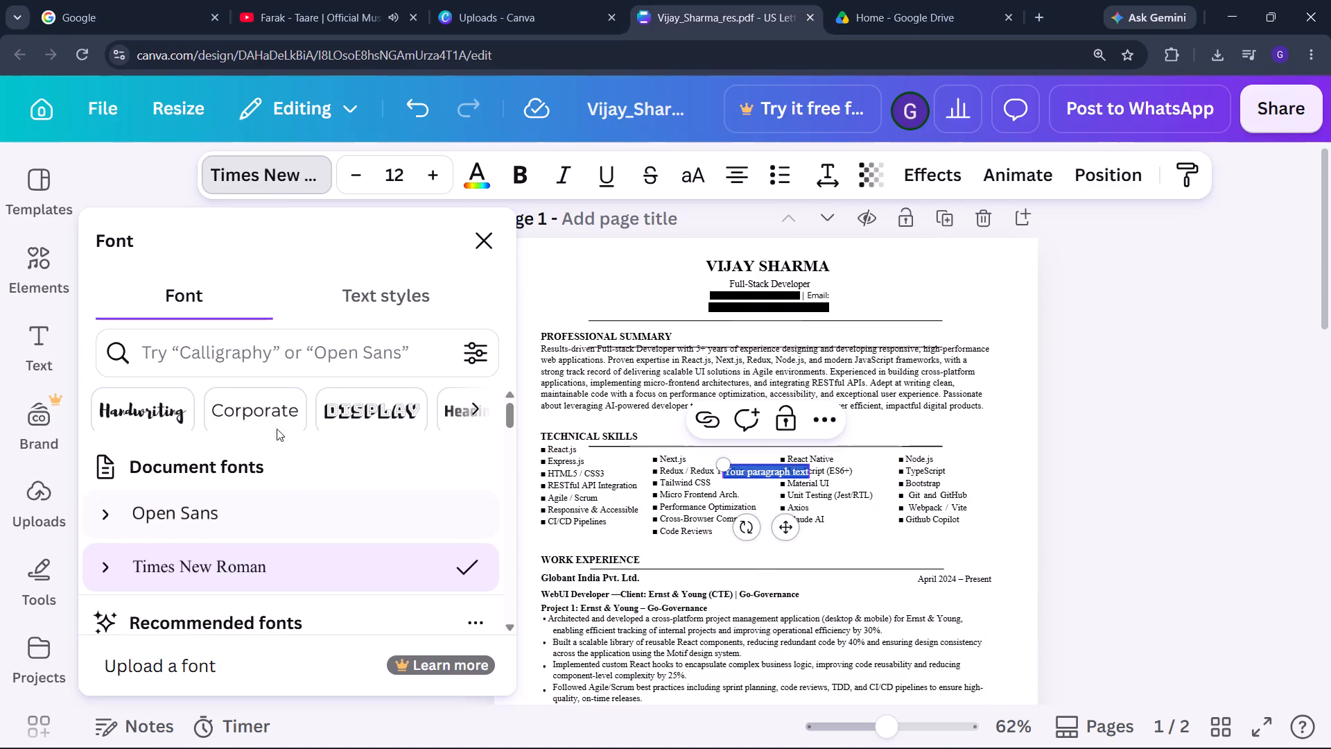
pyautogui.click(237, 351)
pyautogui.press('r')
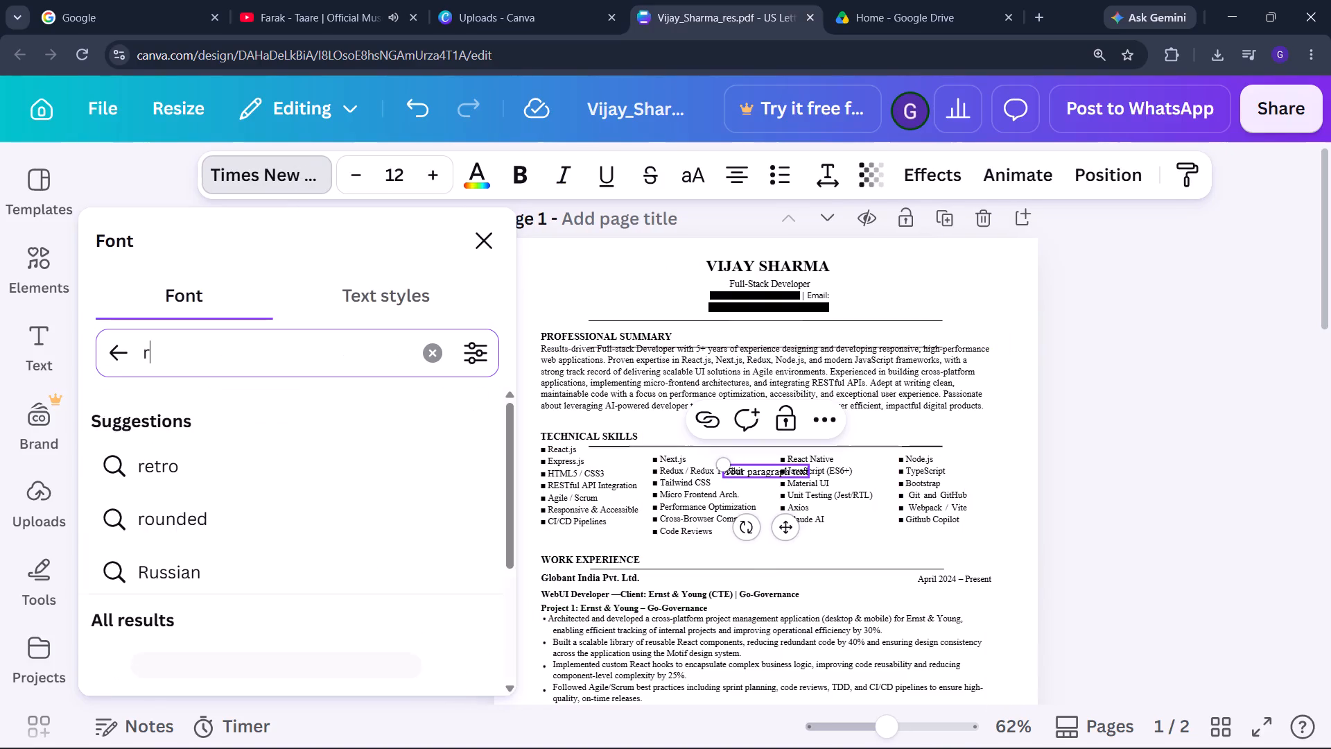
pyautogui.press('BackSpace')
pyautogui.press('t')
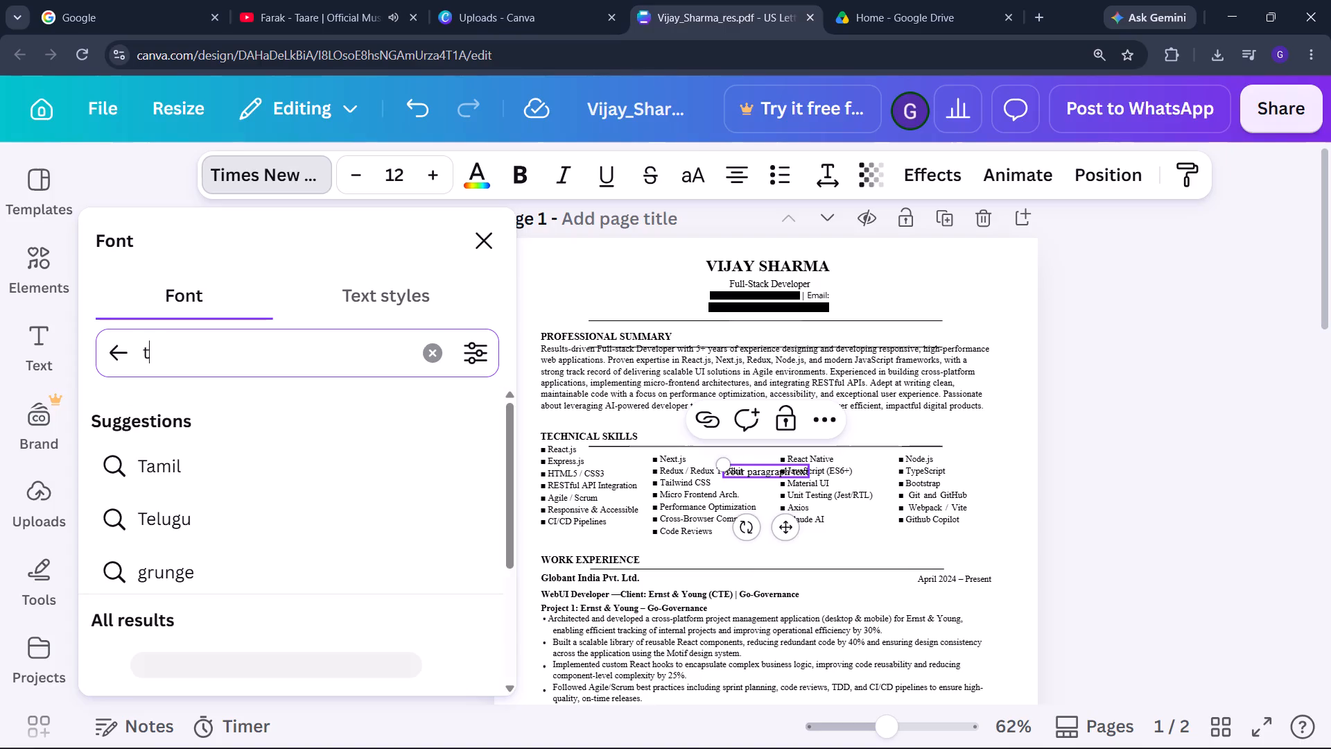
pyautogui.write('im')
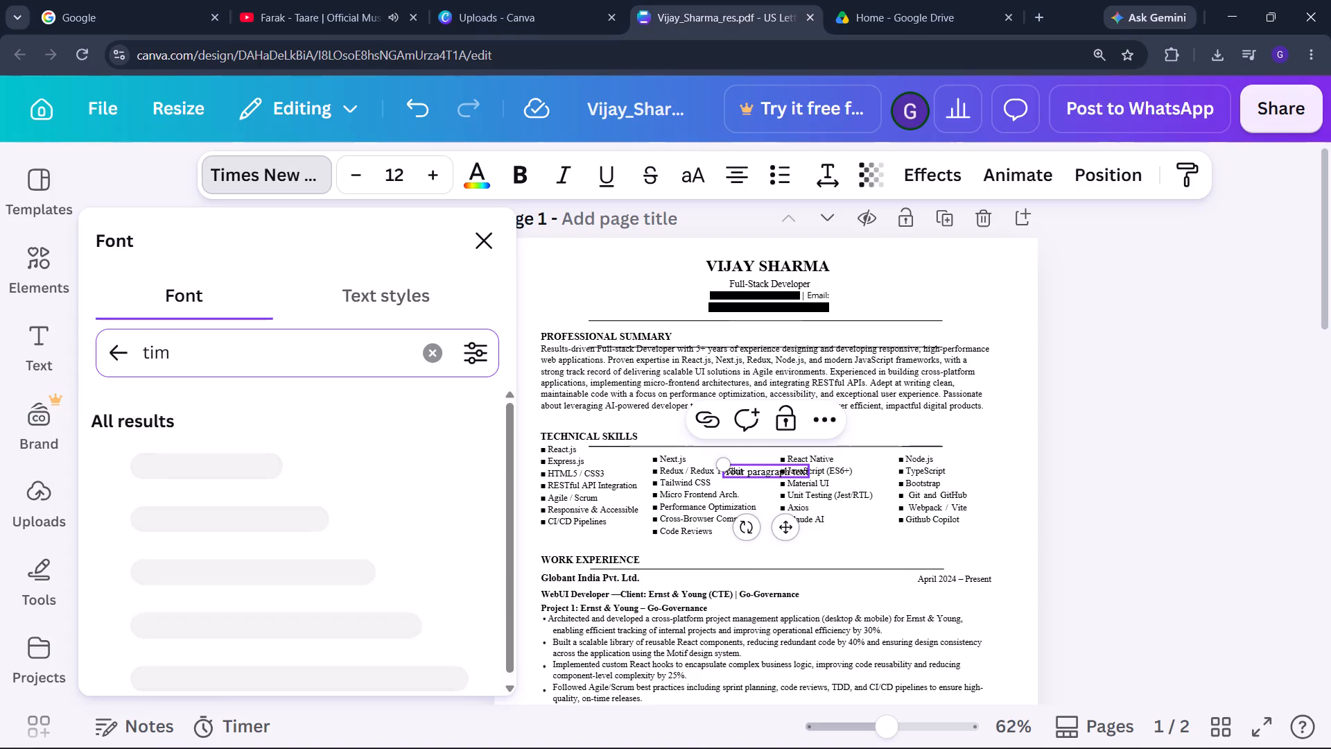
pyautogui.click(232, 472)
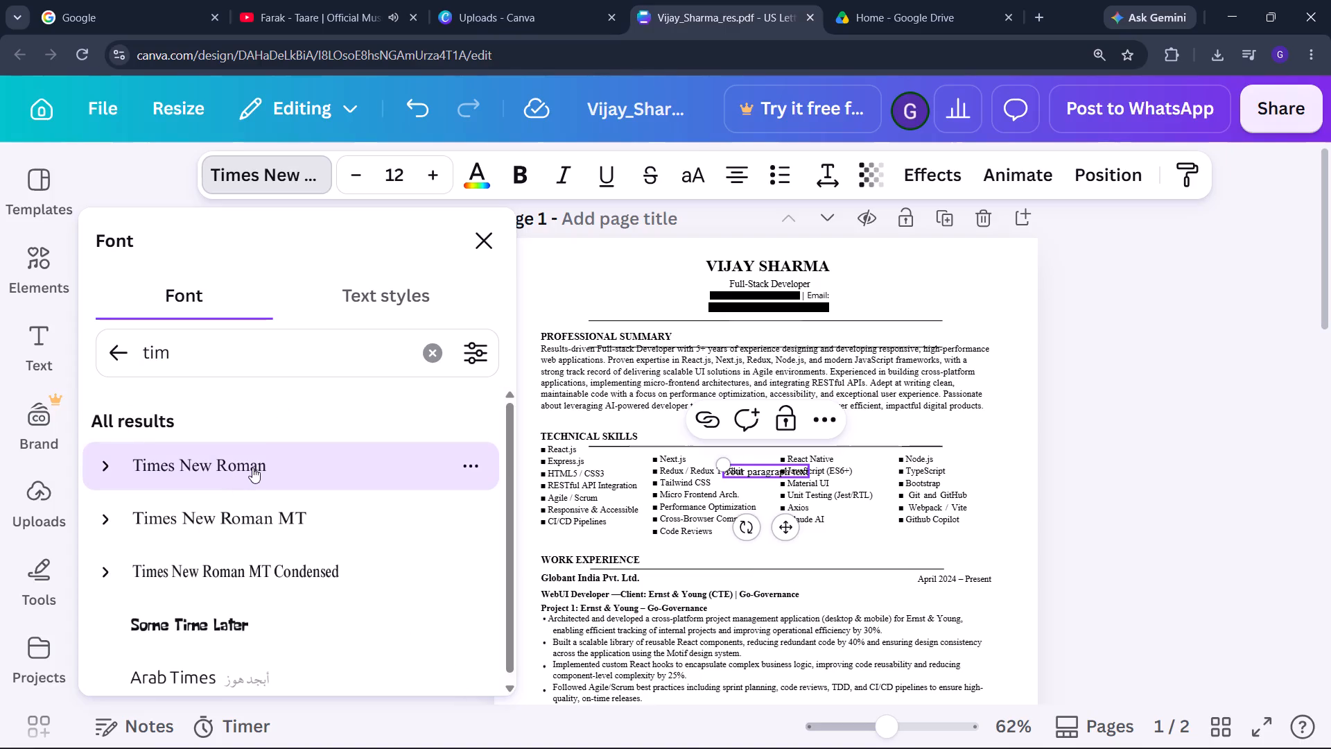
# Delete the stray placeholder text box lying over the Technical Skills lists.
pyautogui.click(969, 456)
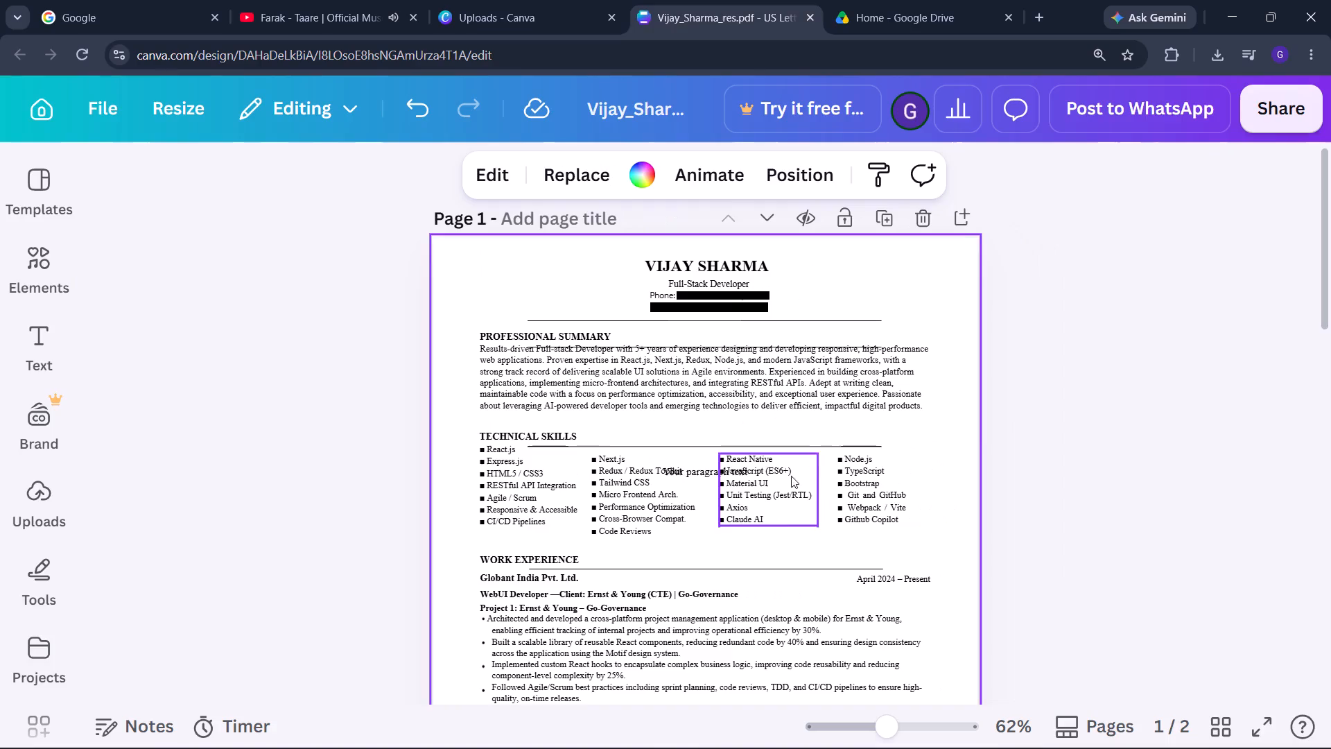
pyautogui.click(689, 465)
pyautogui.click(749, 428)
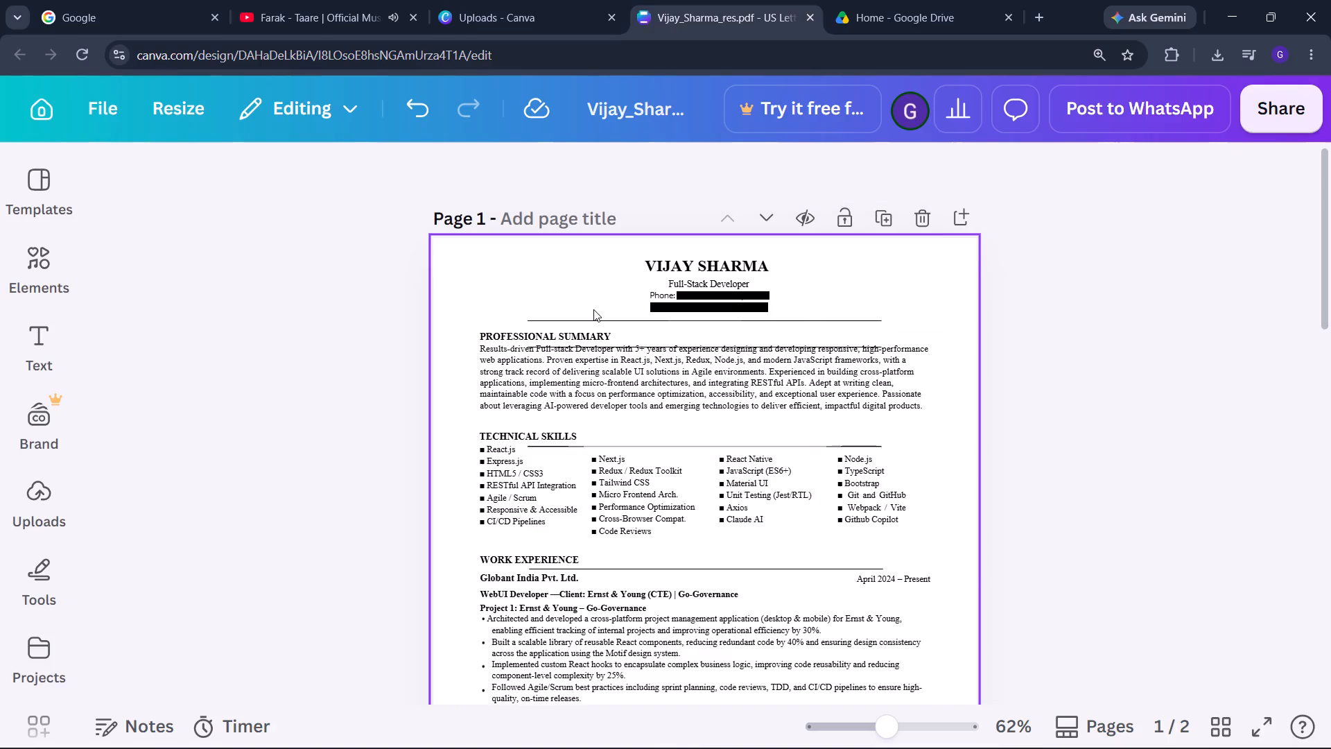
# Set the font of all text on the first page to Times New Roman and deselect everything.
pyautogui.hotkey('ctrl', 'a')
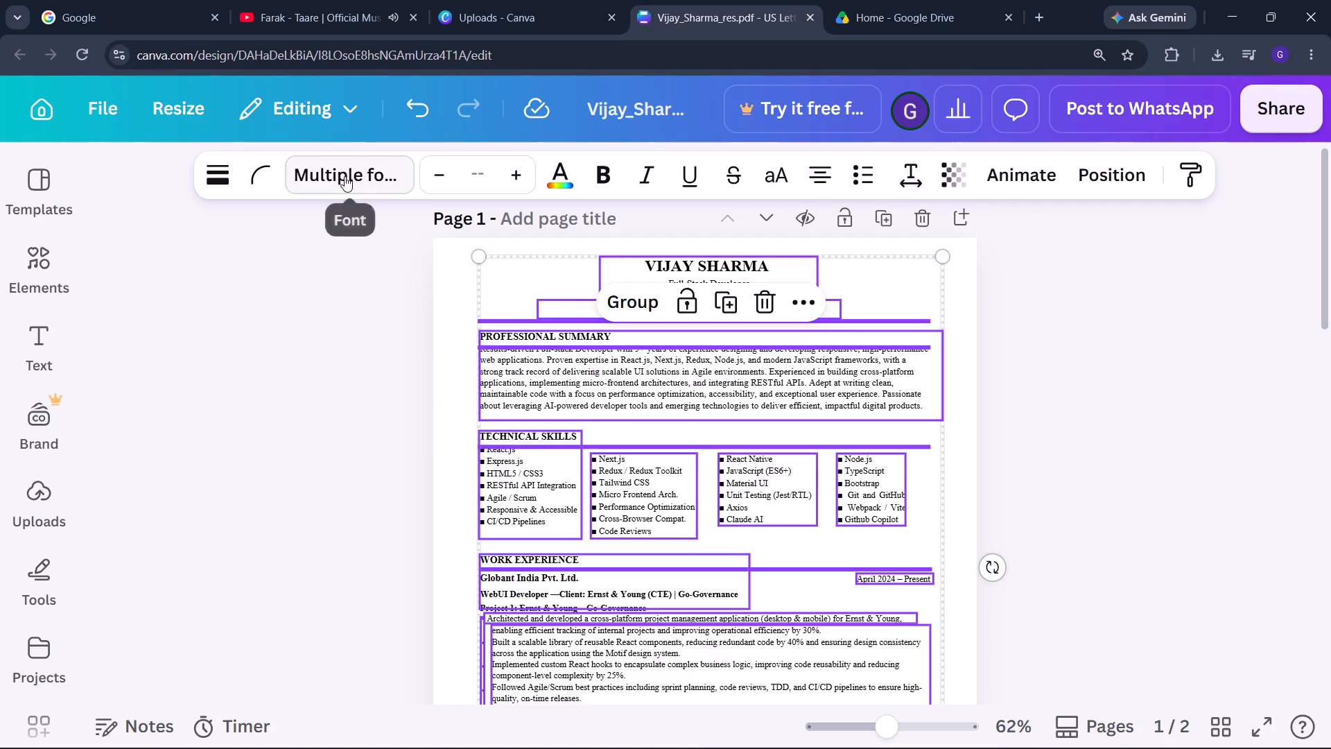
pyautogui.tripleClick(345, 176)
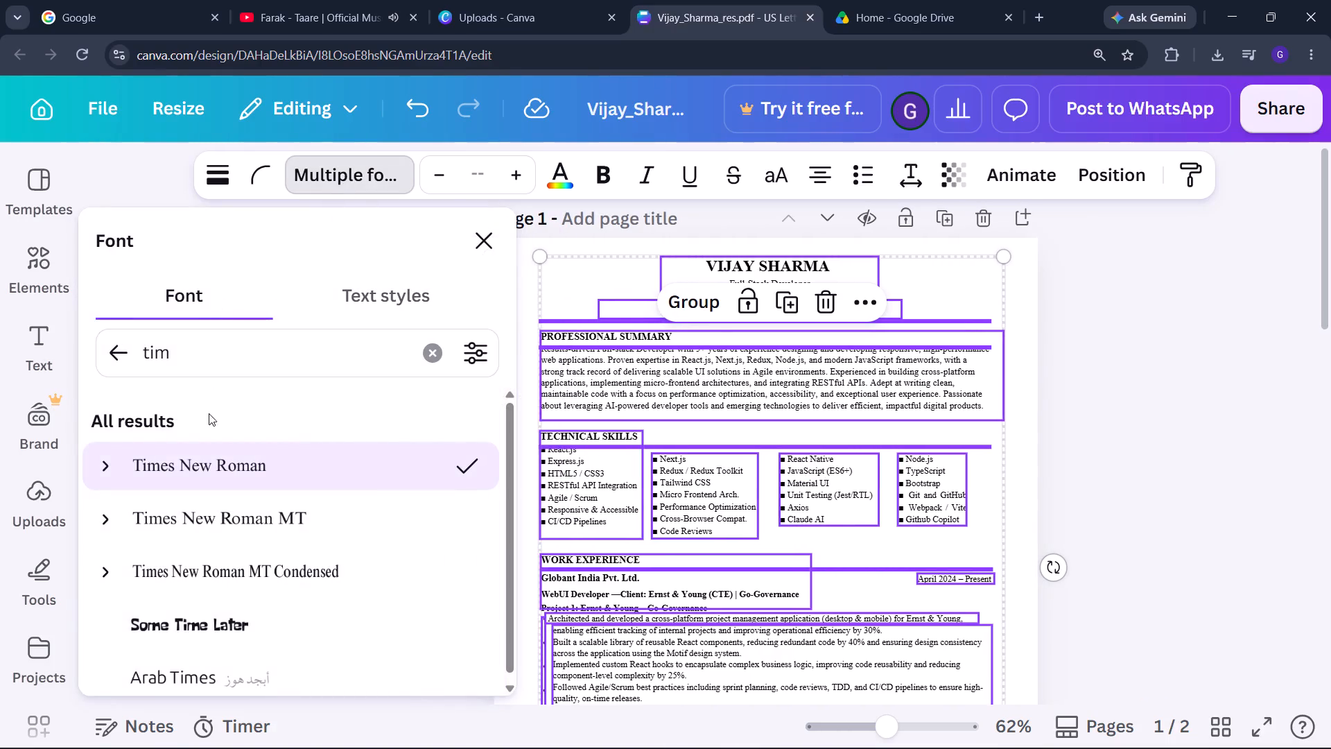
pyautogui.doubleClick(215, 451)
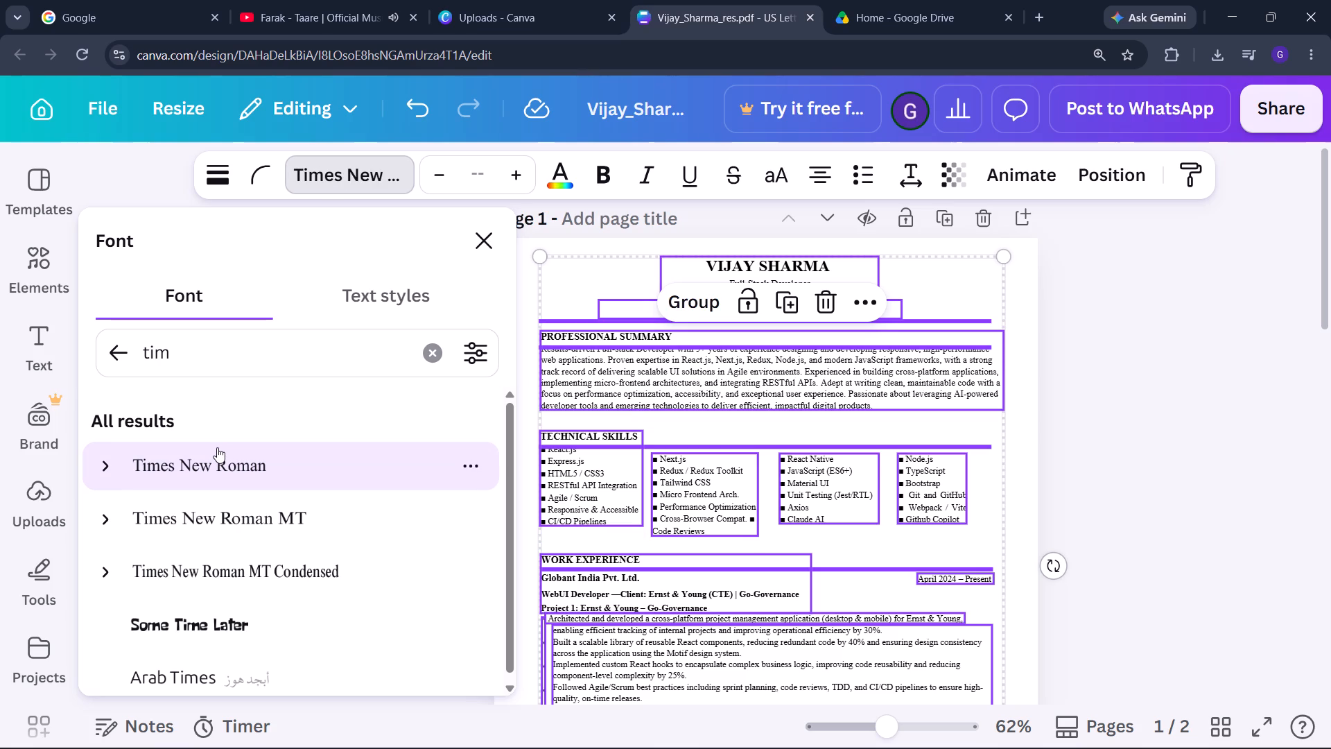
pyautogui.click(263, 472)
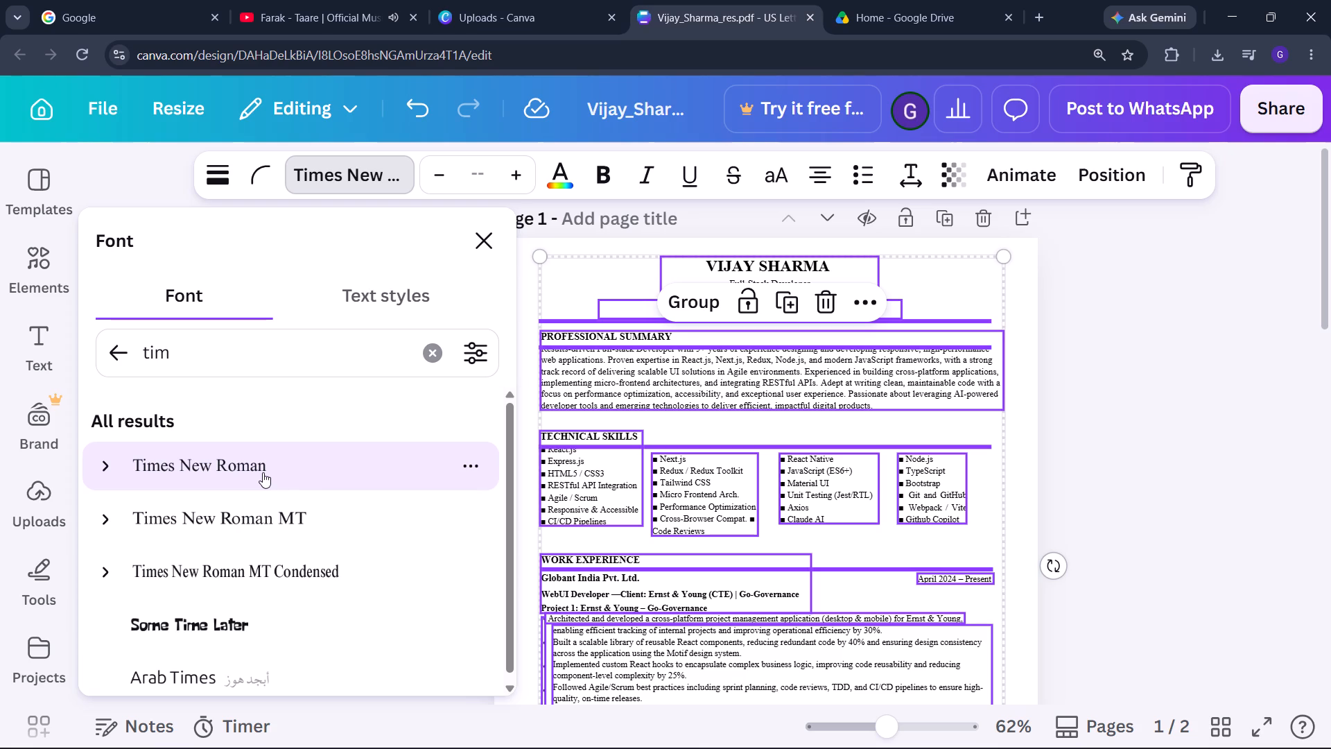
pyautogui.click(263, 472)
pyautogui.click(543, 429)
pyautogui.click(730, 441)
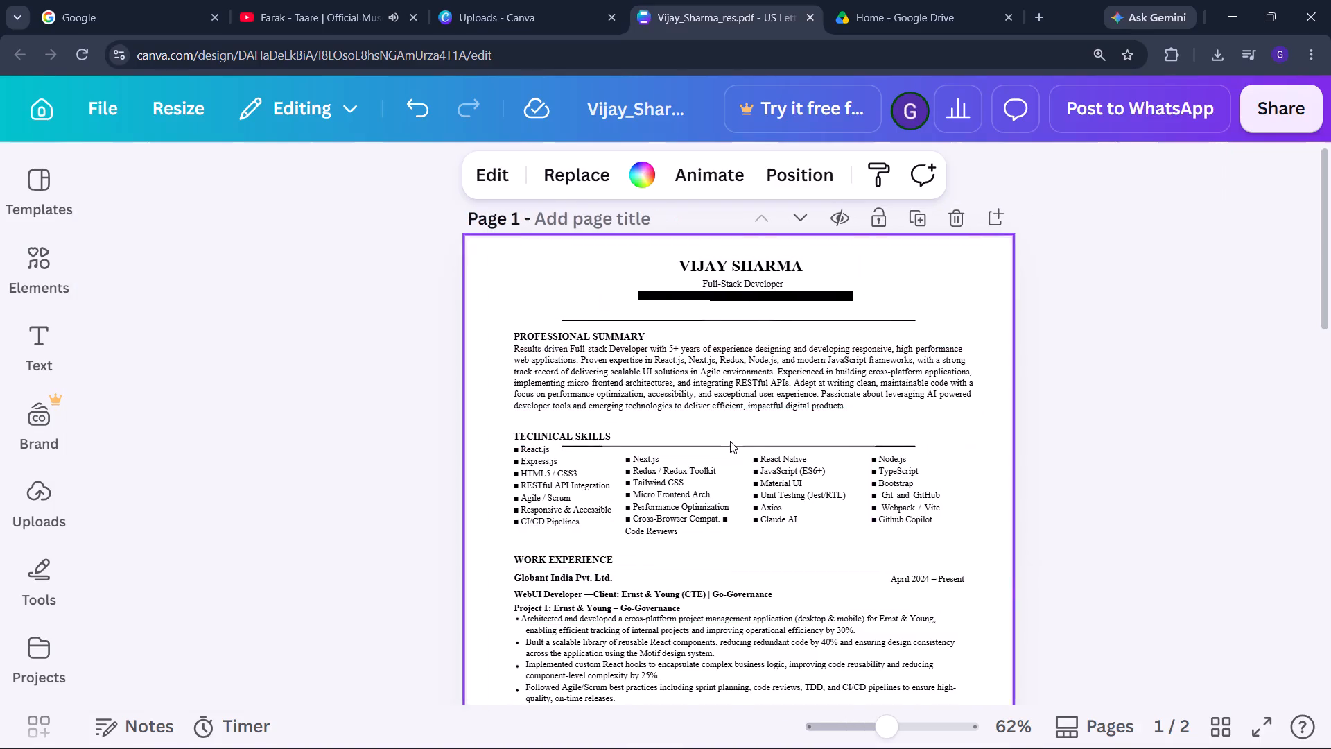
# Insert a line break in the header so the phone and email line sits one line lower beneath Full-Stack Developer.
pyautogui.click(656, 273)
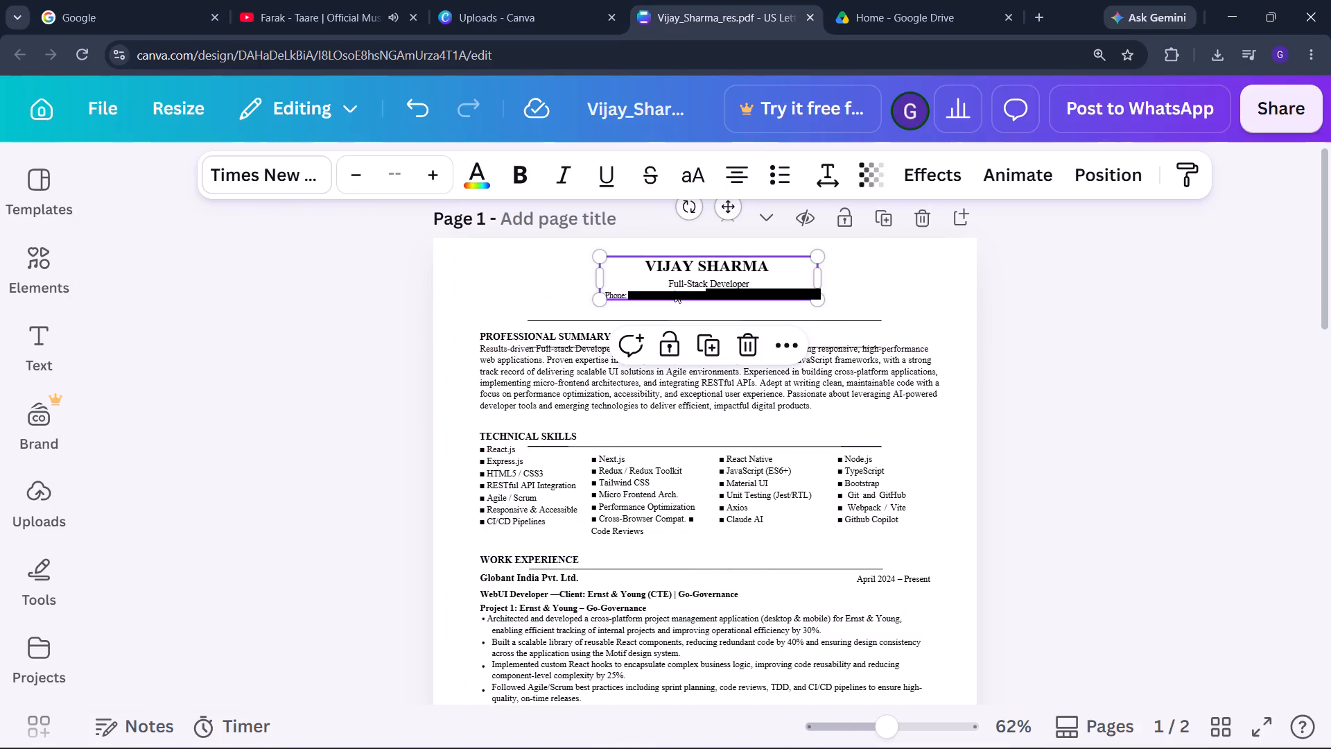
pyautogui.click(717, 288)
pyautogui.click(742, 284)
pyautogui.click(760, 284)
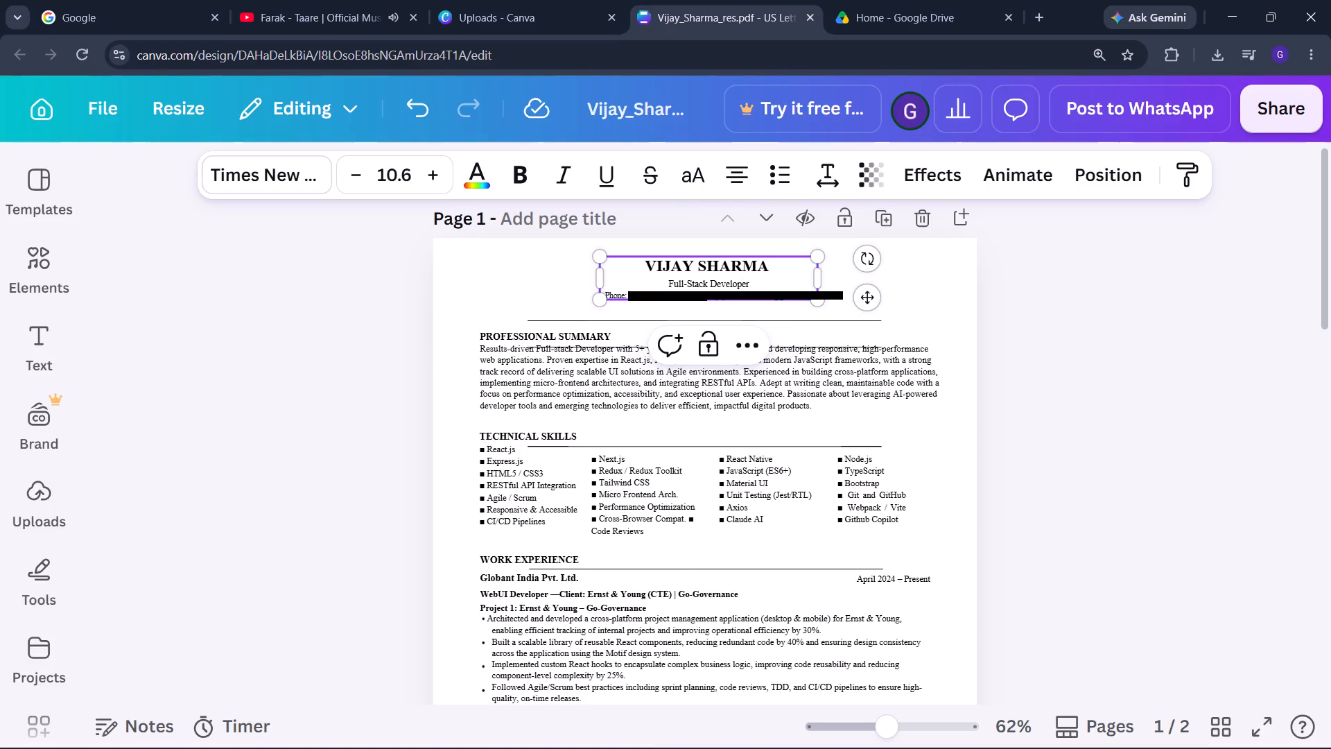
pyautogui.press('Return')
pyautogui.click(745, 451)
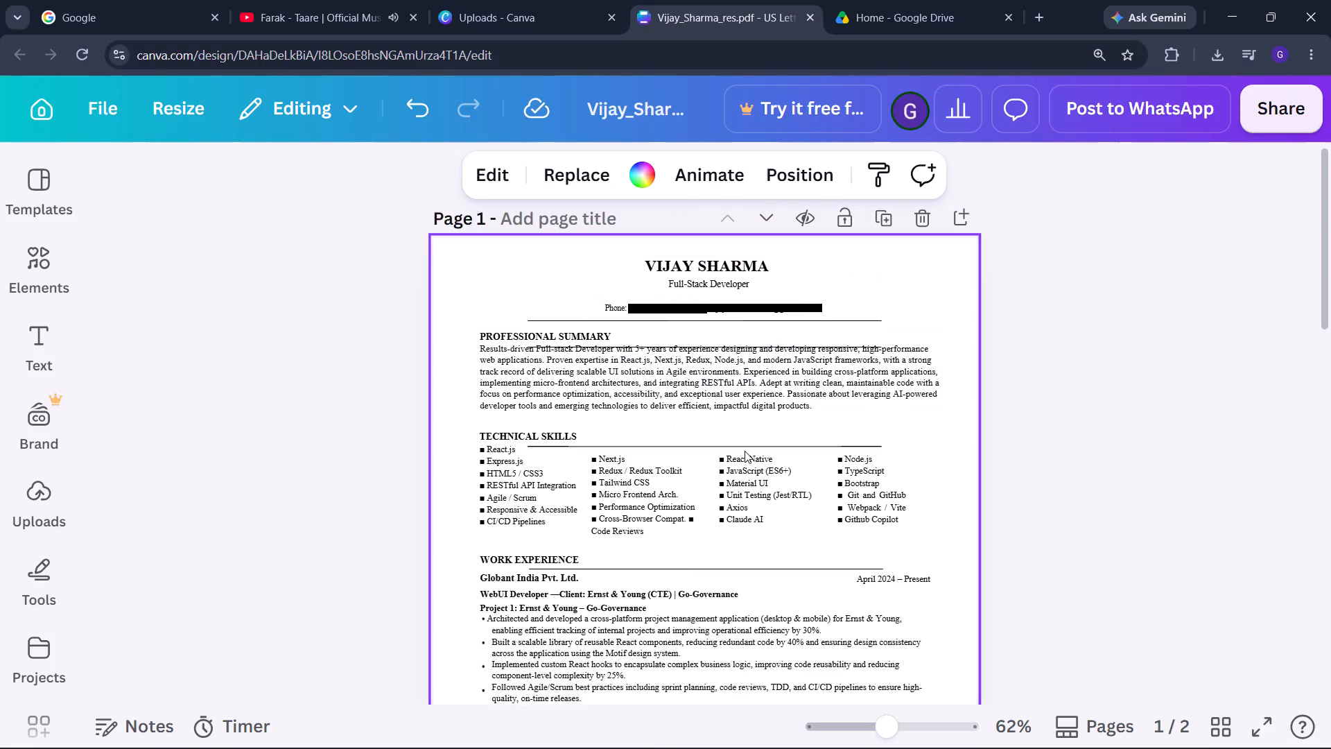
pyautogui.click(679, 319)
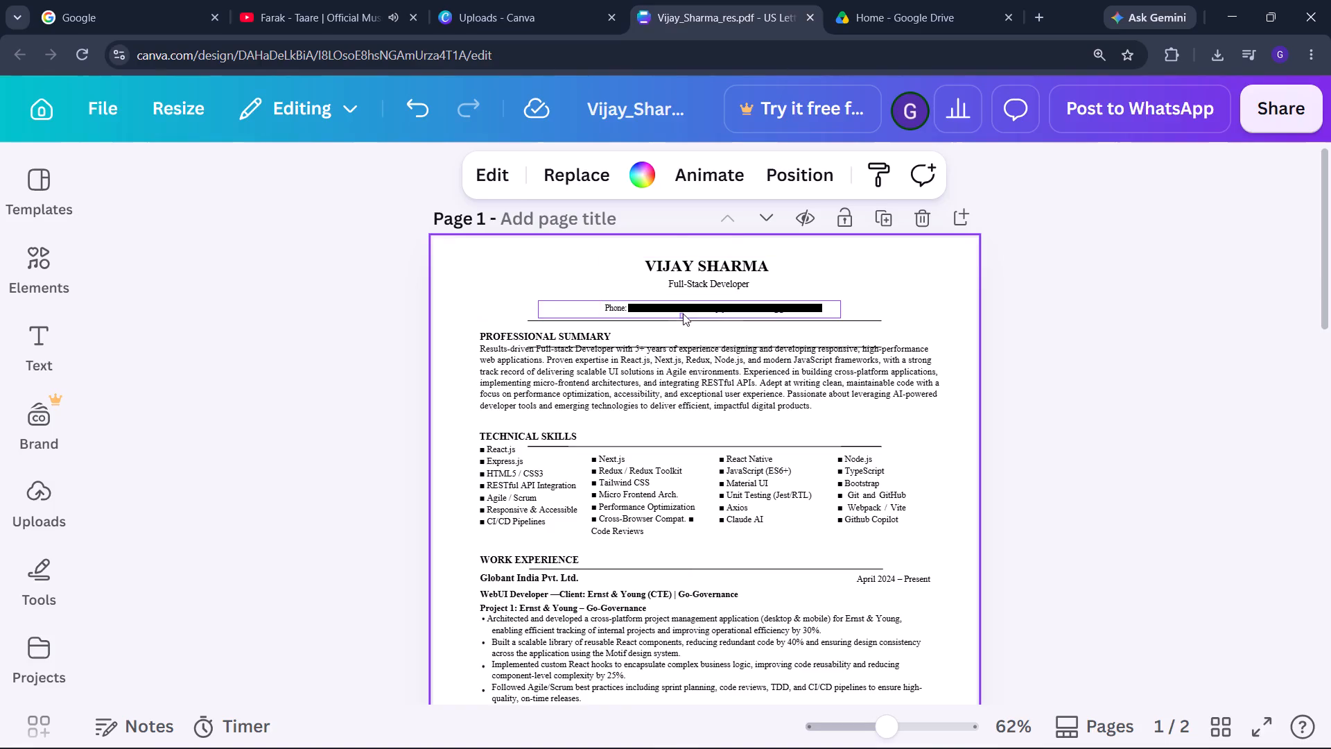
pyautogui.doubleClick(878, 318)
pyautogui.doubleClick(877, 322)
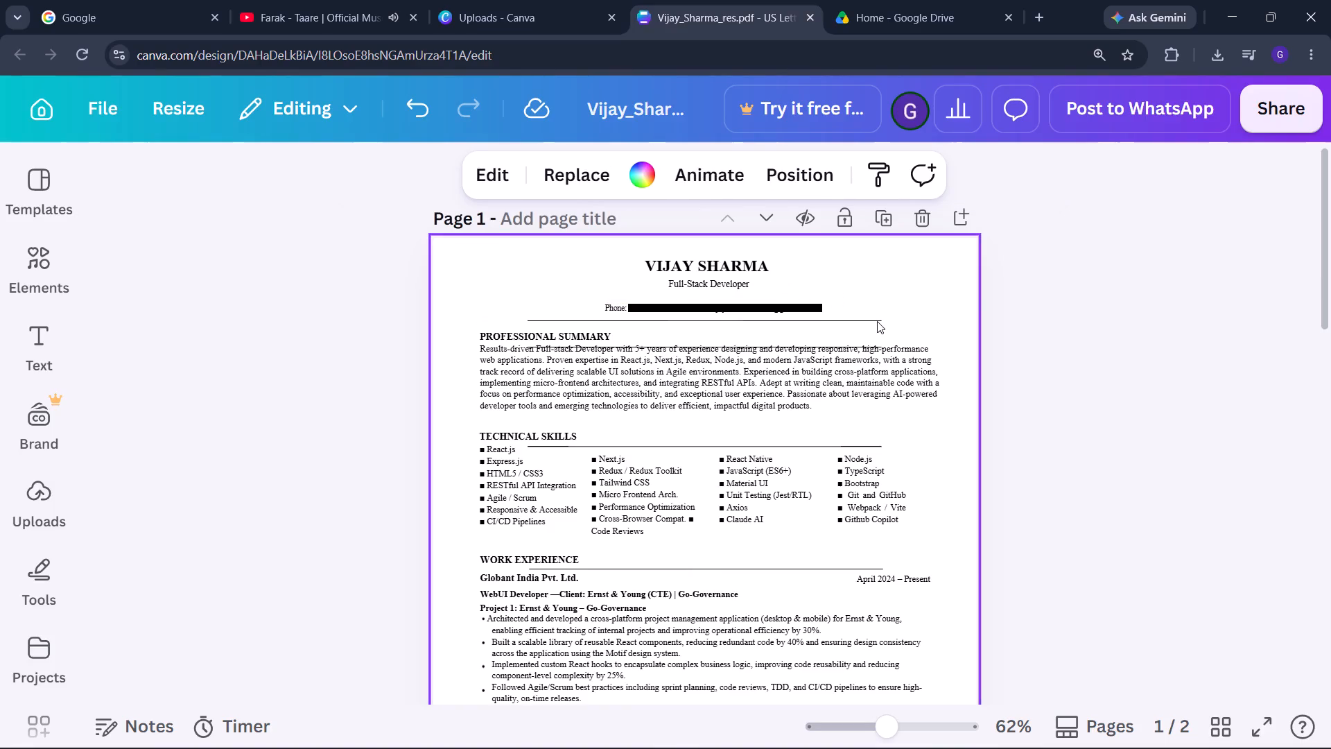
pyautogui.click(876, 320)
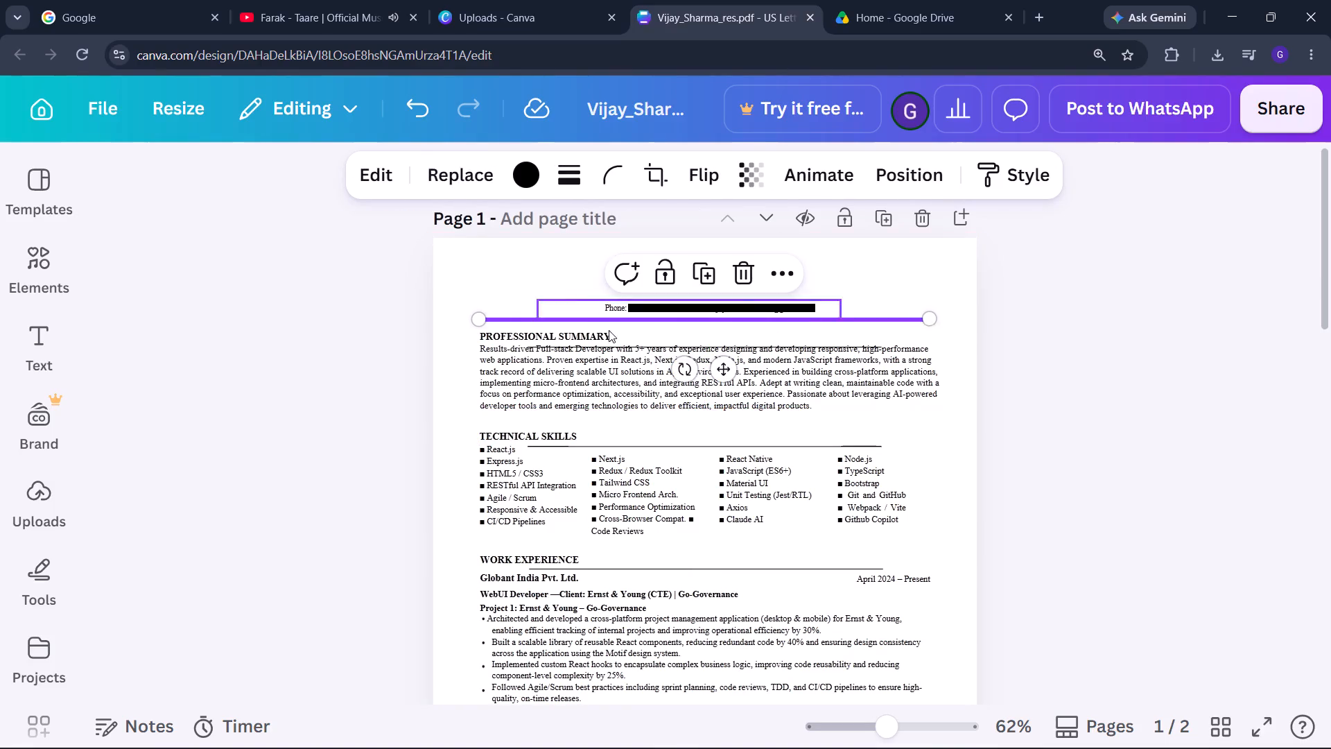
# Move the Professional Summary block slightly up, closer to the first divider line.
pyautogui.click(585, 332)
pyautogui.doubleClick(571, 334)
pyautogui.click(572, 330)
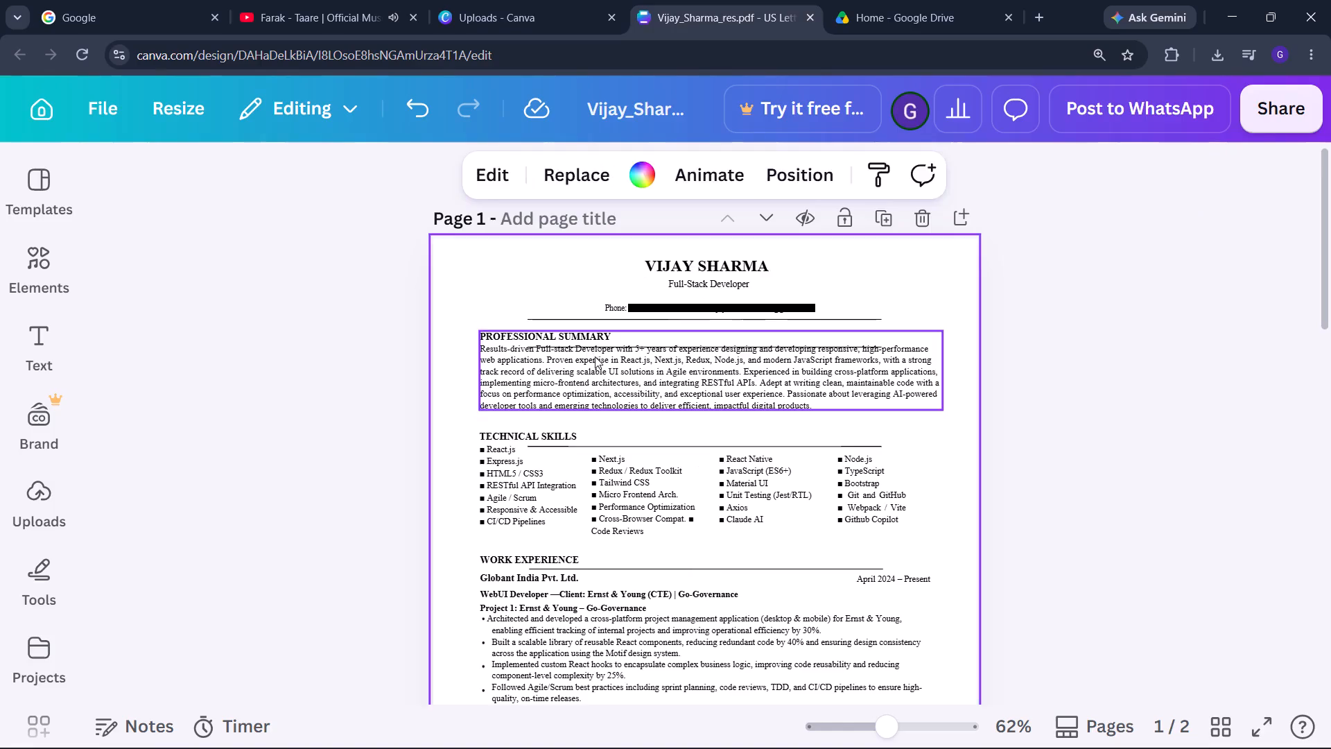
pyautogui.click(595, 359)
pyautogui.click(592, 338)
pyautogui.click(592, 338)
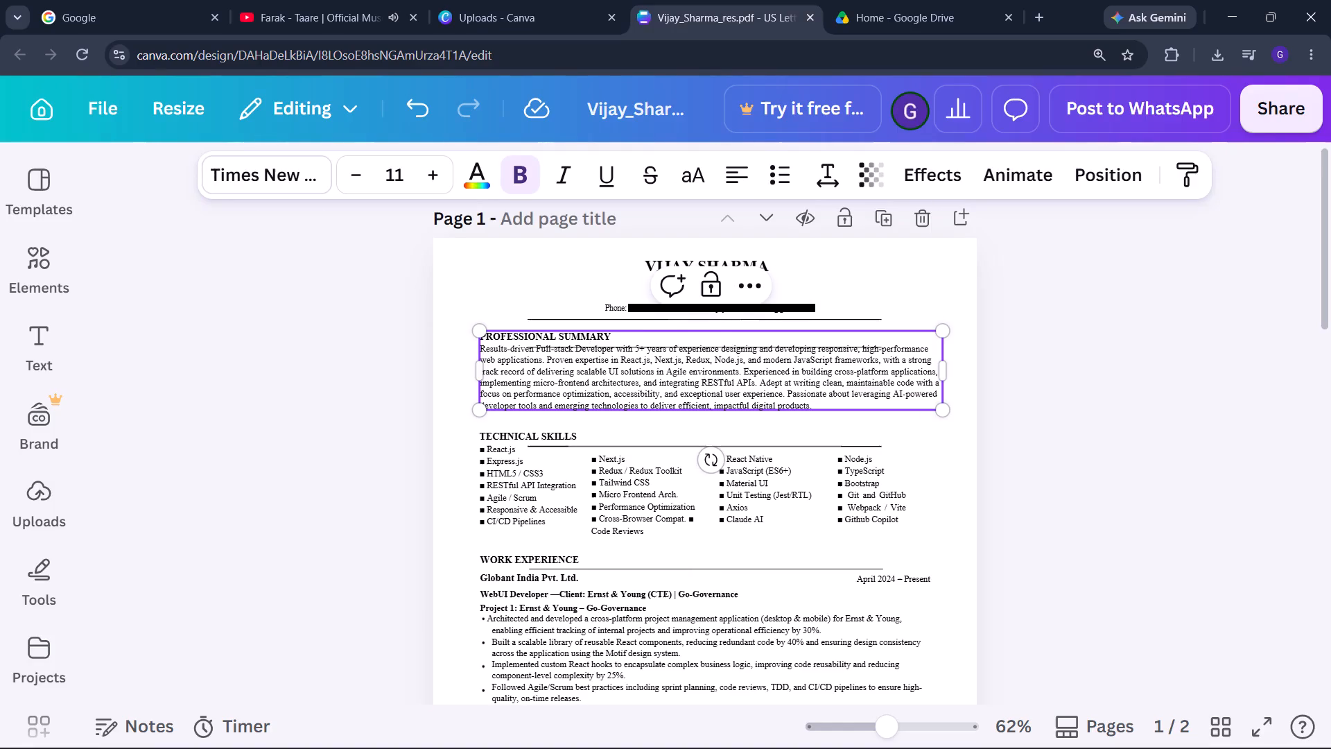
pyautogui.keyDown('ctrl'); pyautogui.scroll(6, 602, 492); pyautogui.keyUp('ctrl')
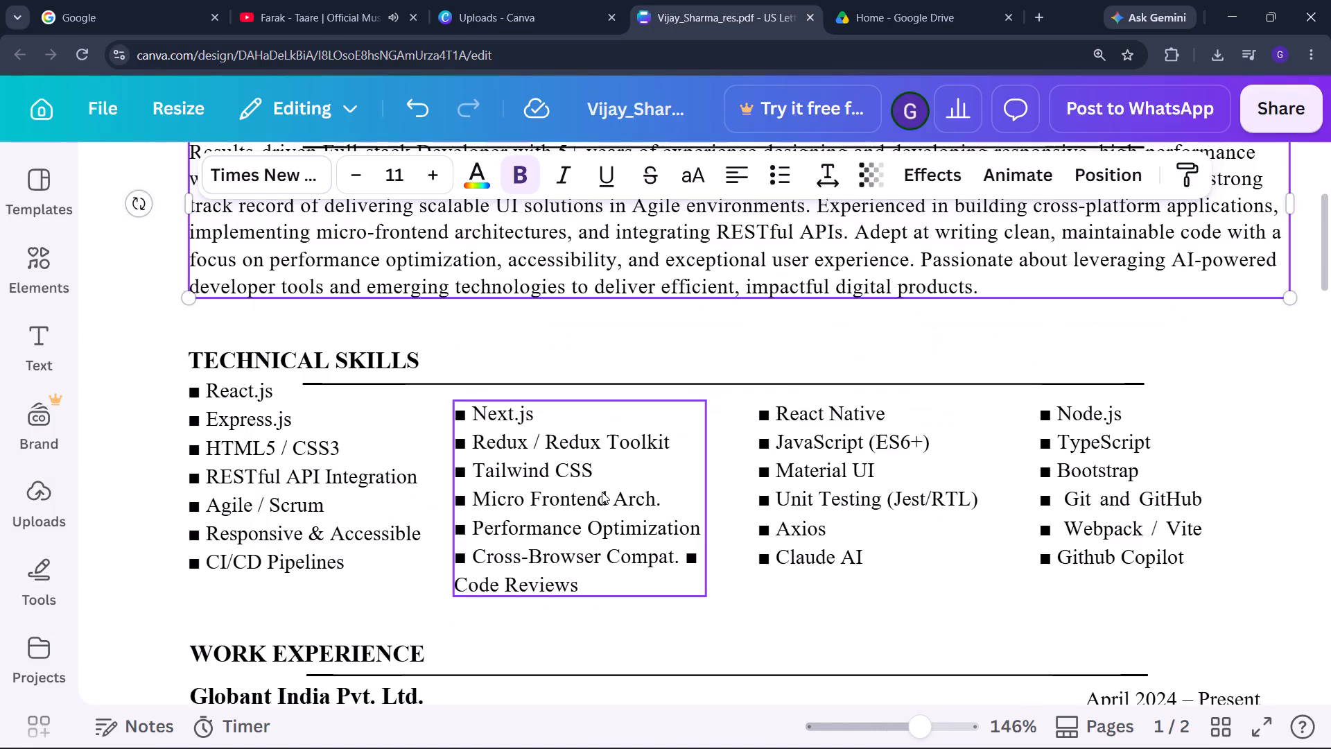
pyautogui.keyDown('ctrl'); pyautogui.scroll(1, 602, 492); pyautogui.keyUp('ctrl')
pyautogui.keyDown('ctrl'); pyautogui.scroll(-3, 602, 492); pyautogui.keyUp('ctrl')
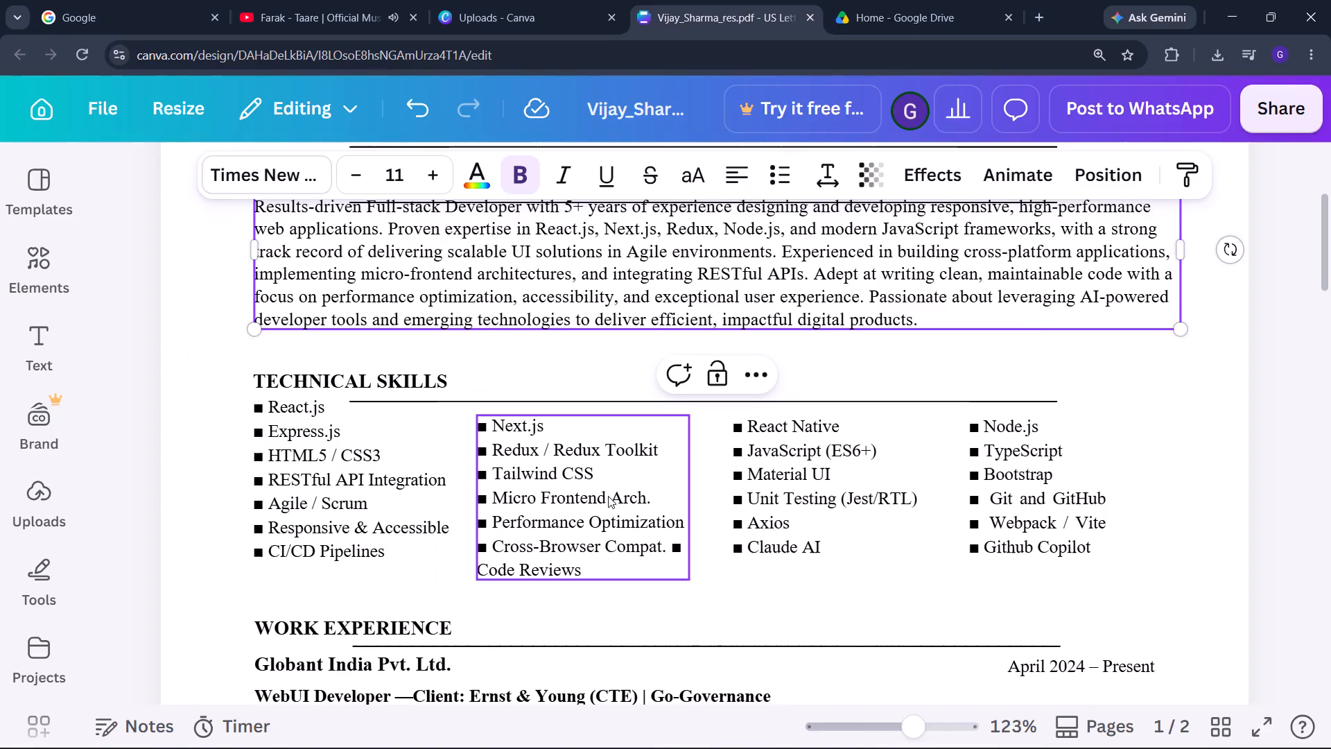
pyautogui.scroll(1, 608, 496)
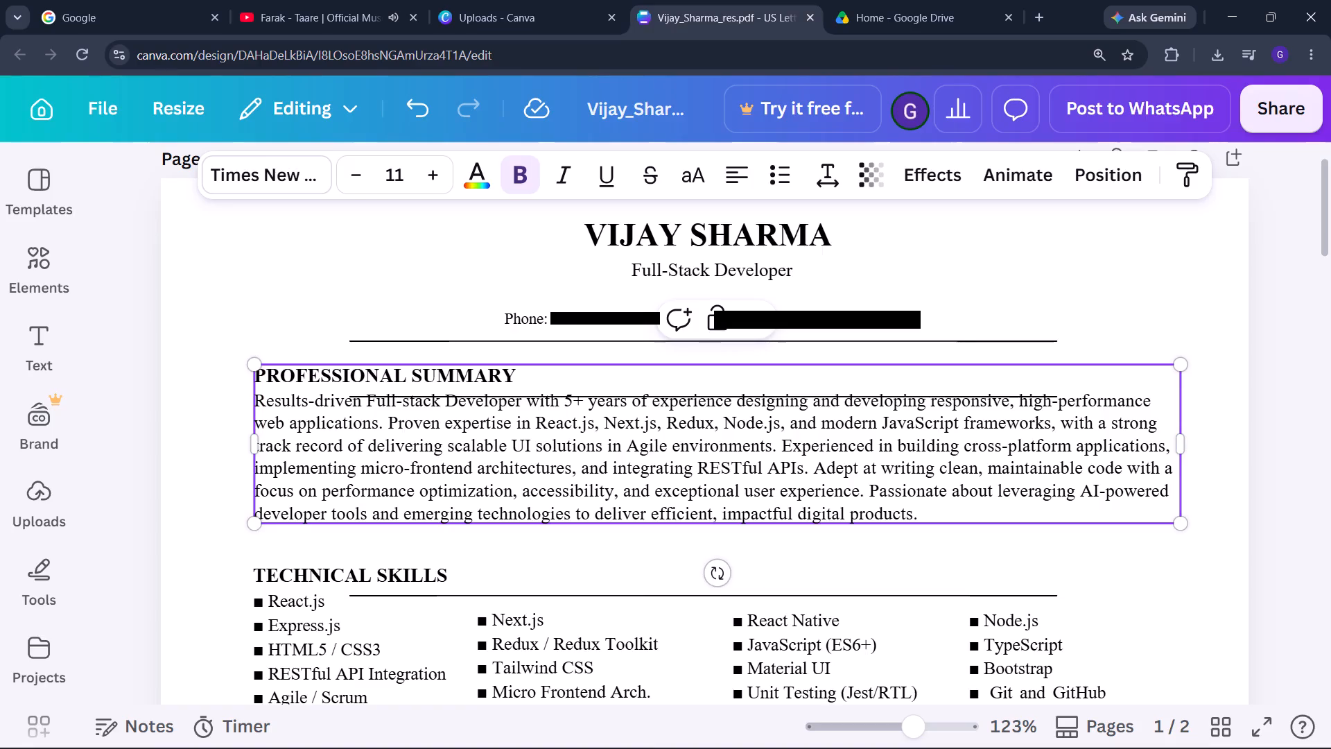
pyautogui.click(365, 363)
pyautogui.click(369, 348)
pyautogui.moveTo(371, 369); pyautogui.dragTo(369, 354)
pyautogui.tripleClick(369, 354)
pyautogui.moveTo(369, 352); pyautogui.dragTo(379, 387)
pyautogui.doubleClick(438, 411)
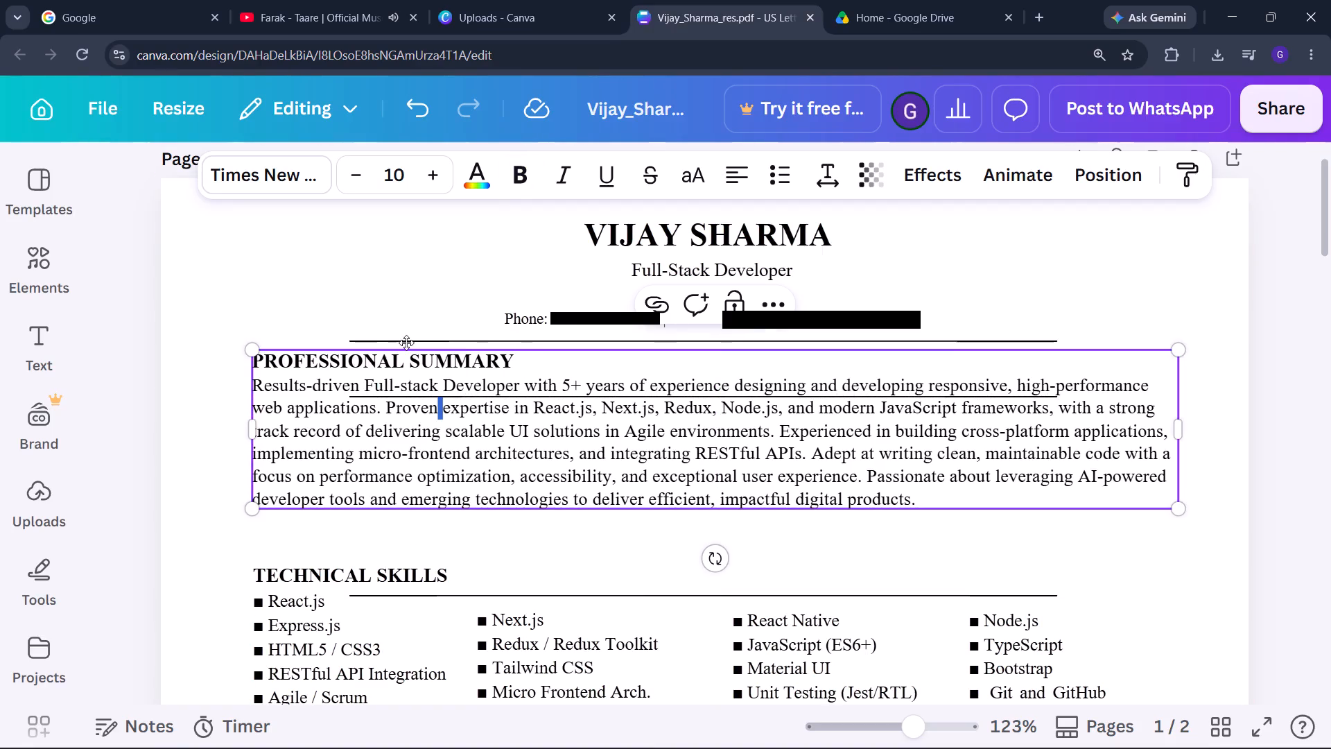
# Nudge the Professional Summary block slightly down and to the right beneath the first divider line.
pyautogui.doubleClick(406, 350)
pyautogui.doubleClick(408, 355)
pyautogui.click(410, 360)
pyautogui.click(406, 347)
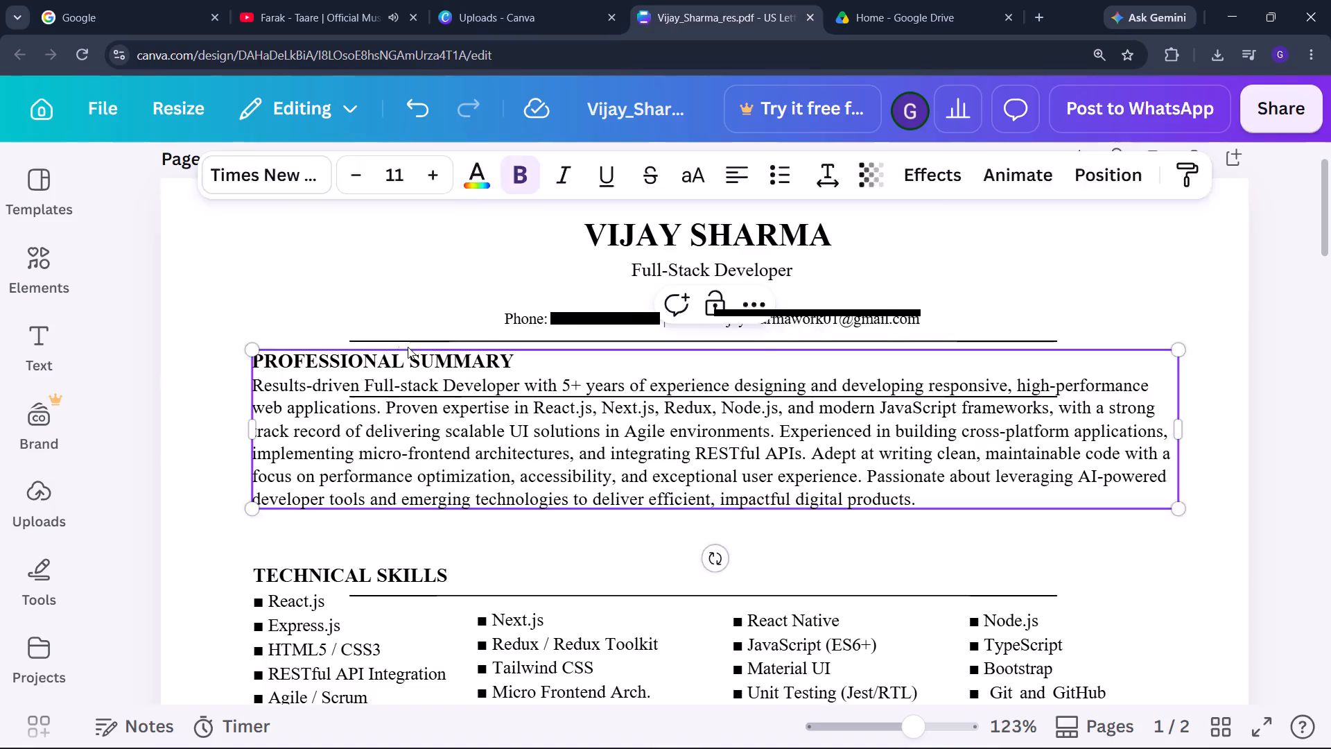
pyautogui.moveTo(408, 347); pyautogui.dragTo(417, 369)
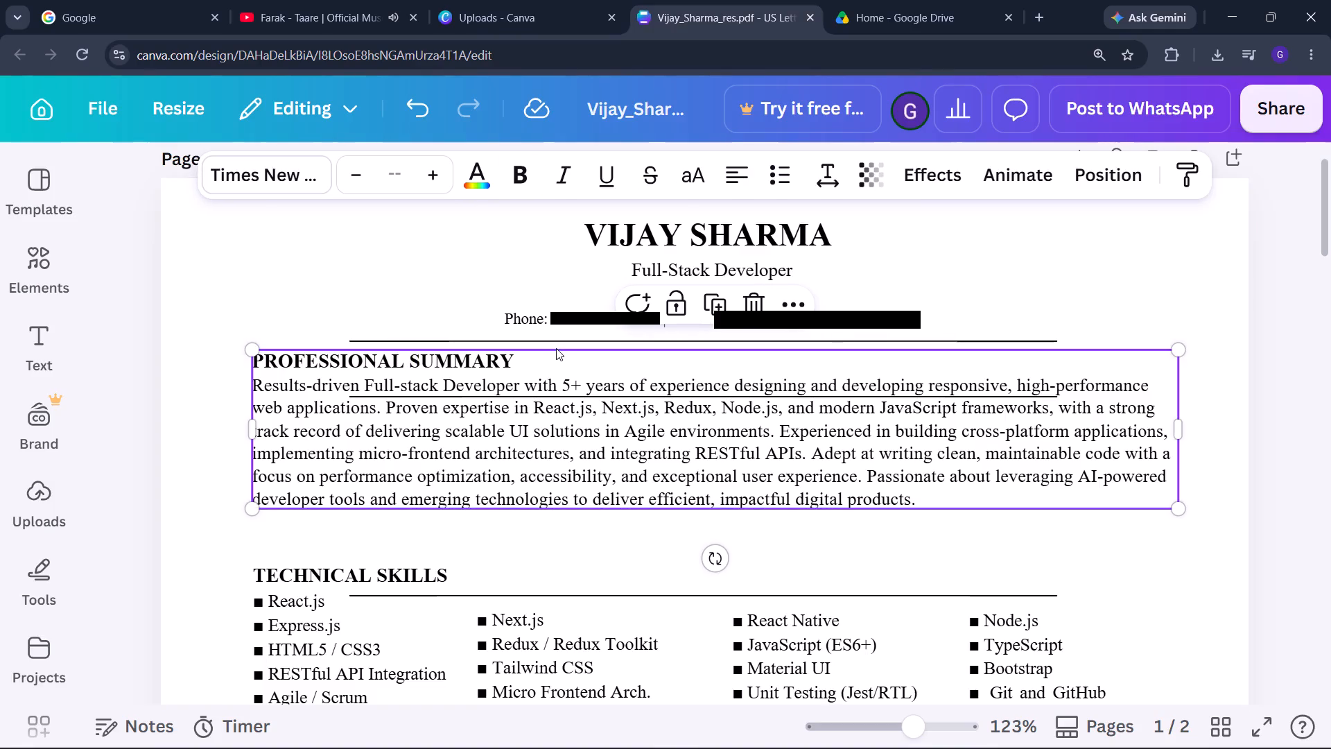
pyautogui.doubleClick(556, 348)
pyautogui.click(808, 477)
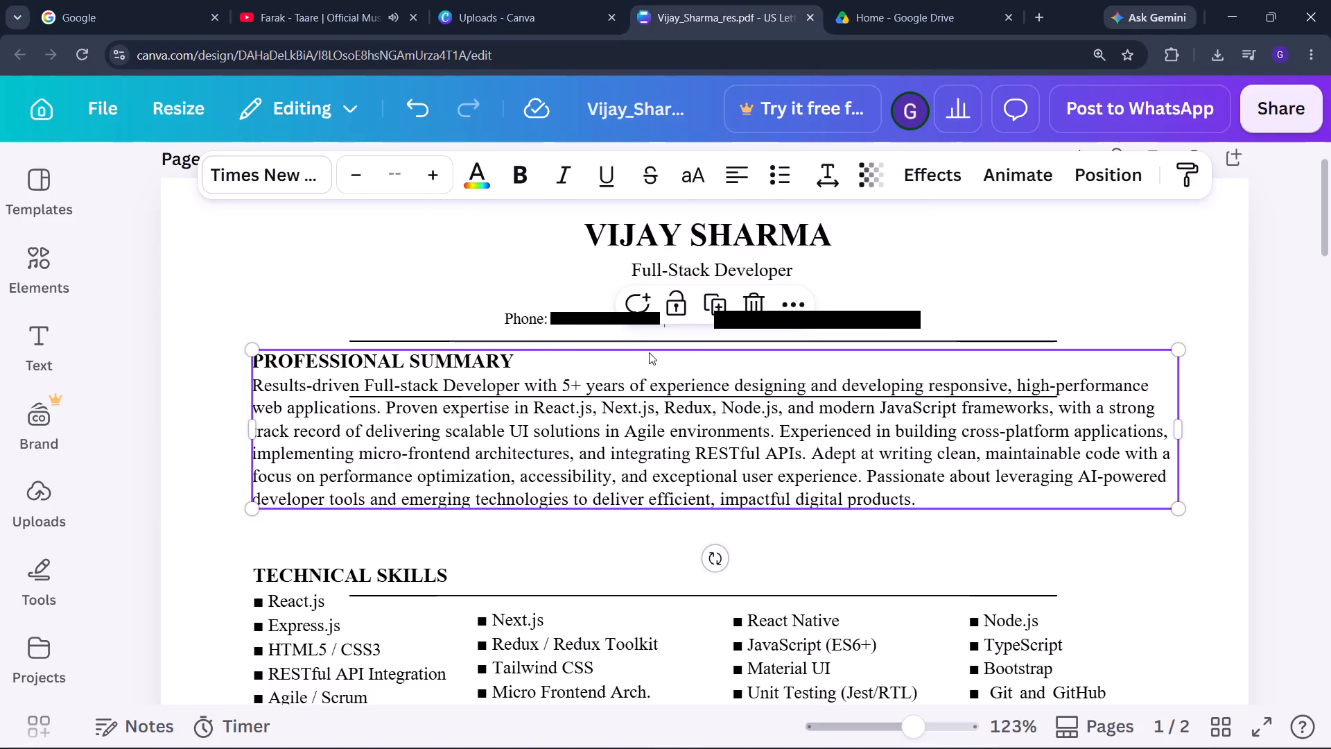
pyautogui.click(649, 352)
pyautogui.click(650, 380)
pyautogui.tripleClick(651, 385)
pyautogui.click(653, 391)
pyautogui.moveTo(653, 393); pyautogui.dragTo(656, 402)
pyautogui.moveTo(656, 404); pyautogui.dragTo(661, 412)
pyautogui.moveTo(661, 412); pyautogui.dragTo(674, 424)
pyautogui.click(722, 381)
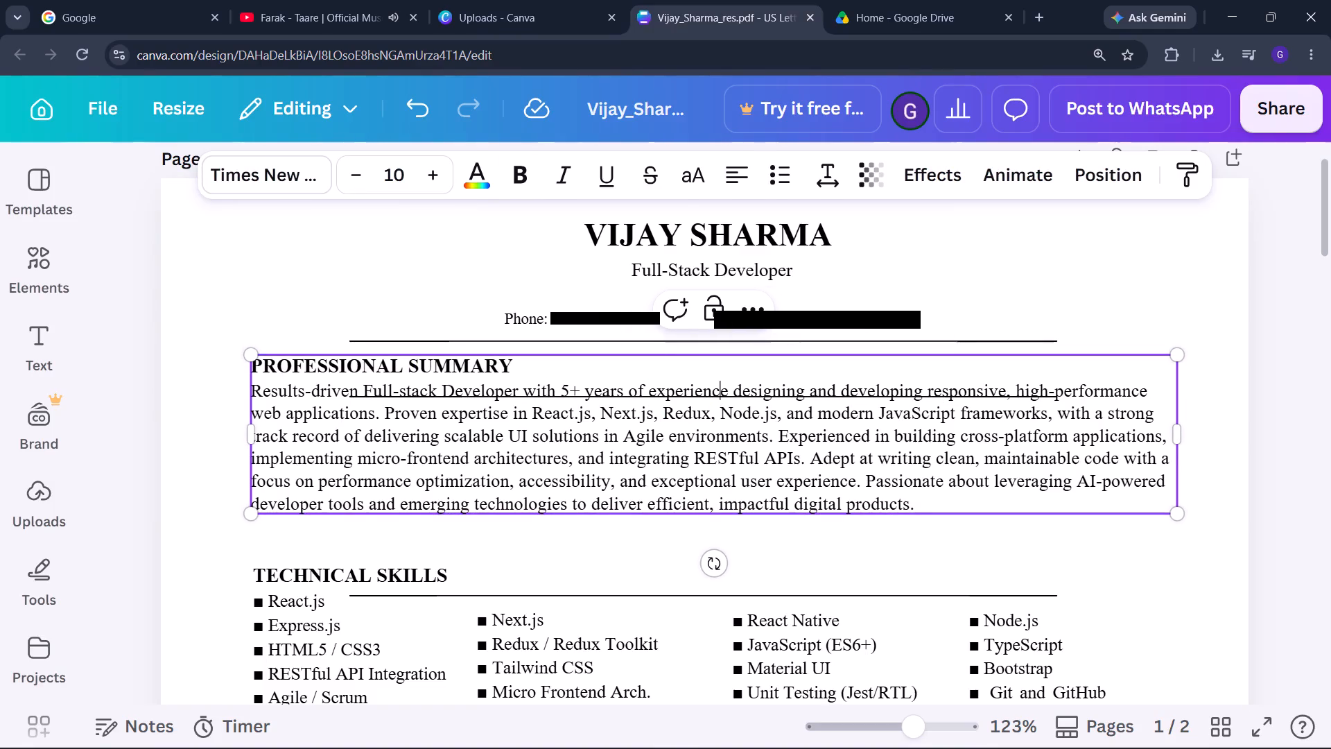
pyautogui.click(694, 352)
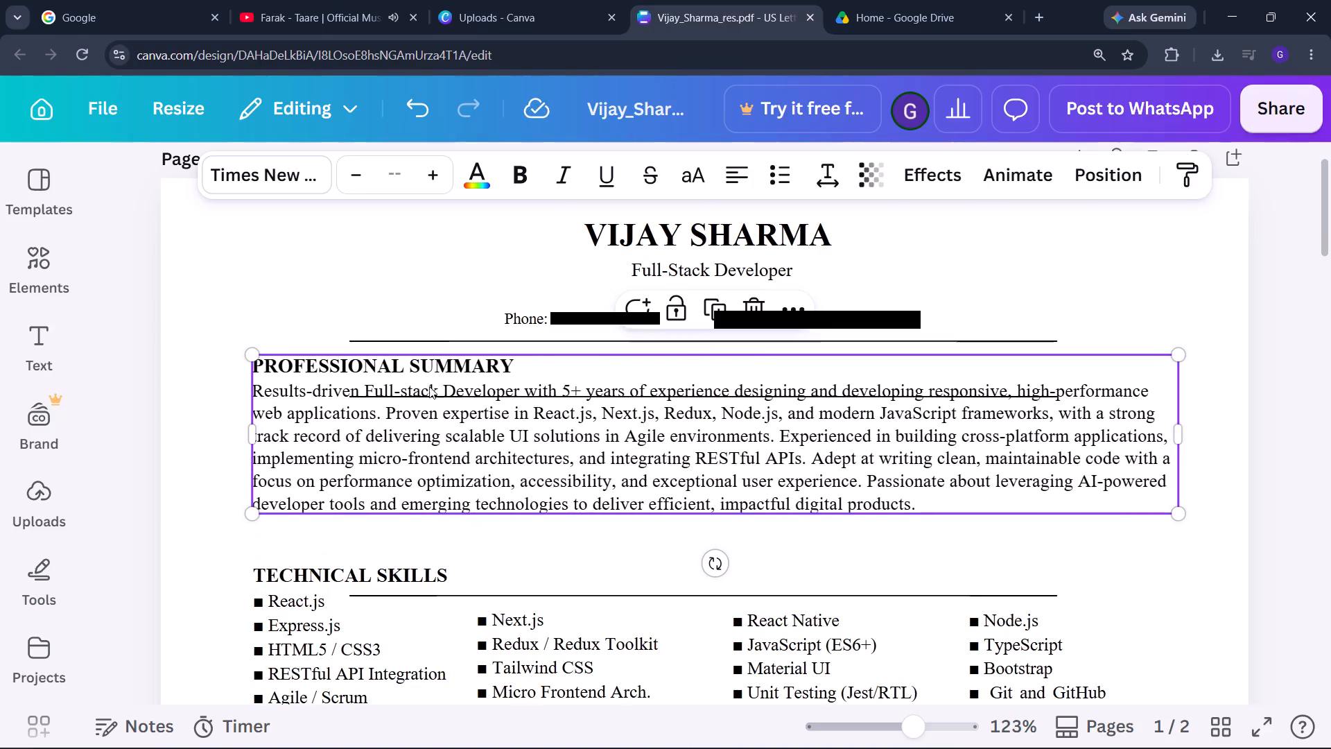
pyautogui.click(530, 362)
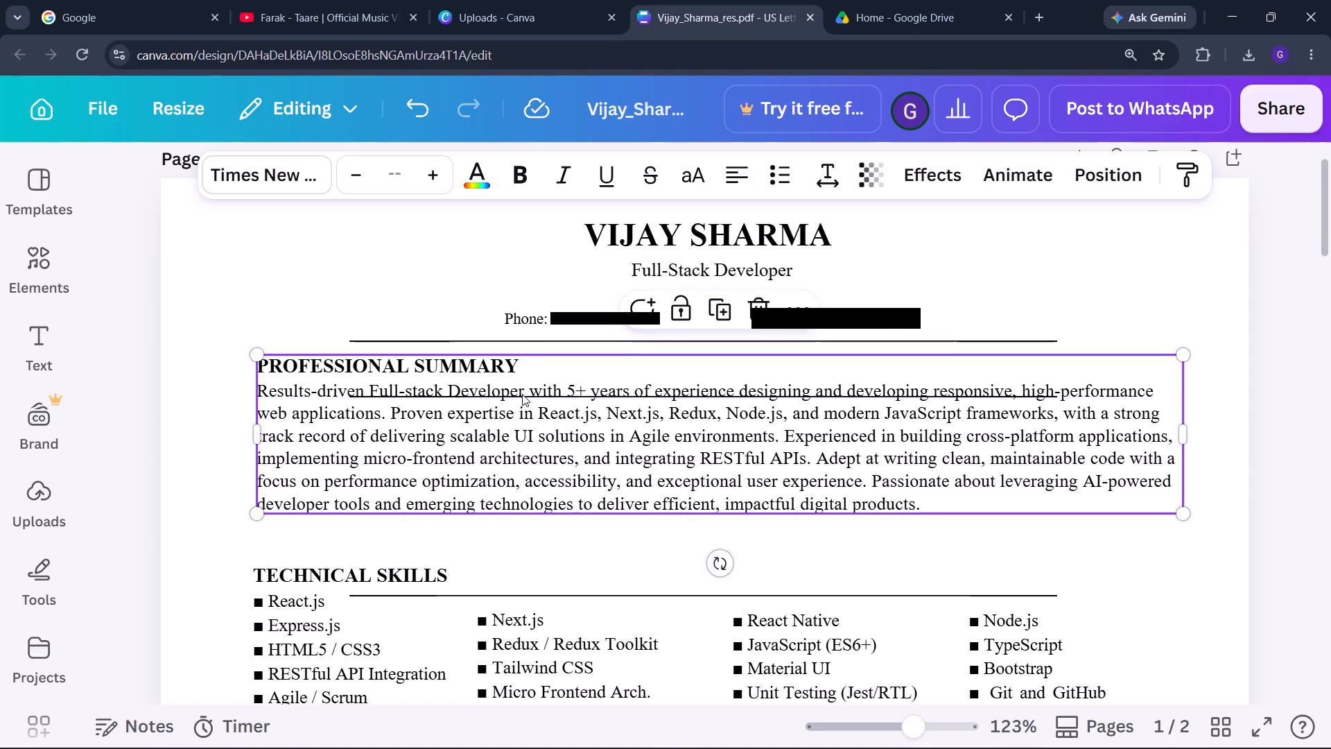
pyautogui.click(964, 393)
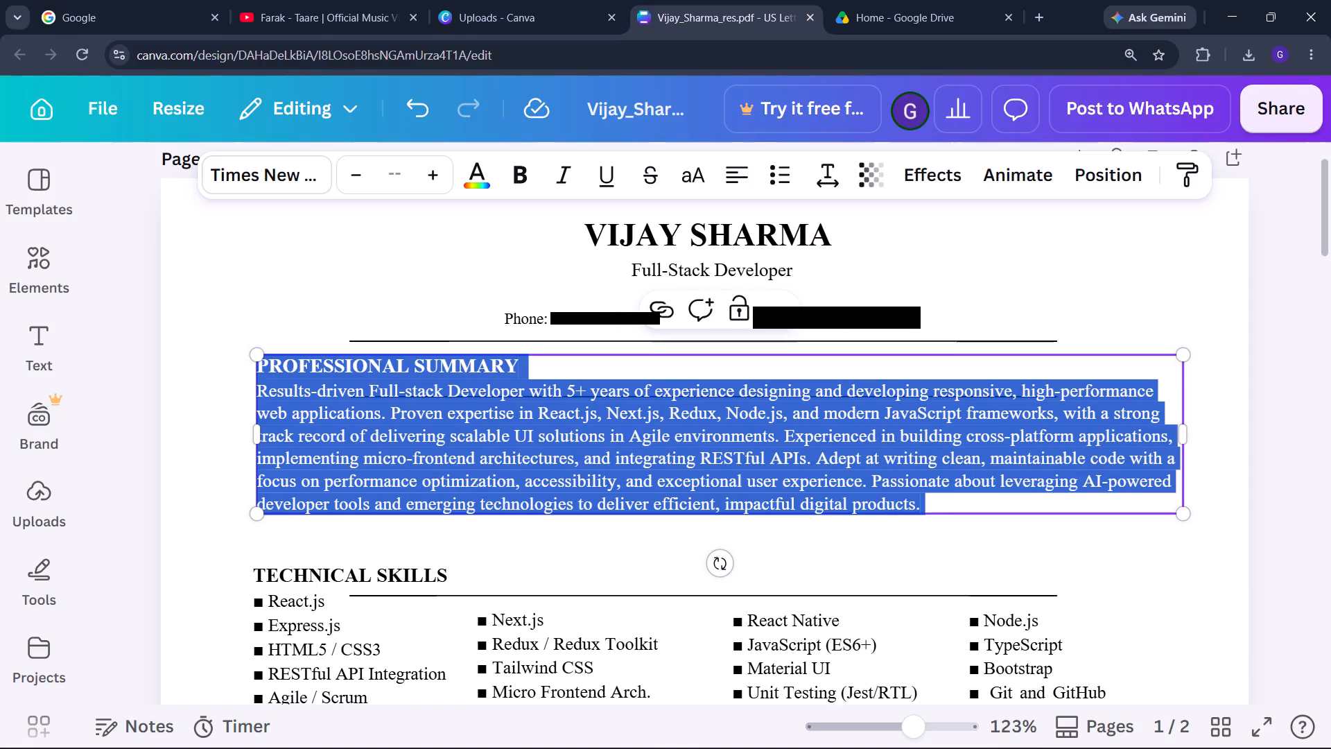
# Move the Professional Summary block down, clear of the two upper divider lines and over the start of Technical Skills.
pyautogui.click(510, 201)
pyautogui.moveTo(380, 465); pyautogui.dragTo(369, 361)
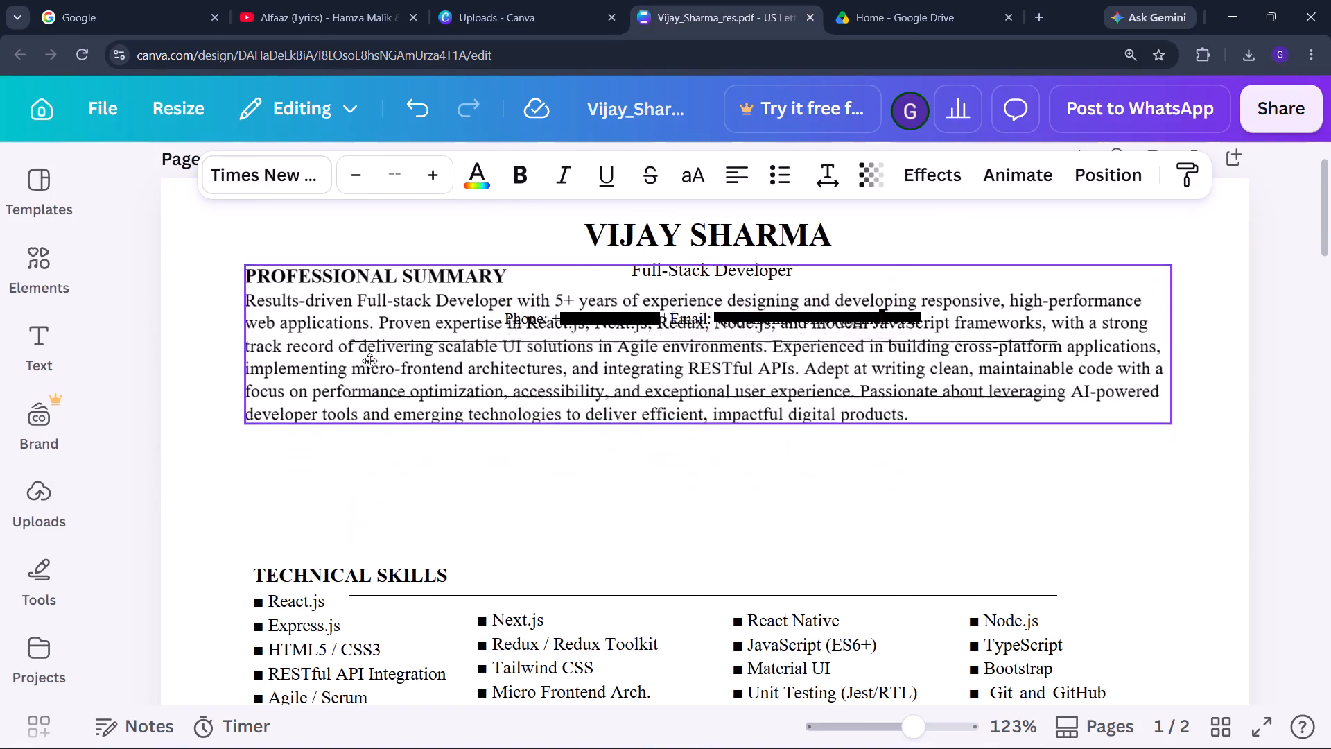
pyautogui.moveTo(369, 361); pyautogui.dragTo(369, 347)
pyautogui.moveTo(369, 318); pyautogui.dragTo(382, 472)
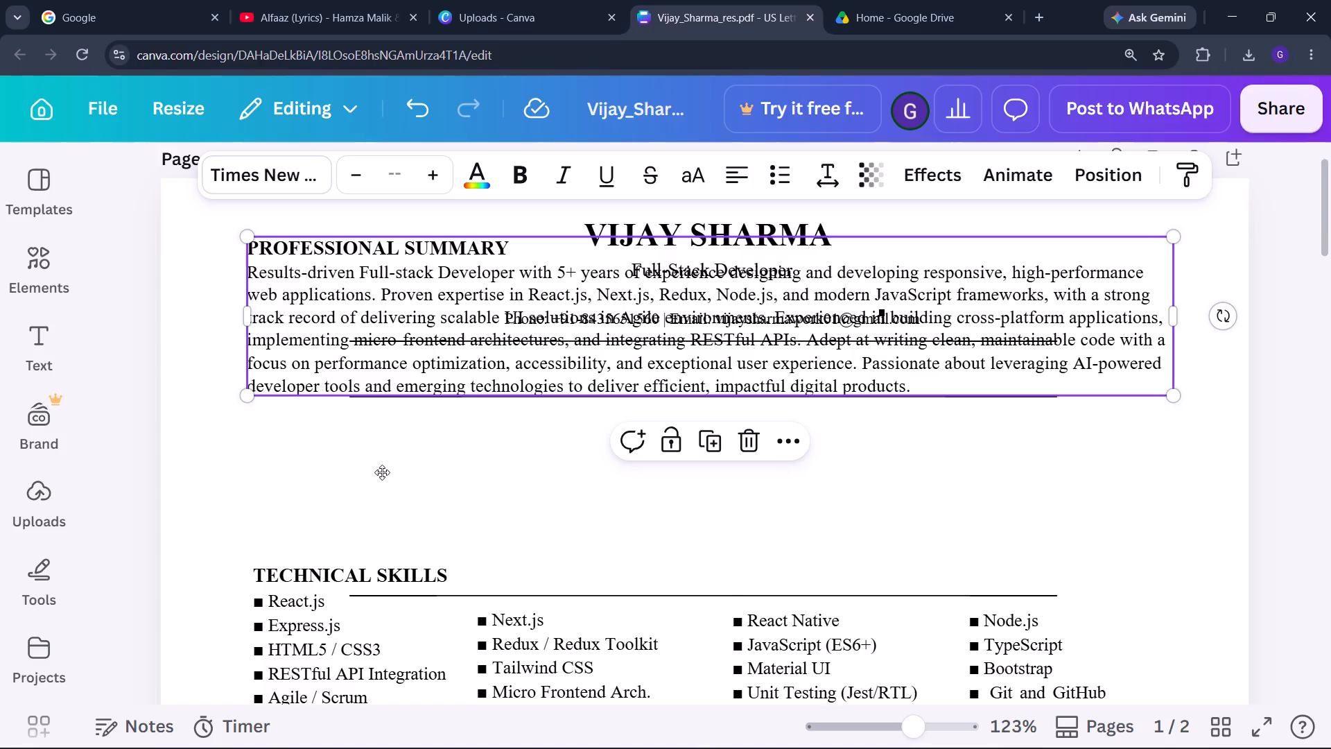
pyautogui.moveTo(382, 472); pyautogui.dragTo(381, 480)
pyautogui.moveTo(390, 422); pyautogui.dragTo(388, 524)
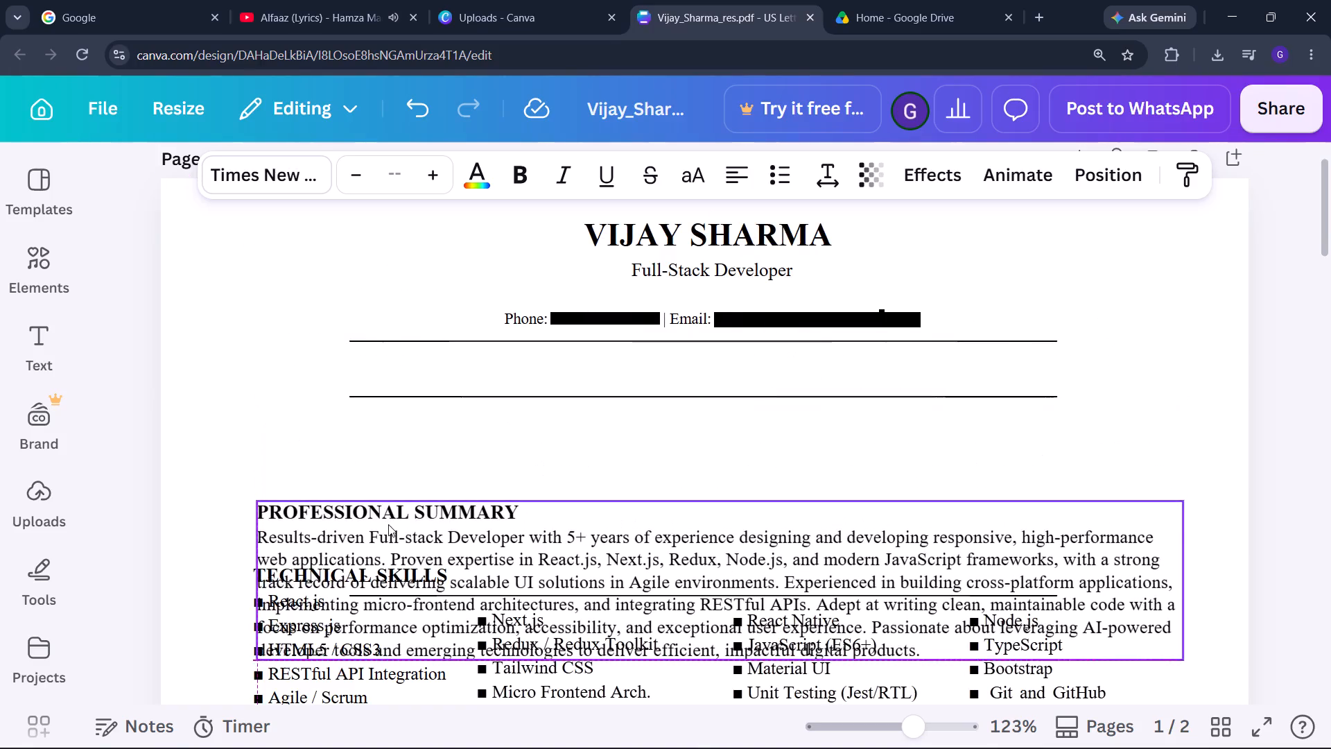
# Move the second divider line up, closer to the divider beneath the contact details.
pyautogui.click(369, 395)
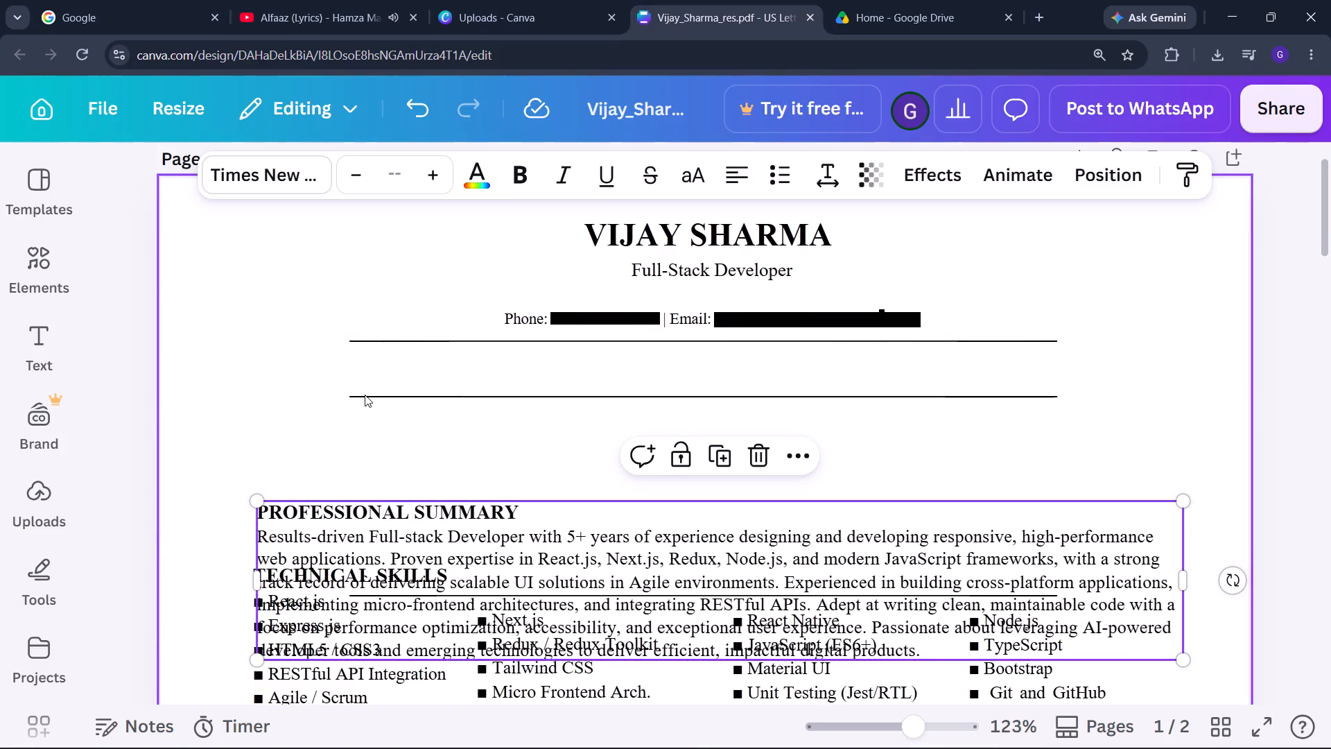
pyautogui.moveTo(357, 396); pyautogui.dragTo(357, 395)
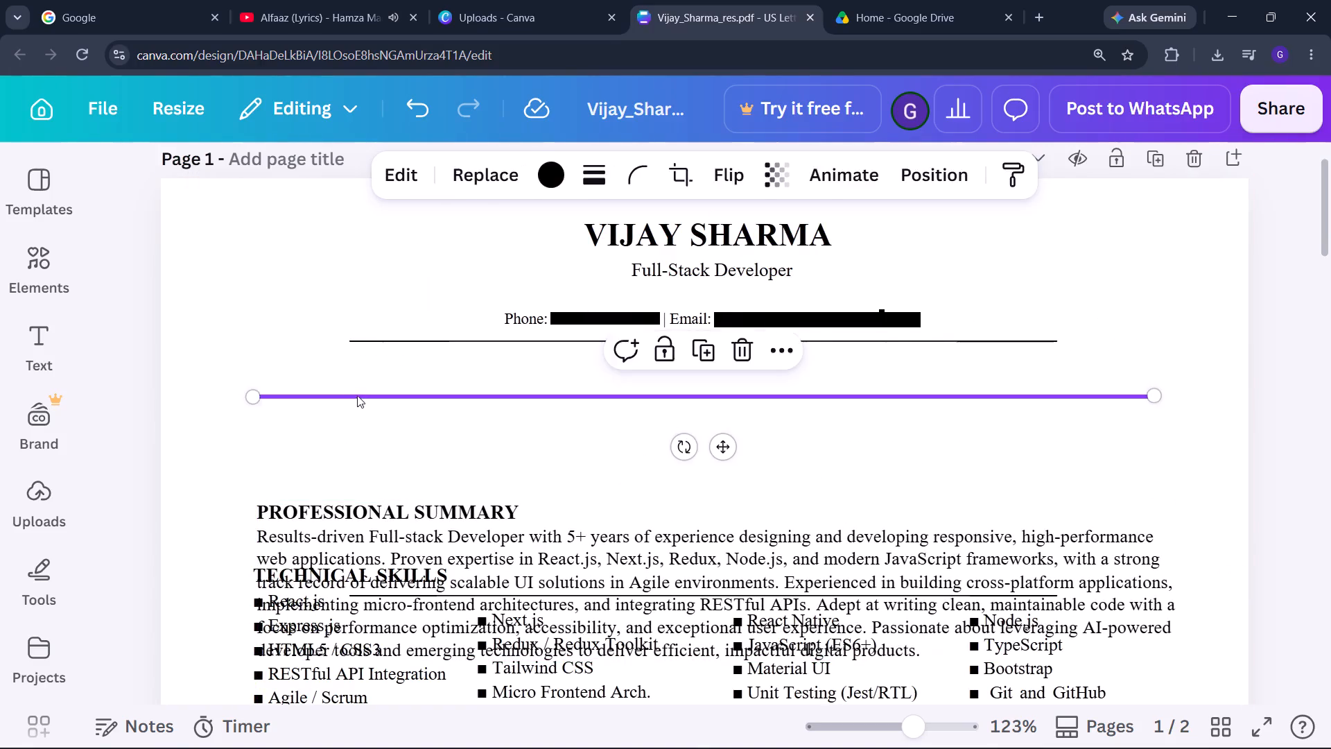
pyautogui.moveTo(357, 395); pyautogui.dragTo(356, 375)
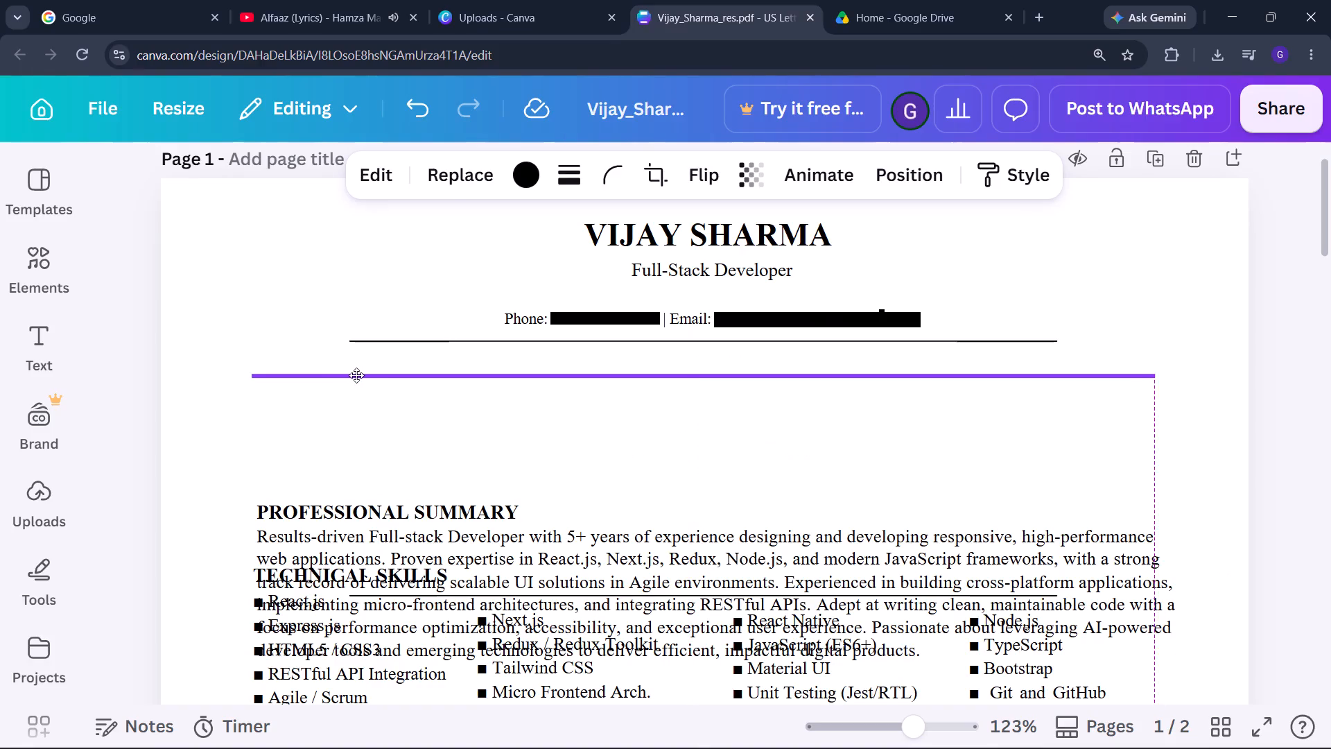
pyautogui.moveTo(356, 375); pyautogui.dragTo(360, 380)
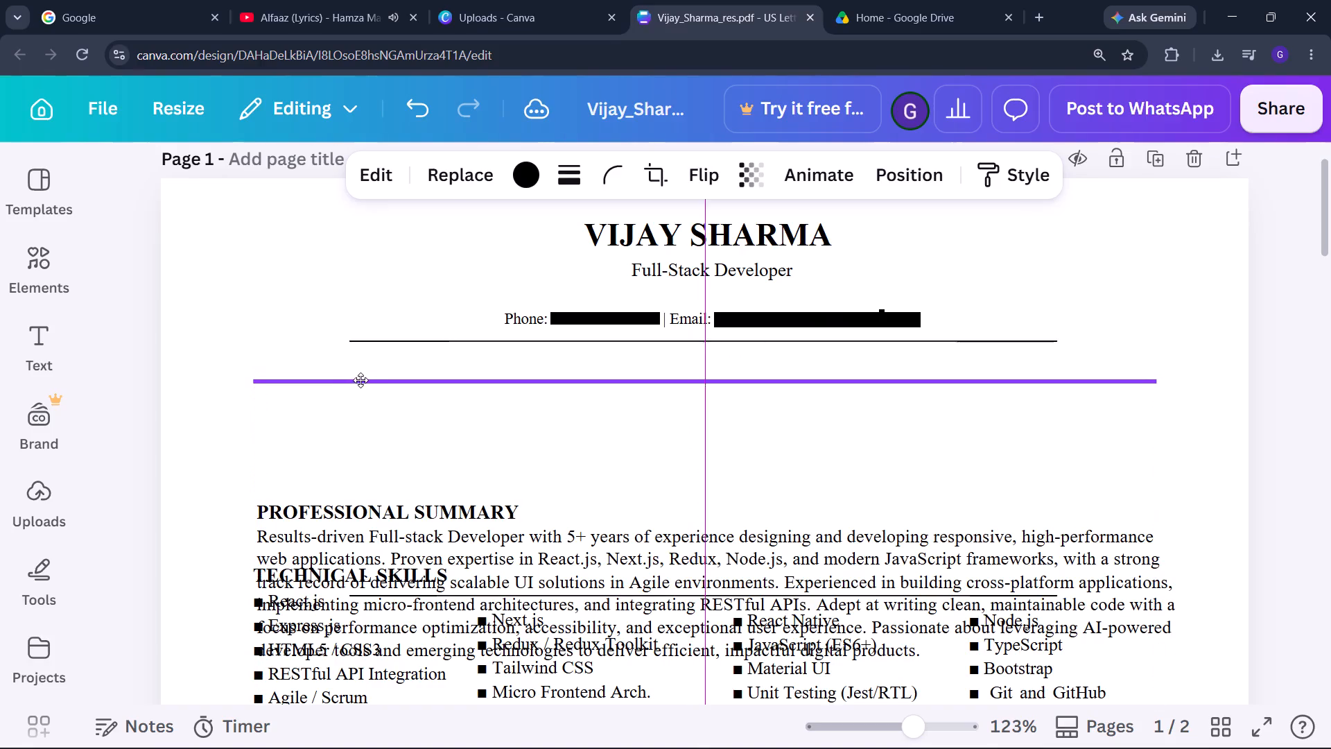
pyautogui.moveTo(360, 380); pyautogui.dragTo(358, 380)
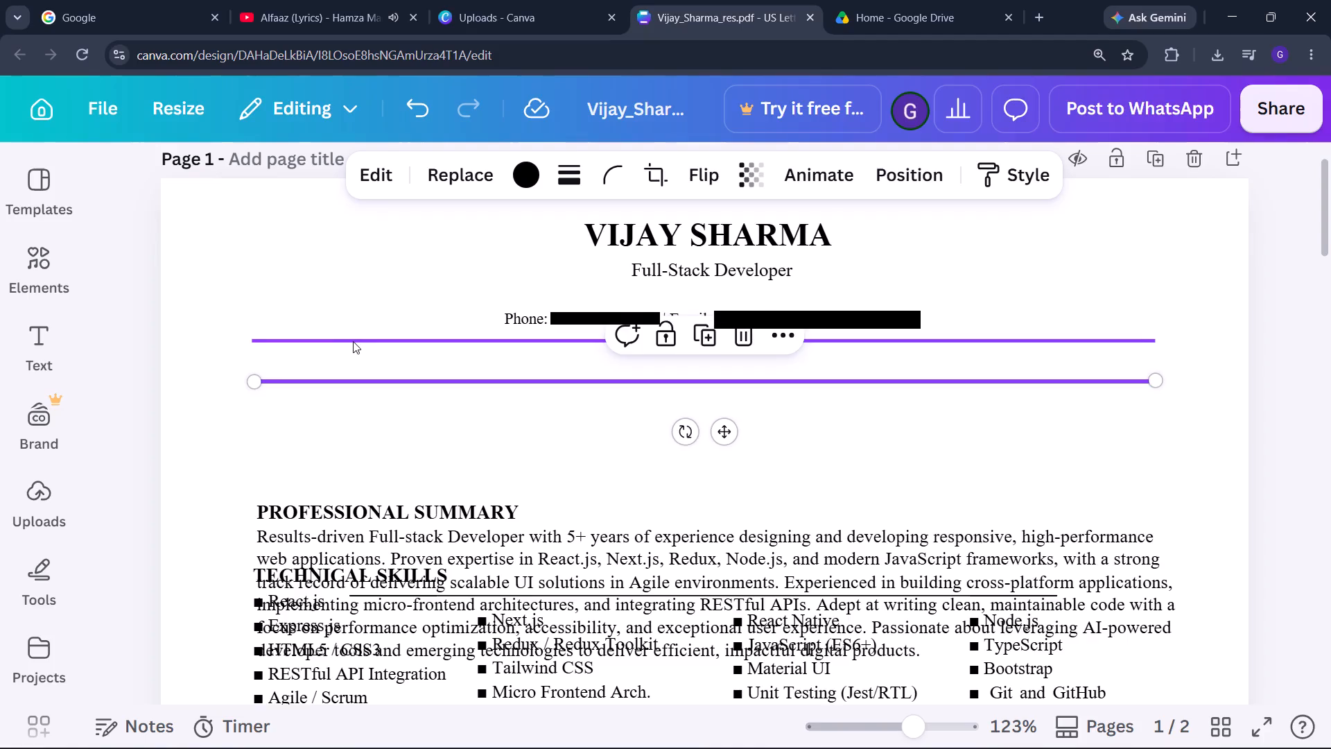
# Lengthen the divider line beneath the contact details by extending its left end outward, to a width of about 7.4.
pyautogui.click(353, 341)
pyautogui.click(287, 484)
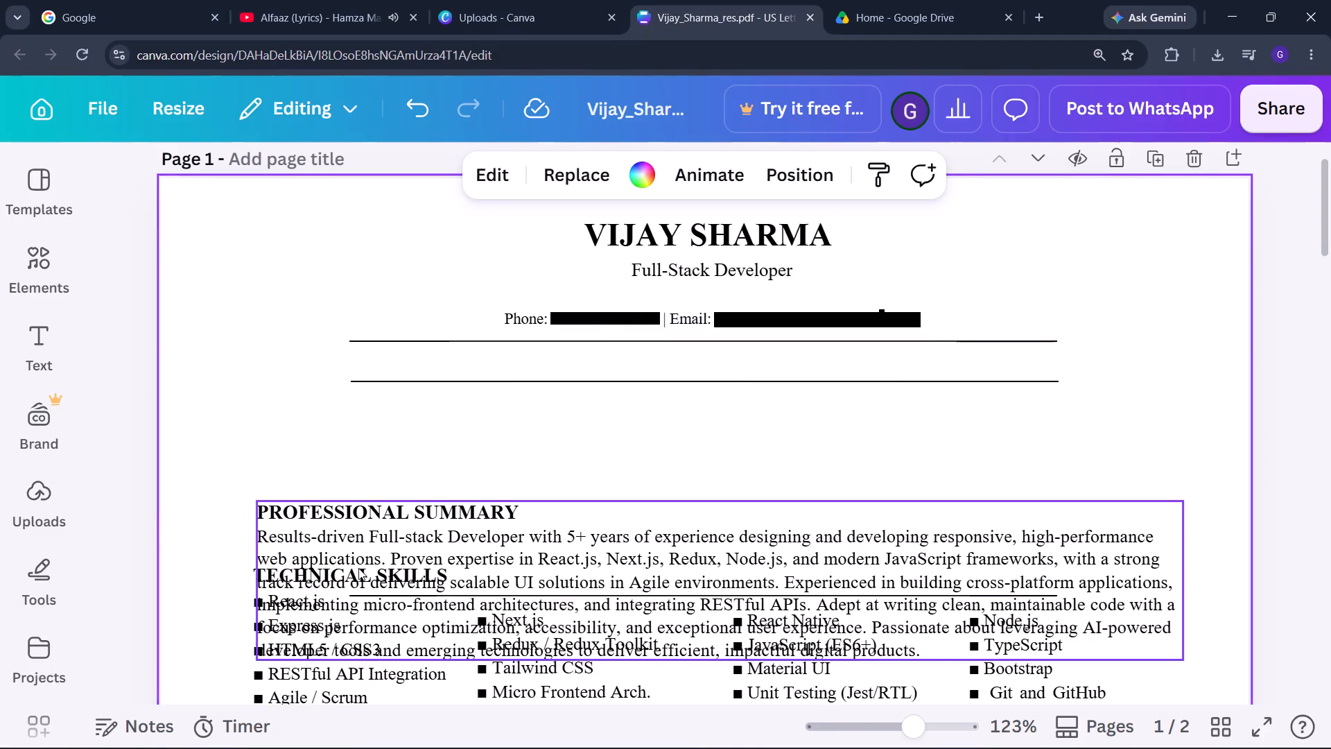
pyautogui.click(350, 339)
pyautogui.click(350, 341)
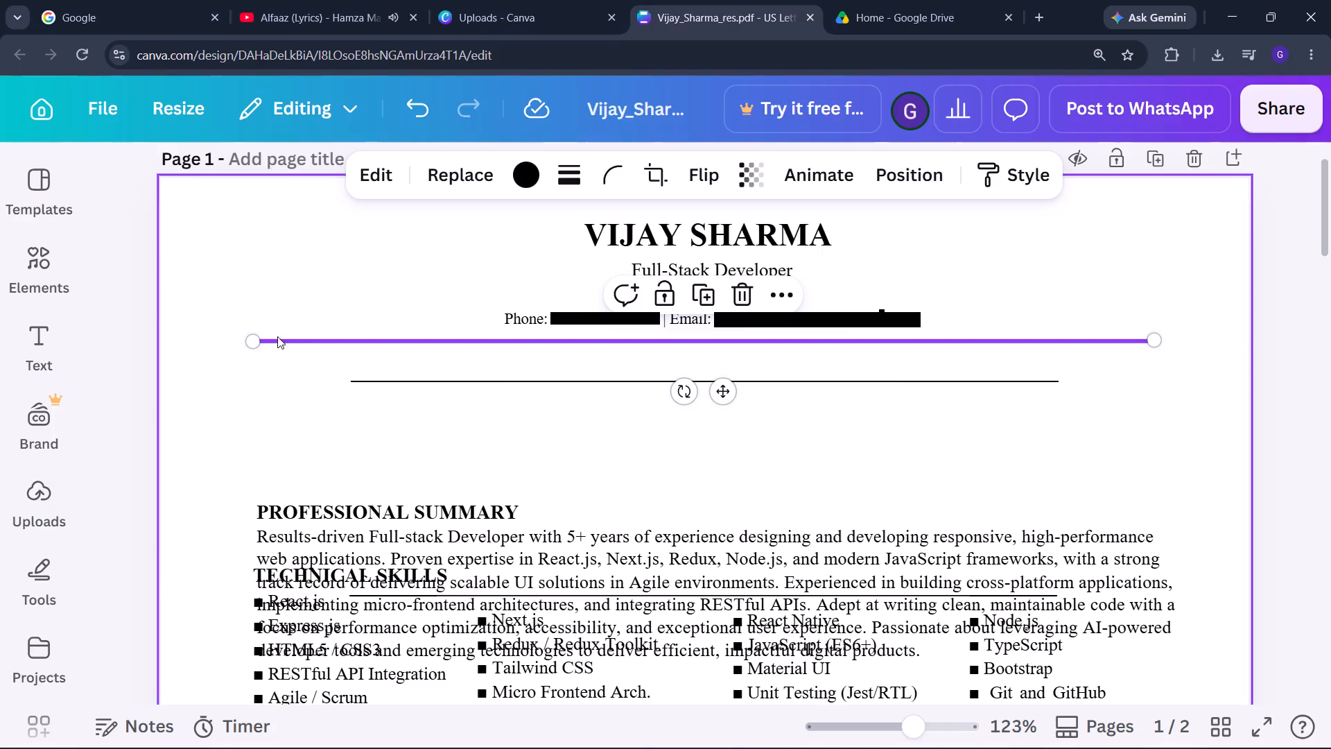
pyautogui.moveTo(252, 345); pyautogui.dragTo(202, 338)
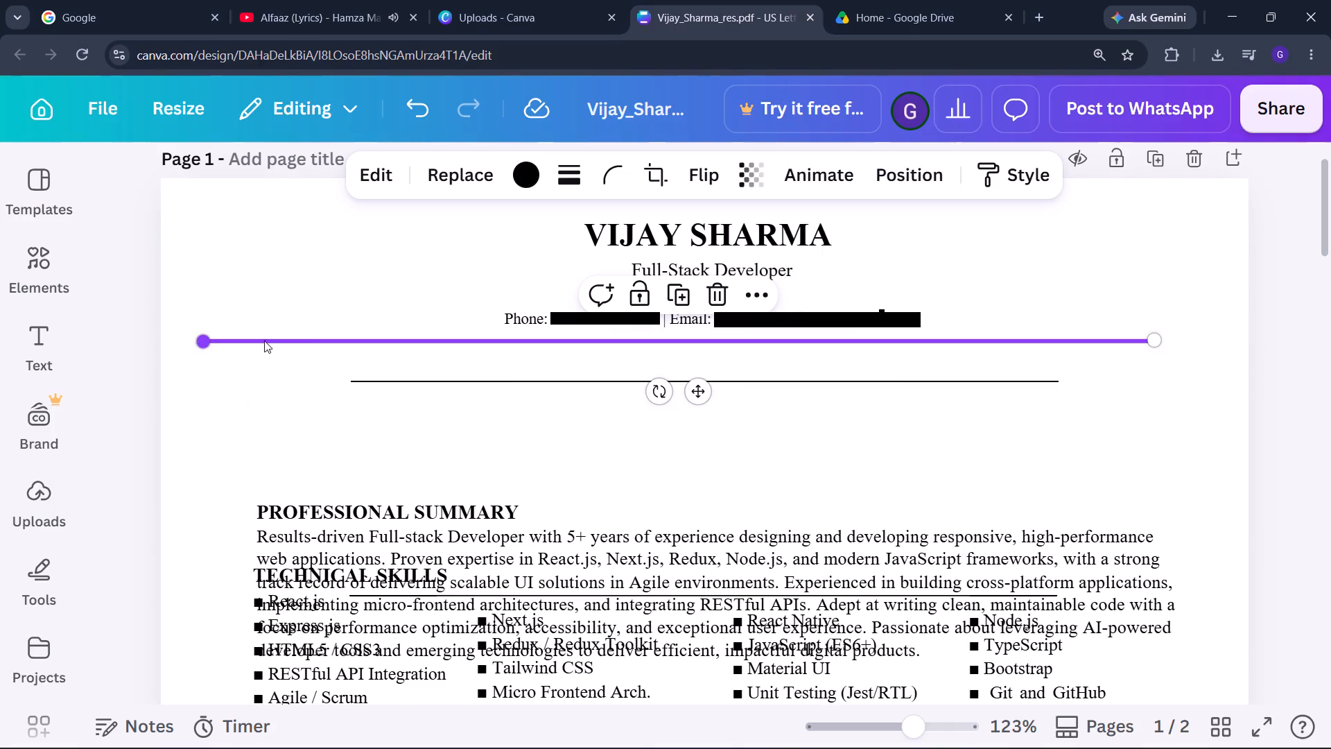
pyautogui.moveTo(206, 343); pyautogui.dragTo(252, 344)
pyautogui.click(248, 337)
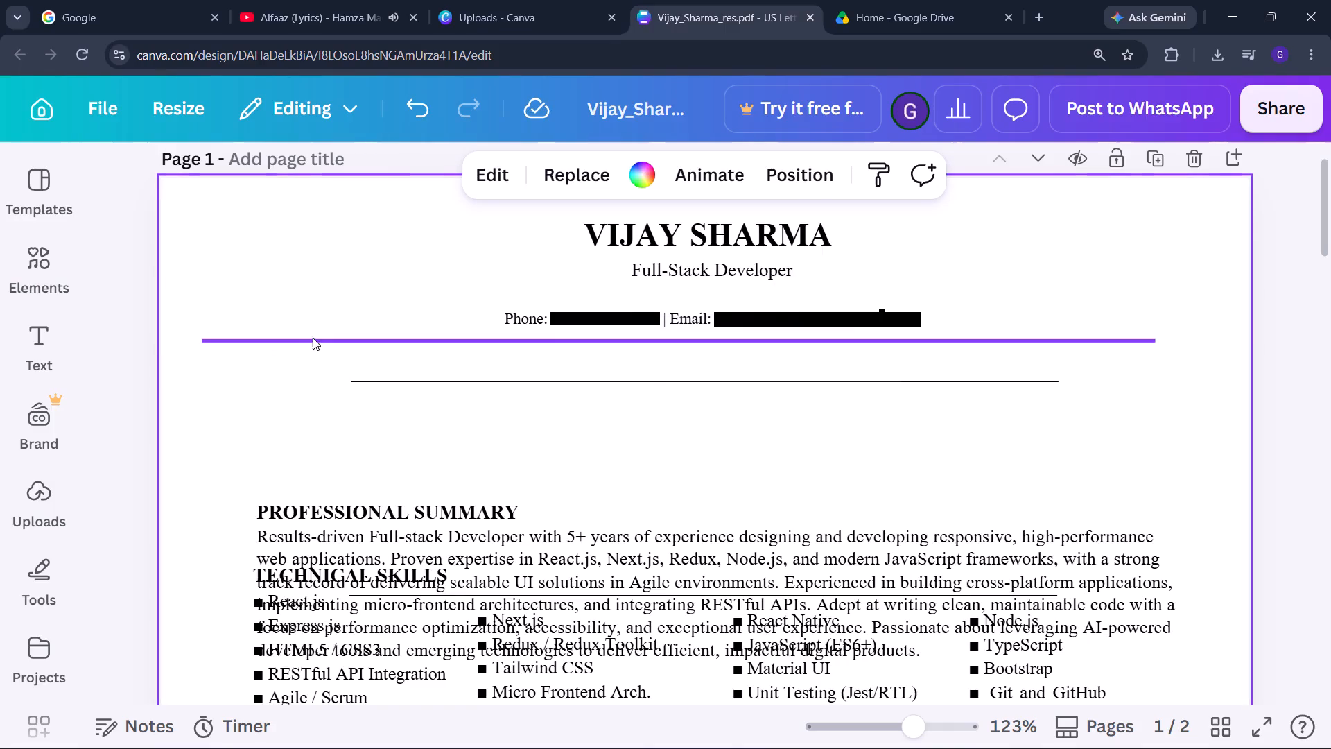
pyautogui.click(304, 341)
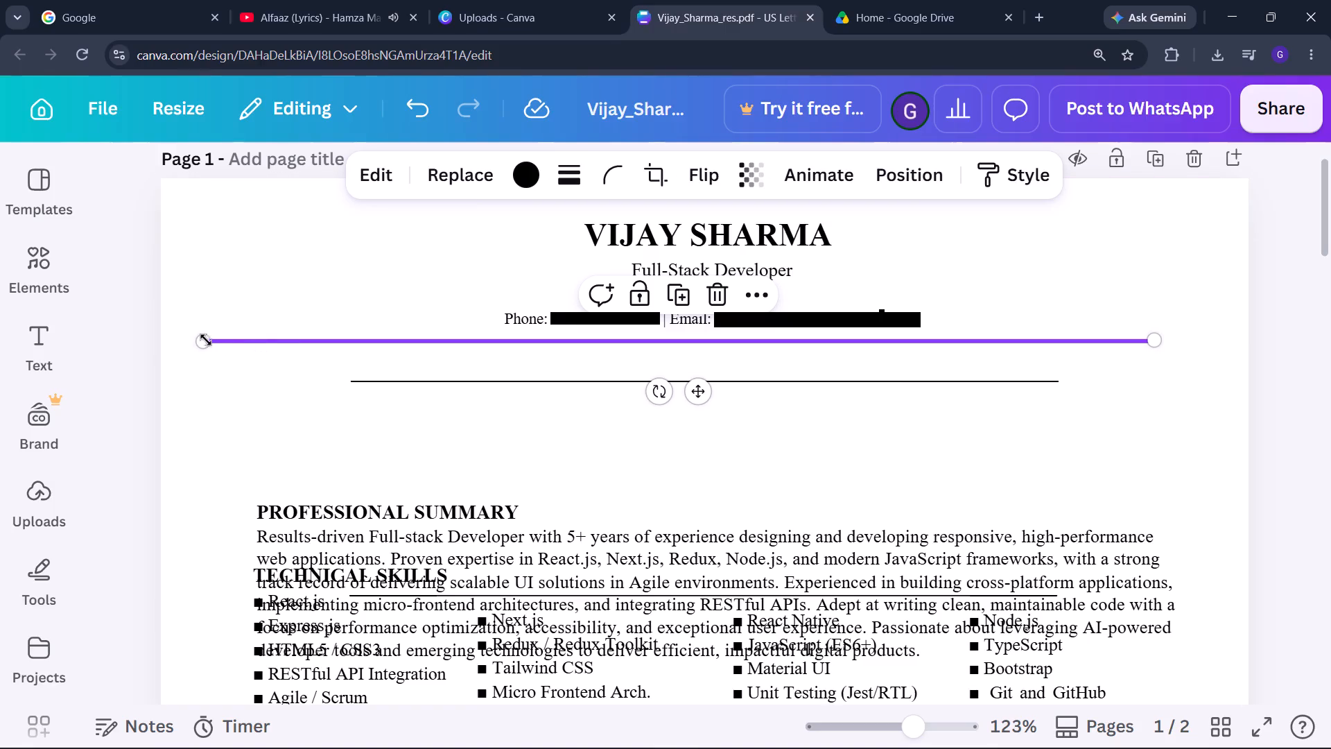
pyautogui.moveTo(201, 342); pyautogui.dragTo(336, 340)
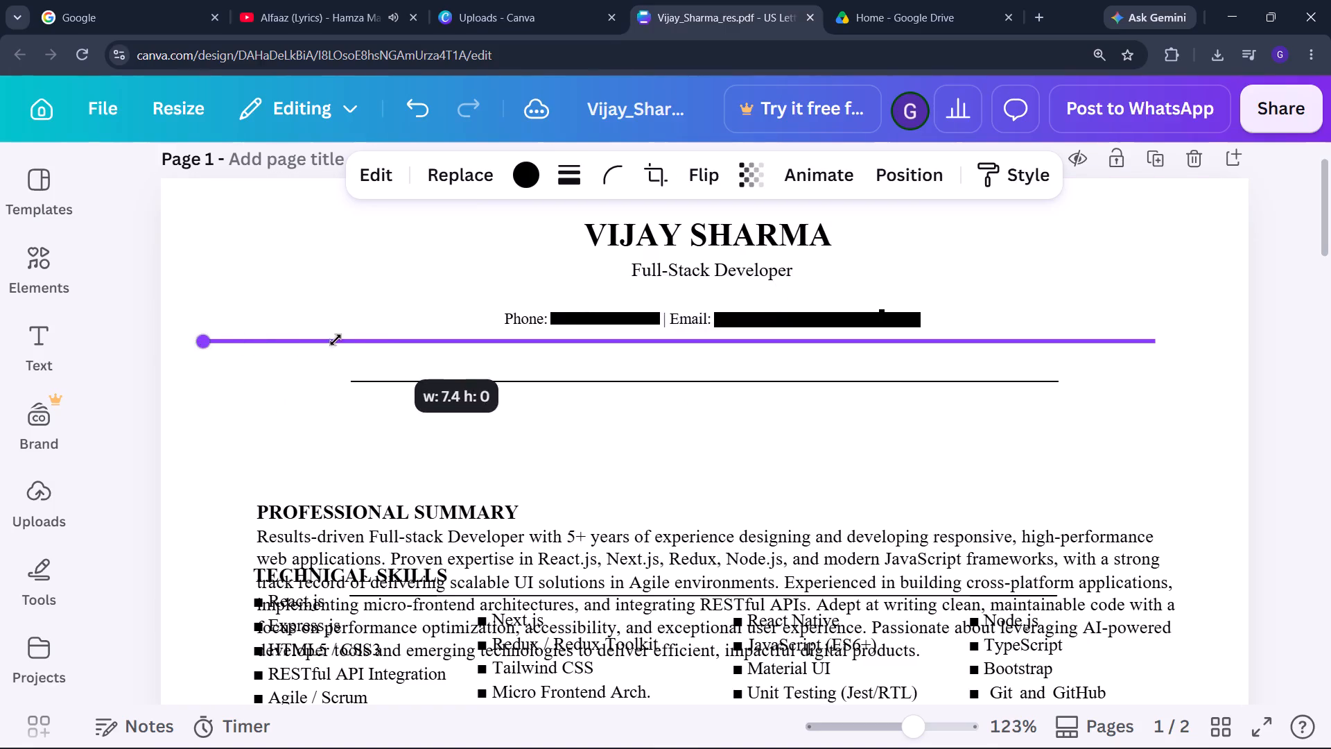
pyautogui.moveTo(336, 340); pyautogui.dragTo(260, 342)
pyautogui.click(298, 375)
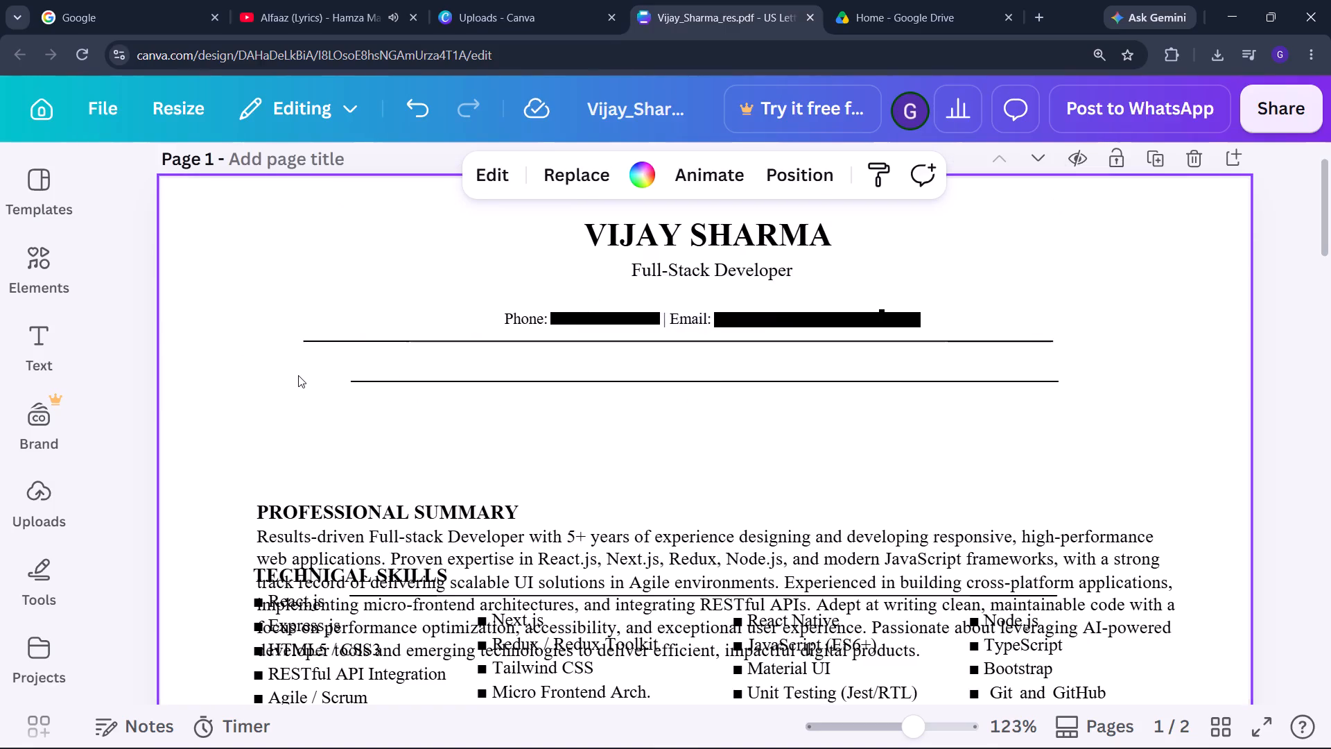
# Extend the right end of the divider line beneath the contact details outward, towards the page's right edge.
pyautogui.click(1040, 342)
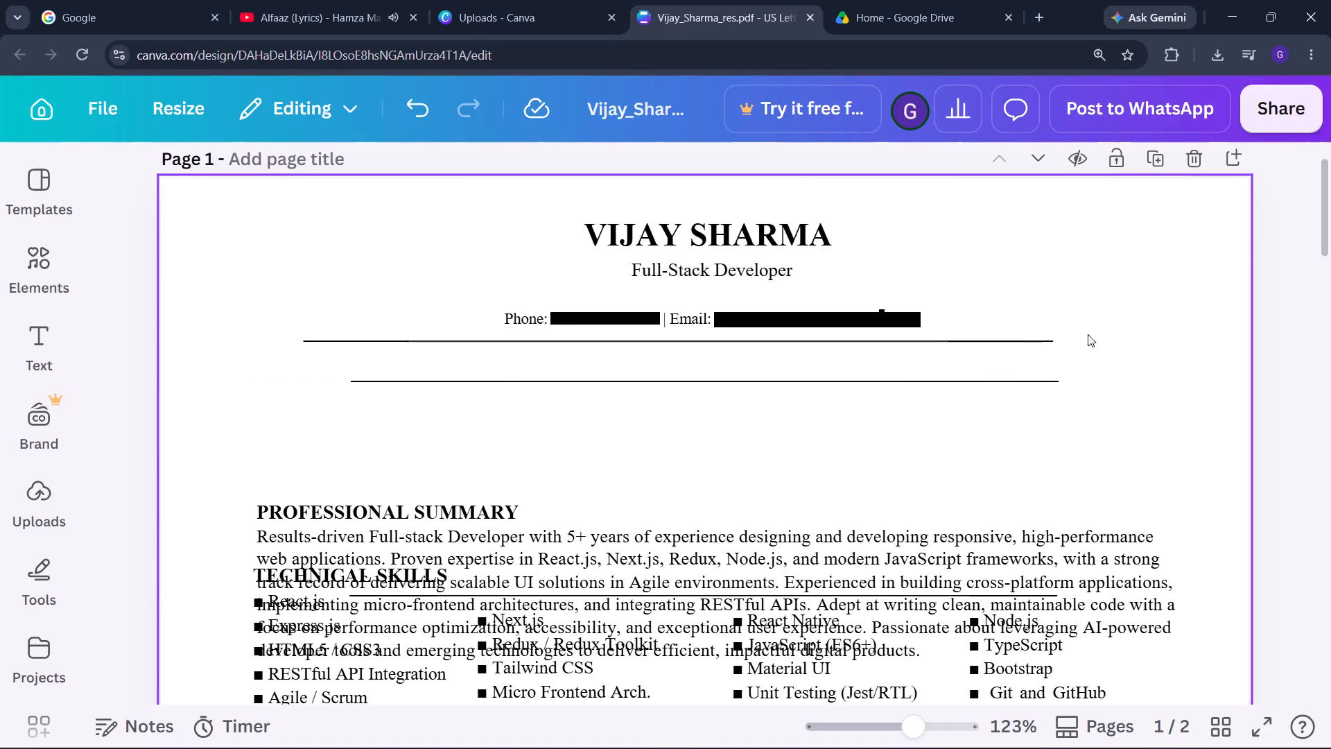
pyautogui.click(1041, 339)
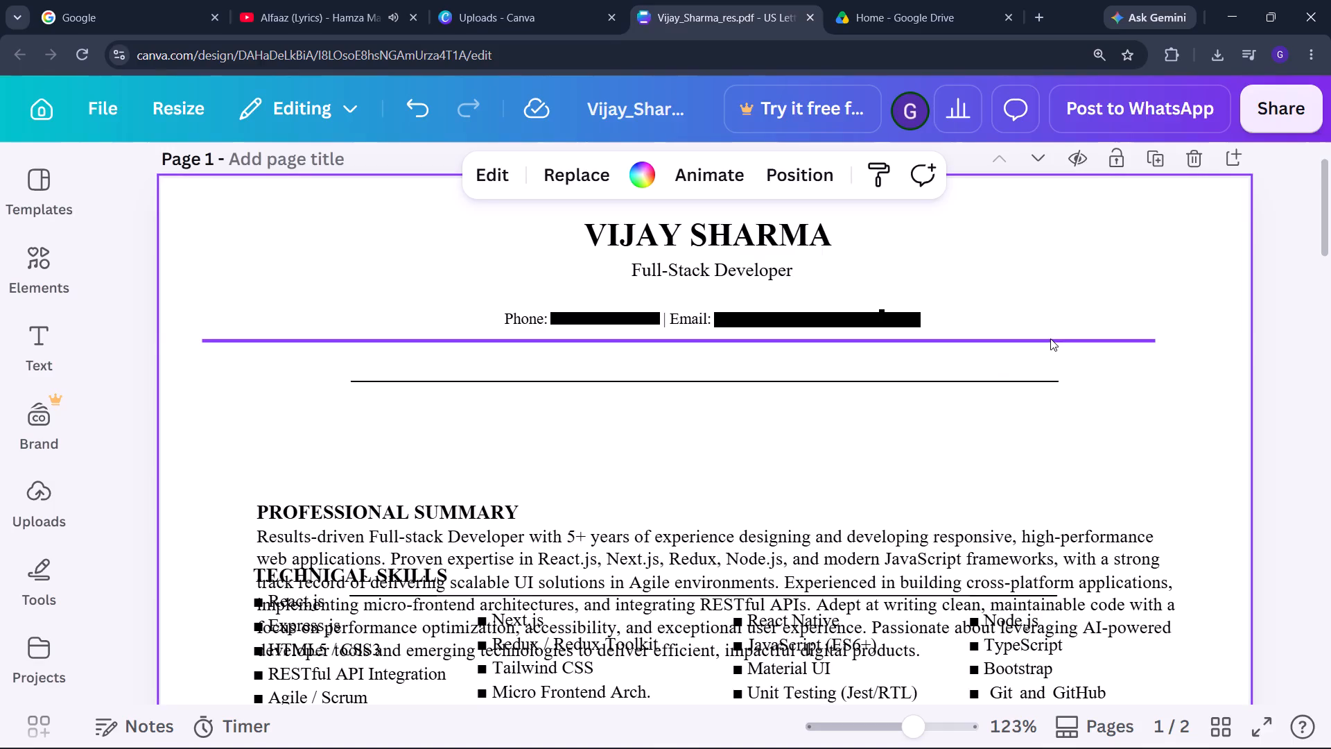
pyautogui.click(1045, 341)
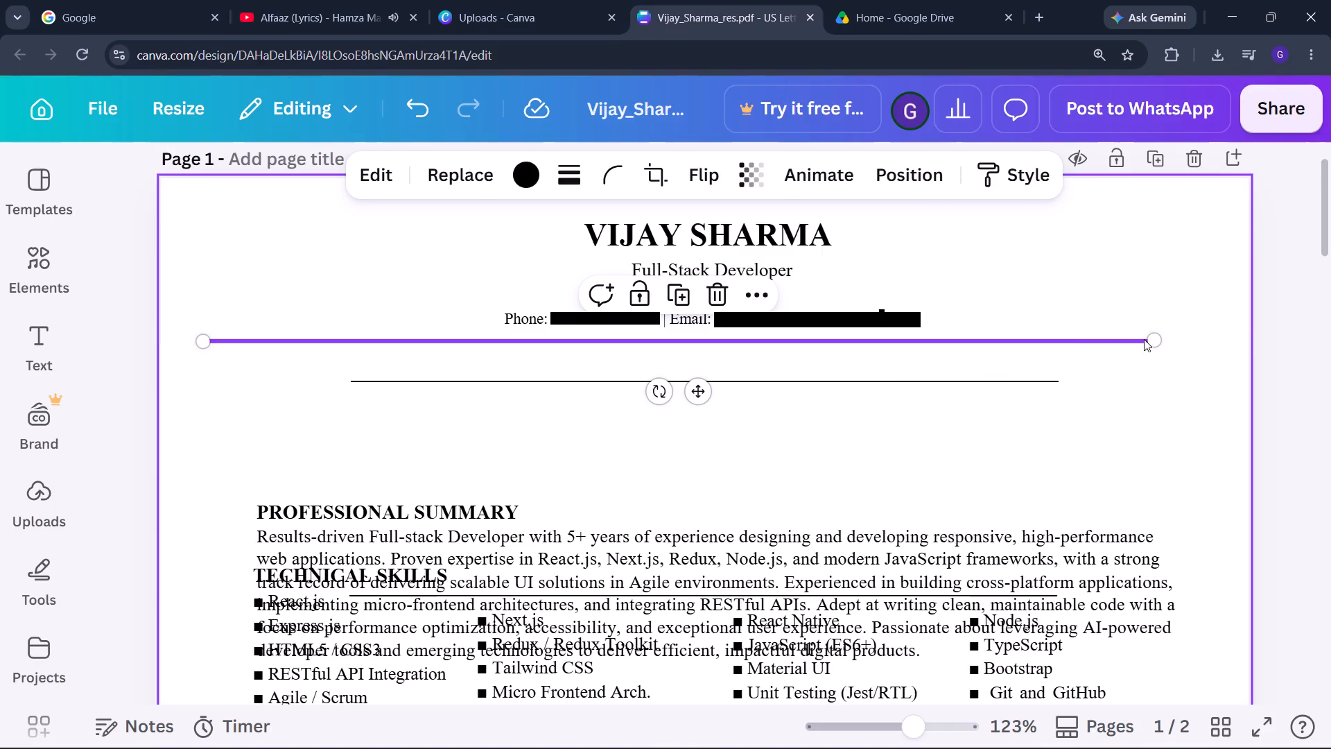
pyautogui.doubleClick(1154, 340)
pyautogui.moveTo(1154, 340); pyautogui.dragTo(1206, 337)
pyautogui.doubleClick(1206, 337)
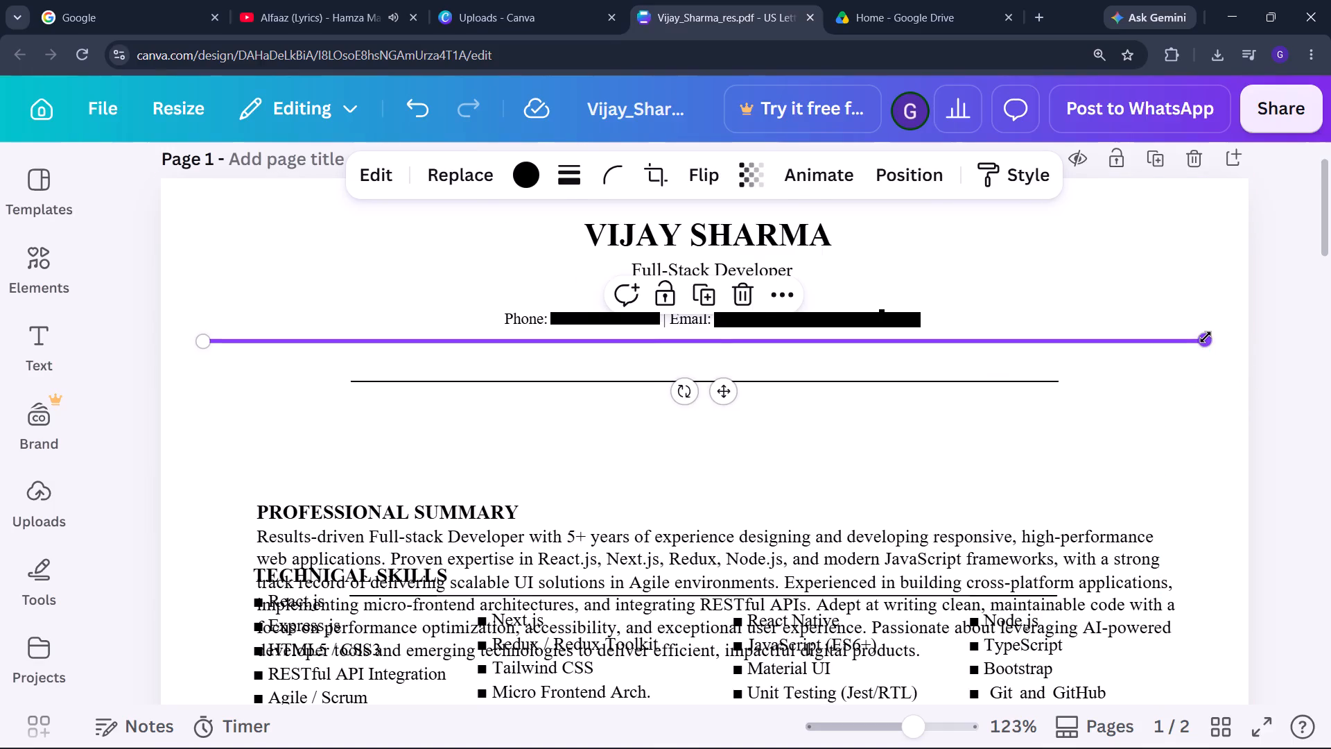
pyautogui.click(1104, 408)
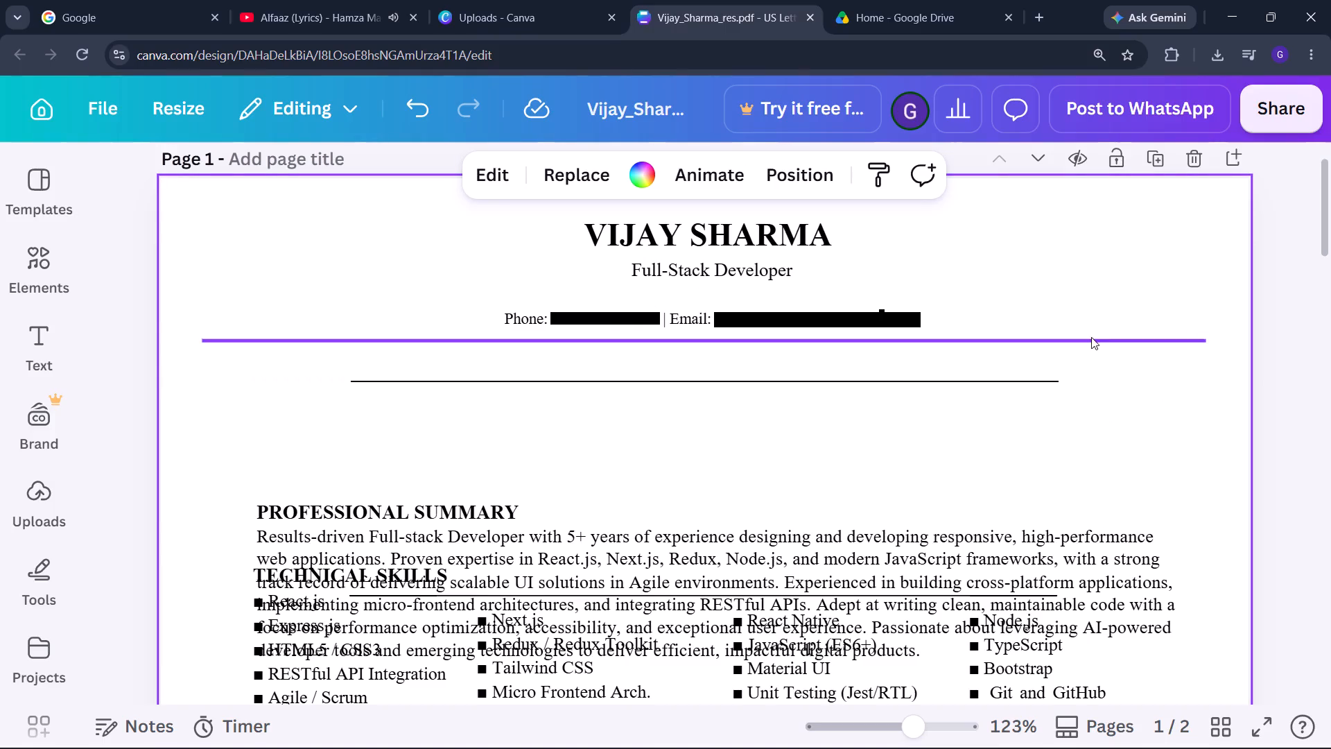
# Shift the divider line beneath the contact details slightly left, keeping its height on the page.
pyautogui.click(1091, 337)
pyautogui.tripleClick(1091, 342)
pyautogui.moveTo(1086, 343); pyautogui.dragTo(1068, 343)
pyautogui.moveTo(1062, 339); pyautogui.dragTo(1062, 338)
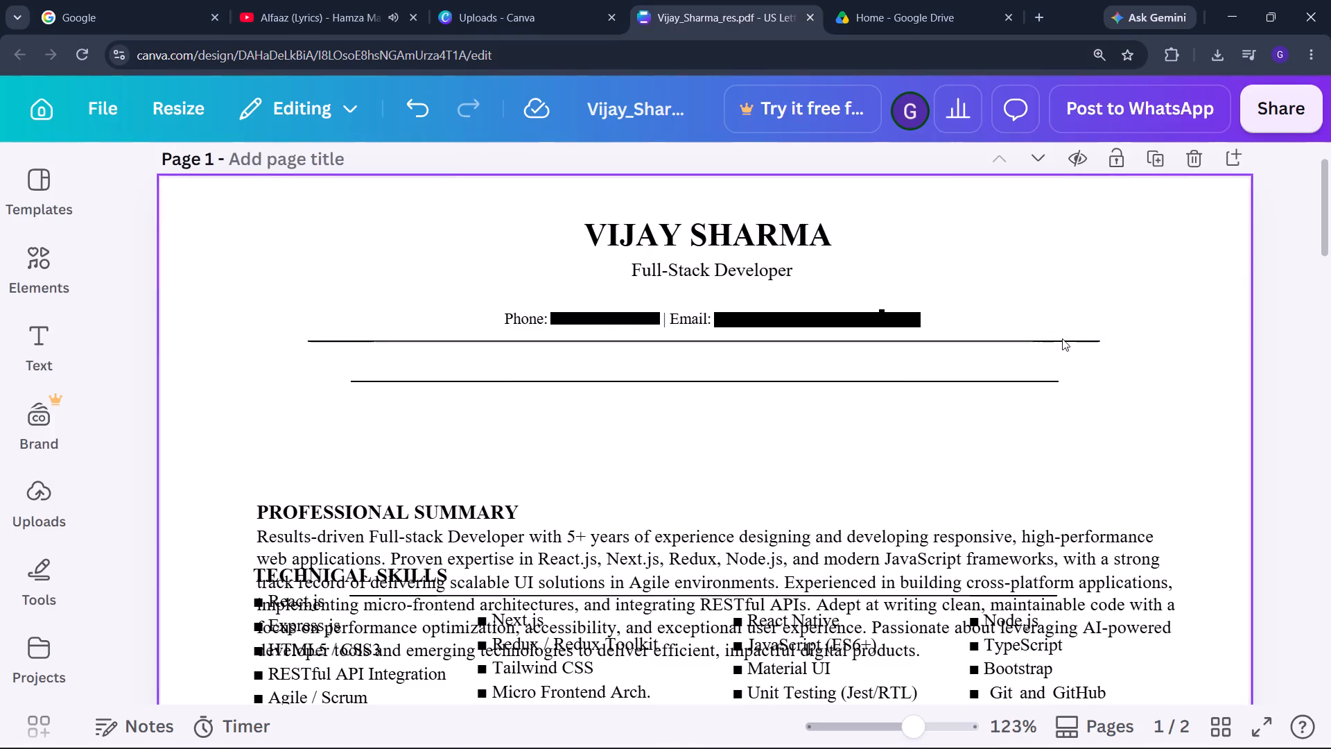
pyautogui.moveTo(1062, 338); pyautogui.dragTo(1030, 341)
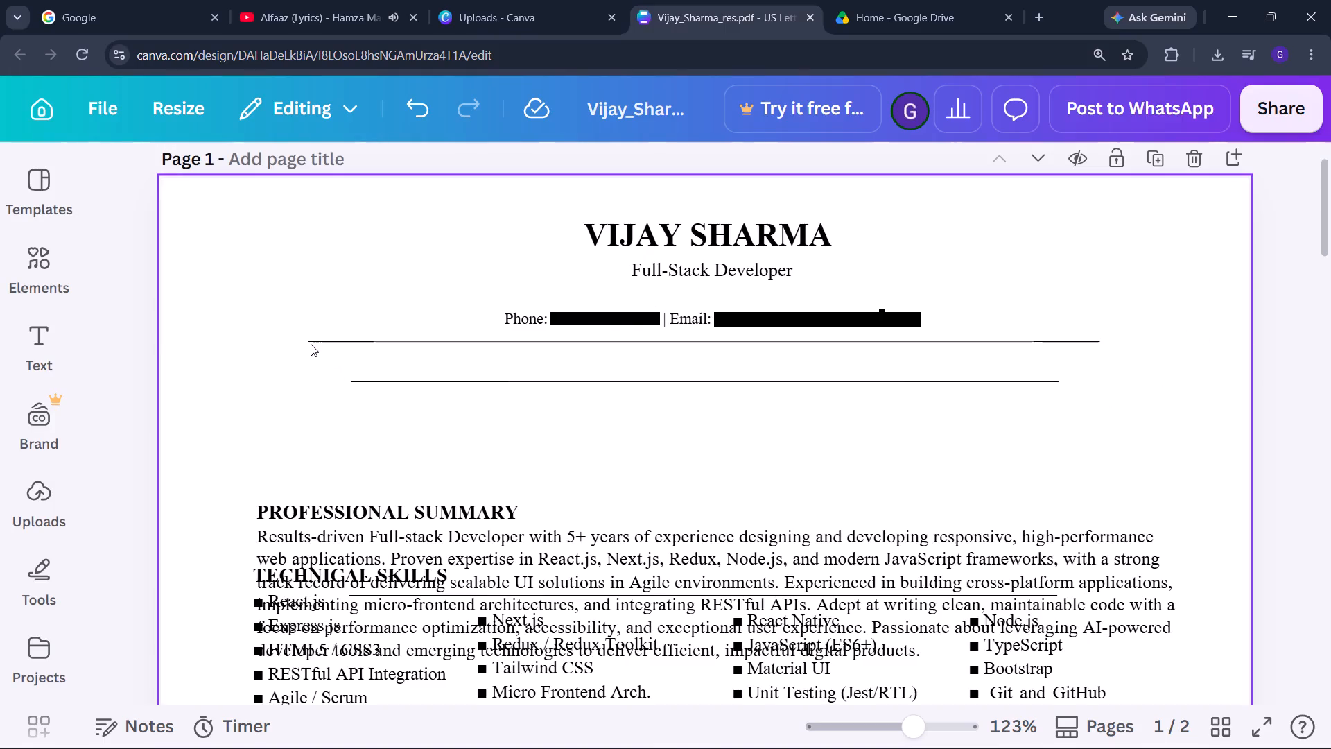
pyautogui.tripleClick(309, 339)
pyautogui.click(309, 339)
pyautogui.click(301, 335)
pyautogui.click(295, 335)
pyautogui.doubleClick(287, 335)
pyautogui.click(283, 335)
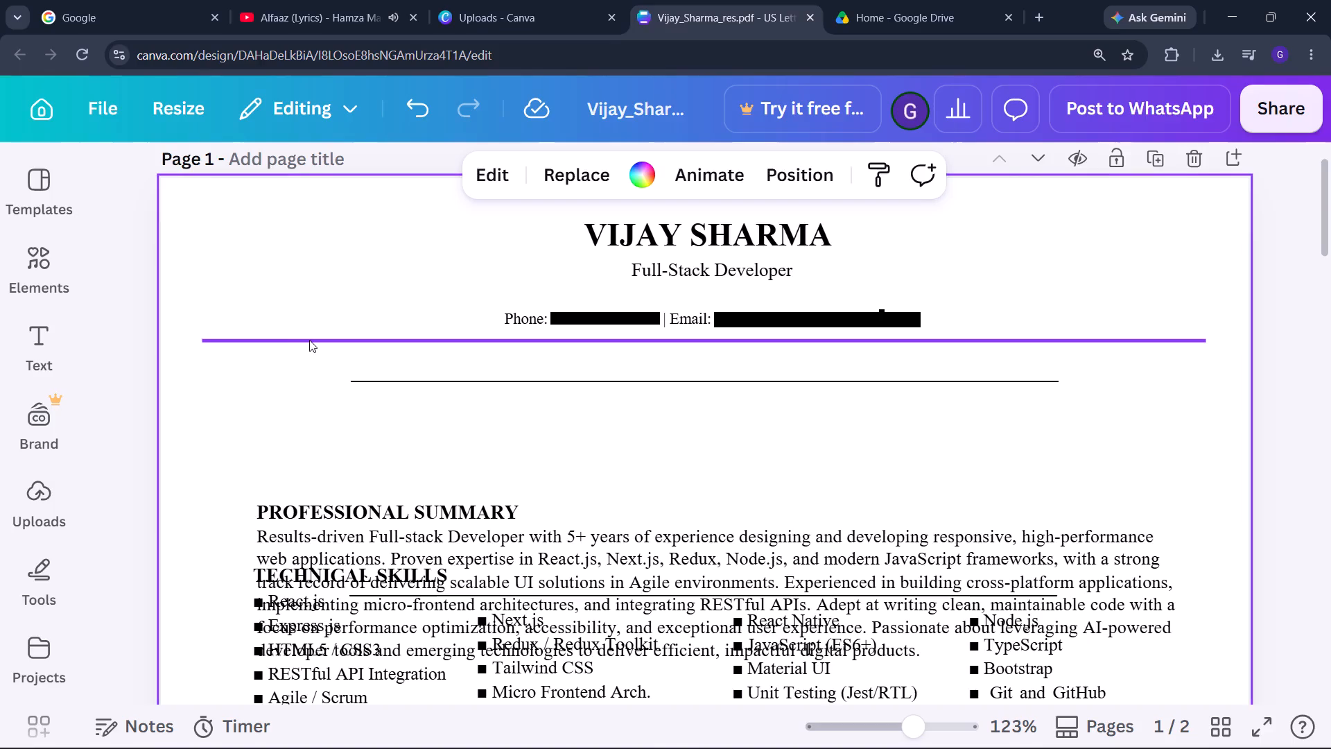
pyautogui.click(311, 340)
pyautogui.moveTo(311, 340); pyautogui.dragTo(288, 340)
pyautogui.click(284, 340)
pyautogui.doubleClick(277, 340)
pyautogui.click(272, 340)
pyautogui.click(266, 340)
pyautogui.click(337, 375)
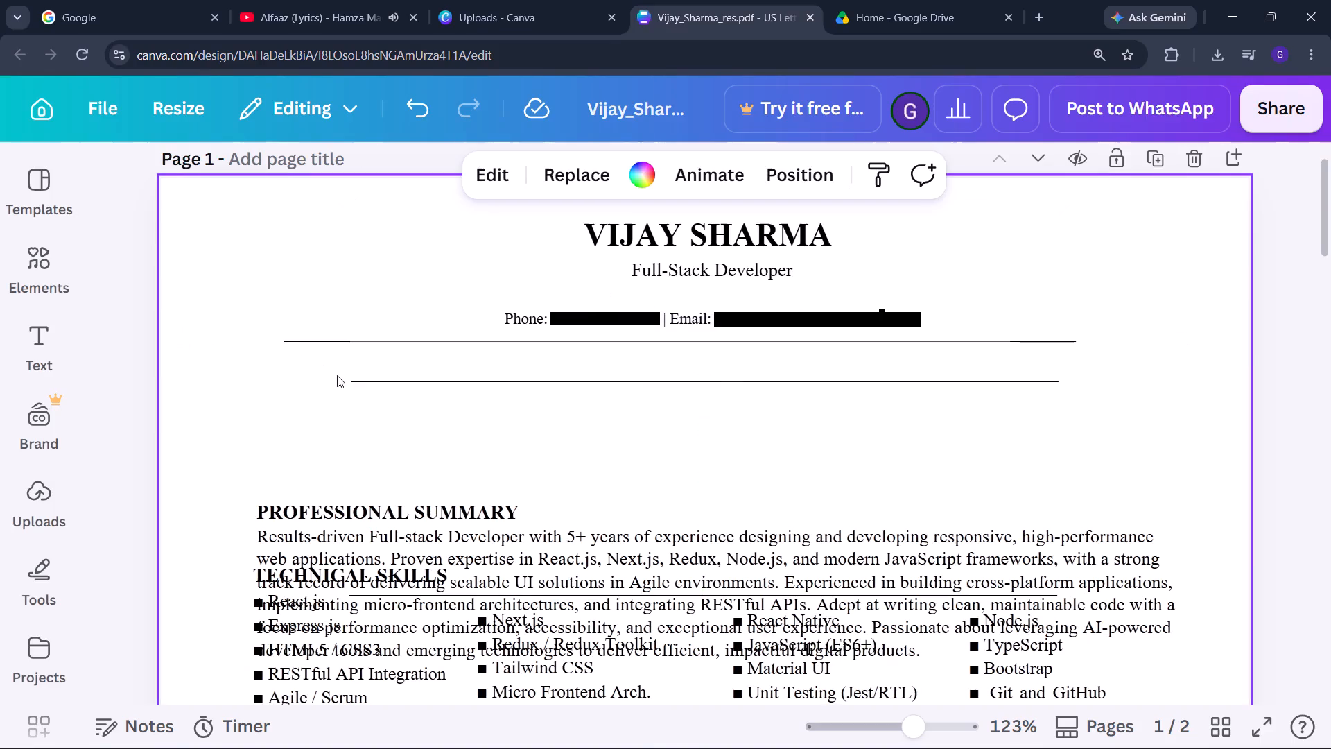
# Shift the divider line beneath the contact details further left until its visible stroke starts just left of the summary text.
pyautogui.click(329, 341)
pyautogui.moveTo(299, 341); pyautogui.dragTo(275, 341)
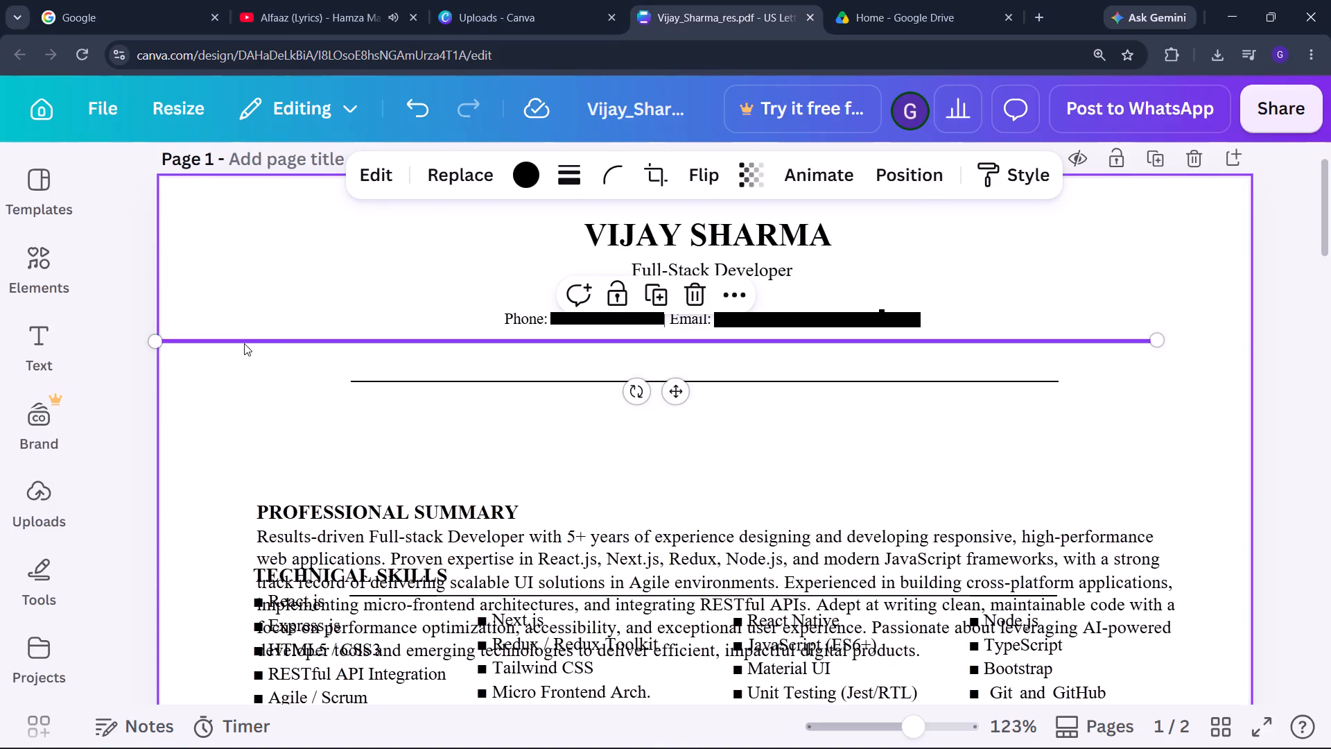
pyautogui.doubleClick(244, 343)
pyautogui.click(294, 387)
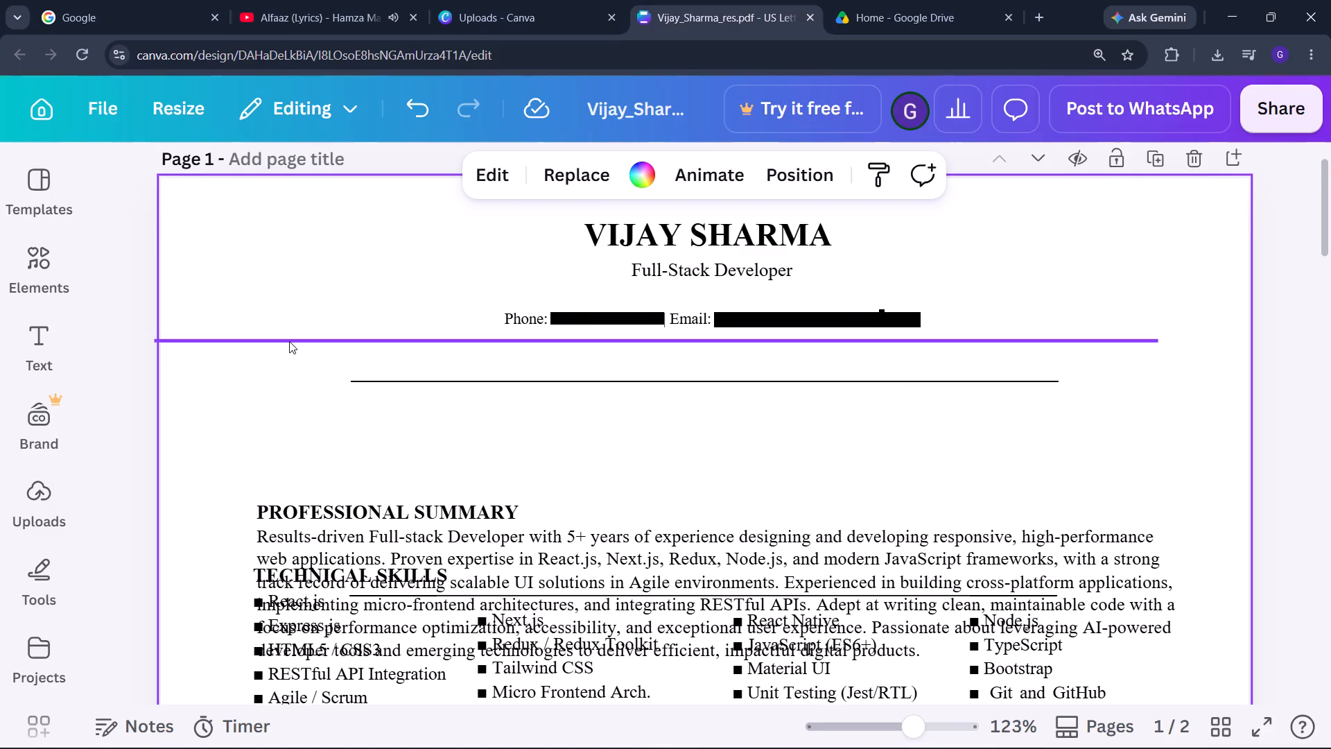
pyautogui.moveTo(289, 341); pyautogui.dragTo(268, 341)
pyautogui.click(310, 402)
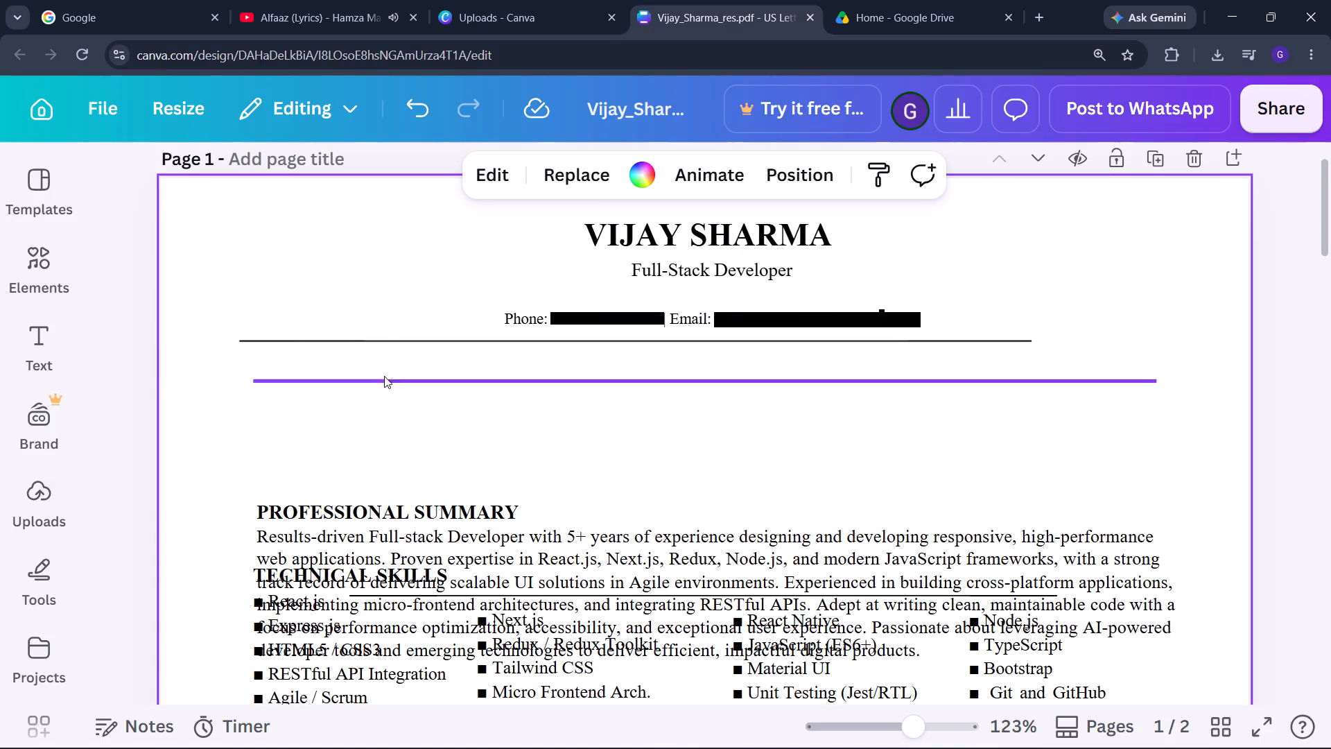
# Move the second divider line left so its visible start lines up with the start of the divider above.
pyautogui.moveTo(367, 383); pyautogui.dragTo(357, 382)
pyautogui.click(355, 381)
pyautogui.moveTo(354, 381); pyautogui.dragTo(270, 383)
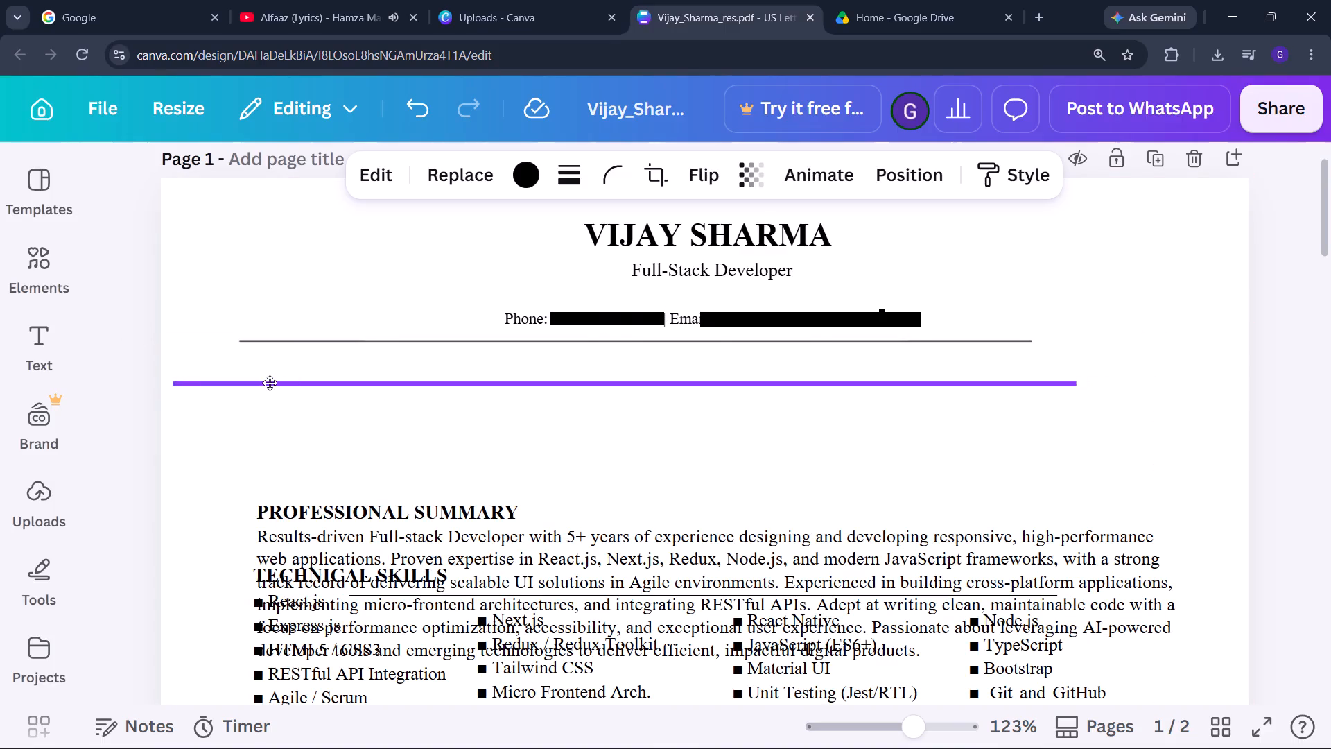
pyautogui.moveTo(270, 383); pyautogui.dragTo(243, 379)
pyautogui.click(251, 390)
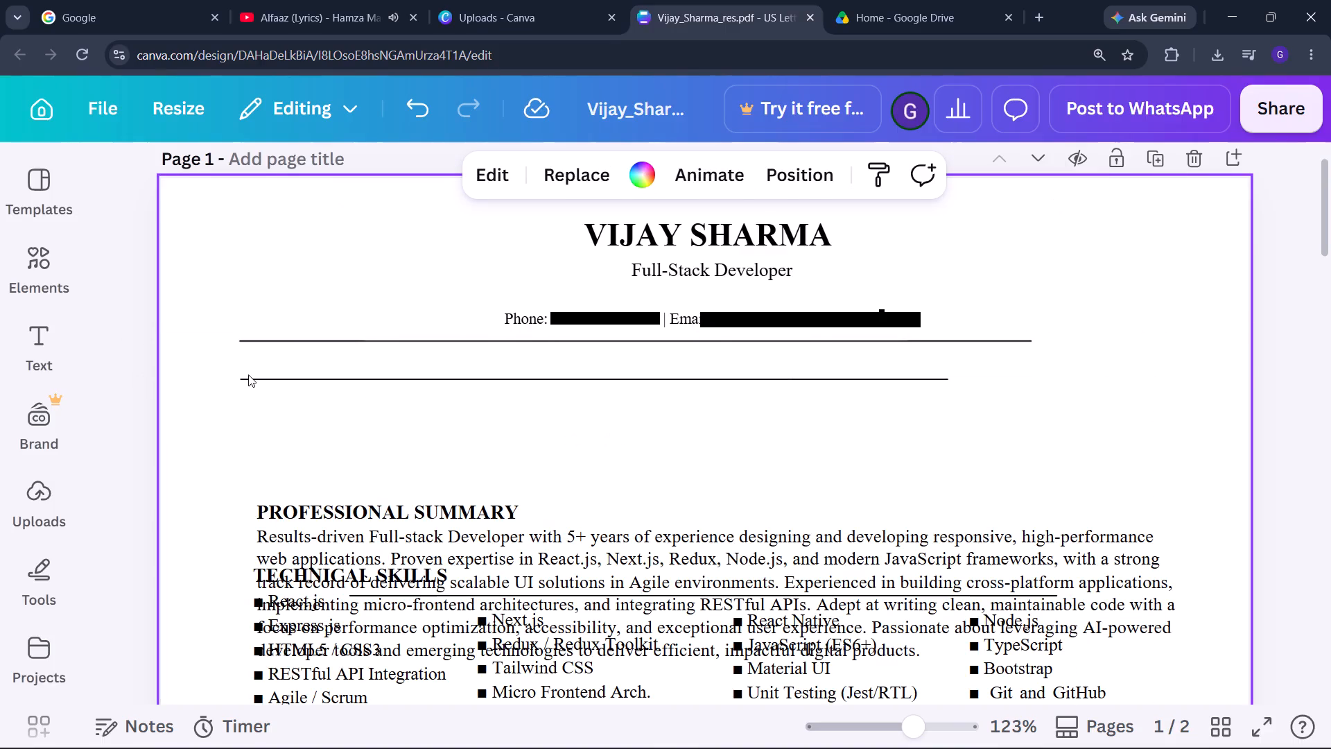
# Nudge the second divider line slightly left and down, widening the gap beneath the first divider.
pyautogui.click(254, 379)
pyautogui.moveTo(255, 380); pyautogui.dragTo(250, 374)
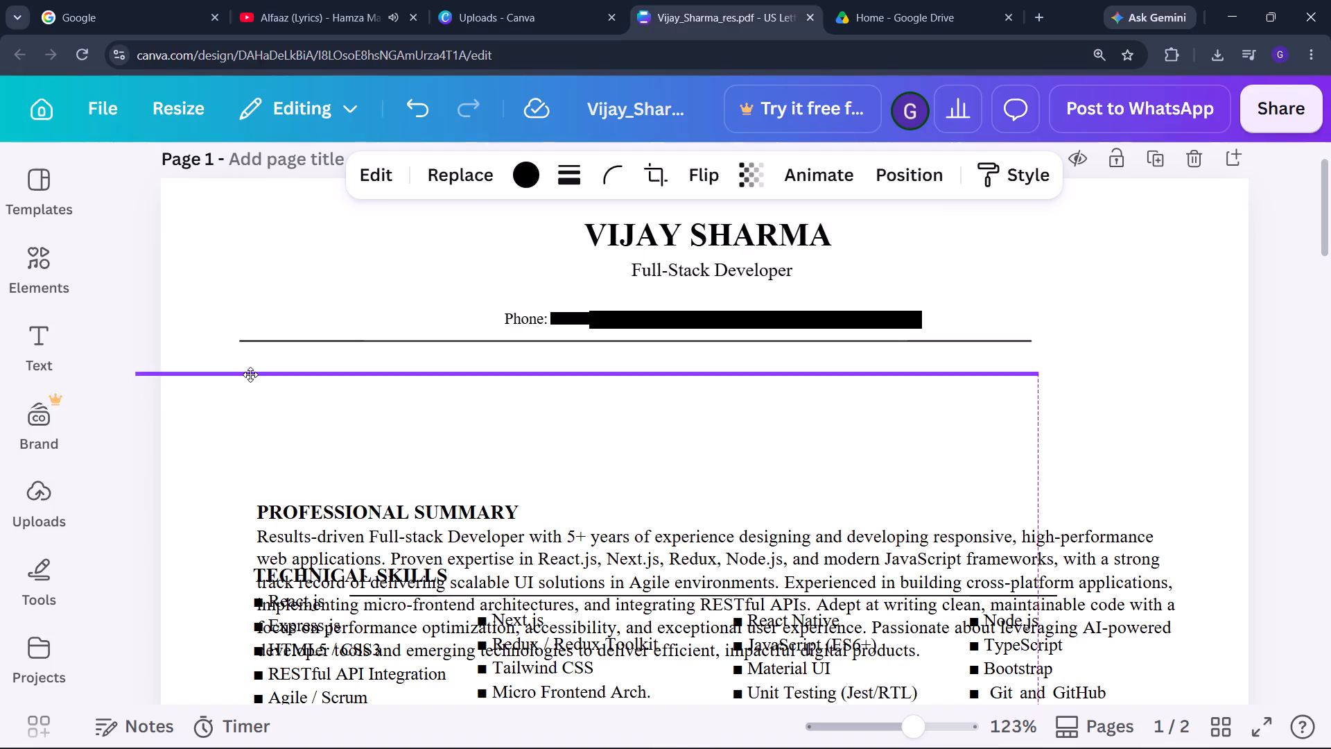
pyautogui.moveTo(250, 374); pyautogui.dragTo(252, 382)
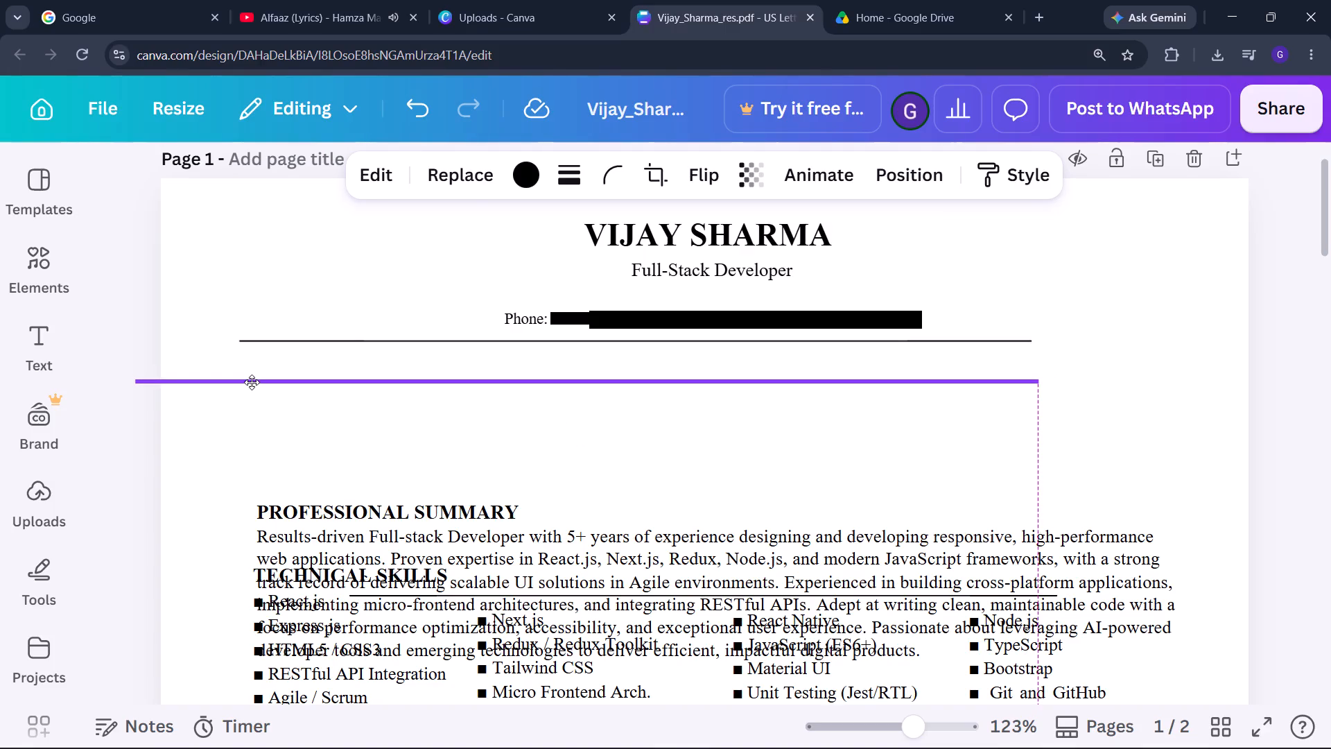
pyautogui.moveTo(252, 382); pyautogui.dragTo(251, 390)
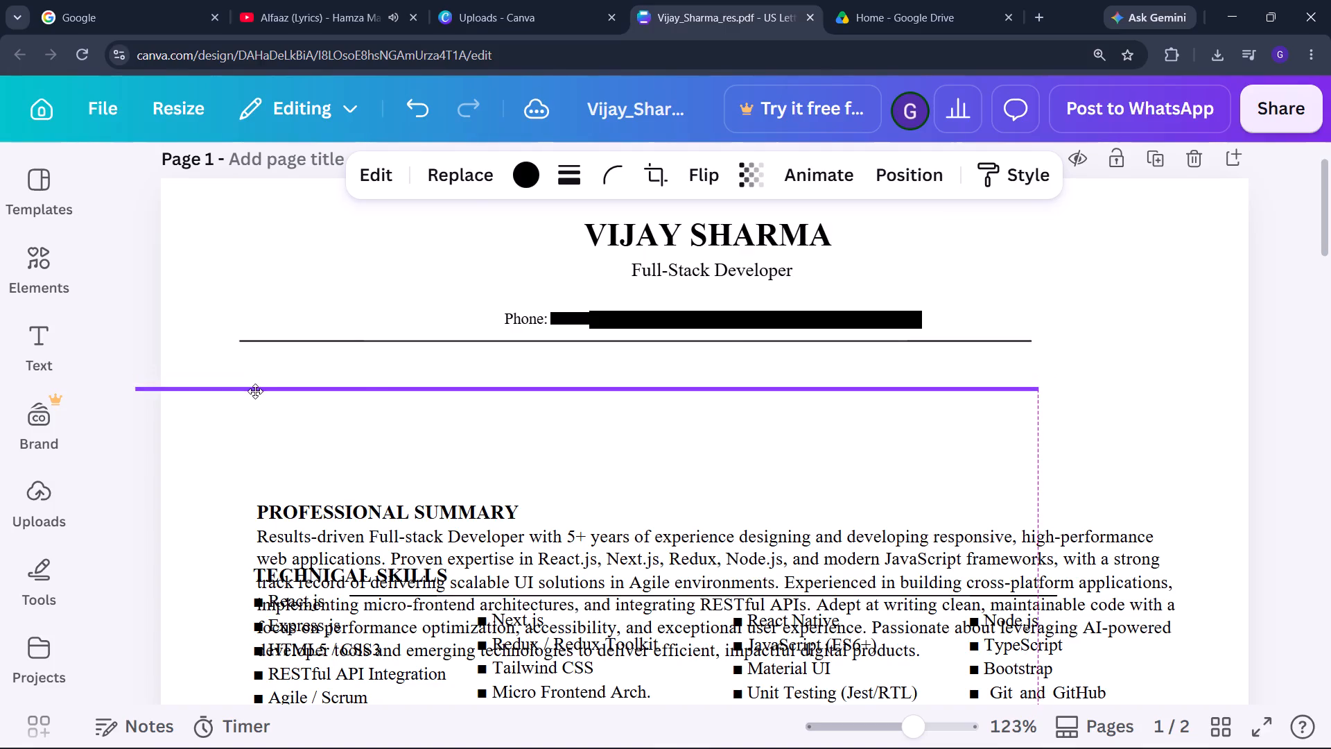
pyautogui.doubleClick(1026, 413)
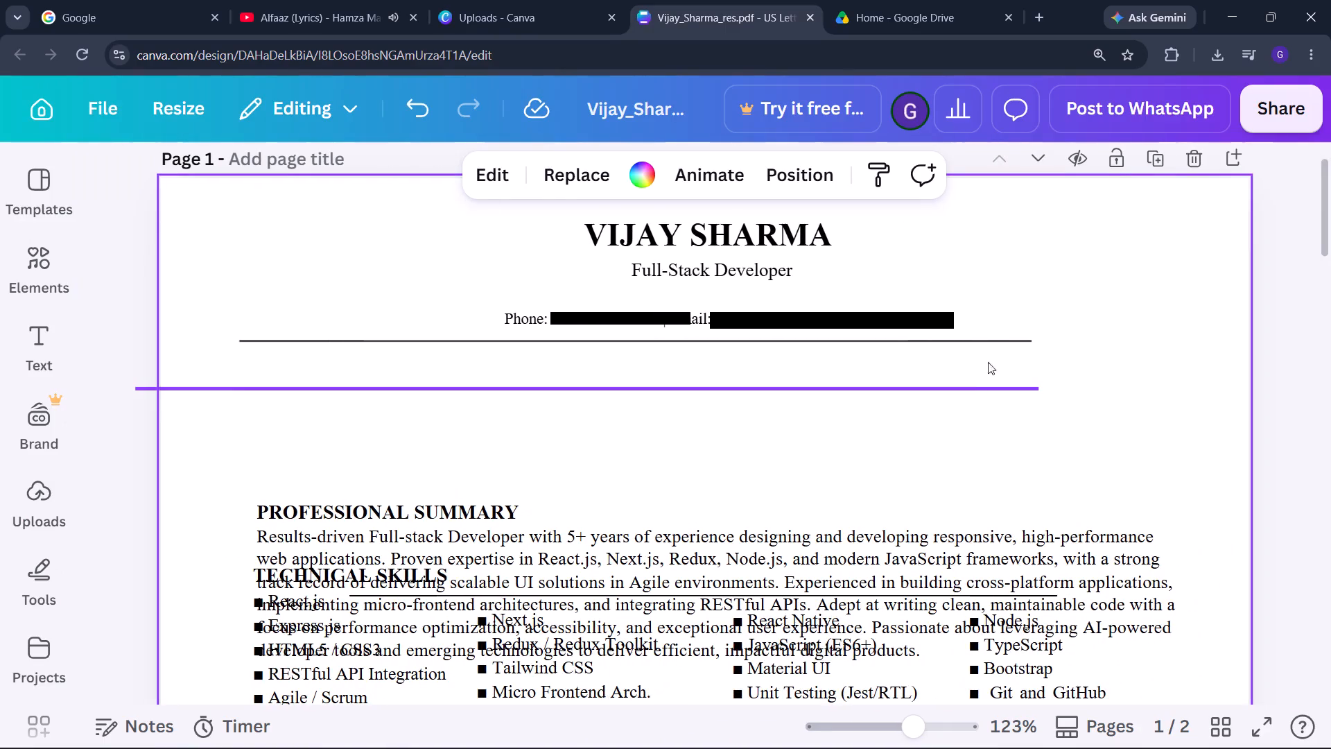
# Extend the right end of the first divider line outward, leaving it uncropped.
pyautogui.tripleClick(1017, 339)
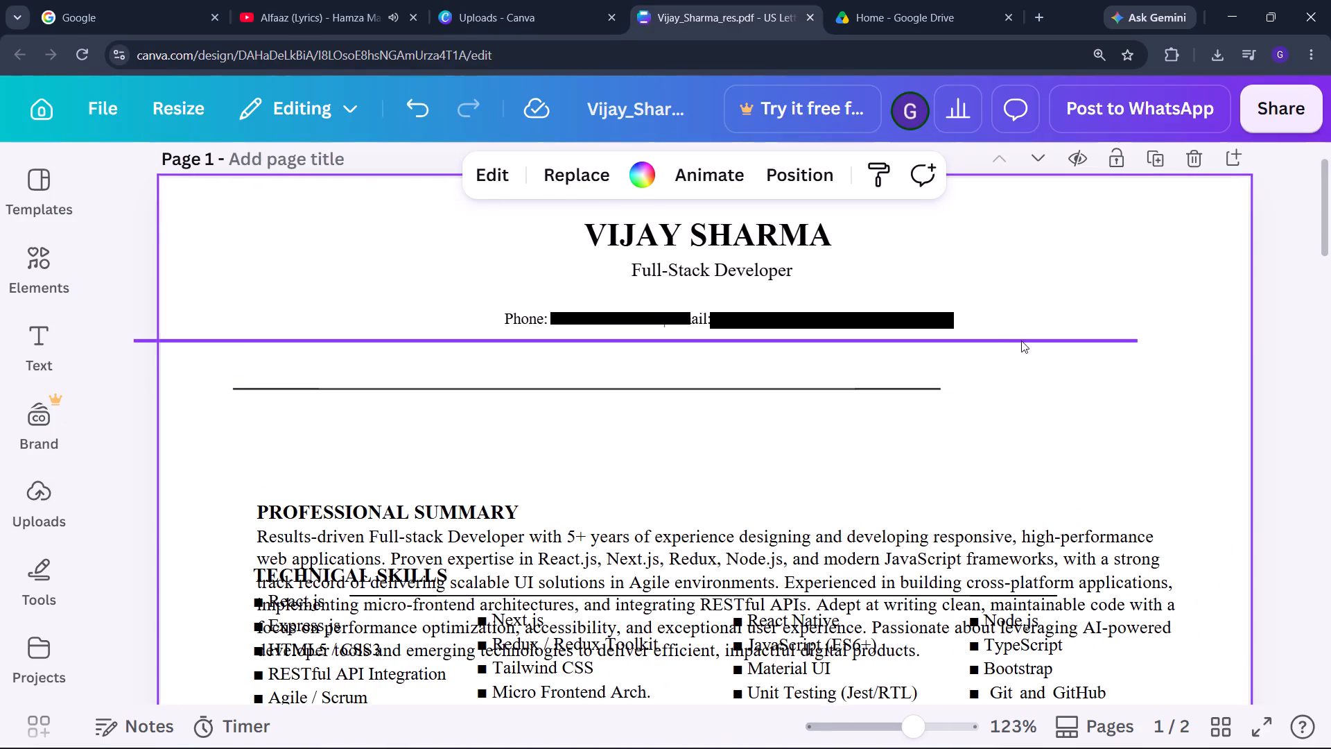
pyautogui.tripleClick(1021, 341)
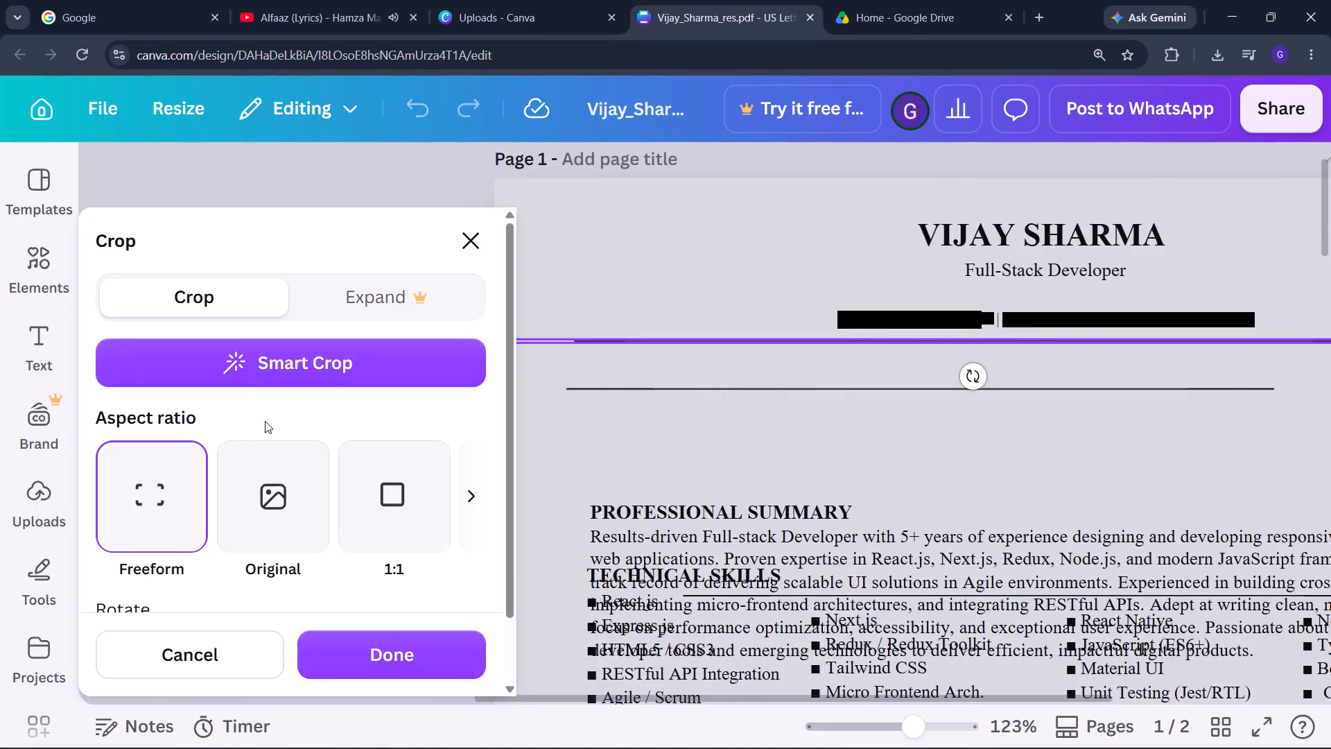
pyautogui.click(479, 246)
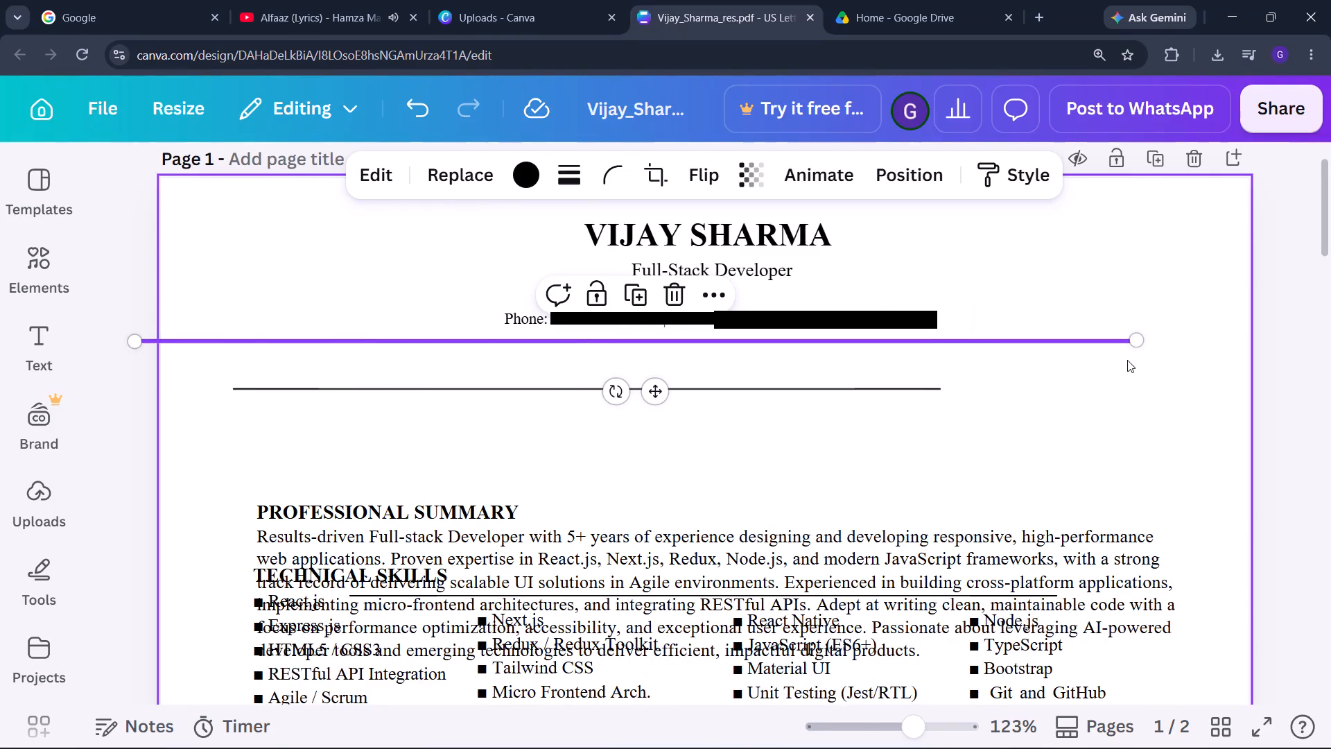
pyautogui.click(1139, 341)
pyautogui.moveTo(1142, 341); pyautogui.dragTo(1184, 341)
pyautogui.click(1221, 337)
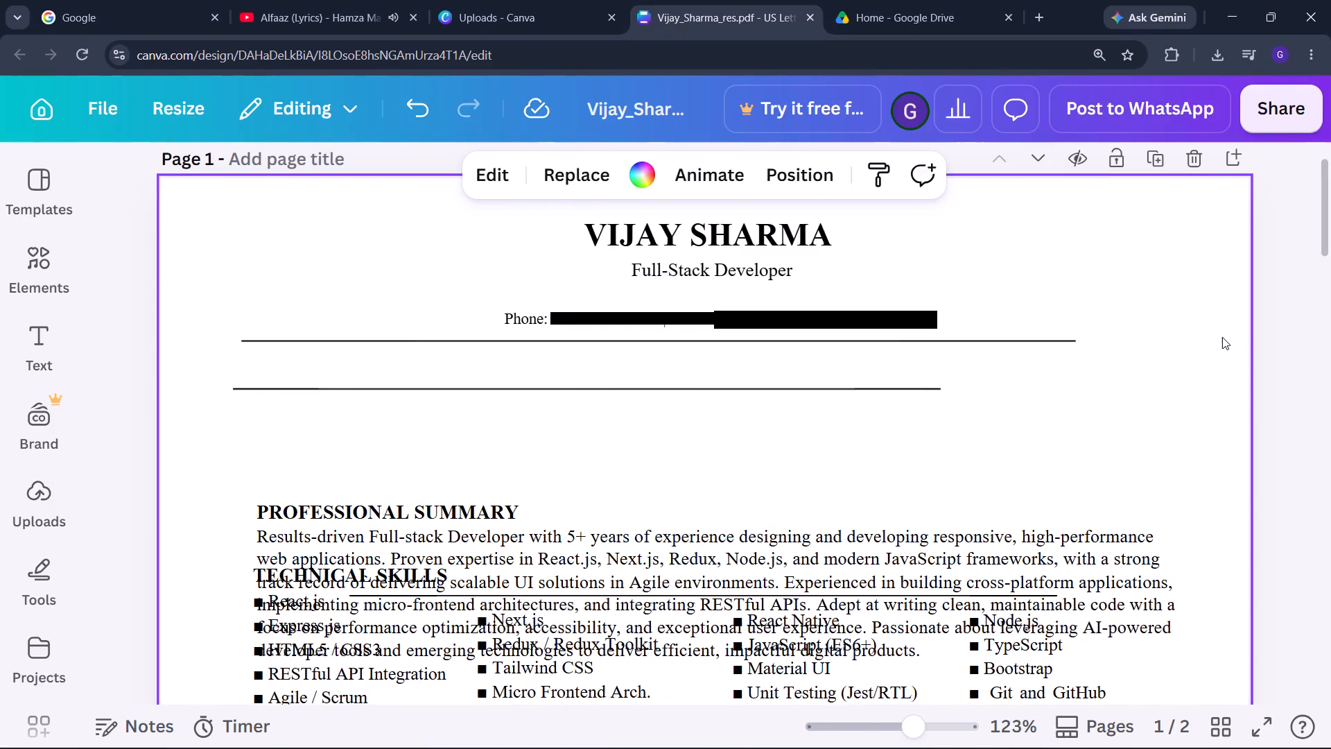
# Extend the right end of the first divider line again, almost to the page's right edge, without cropping it.
pyautogui.click(1074, 338)
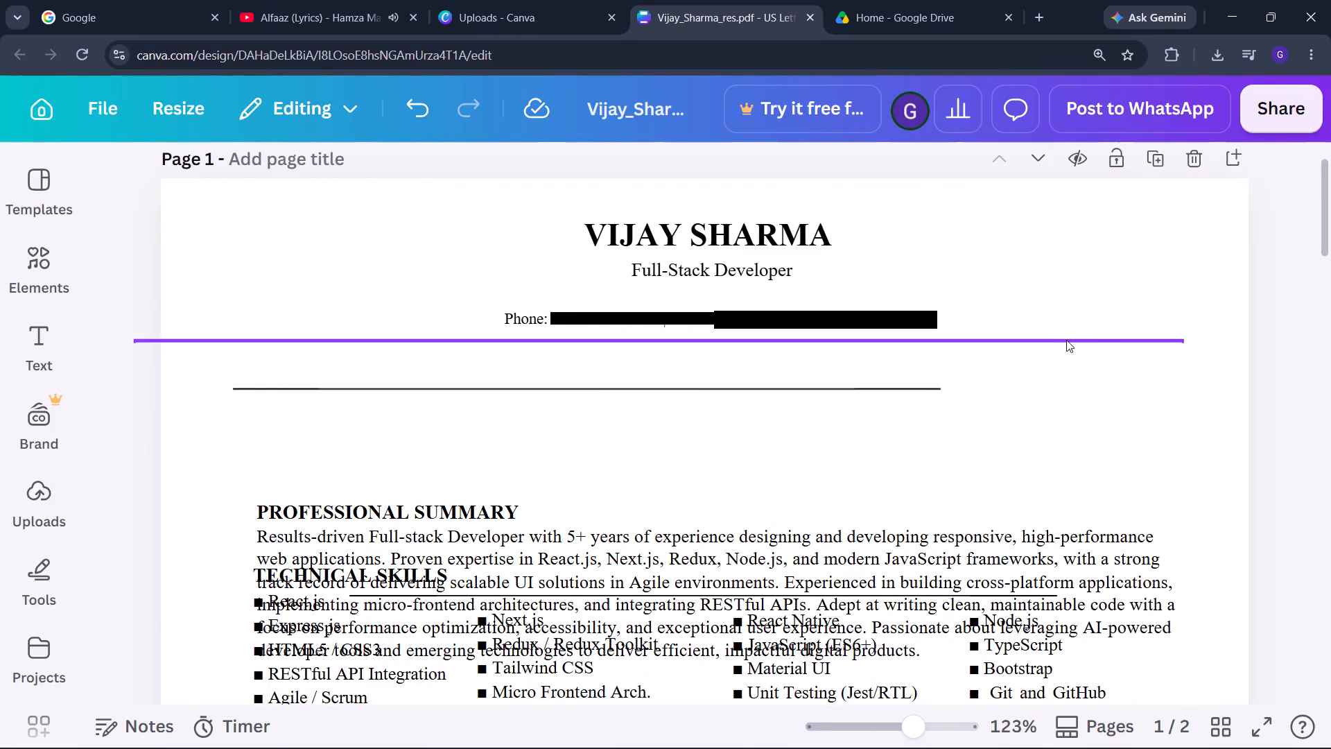
pyautogui.tripleClick(1070, 340)
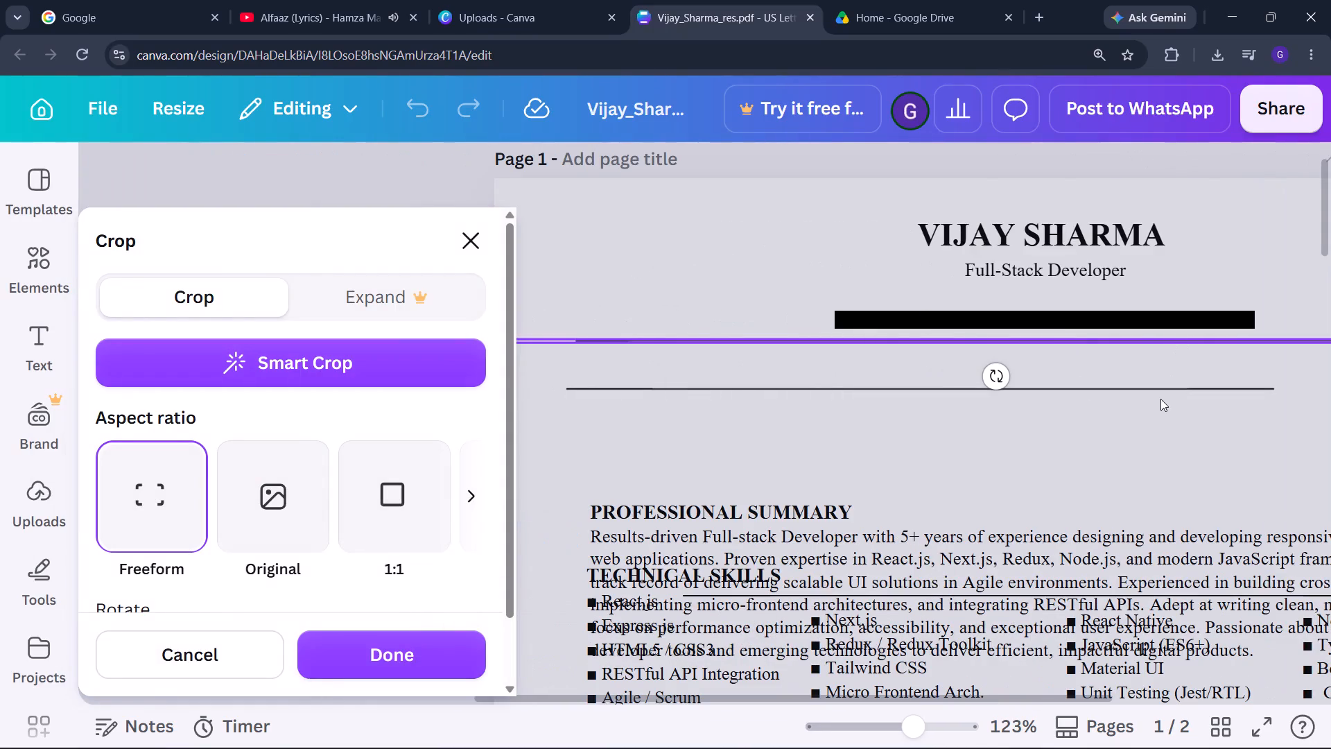
pyautogui.click(467, 246)
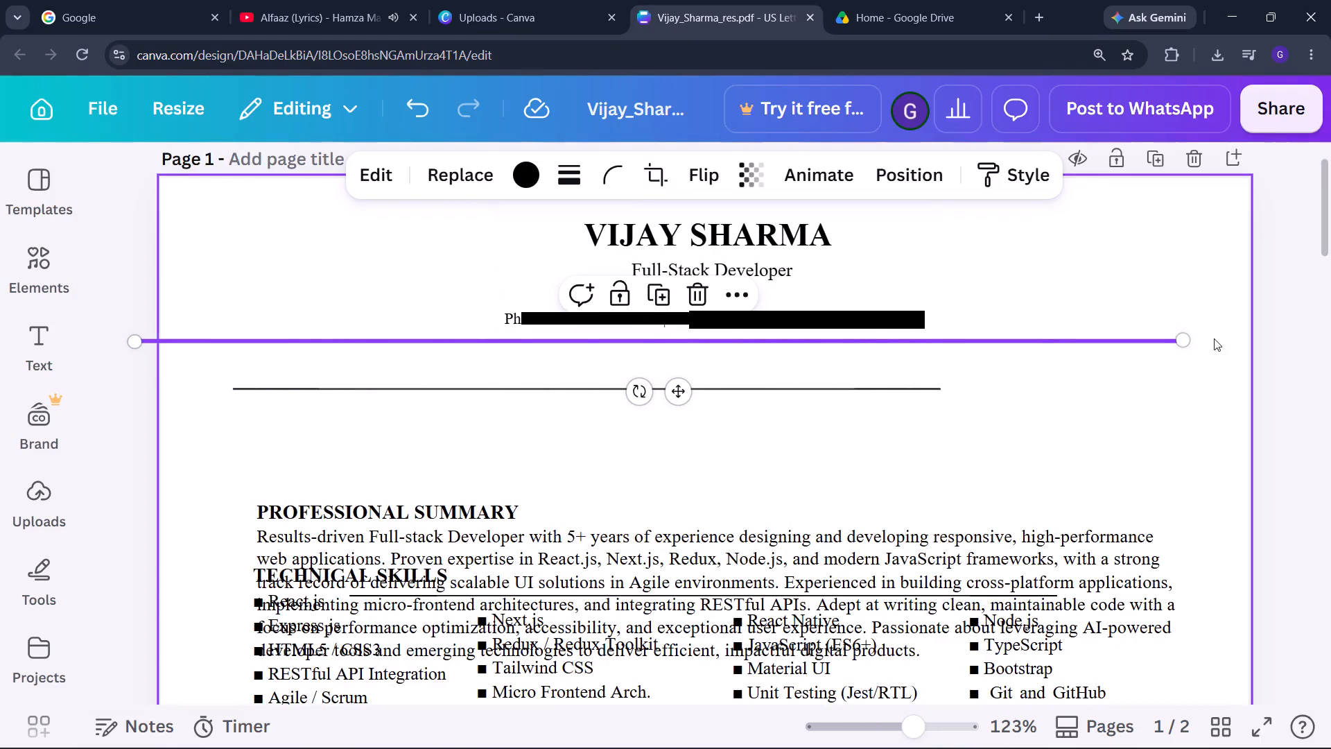
pyautogui.click(1183, 339)
pyautogui.moveTo(1184, 339); pyautogui.dragTo(1234, 334)
pyautogui.click(1234, 334)
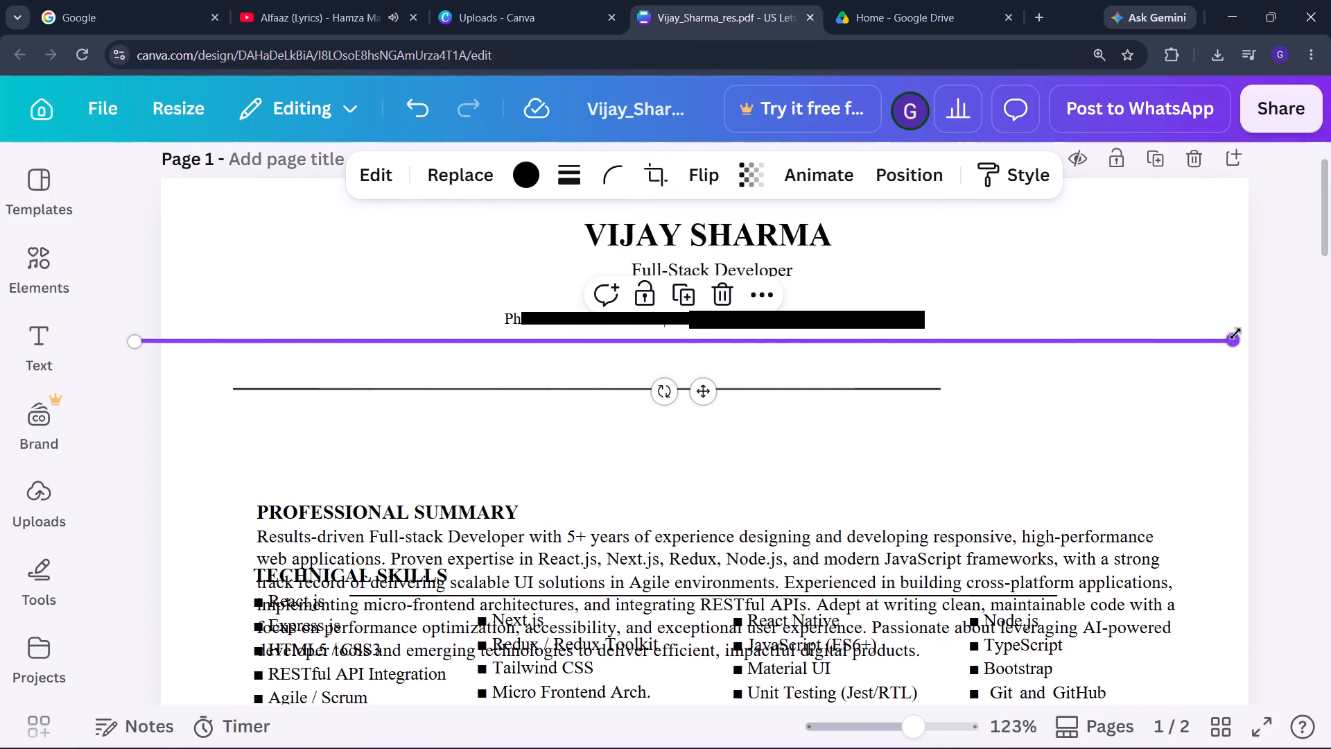
pyautogui.click(1181, 403)
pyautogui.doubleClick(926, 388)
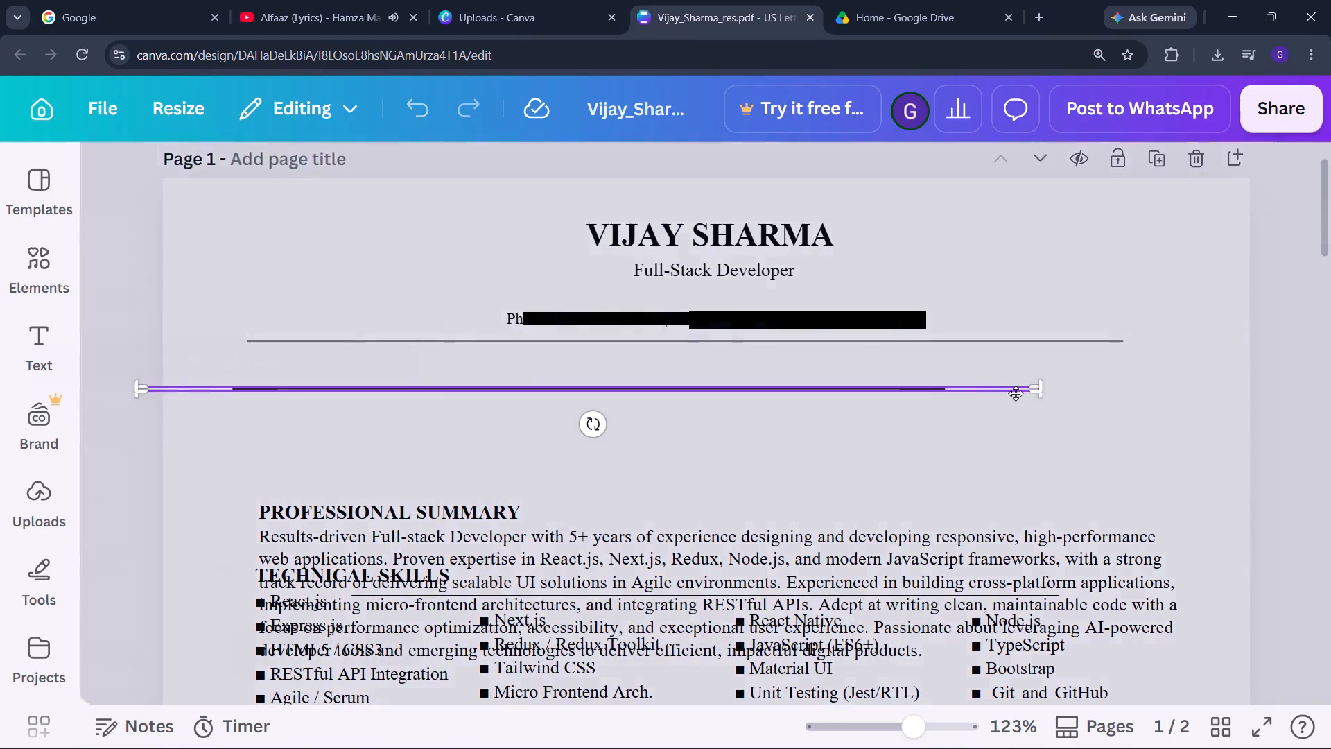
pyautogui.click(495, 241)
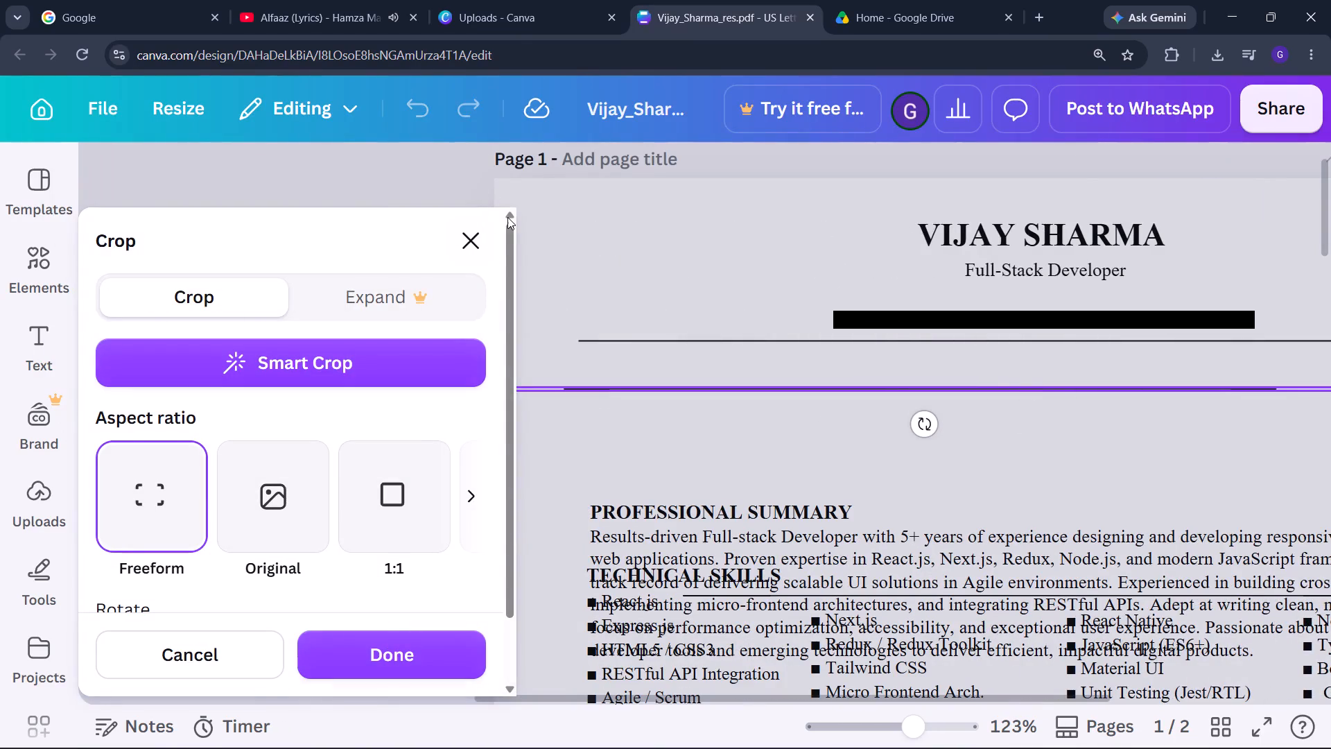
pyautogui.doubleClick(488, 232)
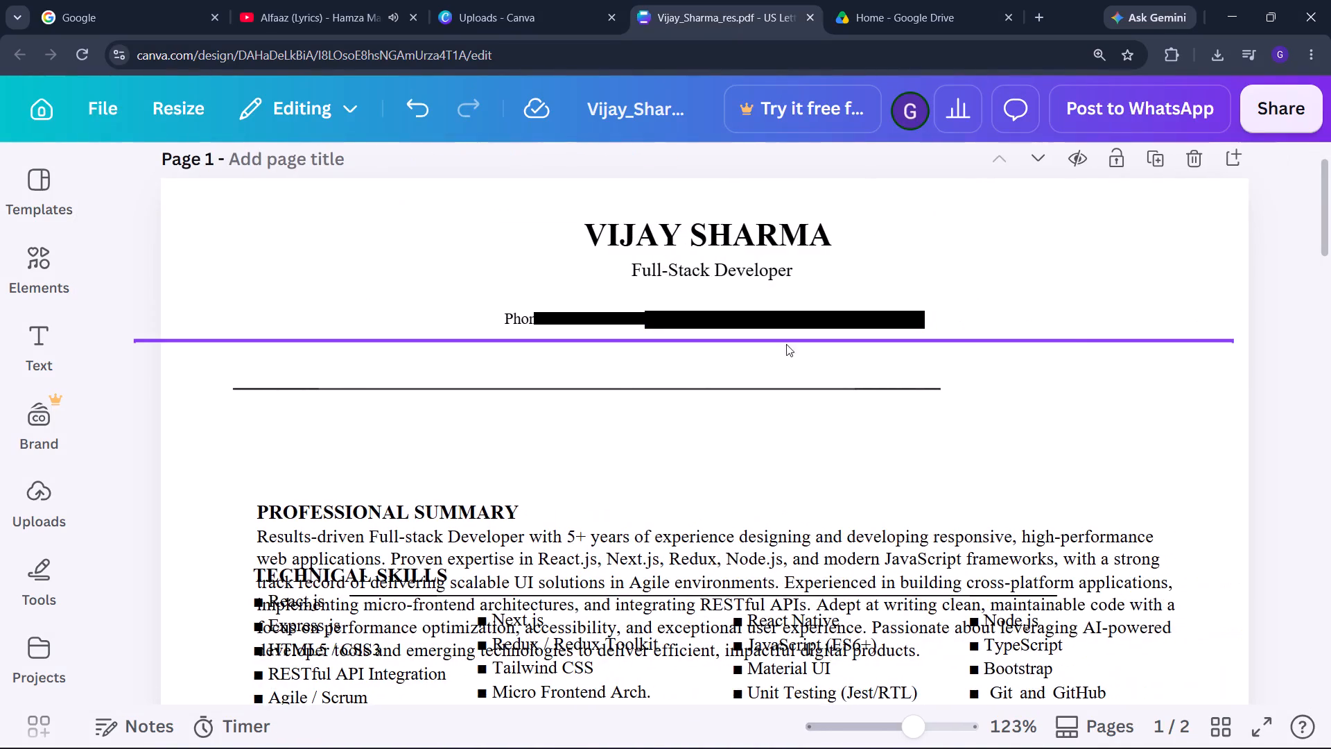
# Extend the right end of the second divider line outward, keeping it uncropped and level.
pyautogui.tripleClick(939, 388)
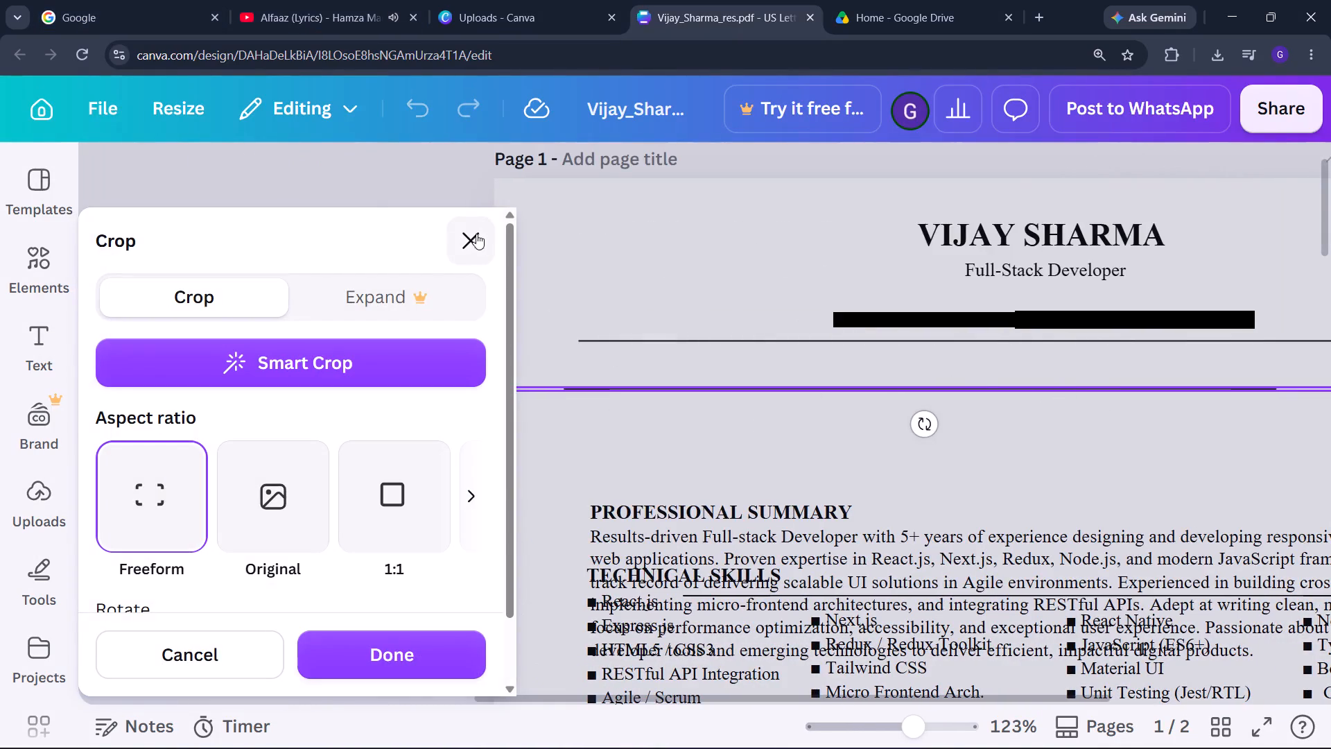
pyautogui.click(474, 234)
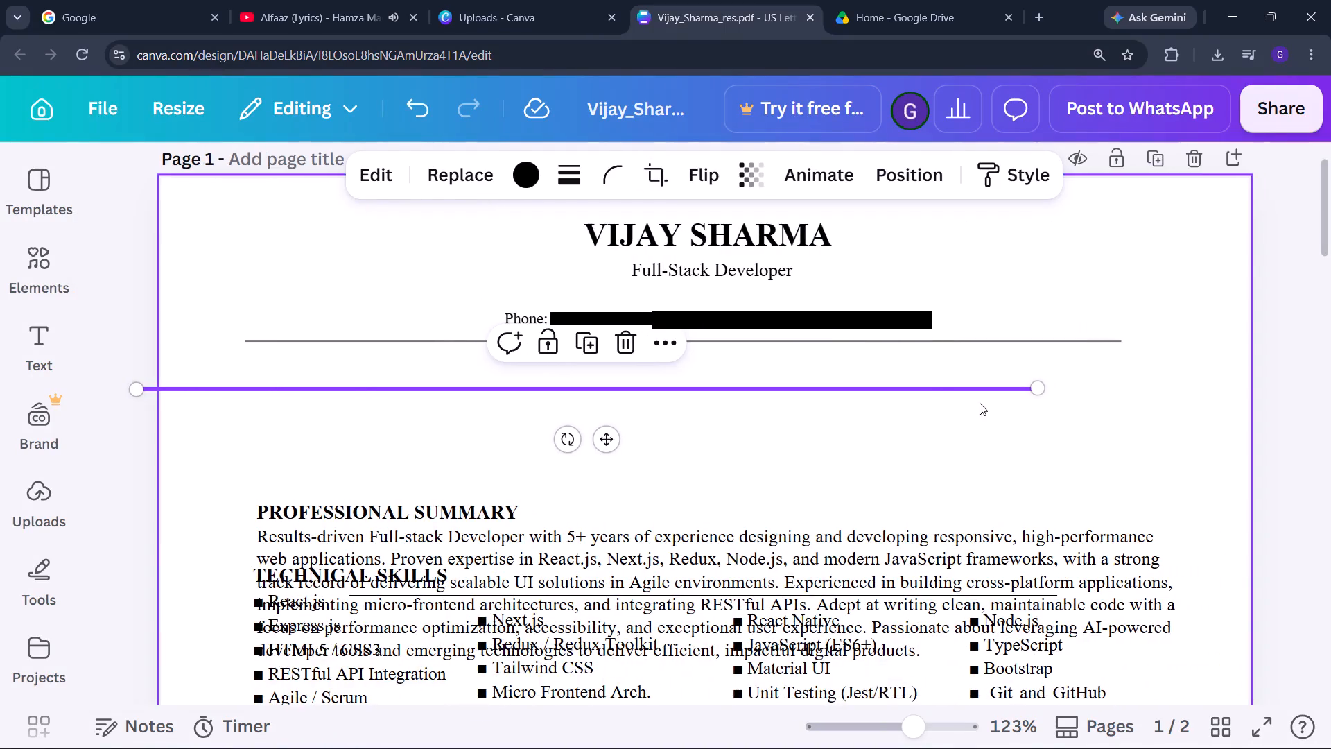
pyautogui.moveTo(1032, 387); pyautogui.dragTo(1192, 388)
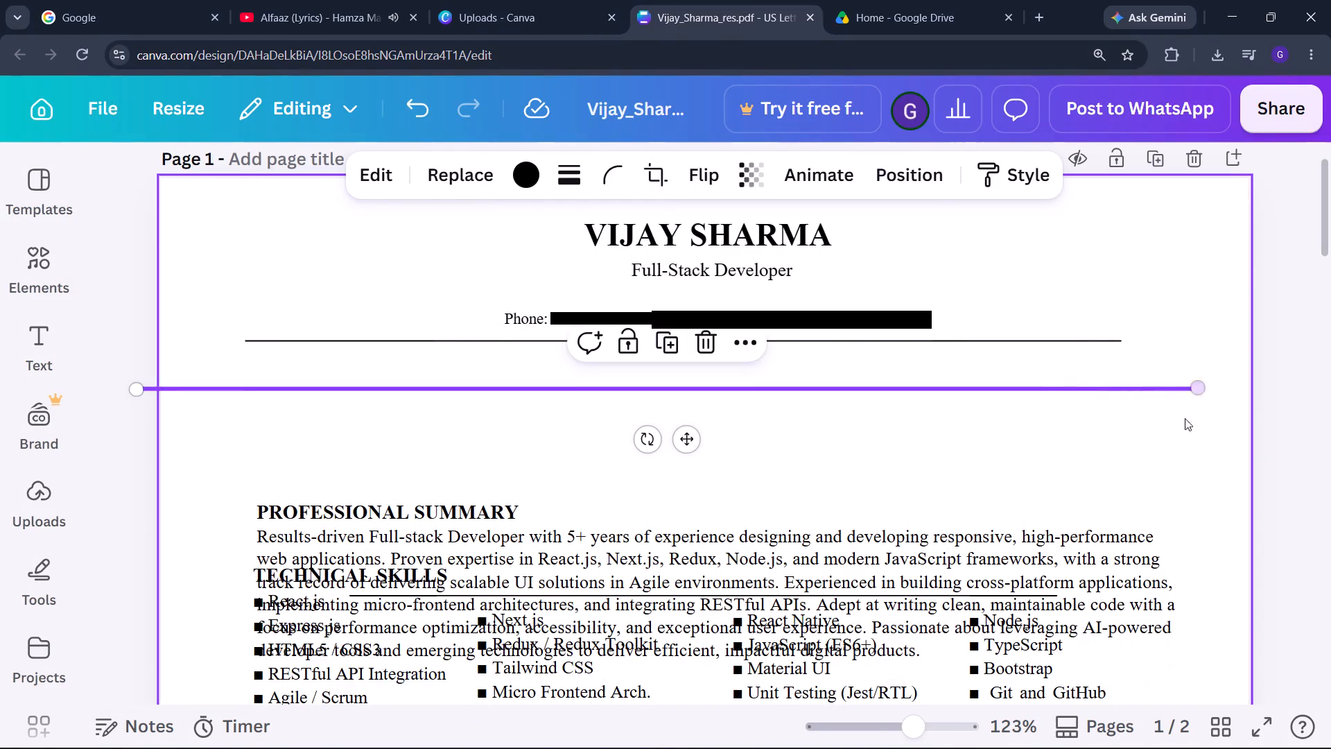
pyautogui.click(1174, 436)
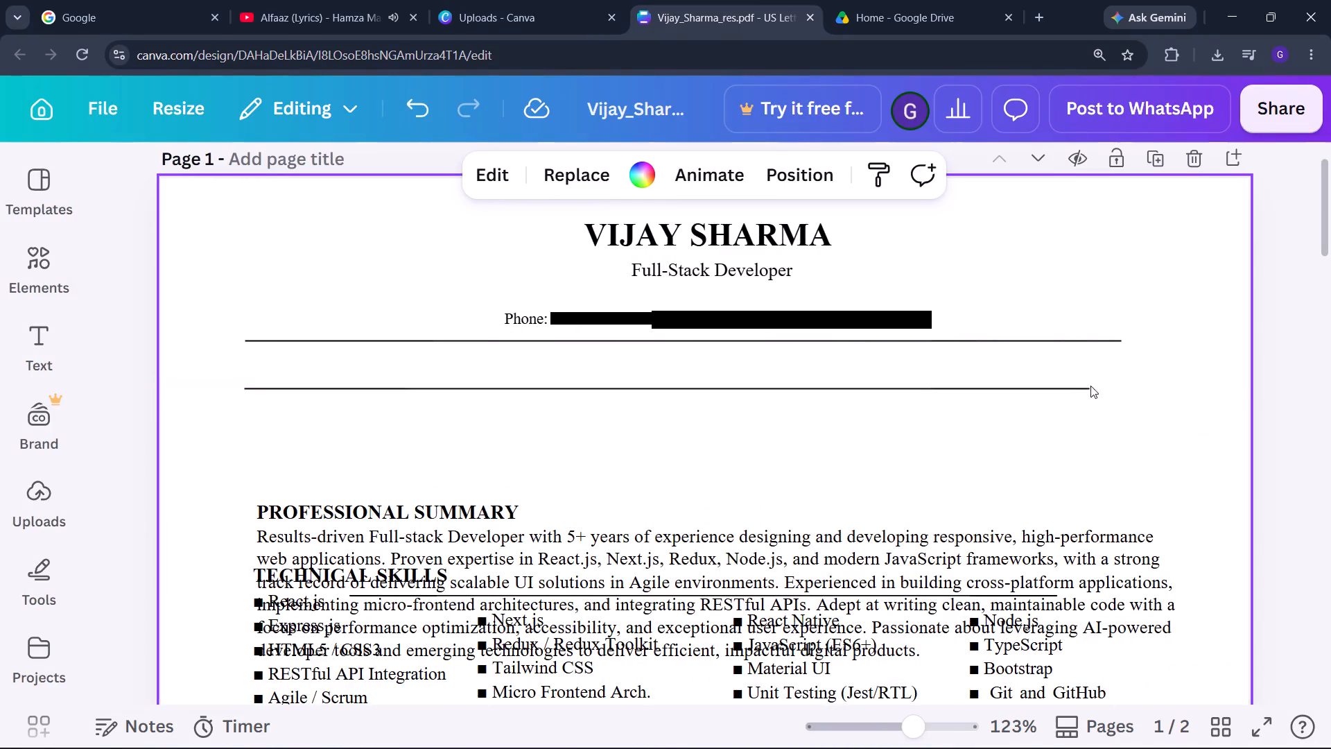
# Extend the second divider line's right end further, until its visible end sits just past the end of the divider above.
pyautogui.click(1083, 387)
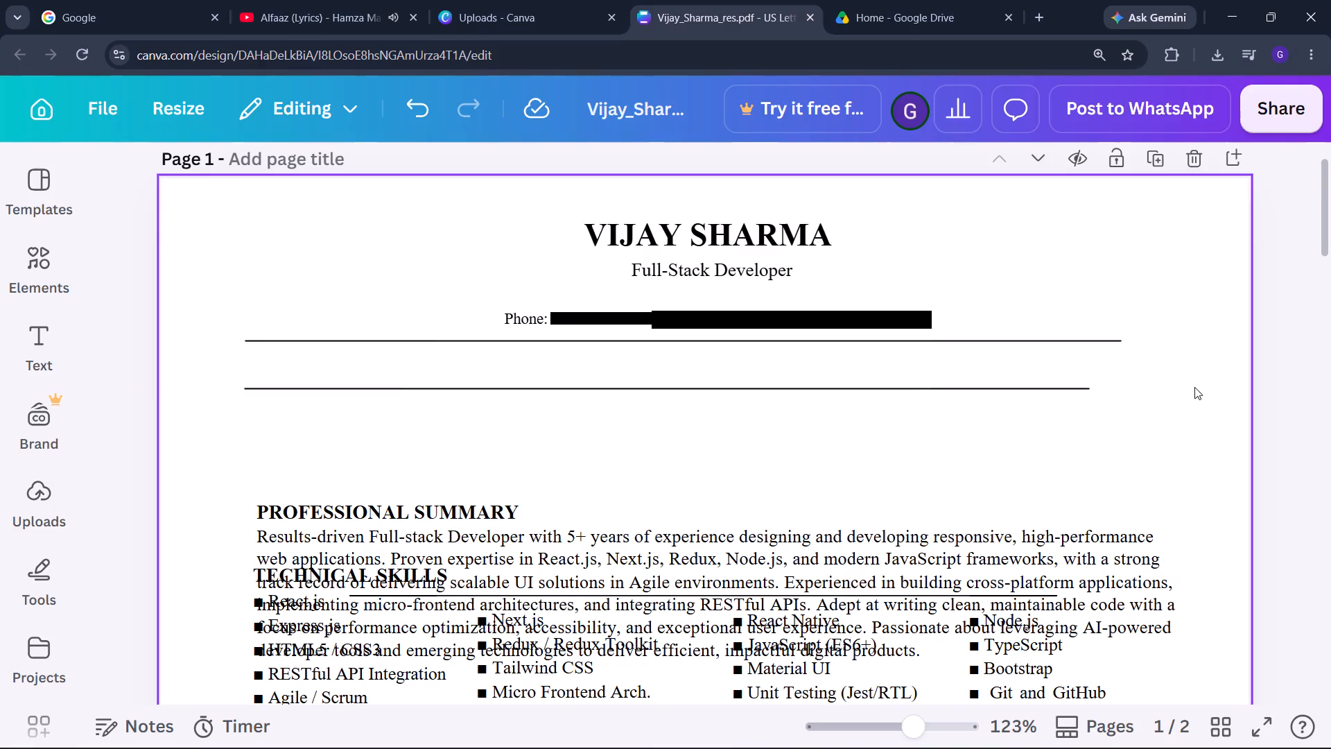
pyautogui.click(1085, 387)
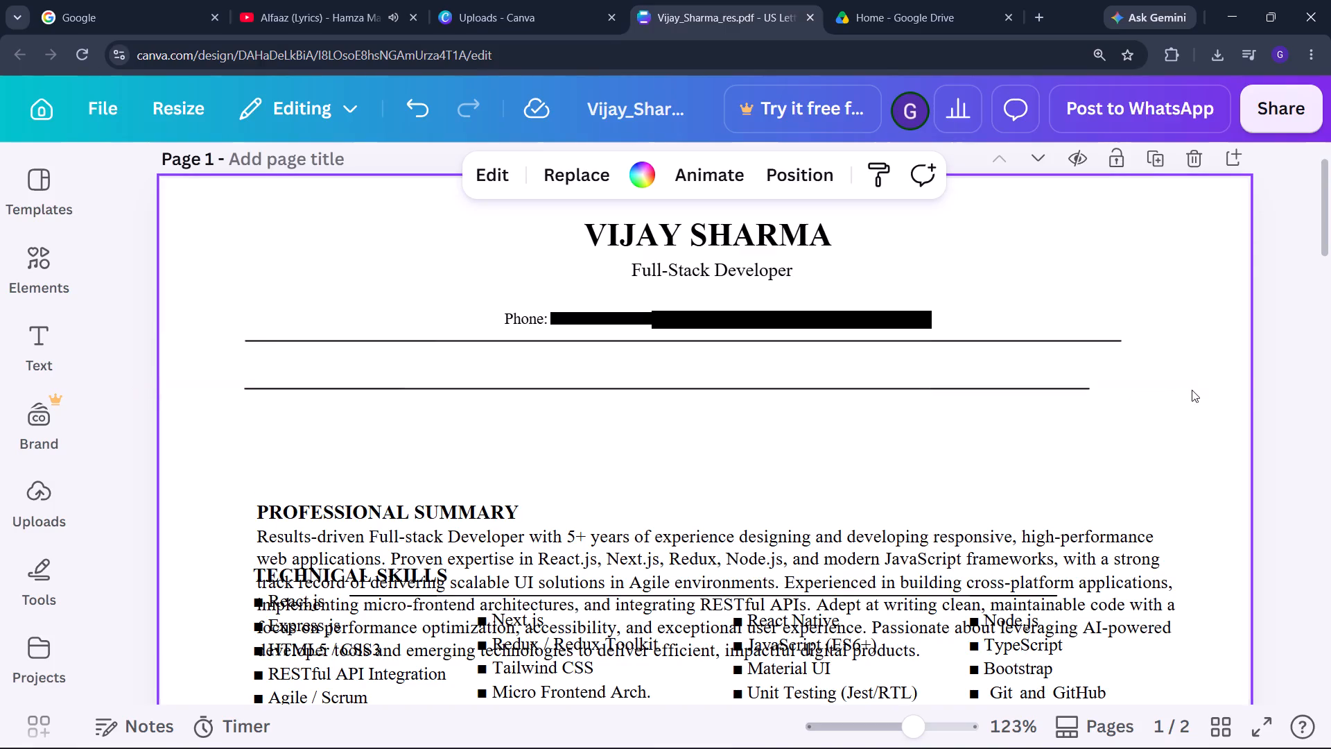
pyautogui.click(1079, 385)
pyautogui.doubleClick(1077, 389)
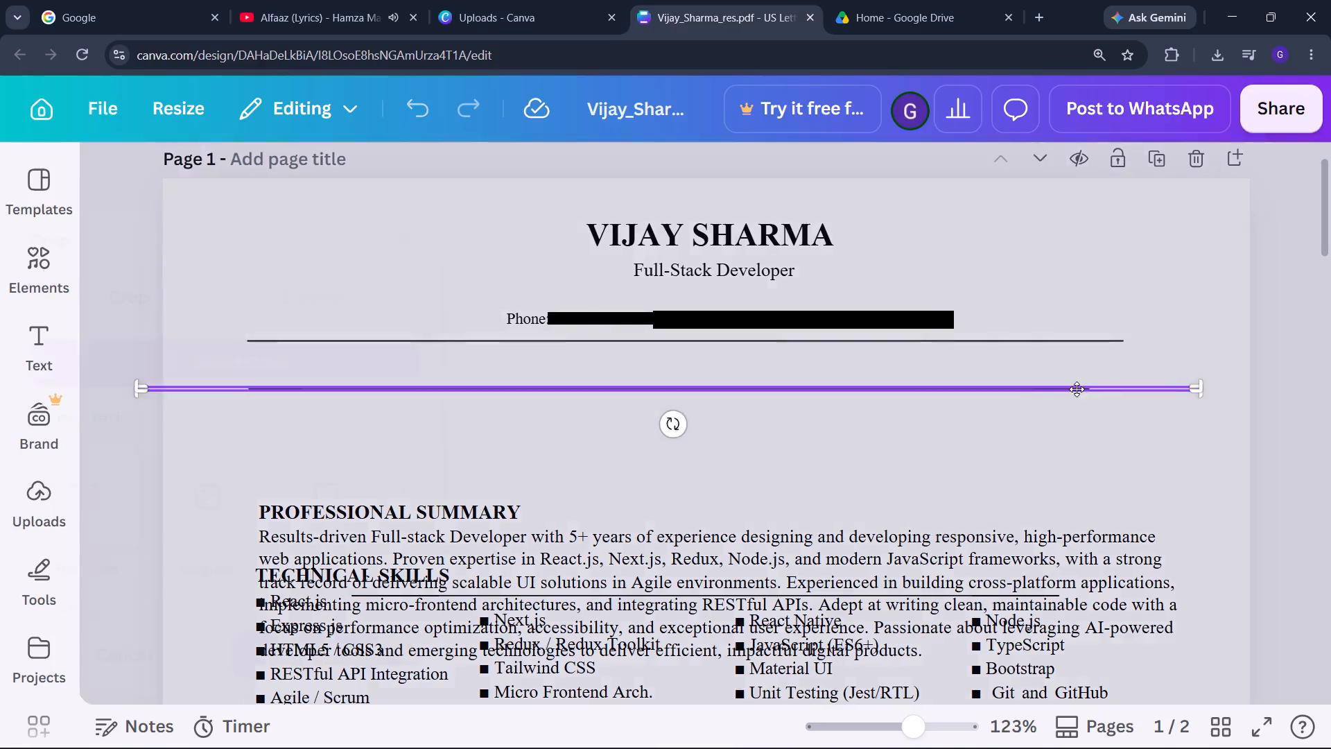
pyautogui.click(482, 230)
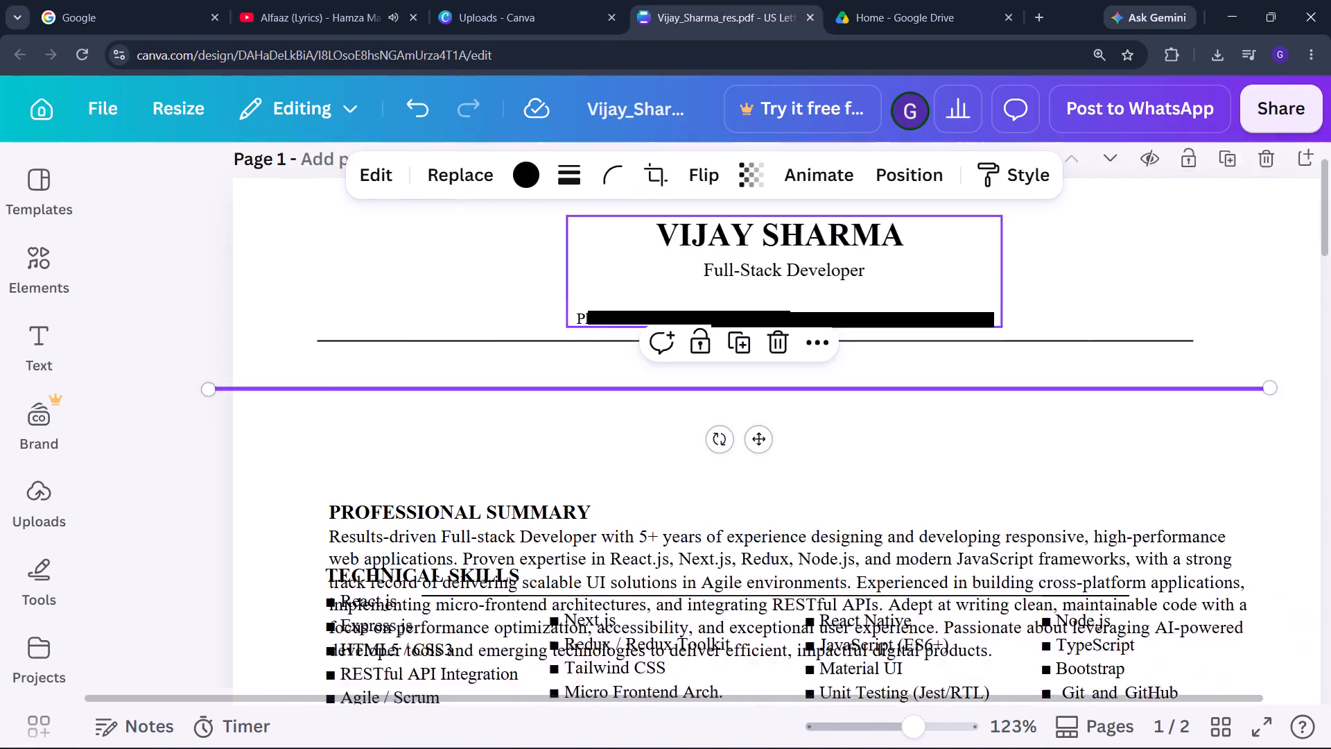
pyautogui.moveTo(1199, 385); pyautogui.dragTo(1226, 385)
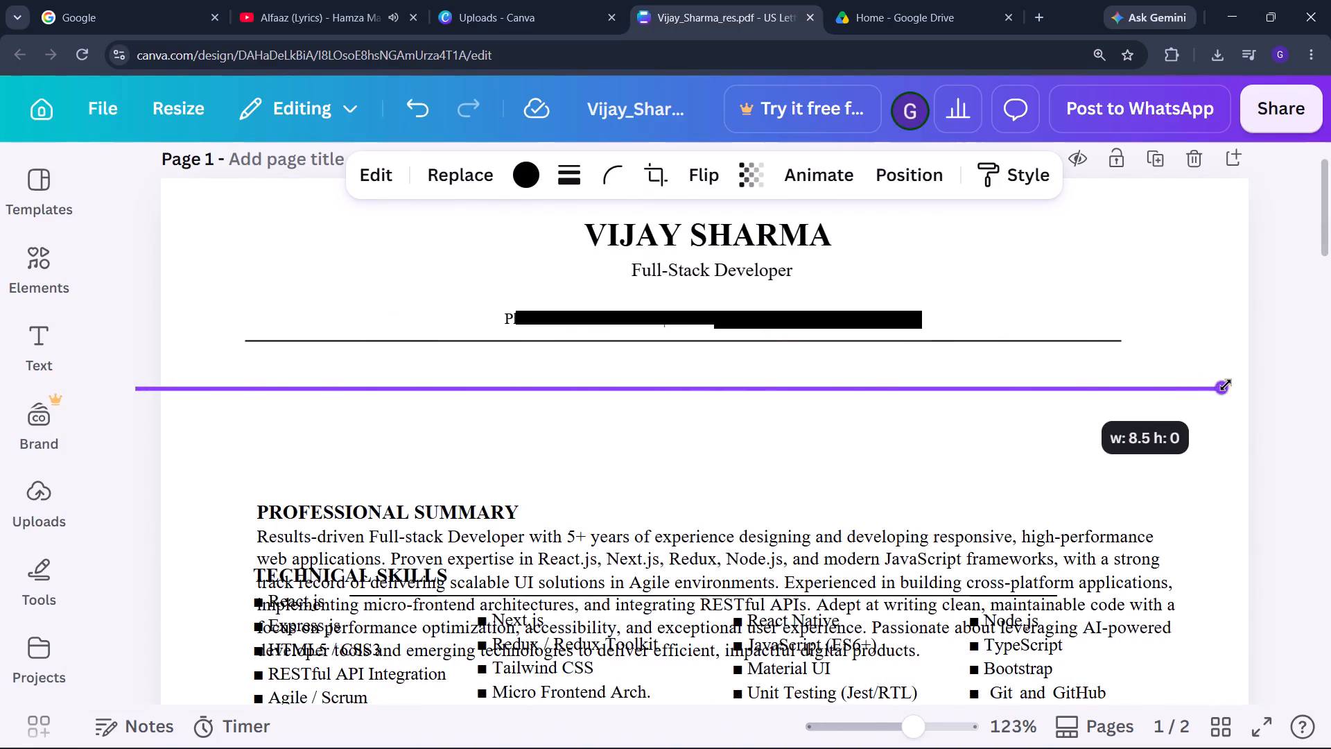
pyautogui.moveTo(1226, 385); pyautogui.dragTo(1242, 385)
pyautogui.click(1191, 477)
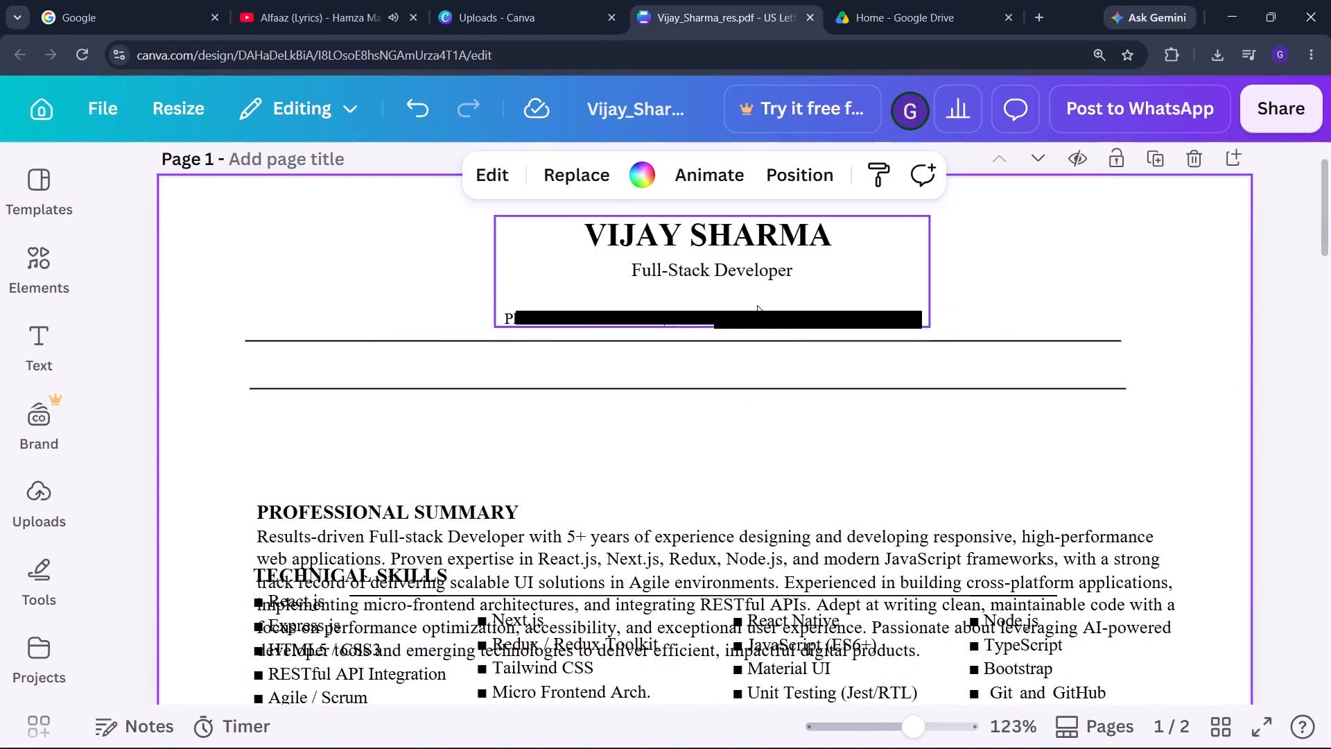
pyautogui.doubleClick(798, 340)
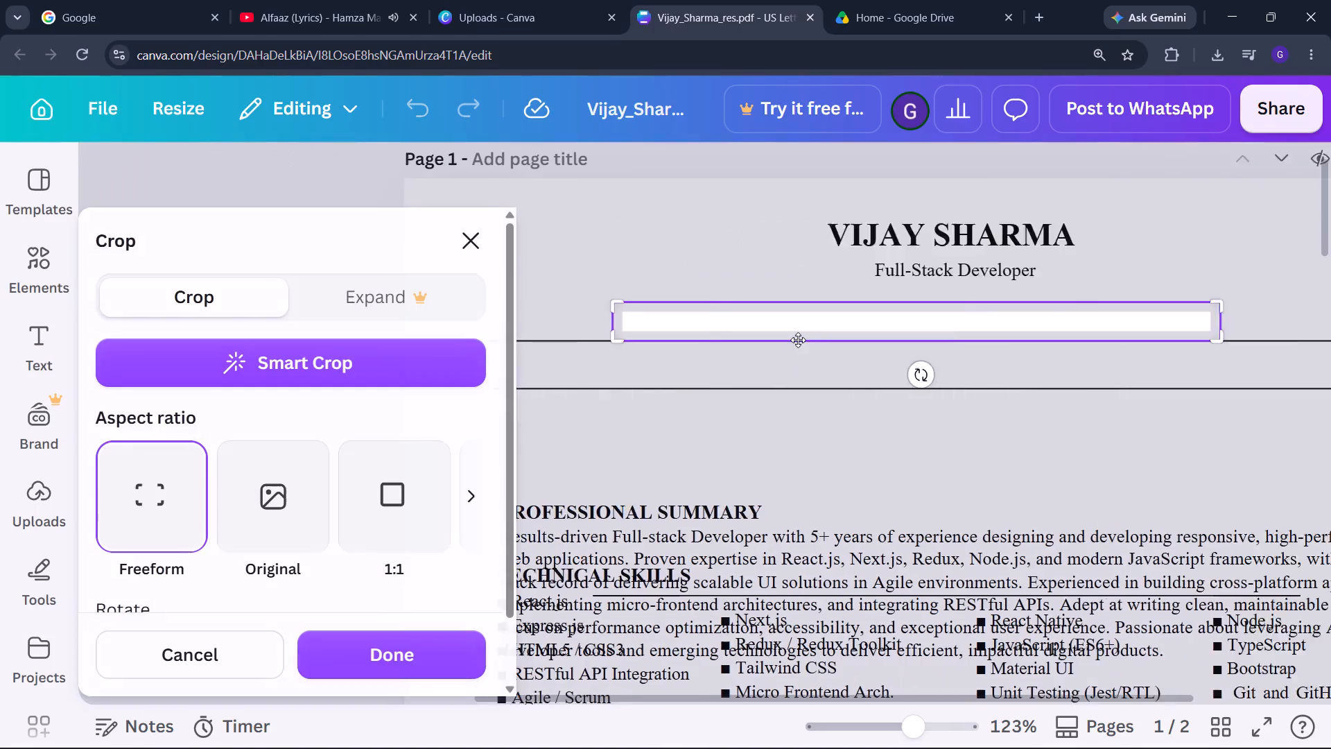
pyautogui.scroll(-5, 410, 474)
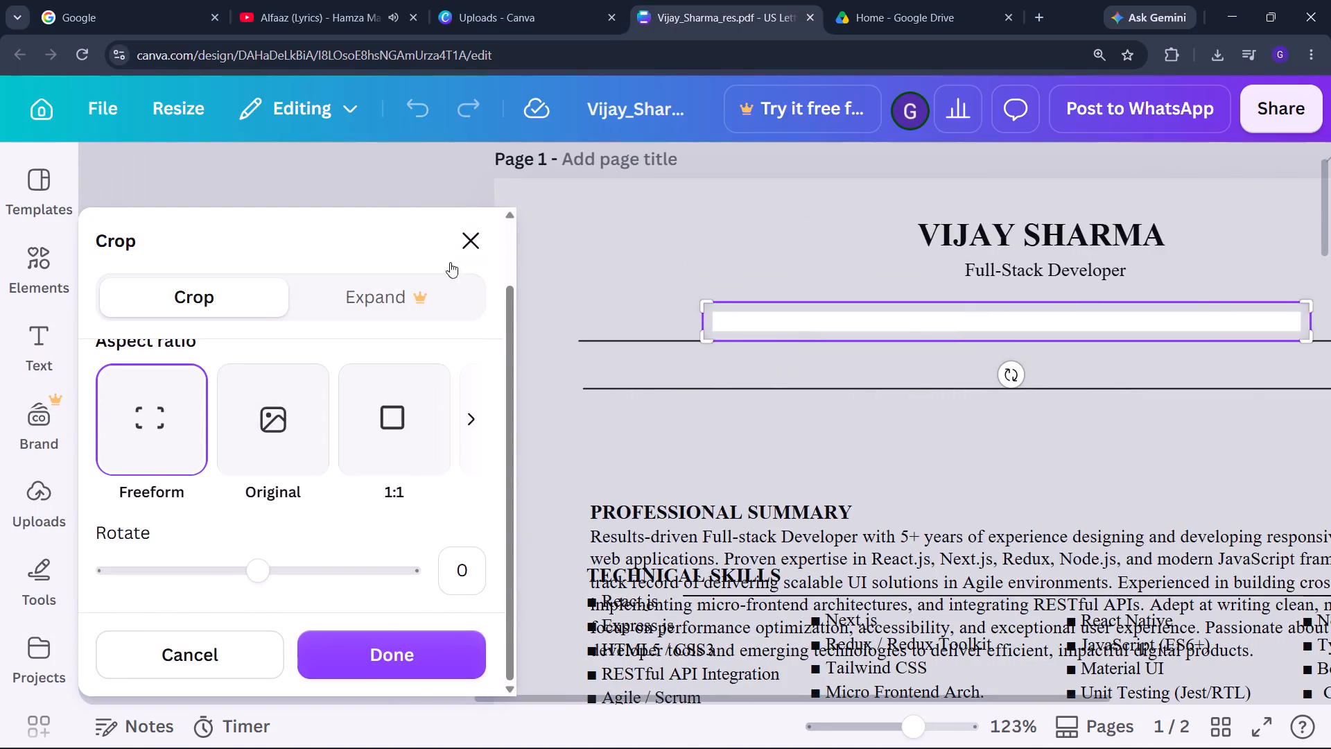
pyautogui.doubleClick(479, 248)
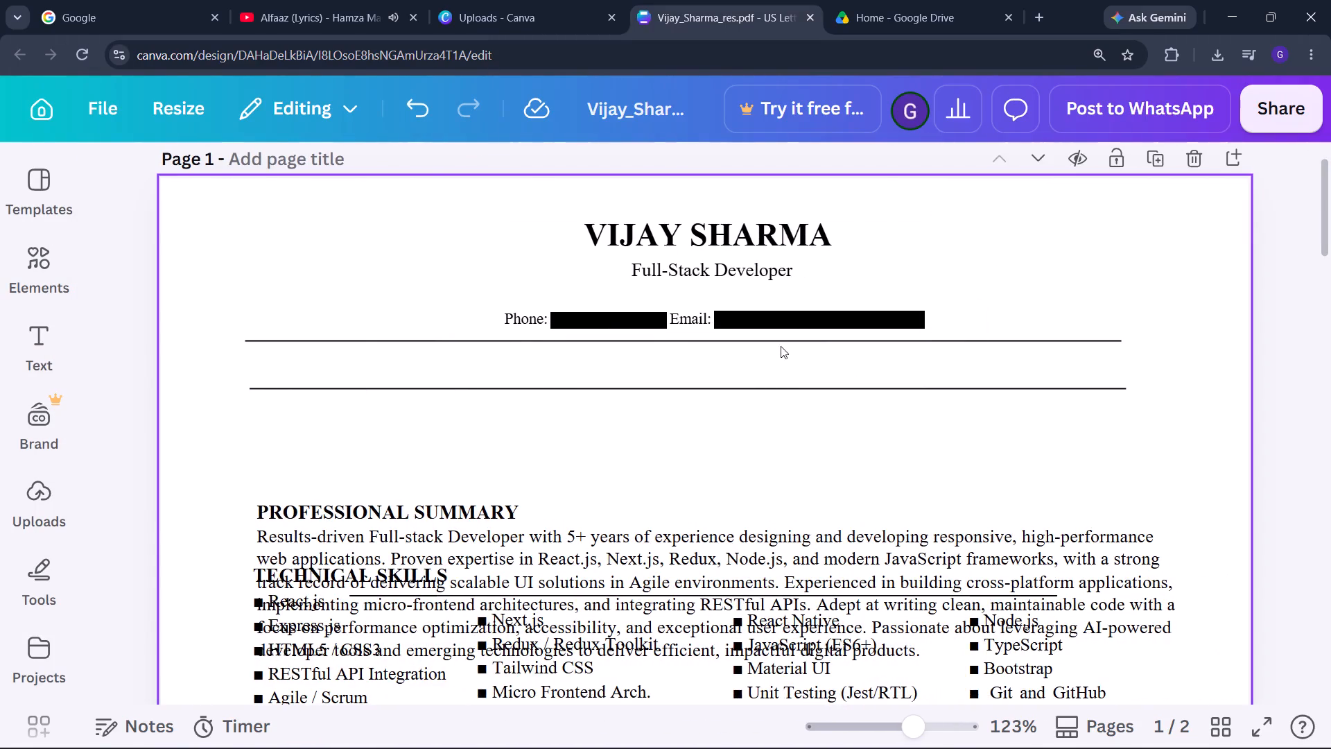
# Extend the left end of the first divider line slightly outward, past the start of the second divider.
pyautogui.tripleClick(782, 341)
pyautogui.click(784, 341)
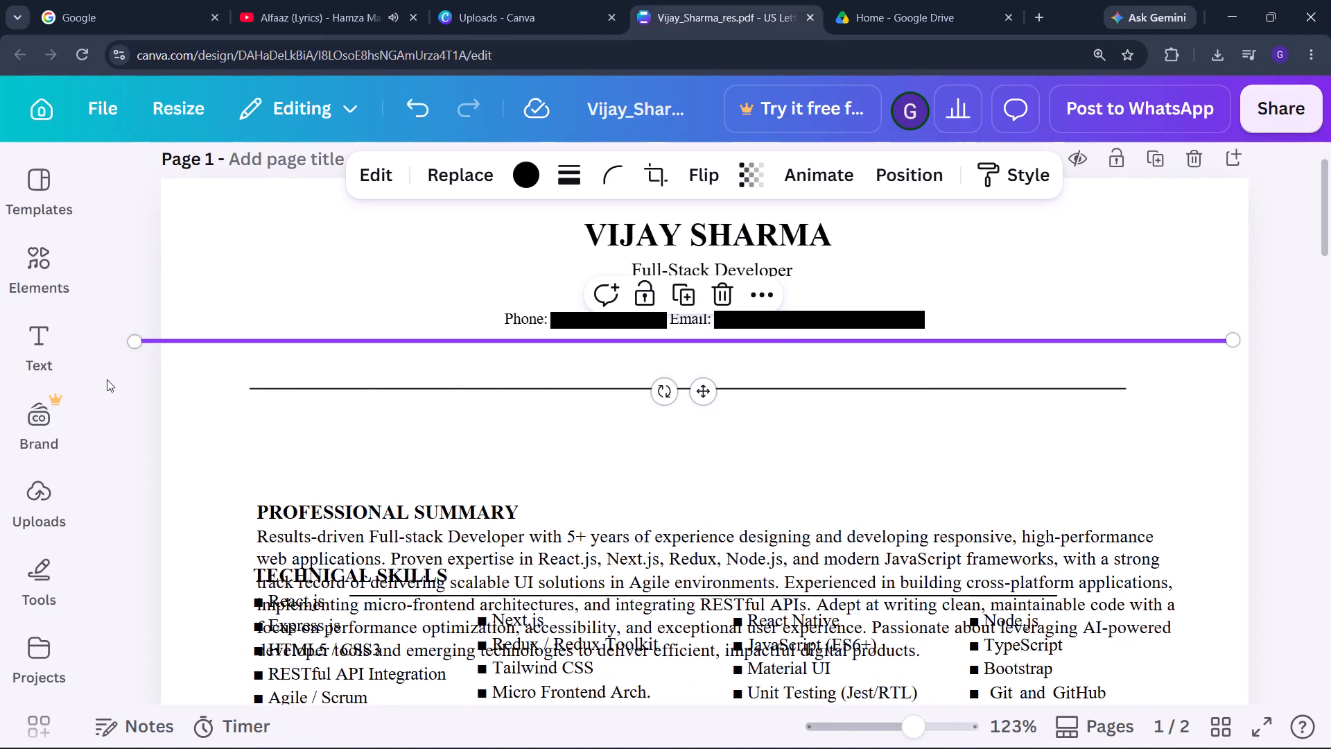
pyautogui.moveTo(134, 342); pyautogui.dragTo(113, 345)
pyautogui.doubleClick(487, 431)
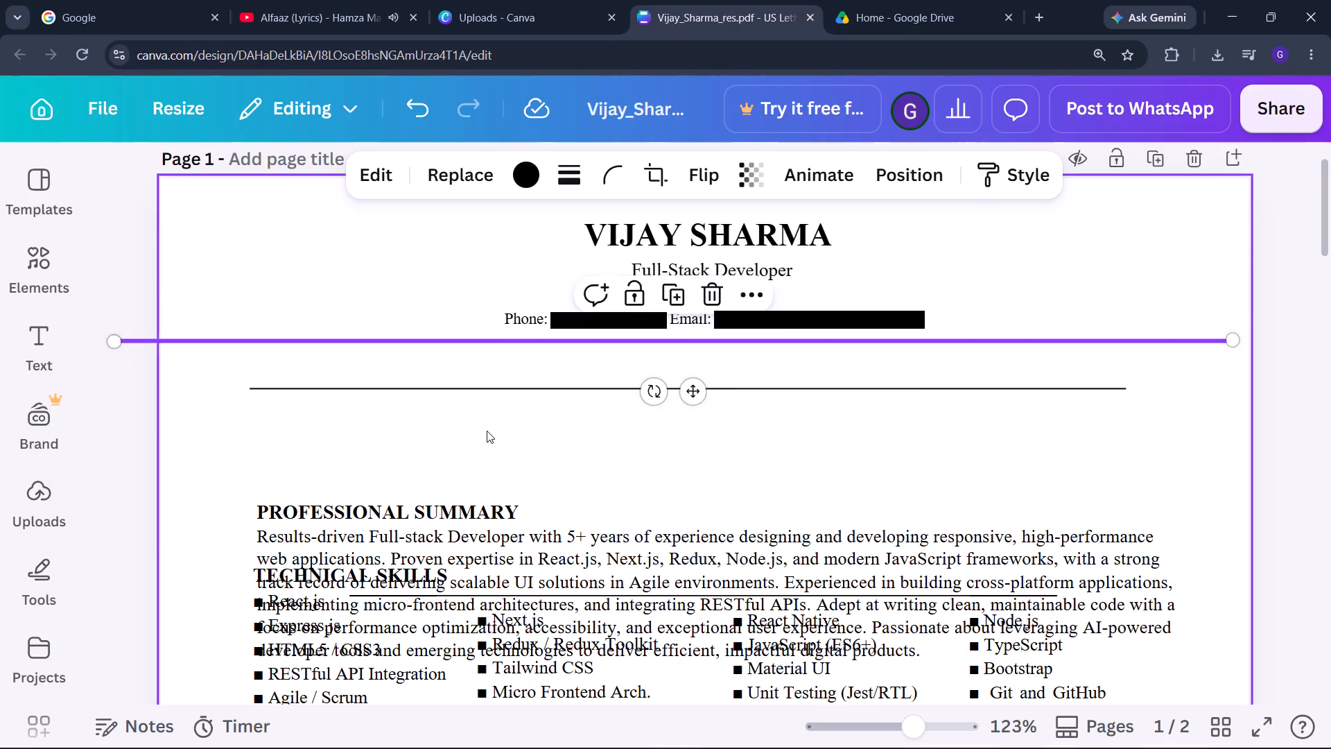
# Move the first divider line right and slightly down, roughly centred beneath the name and contact details.
pyautogui.click(503, 340)
pyautogui.moveTo(503, 340); pyautogui.dragTo(511, 340)
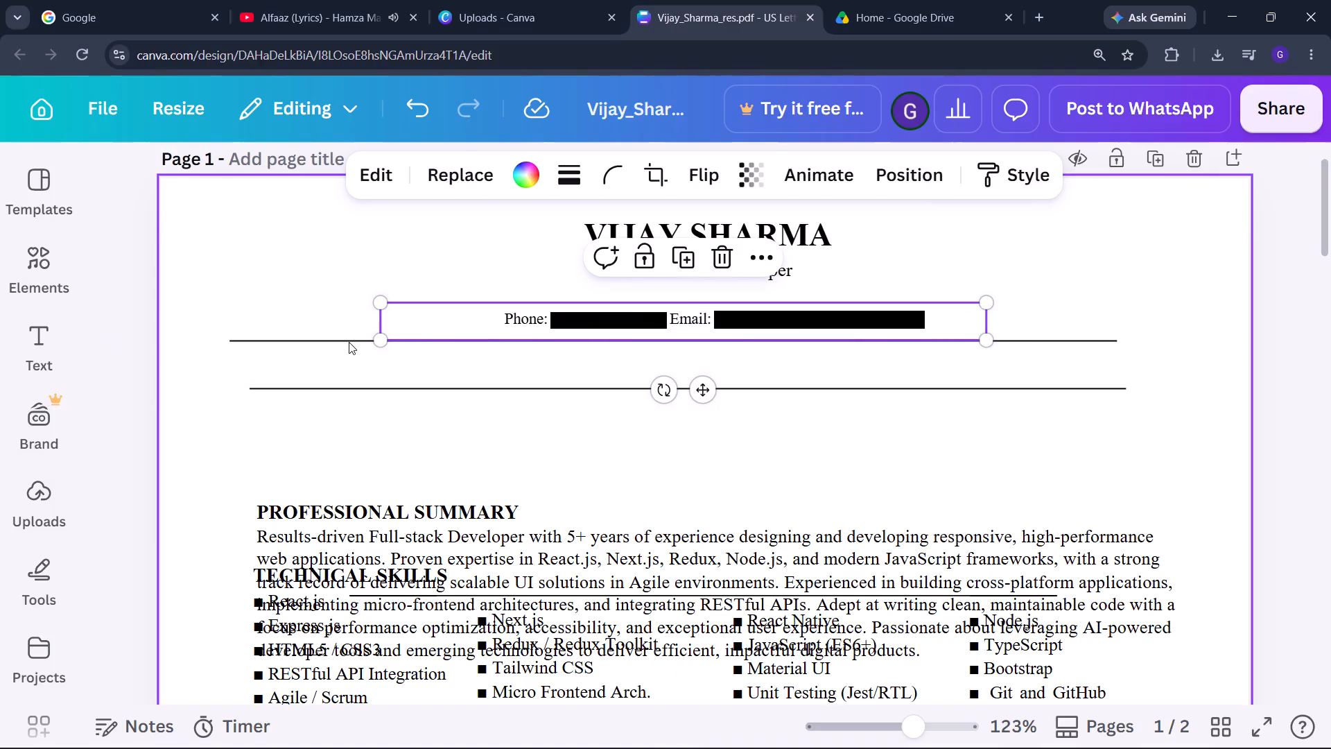
pyautogui.click(349, 342)
pyautogui.click(349, 340)
pyautogui.moveTo(349, 340); pyautogui.dragTo(387, 345)
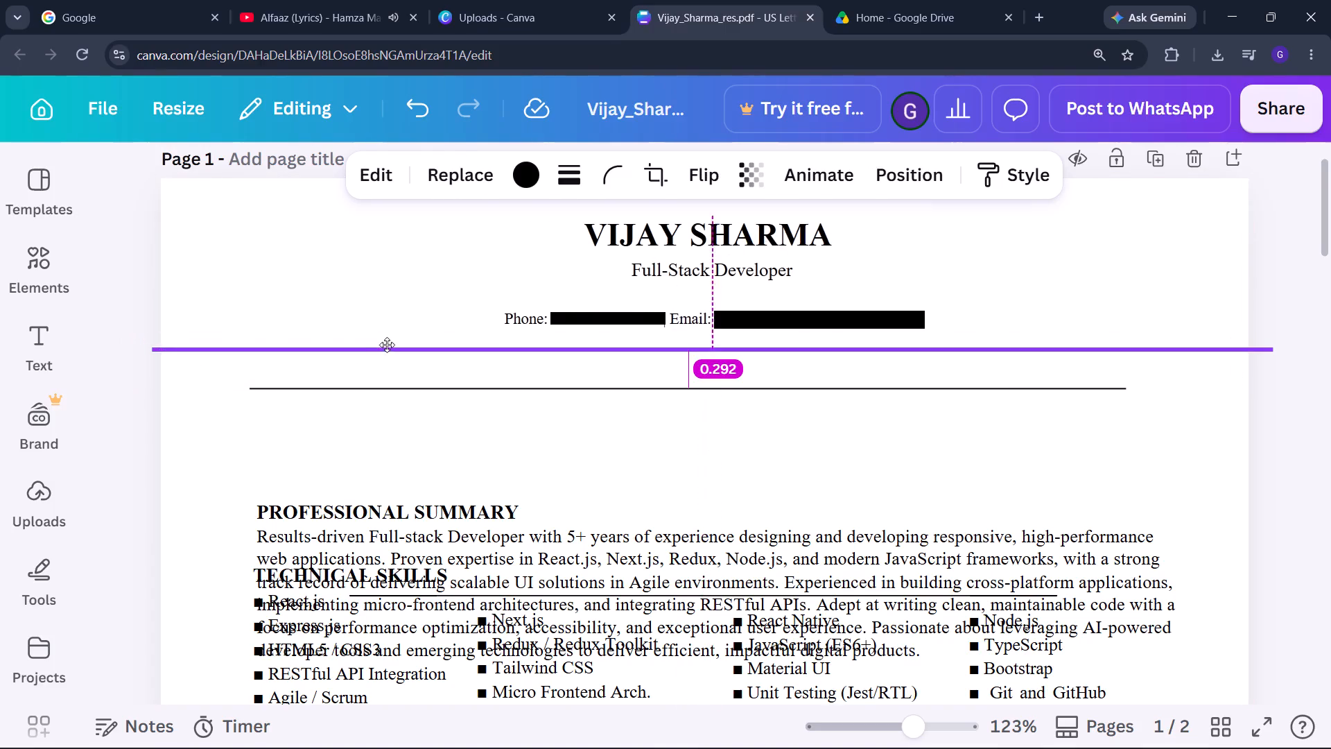
pyautogui.moveTo(387, 345); pyautogui.dragTo(392, 346)
pyautogui.click(433, 445)
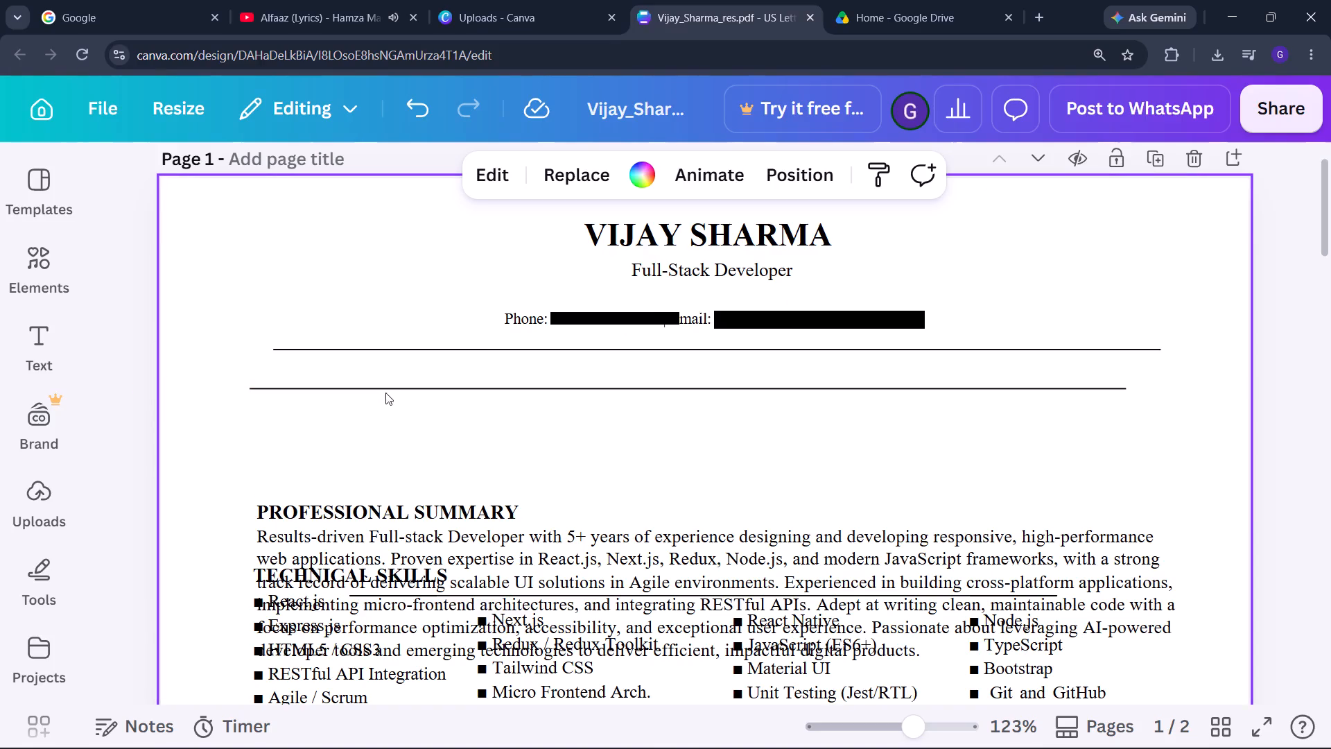
# Move the second divider line right and slightly up, bringing its visible start close to the start of the first divider.
pyautogui.moveTo(389, 388); pyautogui.dragTo(456, 383)
pyautogui.click(458, 383)
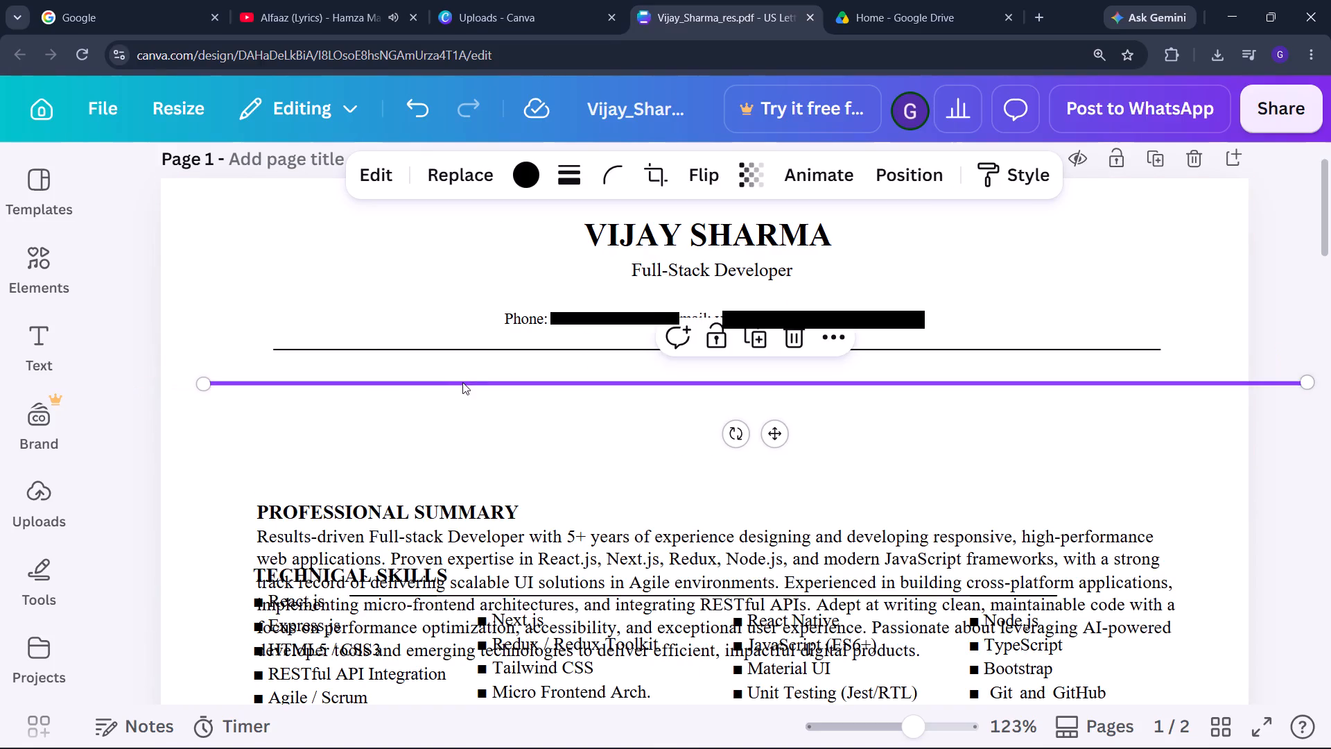
pyautogui.click(461, 382)
pyautogui.moveTo(471, 381); pyautogui.dragTo(434, 392)
pyautogui.moveTo(433, 392); pyautogui.dragTo(406, 392)
pyautogui.click(402, 386)
pyautogui.moveTo(402, 386); pyautogui.dragTo(391, 384)
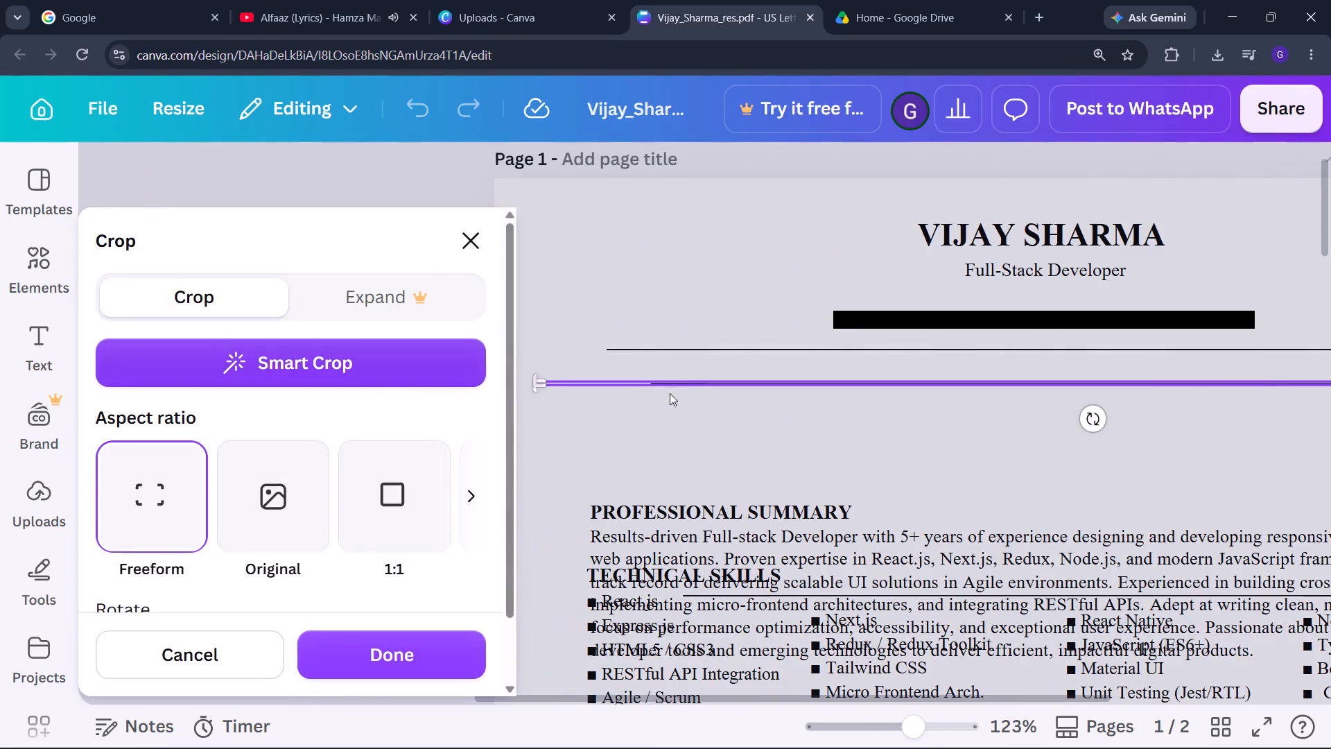
pyautogui.click(453, 237)
pyautogui.moveTo(577, 381); pyautogui.dragTo(549, 381)
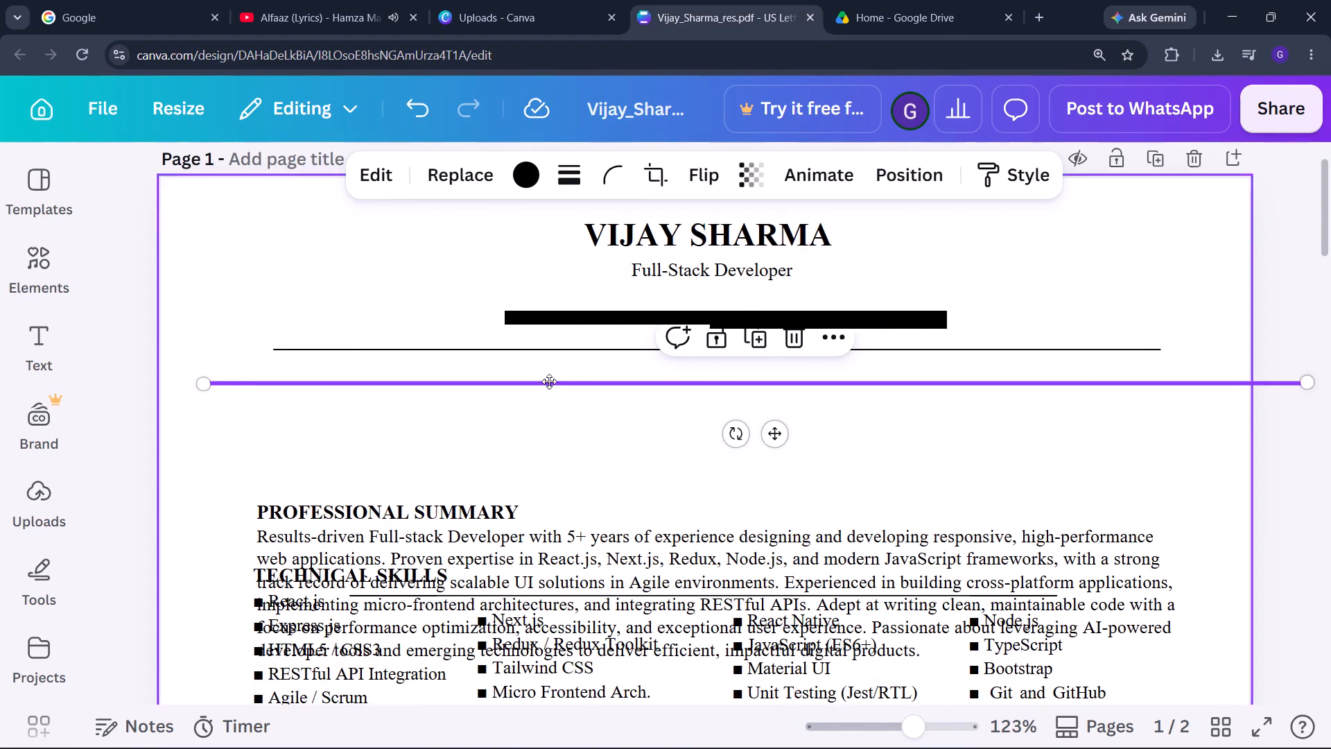
pyautogui.moveTo(549, 381); pyautogui.dragTo(529, 383)
pyautogui.click(528, 451)
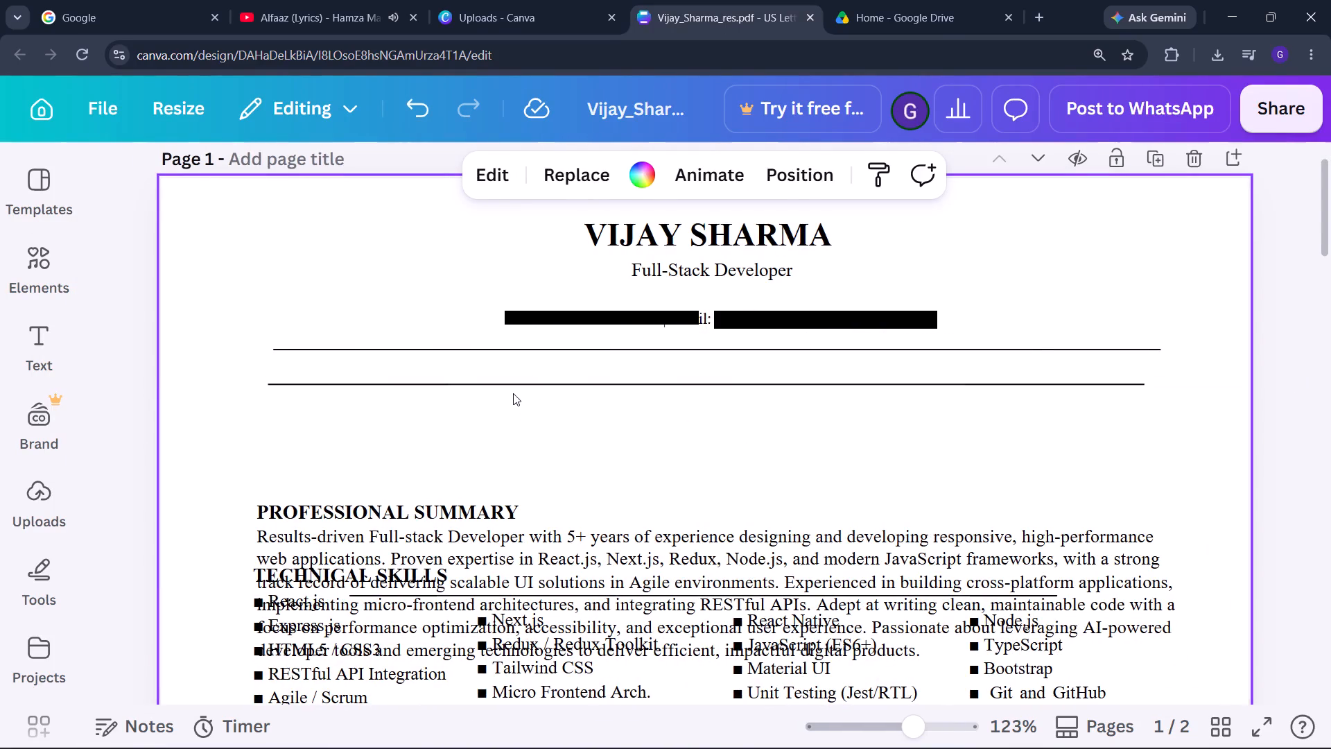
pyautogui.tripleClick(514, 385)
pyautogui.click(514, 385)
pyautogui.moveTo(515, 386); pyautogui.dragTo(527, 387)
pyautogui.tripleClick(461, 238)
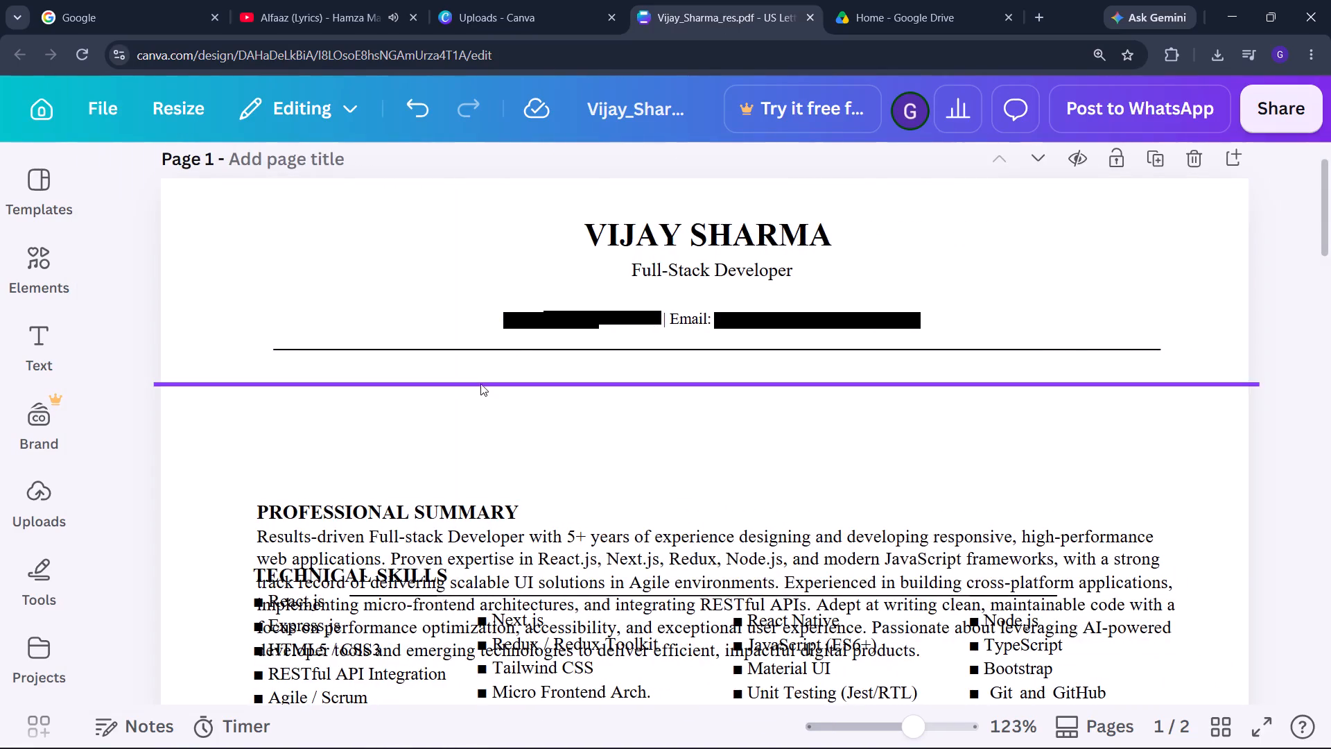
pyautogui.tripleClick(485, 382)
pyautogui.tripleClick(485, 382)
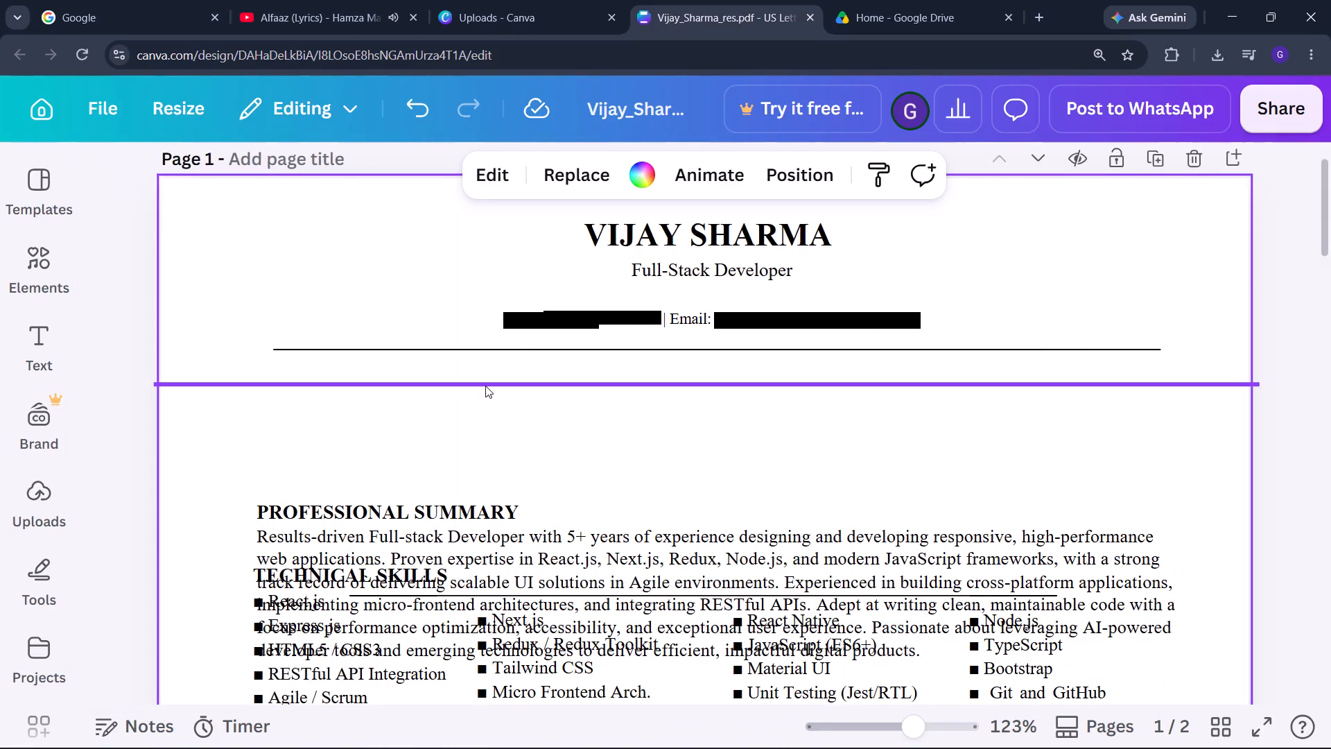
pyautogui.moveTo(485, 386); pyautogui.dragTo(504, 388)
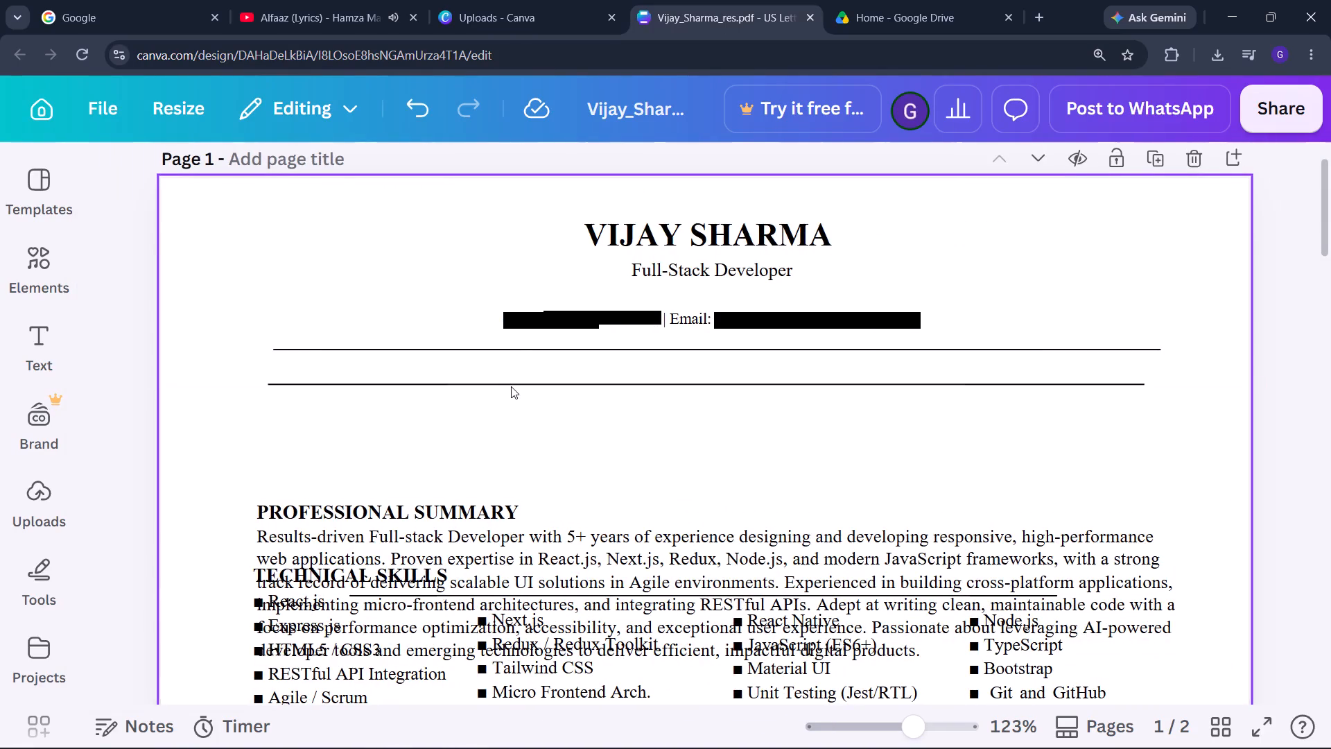
# Fine-tune the second divider line slightly right and down, so its visible start nearly lines up with the first divider's start.
pyautogui.moveTo(511, 384); pyautogui.dragTo(525, 386)
pyautogui.tripleClick(537, 431)
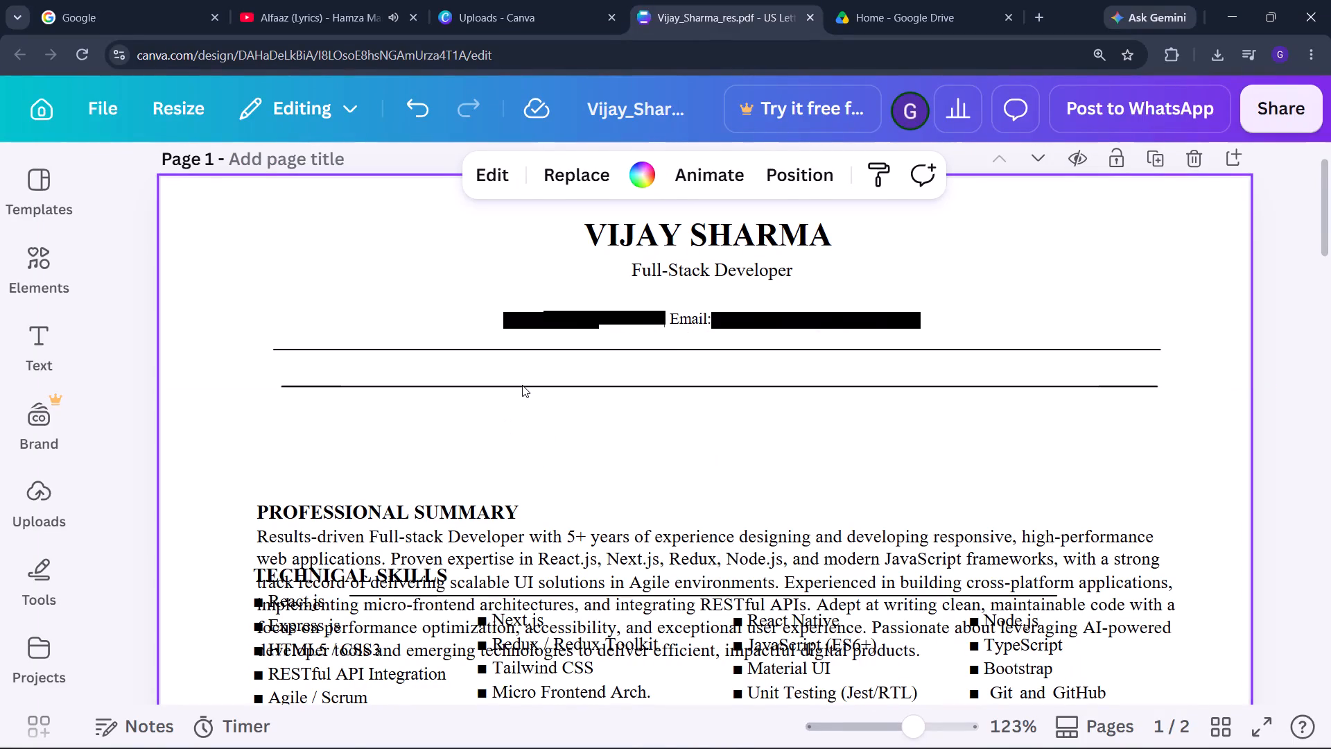
pyautogui.moveTo(521, 387); pyautogui.dragTo(511, 389)
pyautogui.click(506, 433)
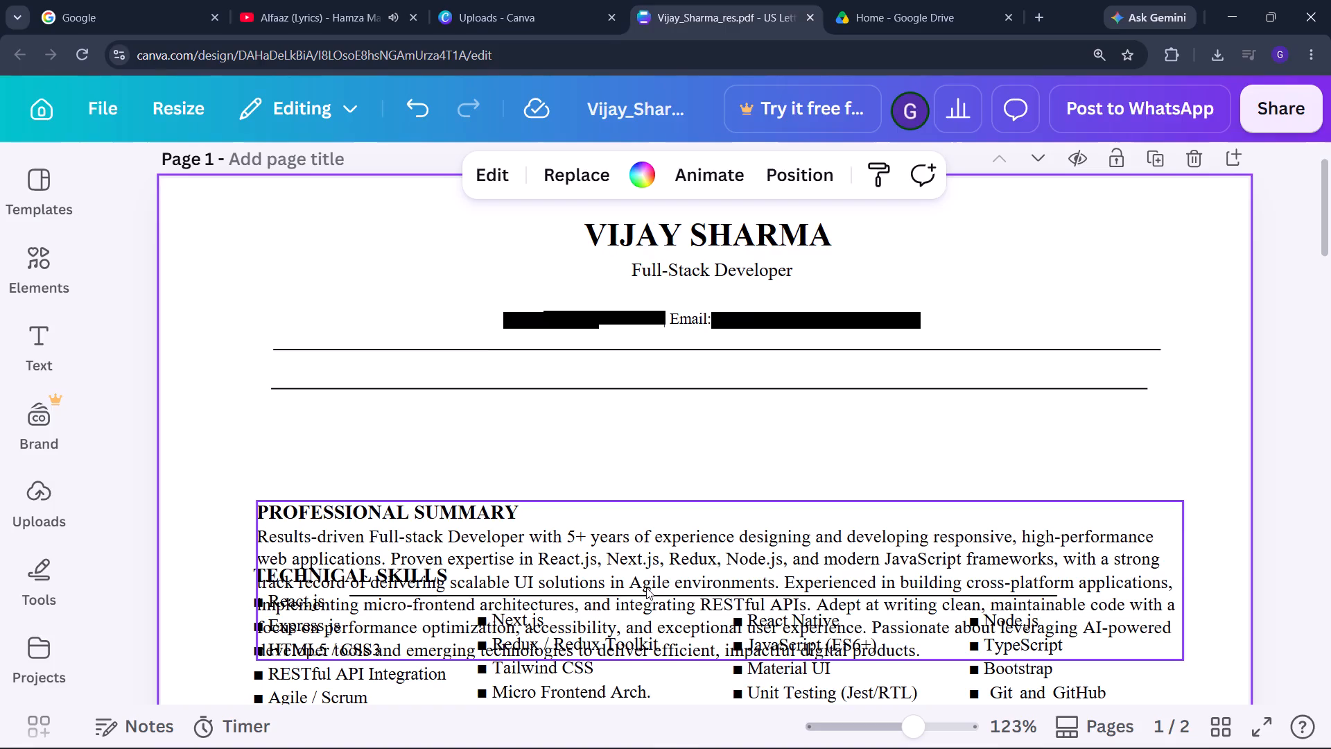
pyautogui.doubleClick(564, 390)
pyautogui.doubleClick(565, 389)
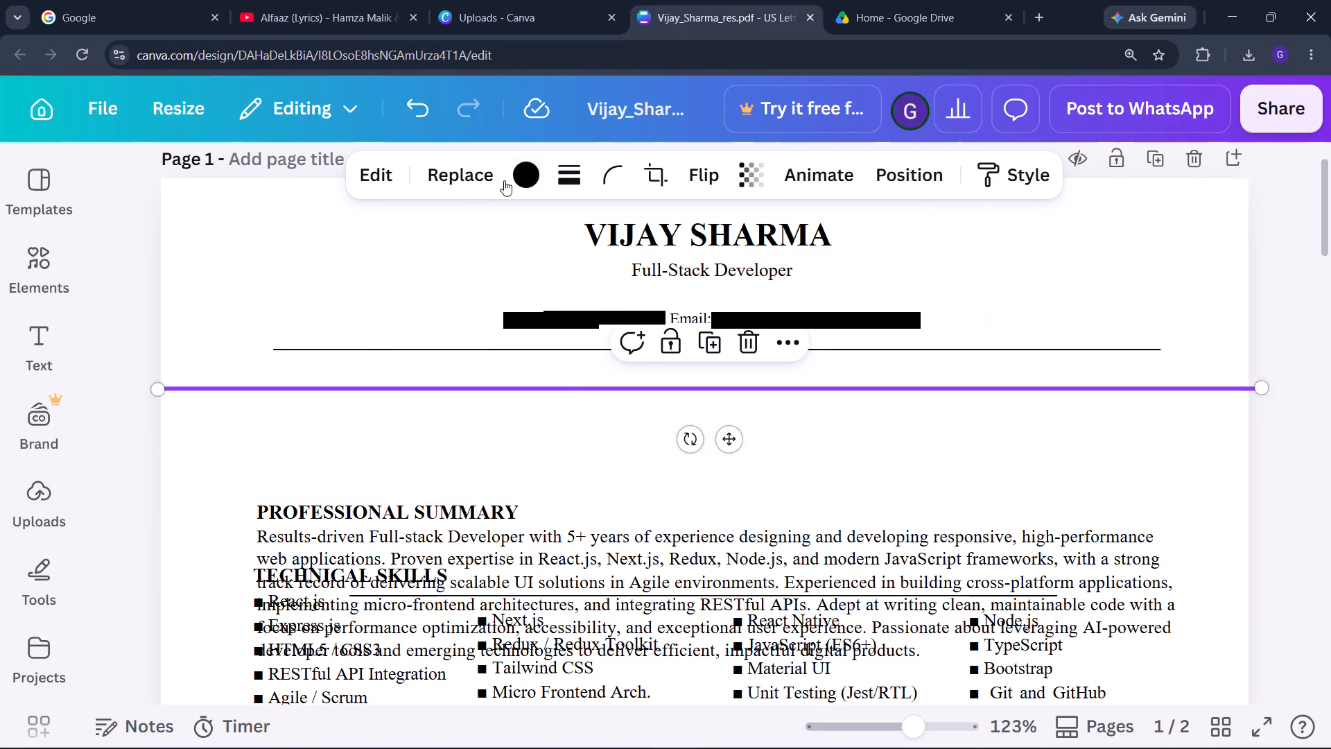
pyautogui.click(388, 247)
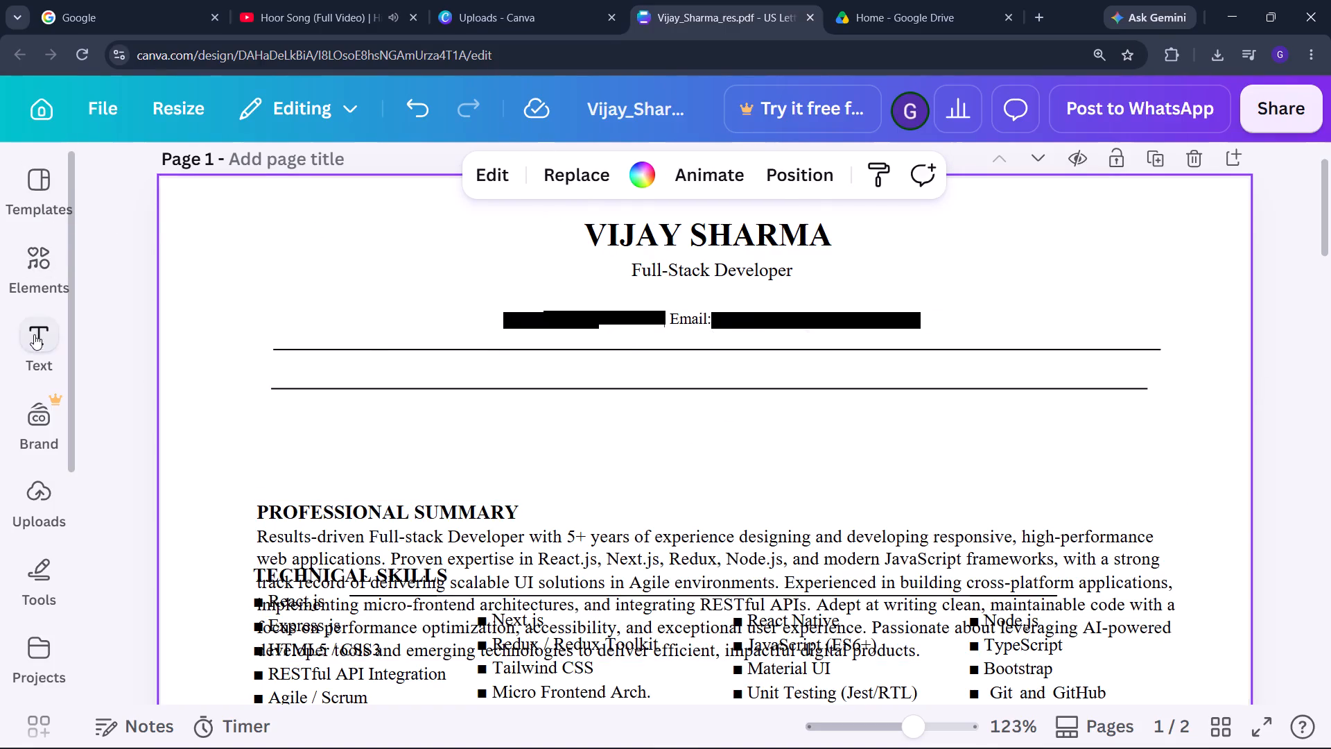
# Search the elements library for a line and add the Line shape to page 1.
pyautogui.click(50, 257)
pyautogui.click(279, 202)
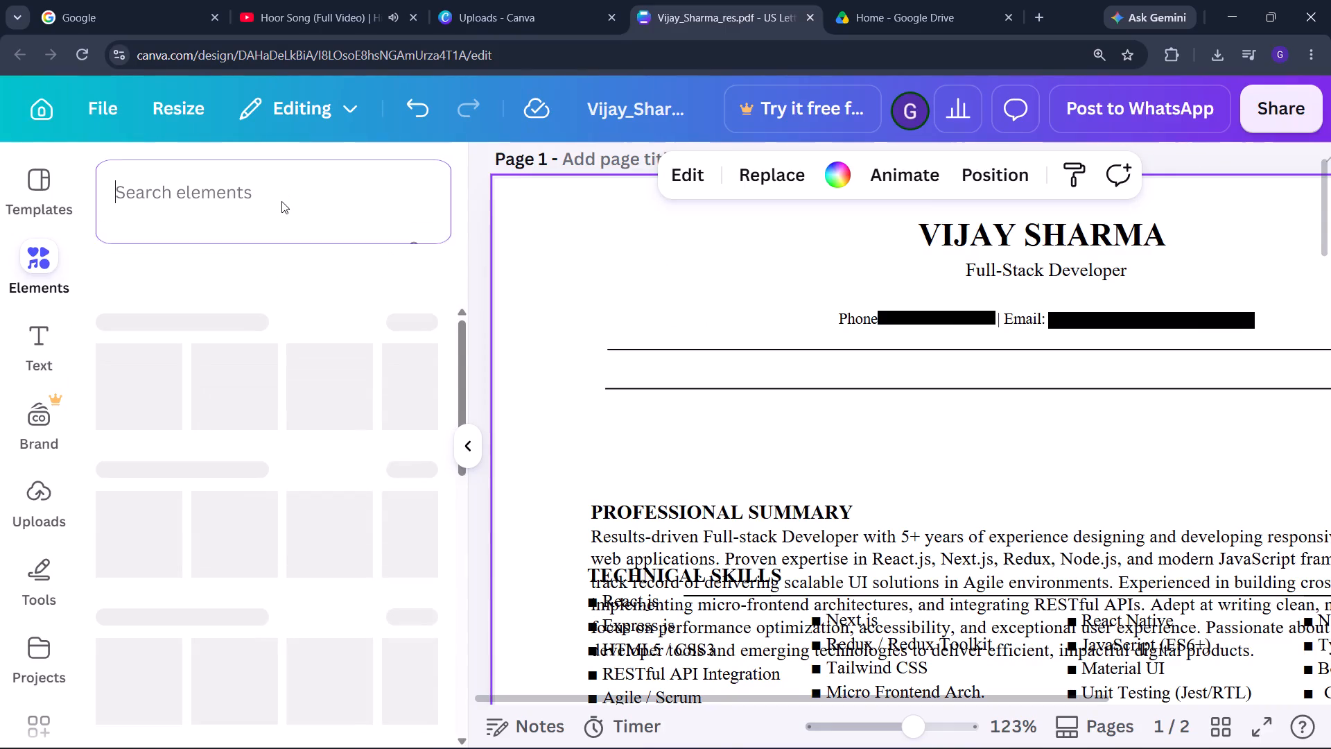
pyautogui.press('l')
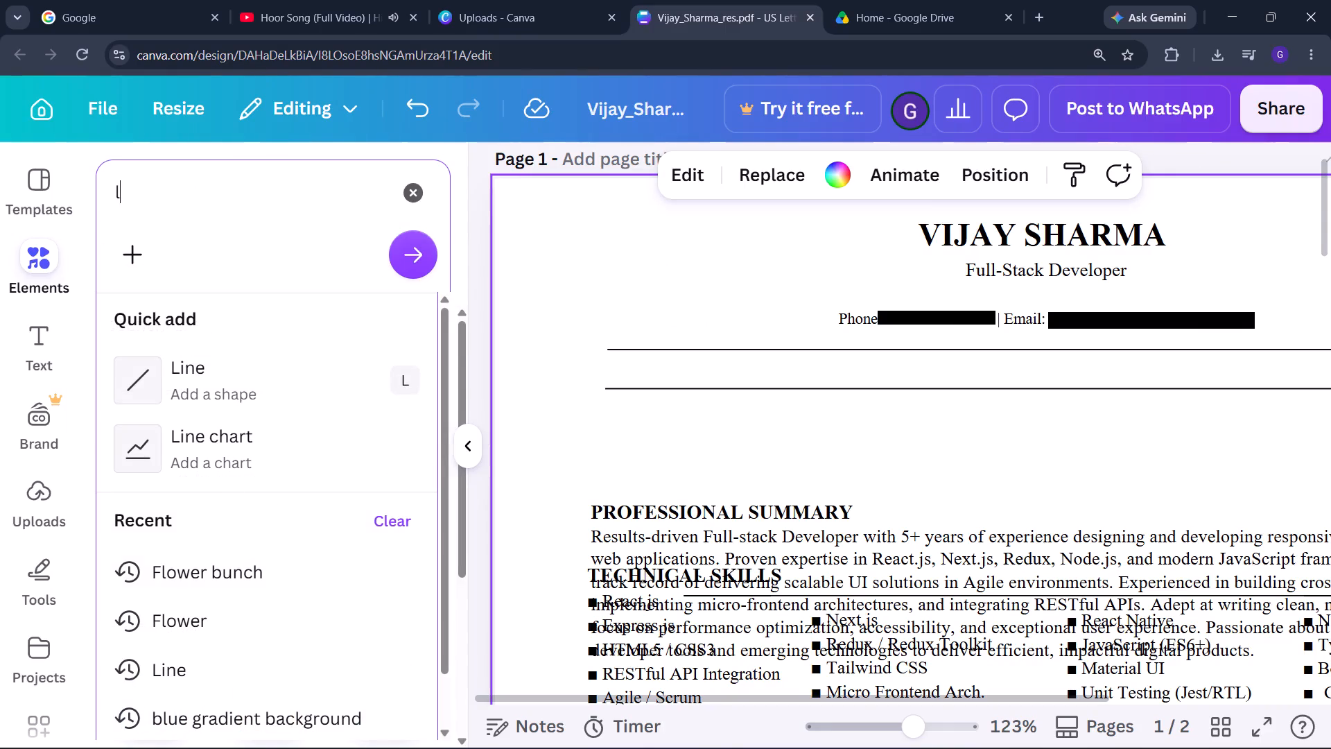
pyautogui.click(289, 383)
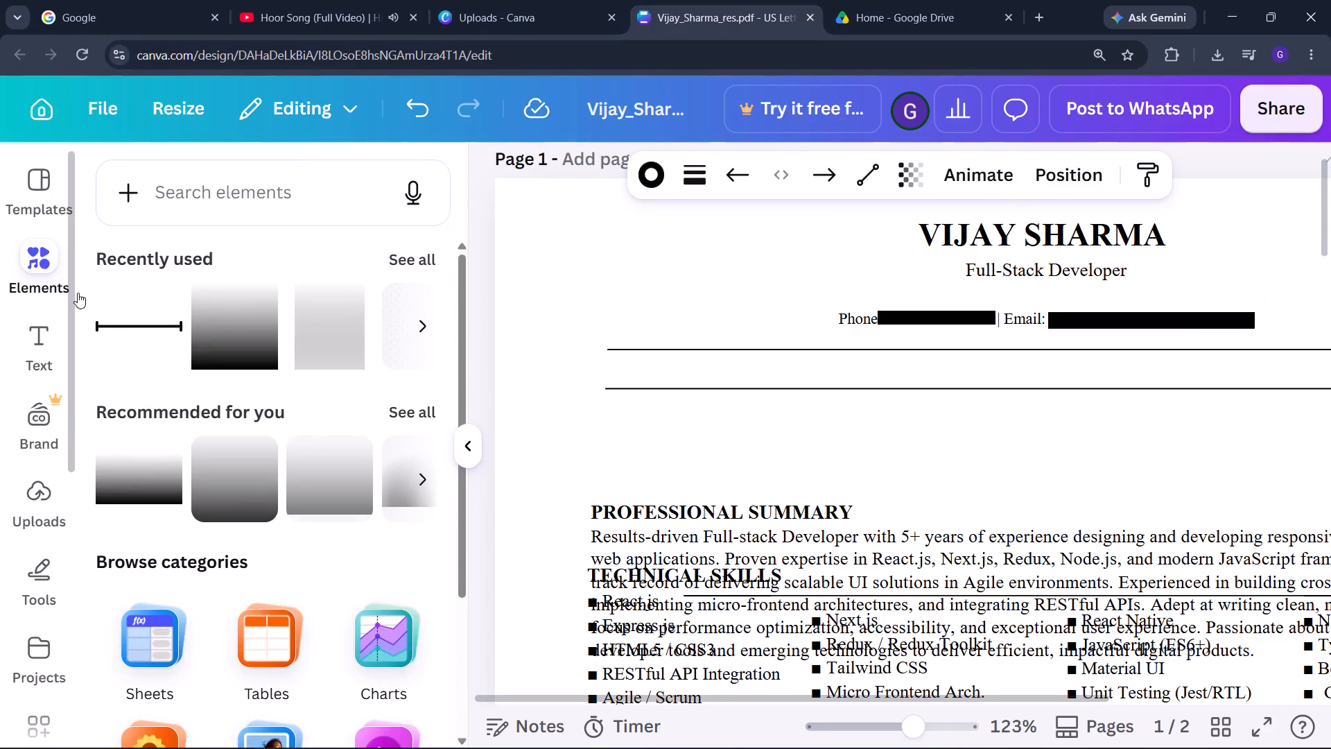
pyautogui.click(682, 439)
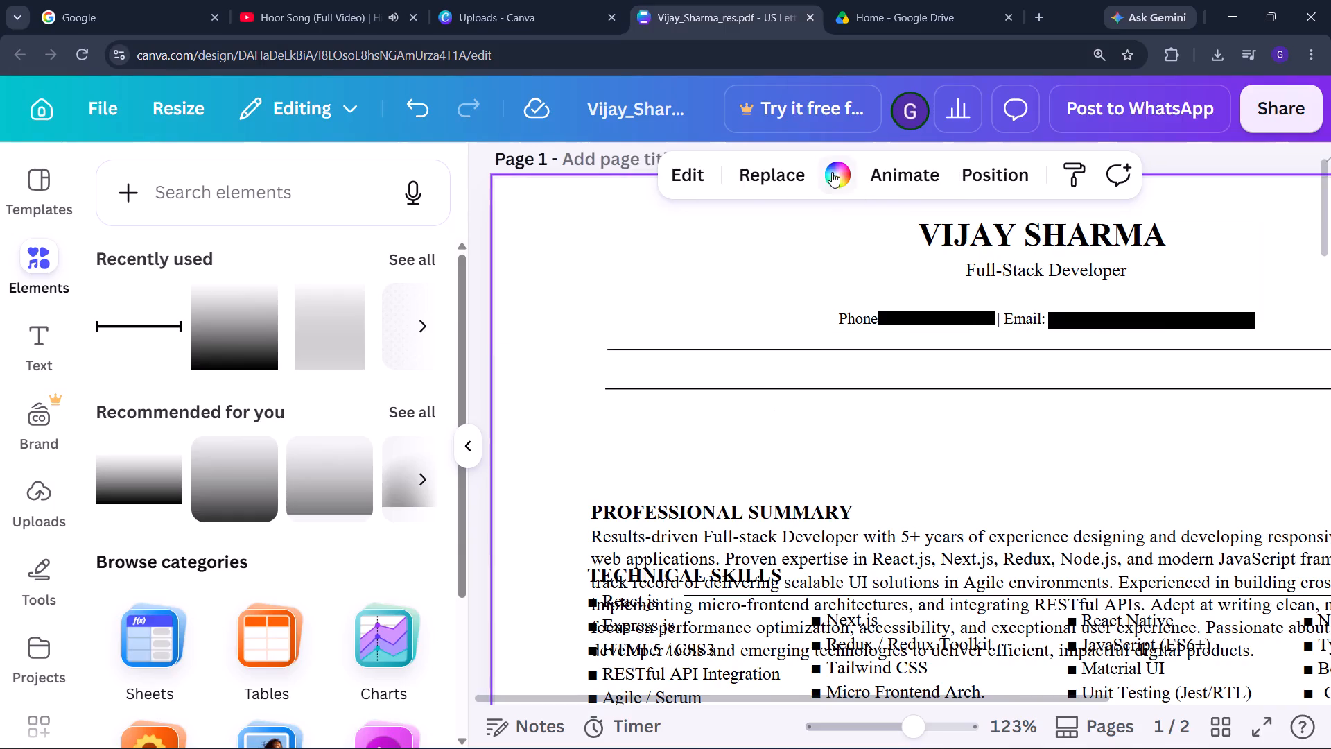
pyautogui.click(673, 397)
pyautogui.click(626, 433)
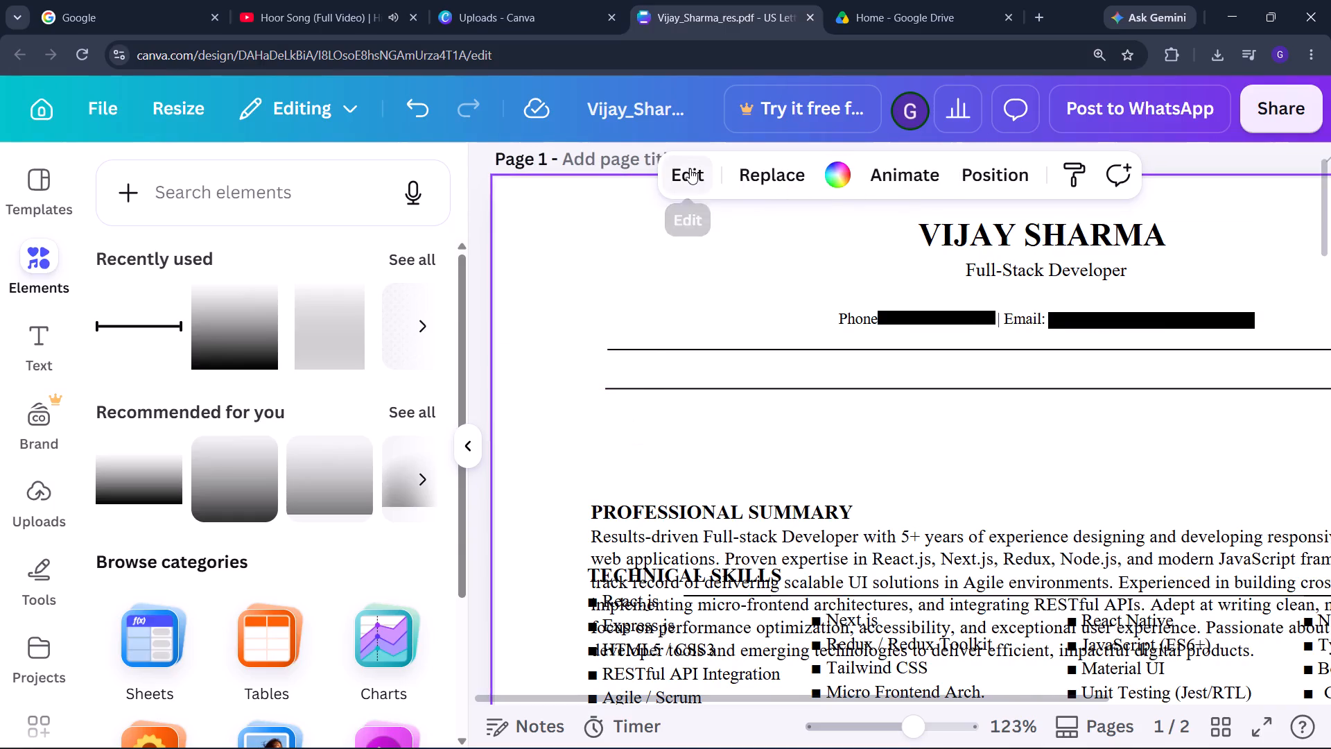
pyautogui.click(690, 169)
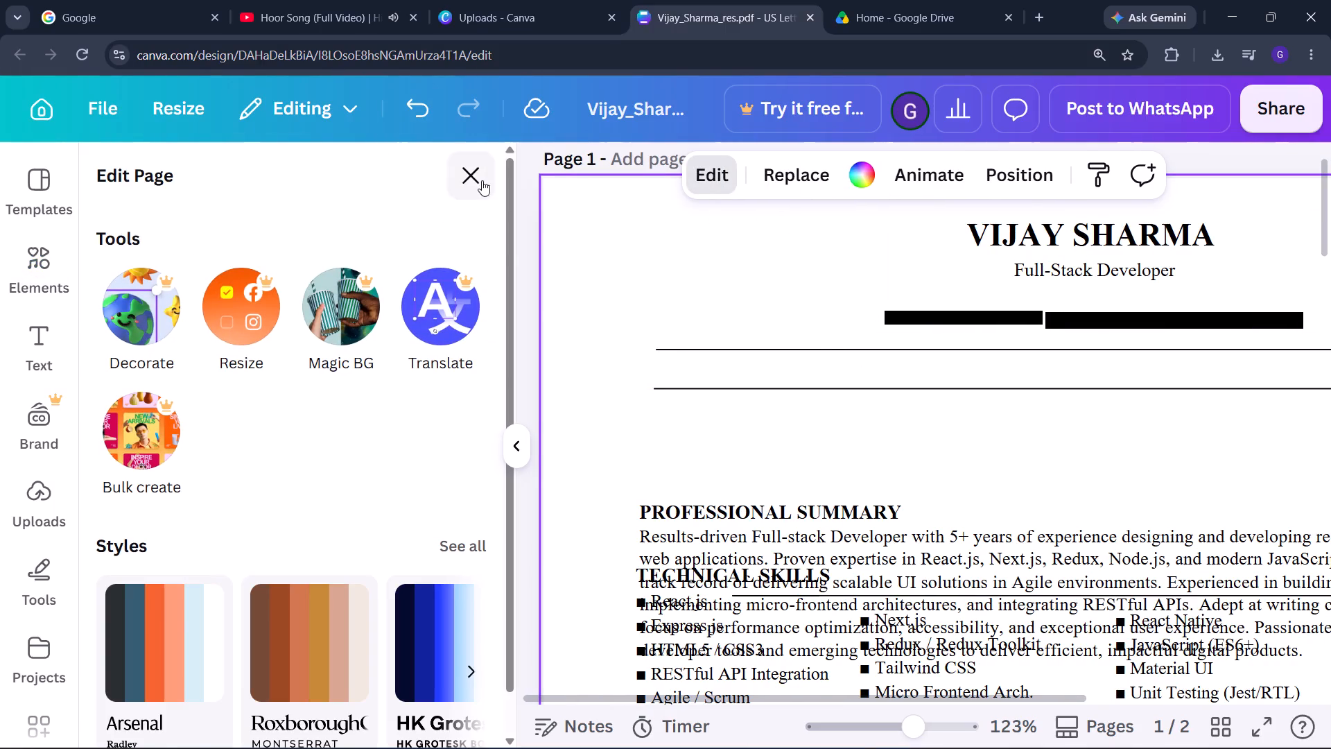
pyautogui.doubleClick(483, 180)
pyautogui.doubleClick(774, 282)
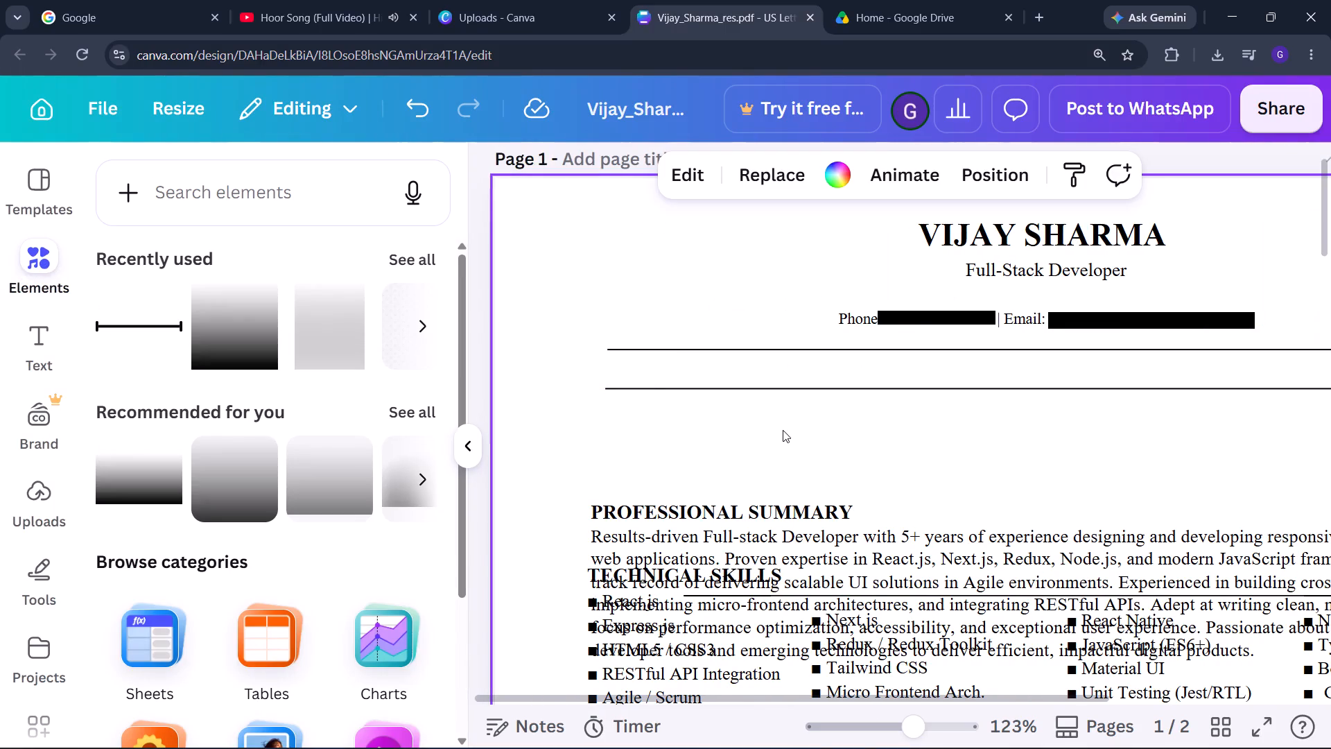
# Add two more lines with capped ends from the recently used elements to page 1.
pyautogui.click(137, 322)
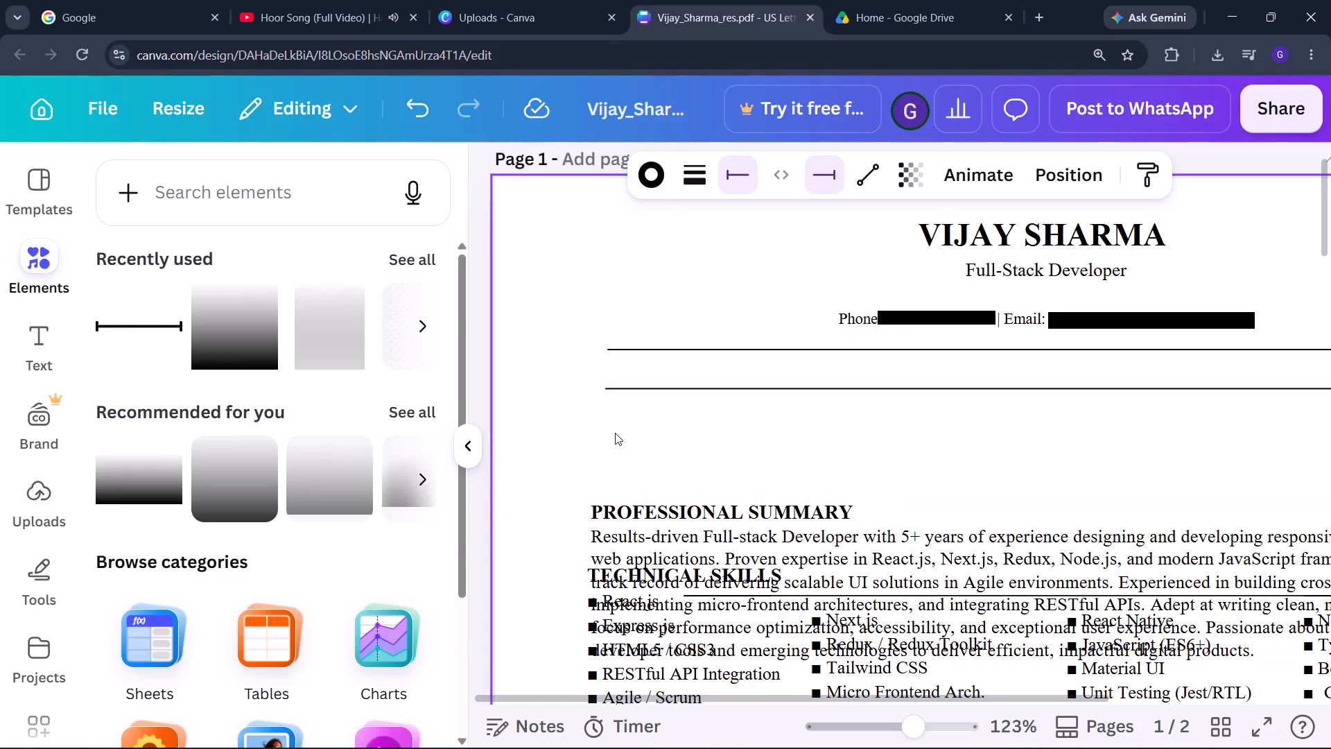
pyautogui.click(615, 433)
pyautogui.moveTo(615, 433); pyautogui.dragTo(761, 431)
pyautogui.click(149, 313)
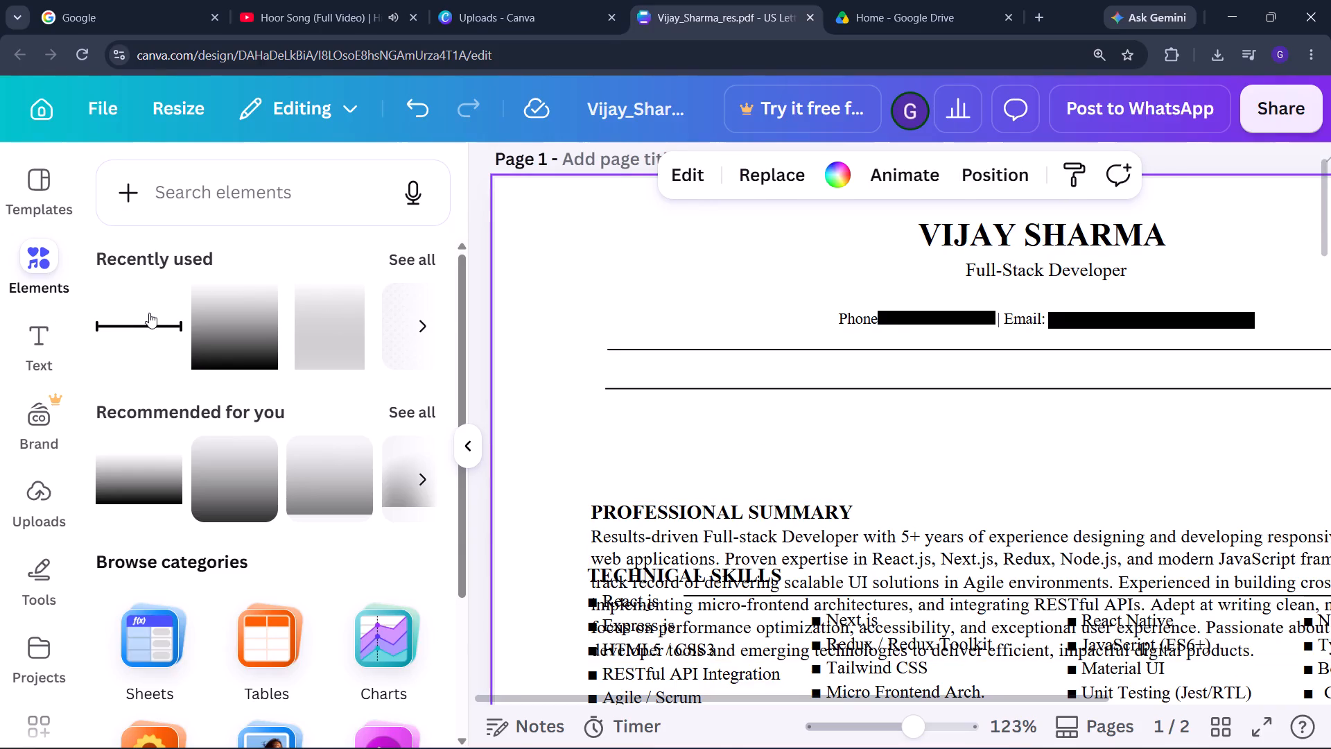
pyautogui.doubleClick(741, 177)
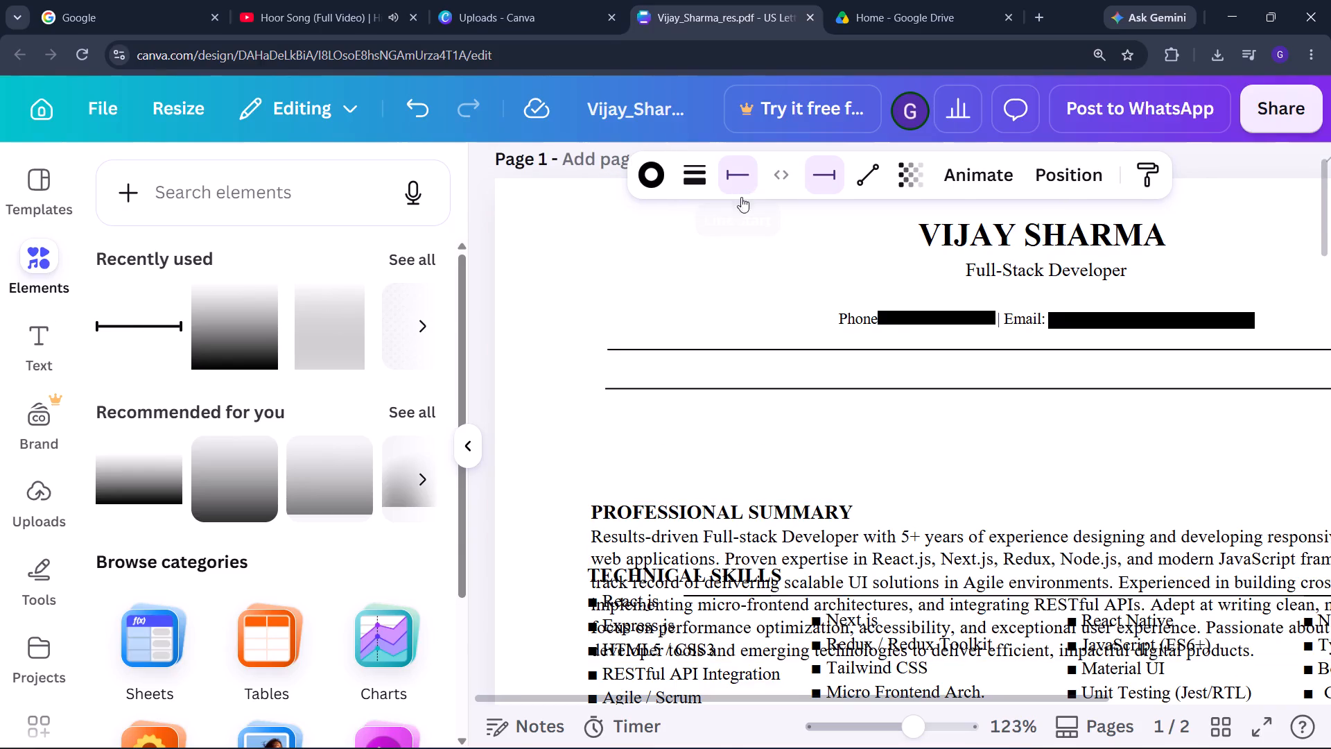
pyautogui.click(639, 447)
pyautogui.moveTo(725, 447); pyautogui.dragTo(740, 447)
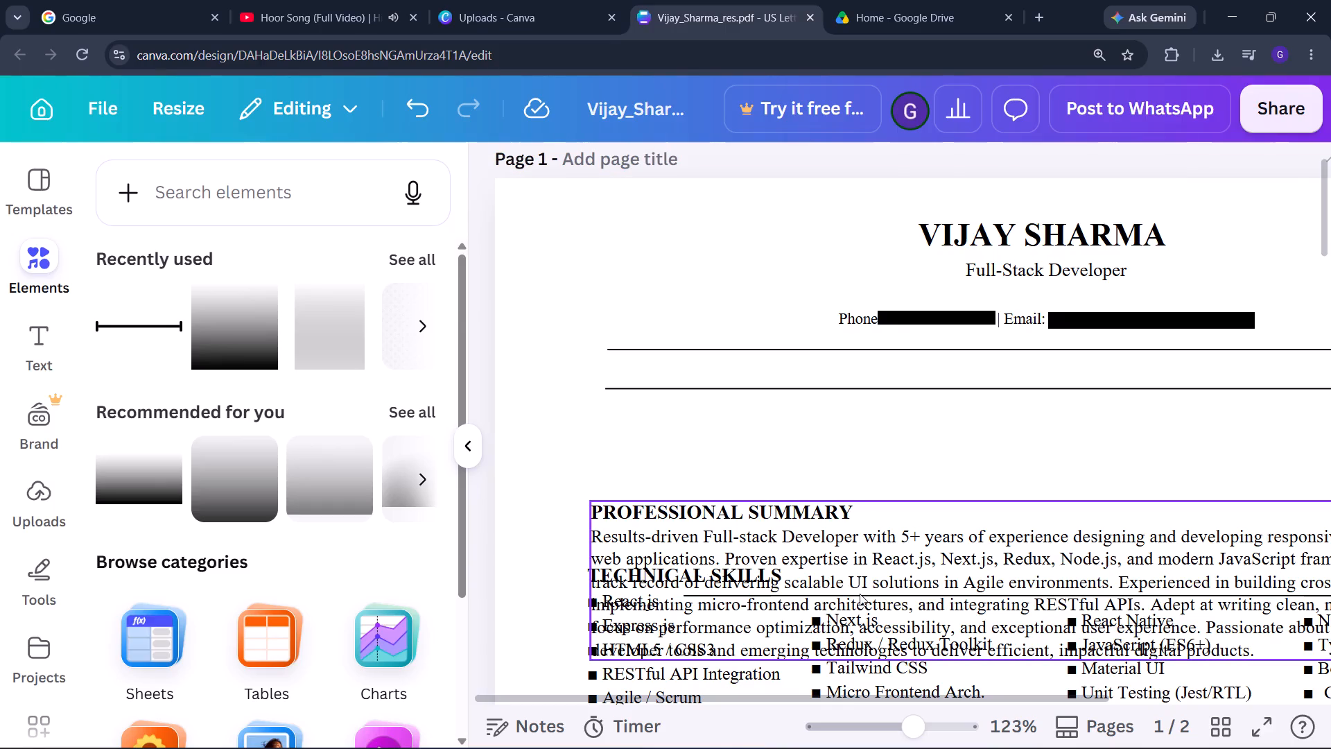
# Move the Professional Summary text block up and slightly right, so its heading sits just below the first divider line.
pyautogui.click(860, 594)
pyautogui.moveTo(853, 587); pyautogui.dragTo(833, 570)
pyautogui.moveTo(833, 570); pyautogui.dragTo(833, 420)
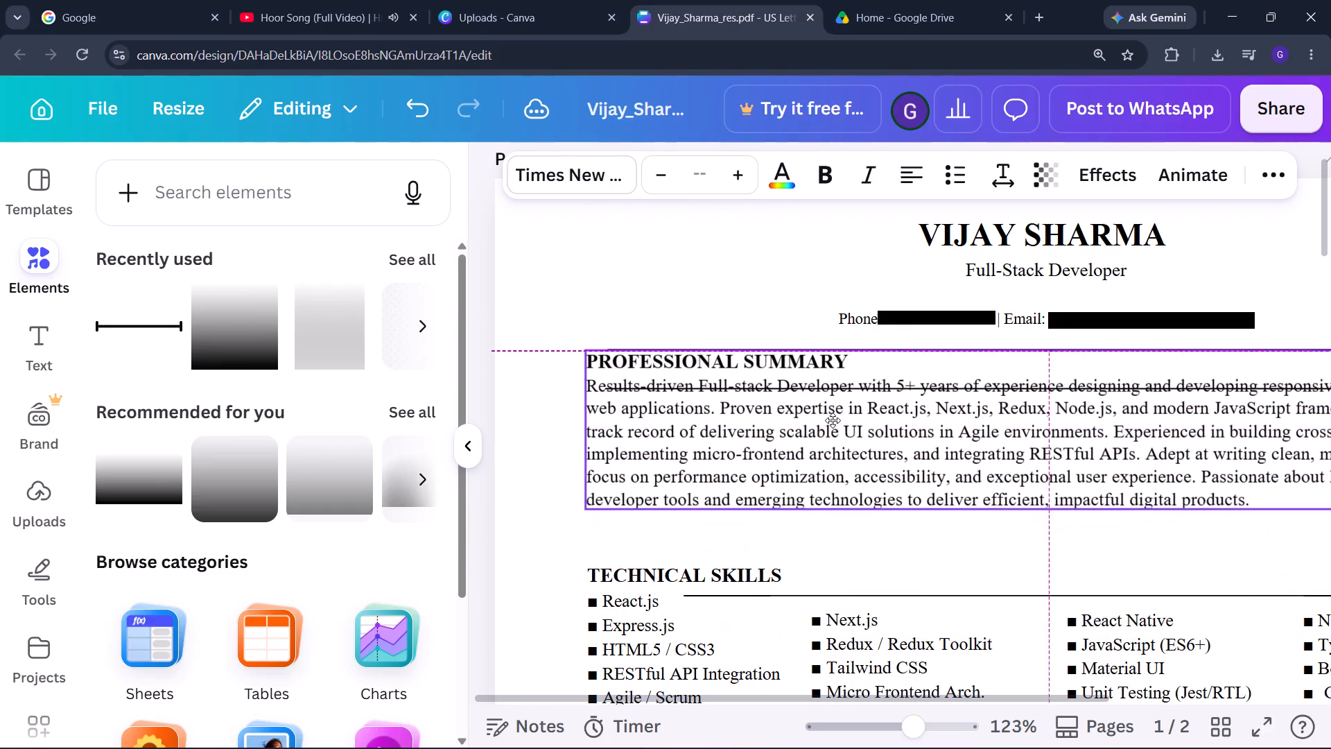
pyautogui.moveTo(833, 420); pyautogui.dragTo(853, 434)
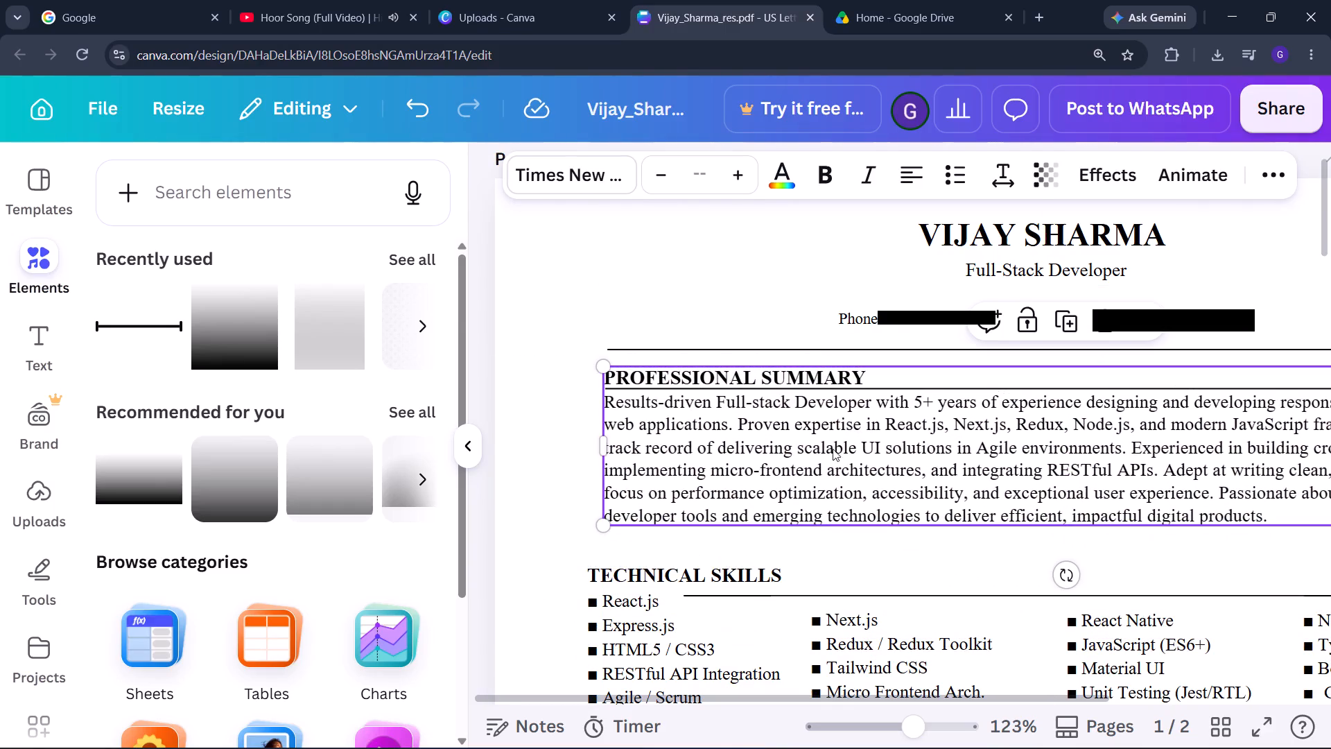
pyautogui.click(520, 424)
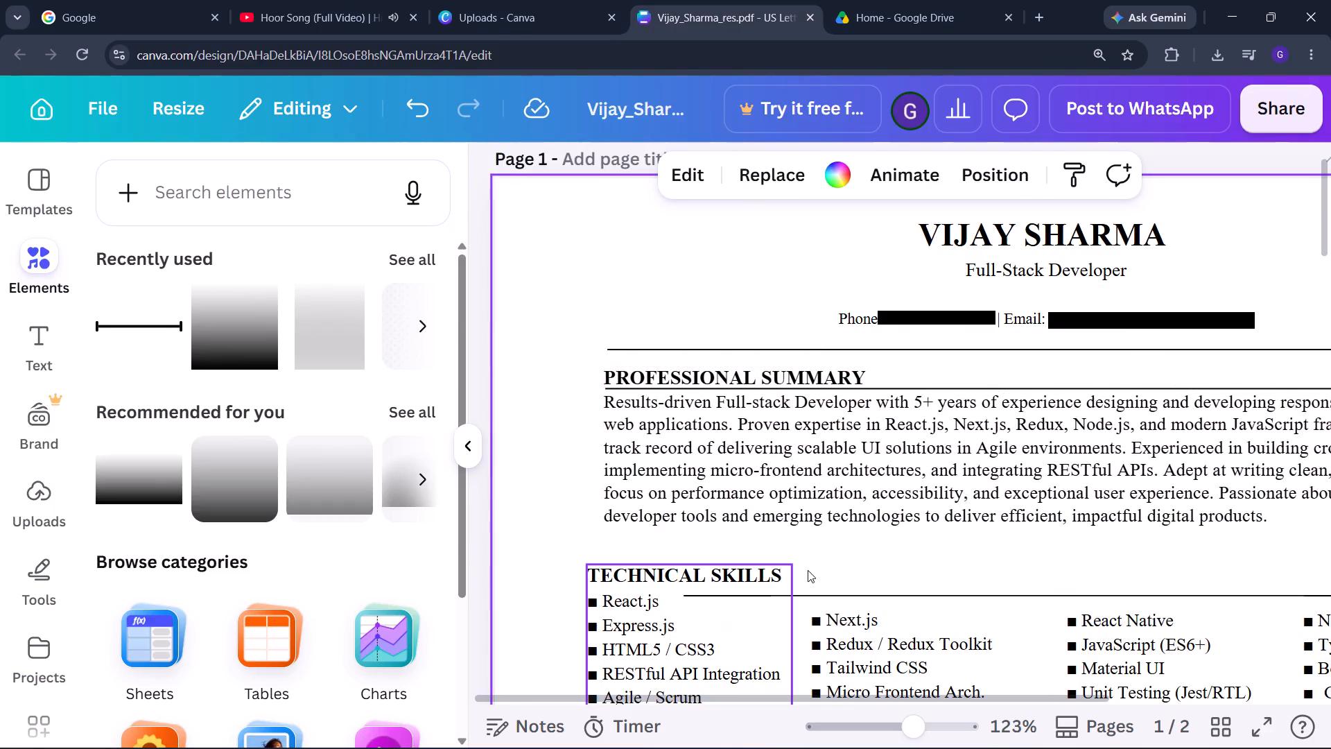
# Justify the text of the Professional Summary block.
pyautogui.keyDown('ctrl'); pyautogui.scroll(-1, 831, 498); pyautogui.keyUp('ctrl')
pyautogui.scroll(-1, 950, 519)
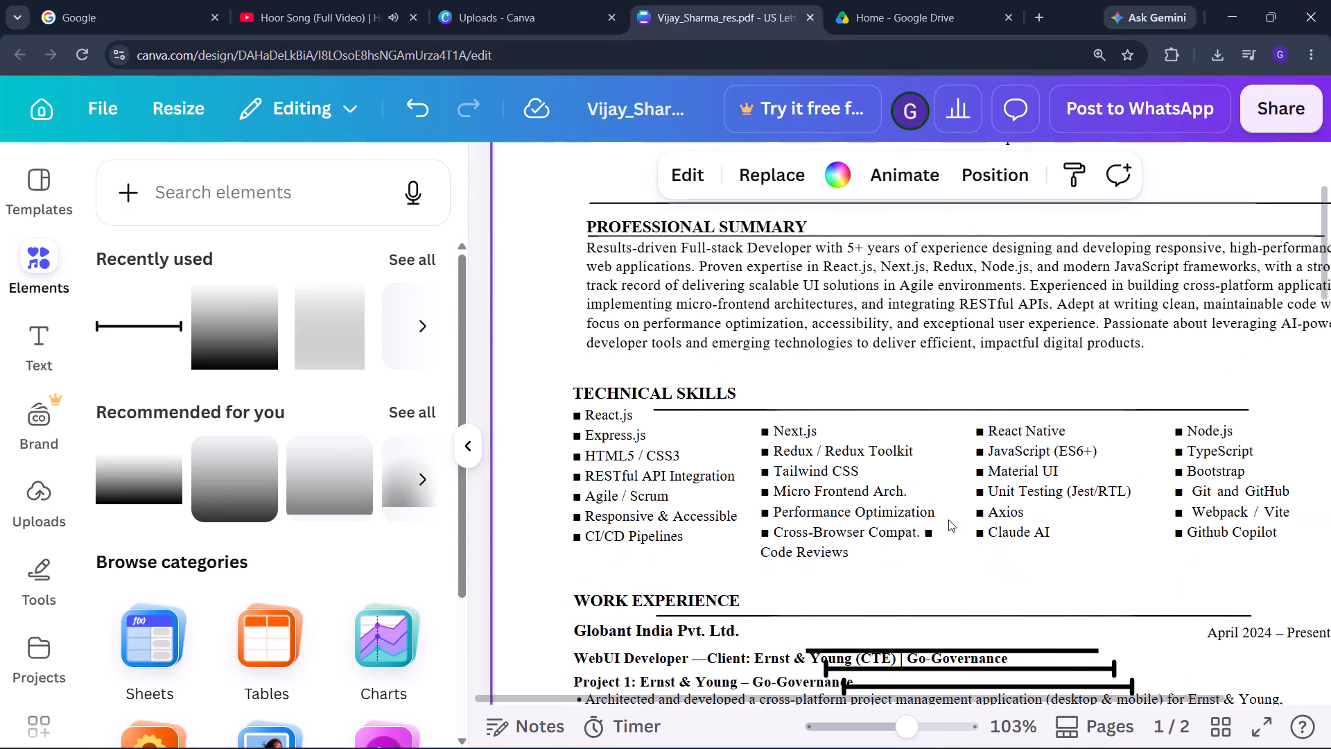
pyautogui.keyDown('ctrl'); pyautogui.scroll(-1, 946, 519); pyautogui.keyUp('ctrl')
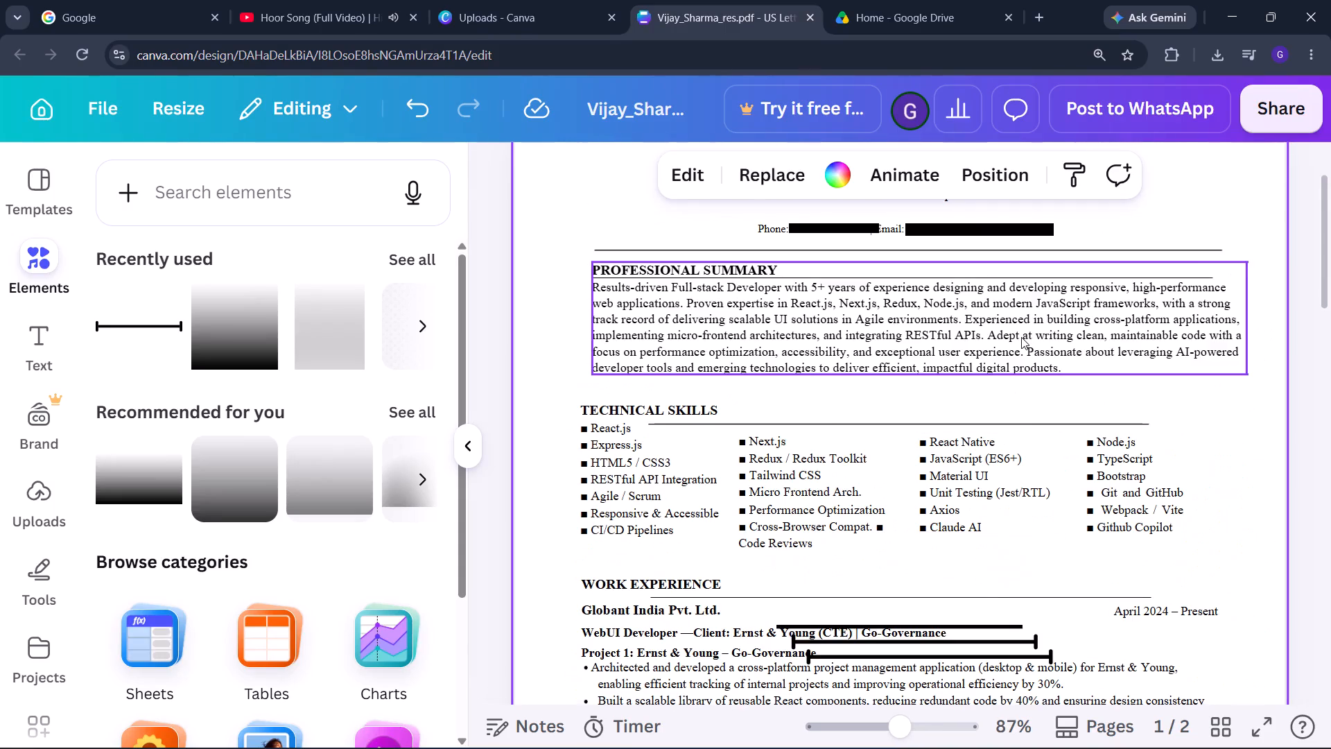
pyautogui.click(1021, 337)
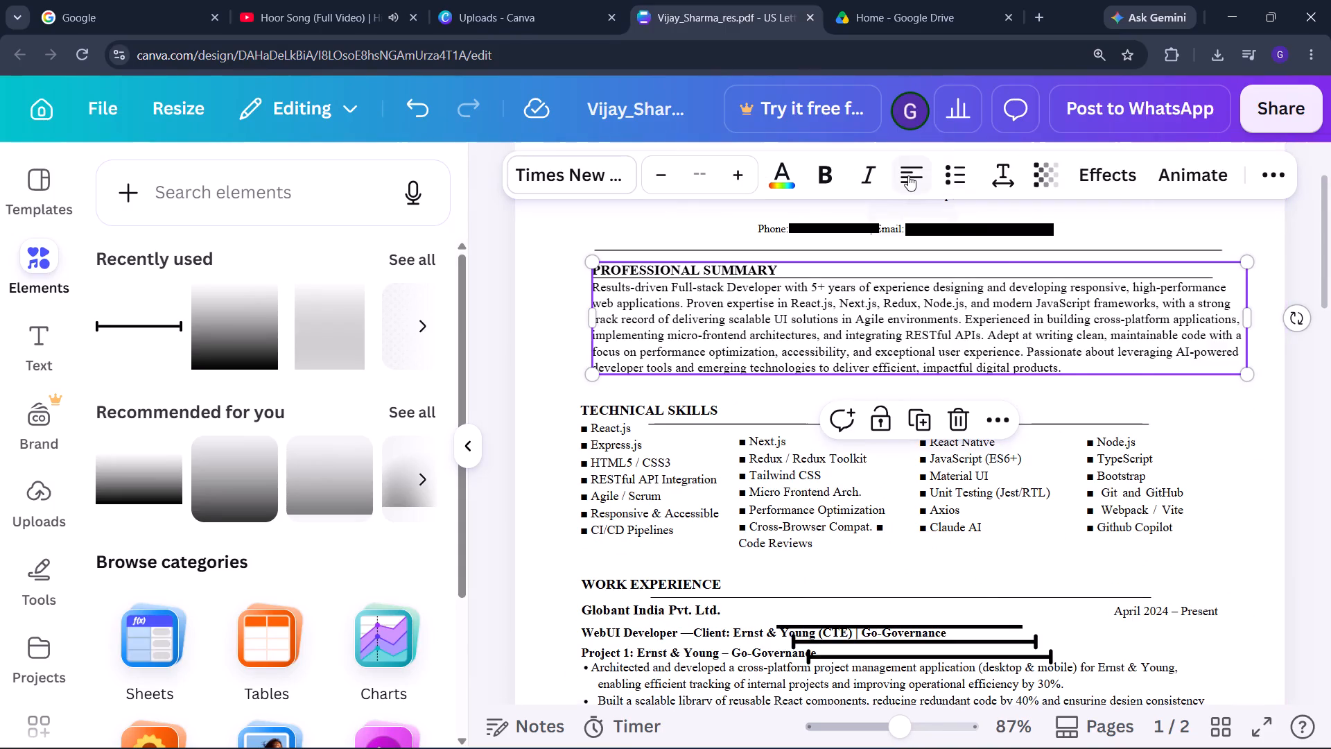
pyautogui.click(908, 175)
pyautogui.click(908, 175)
pyautogui.click(908, 175)
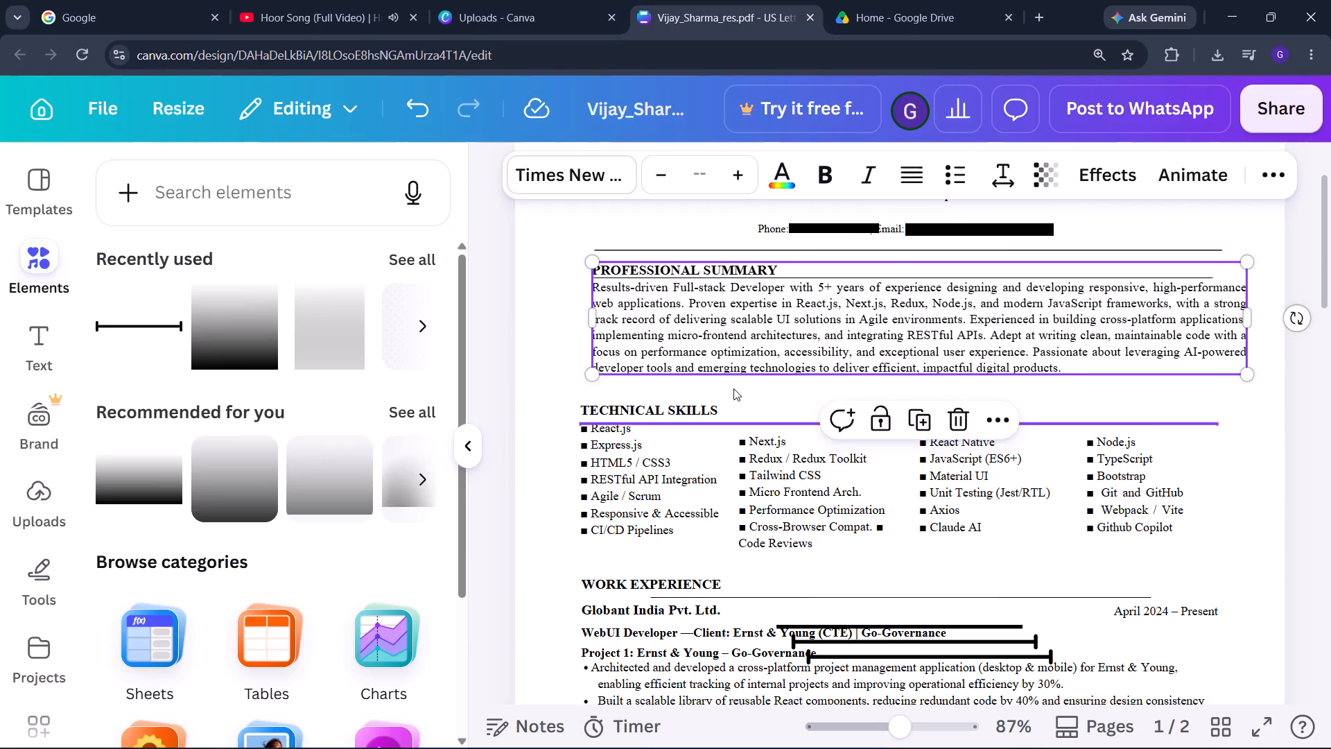
# Move the Professional Summary block down so it clears the second divider line.
pyautogui.click(618, 465)
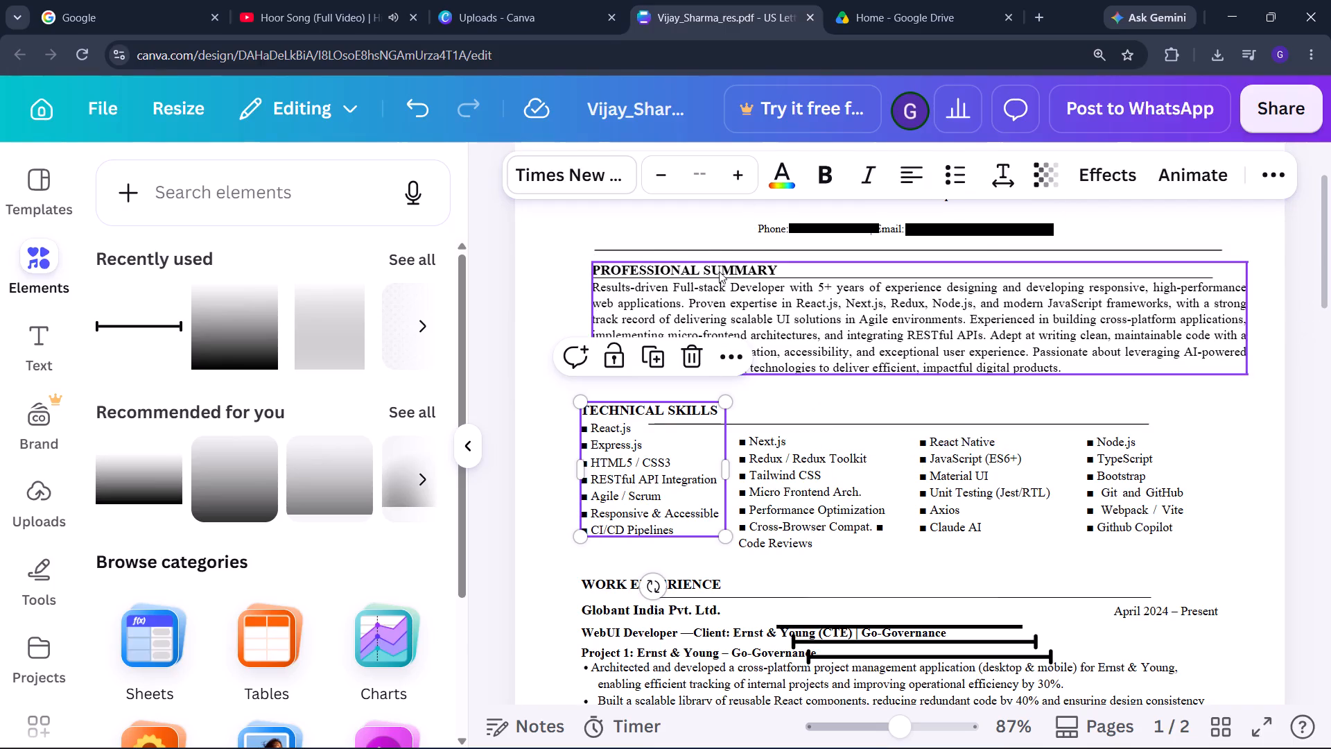
pyautogui.click(1203, 275)
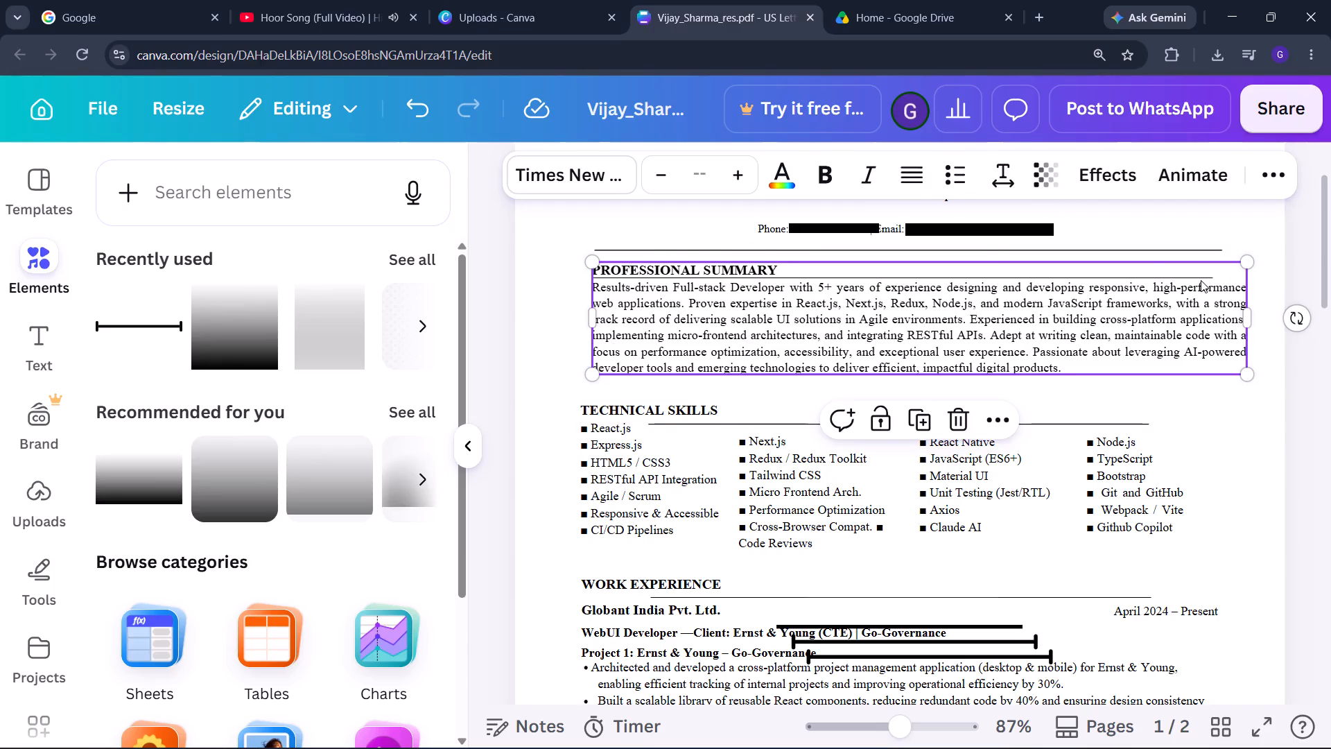
pyautogui.click(1201, 280)
pyautogui.click(905, 254)
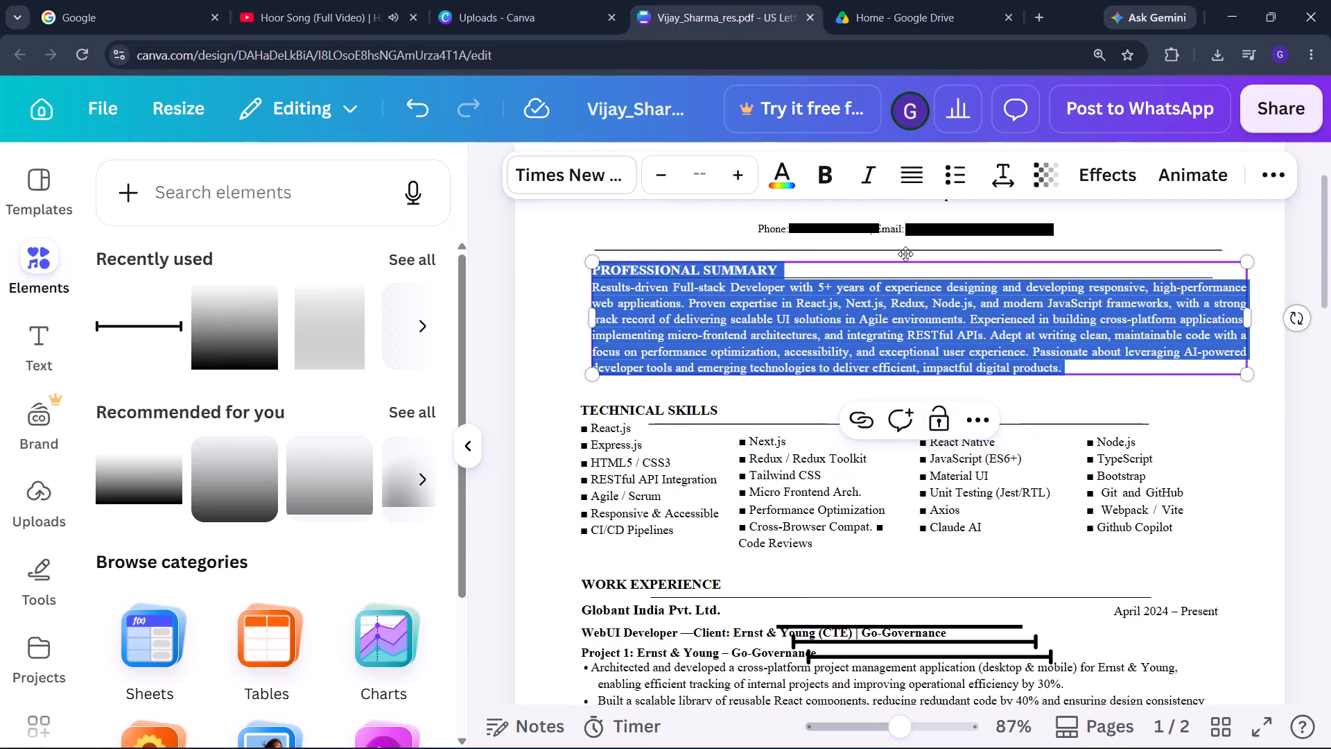
pyautogui.moveTo(872, 303); pyautogui.dragTo(876, 352)
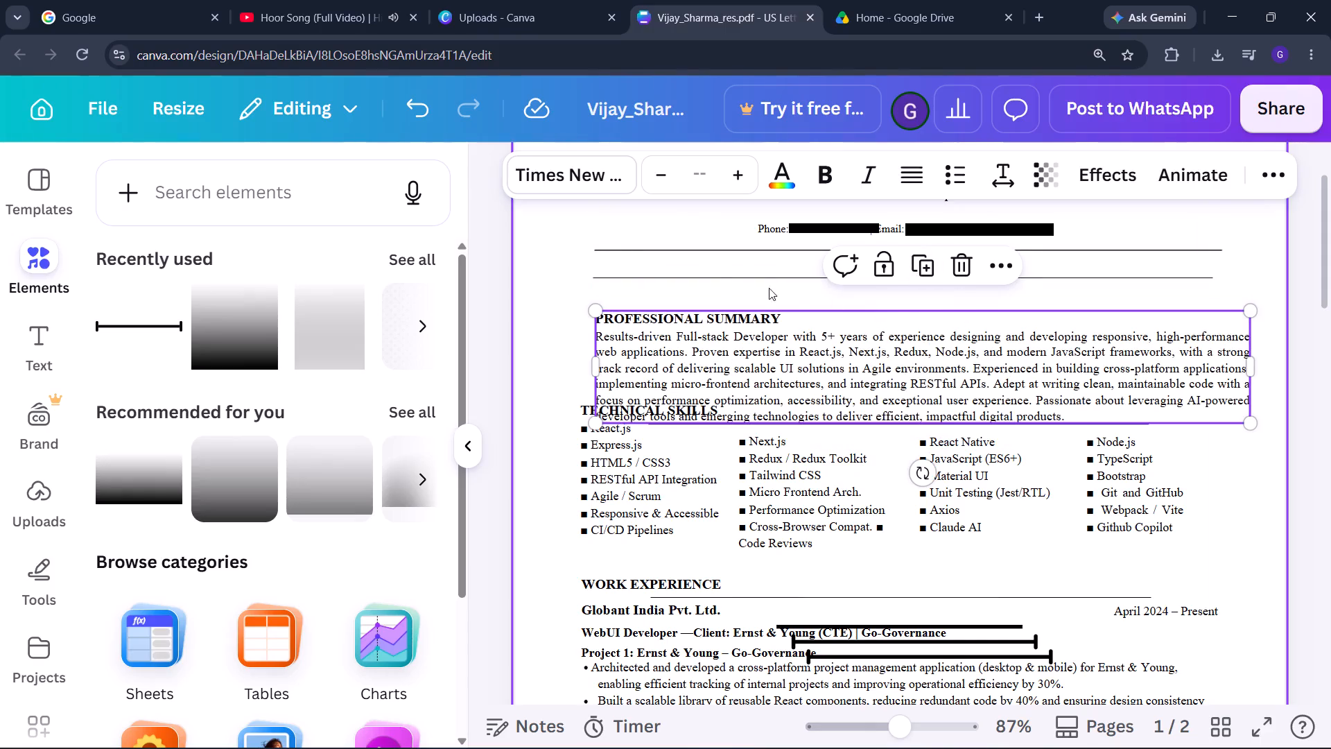
# Apply a solid stroke of weight 4 to the first divider line beneath the contact details.
pyautogui.click(726, 248)
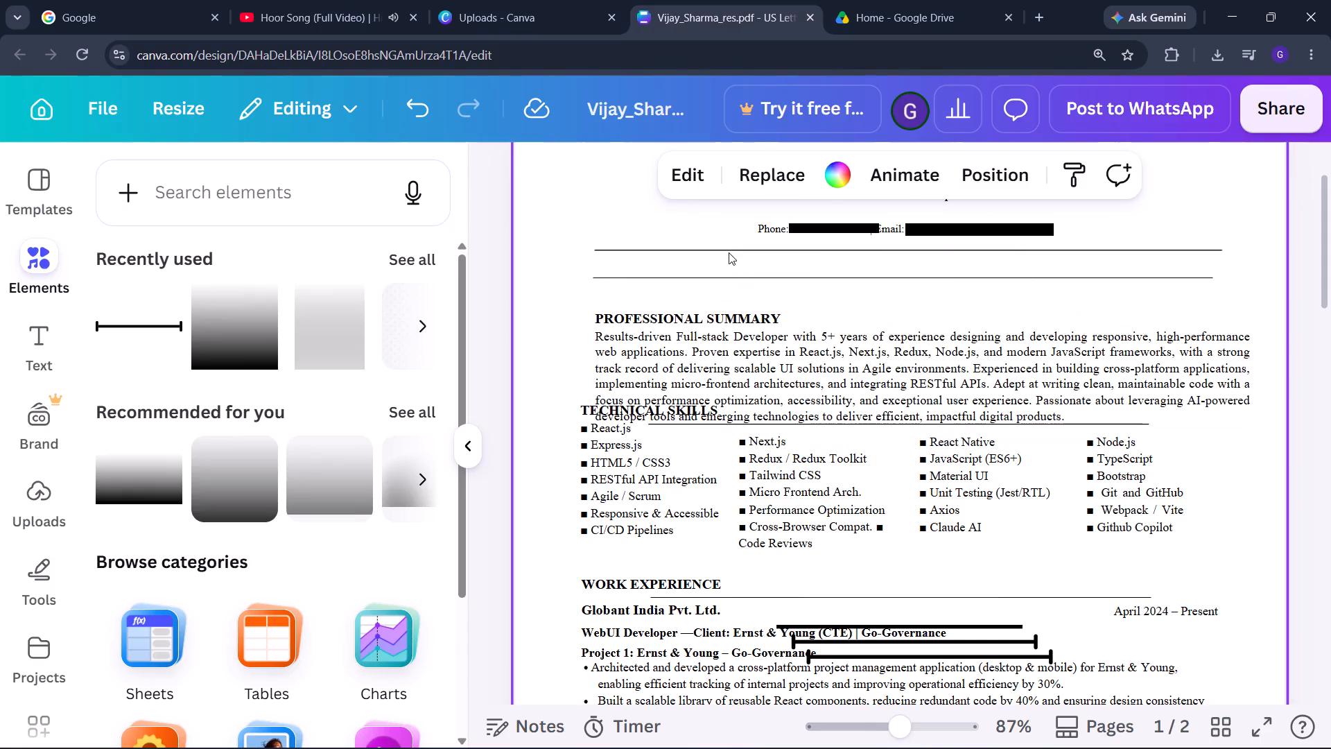
pyautogui.click(729, 252)
pyautogui.click(733, 249)
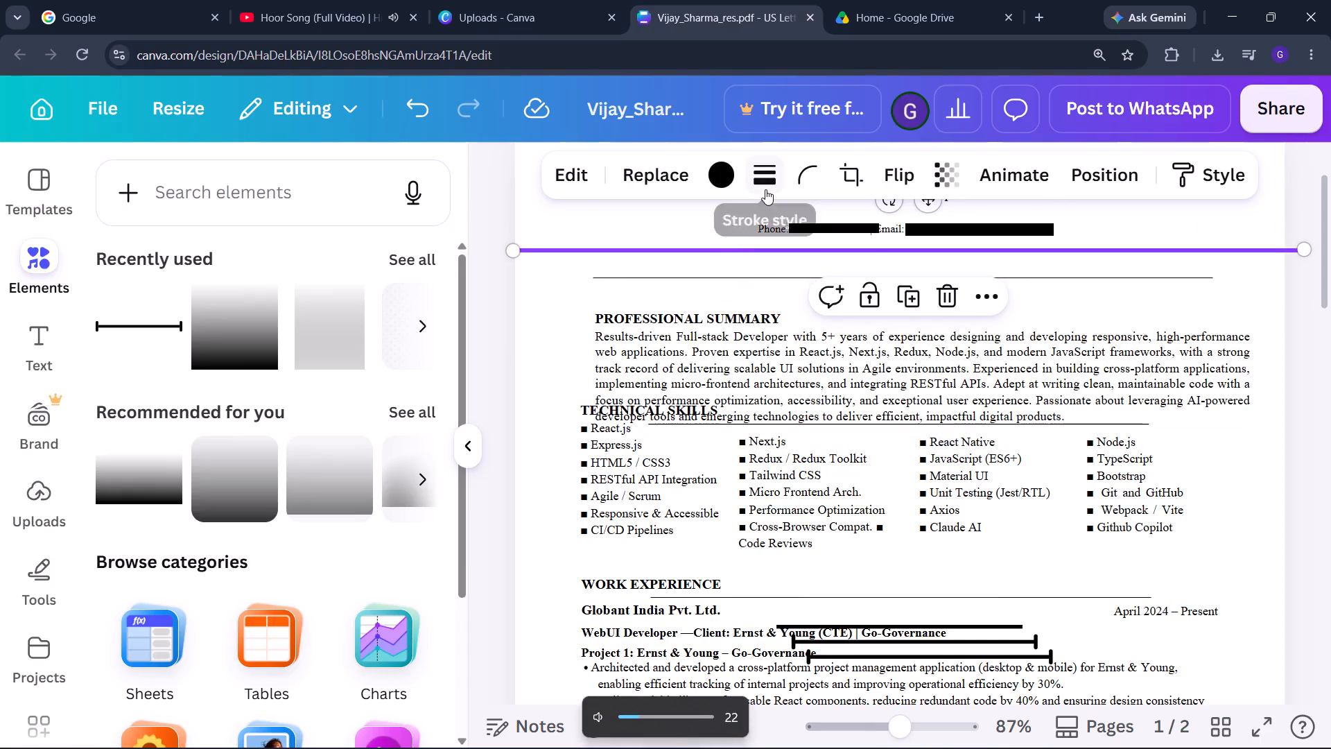
pyautogui.click(765, 189)
pyautogui.click(703, 252)
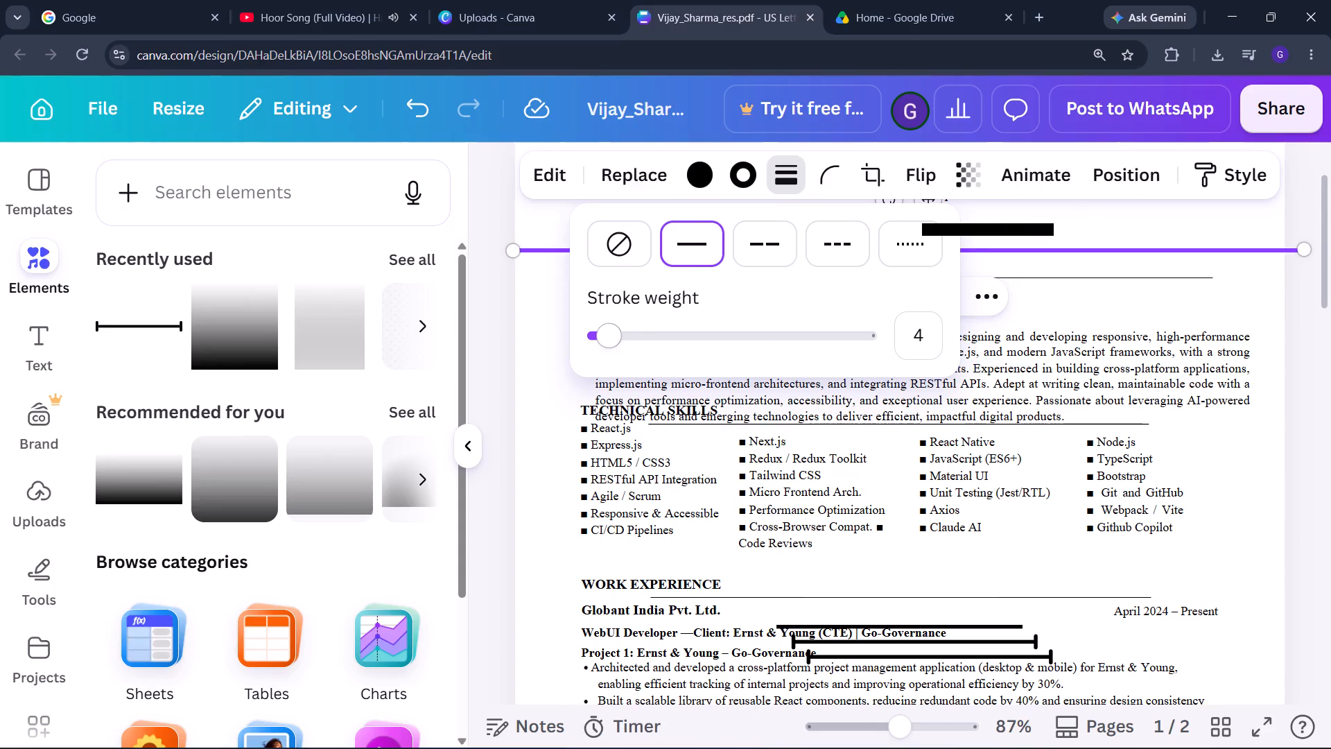
pyautogui.click(609, 411)
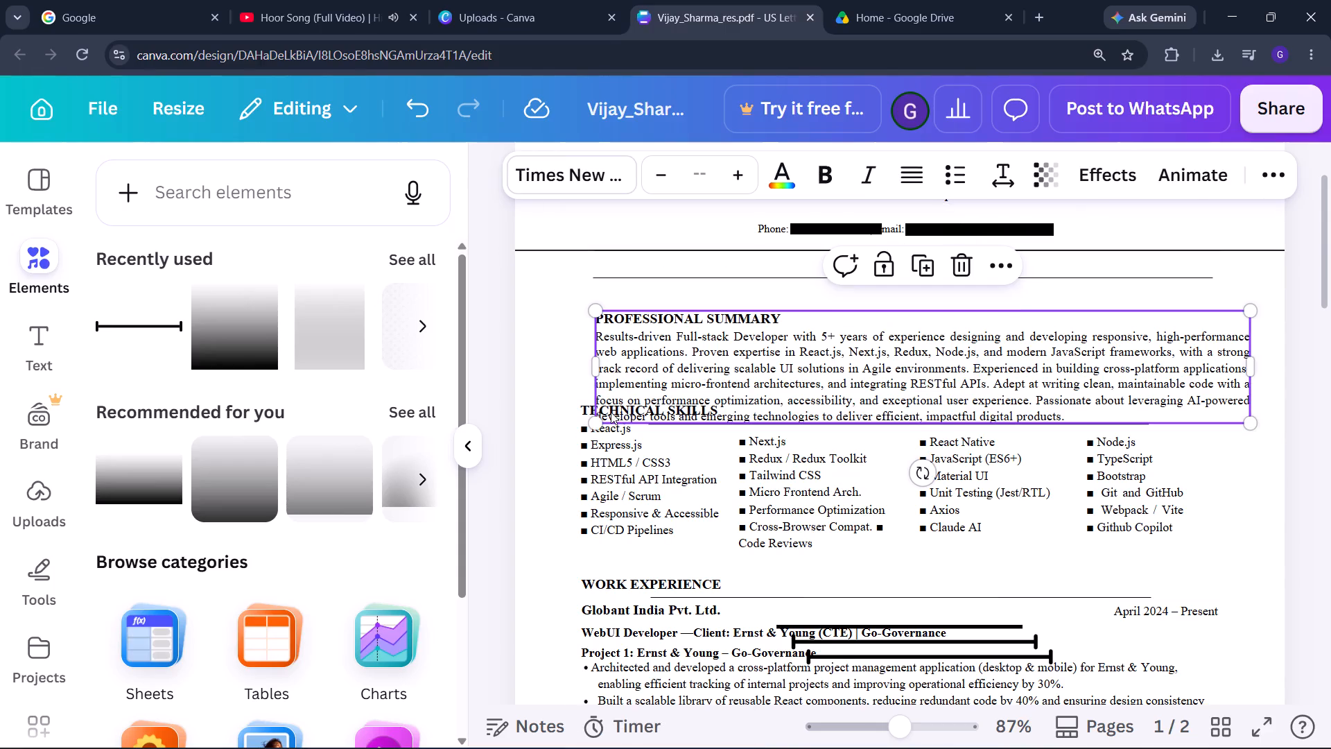
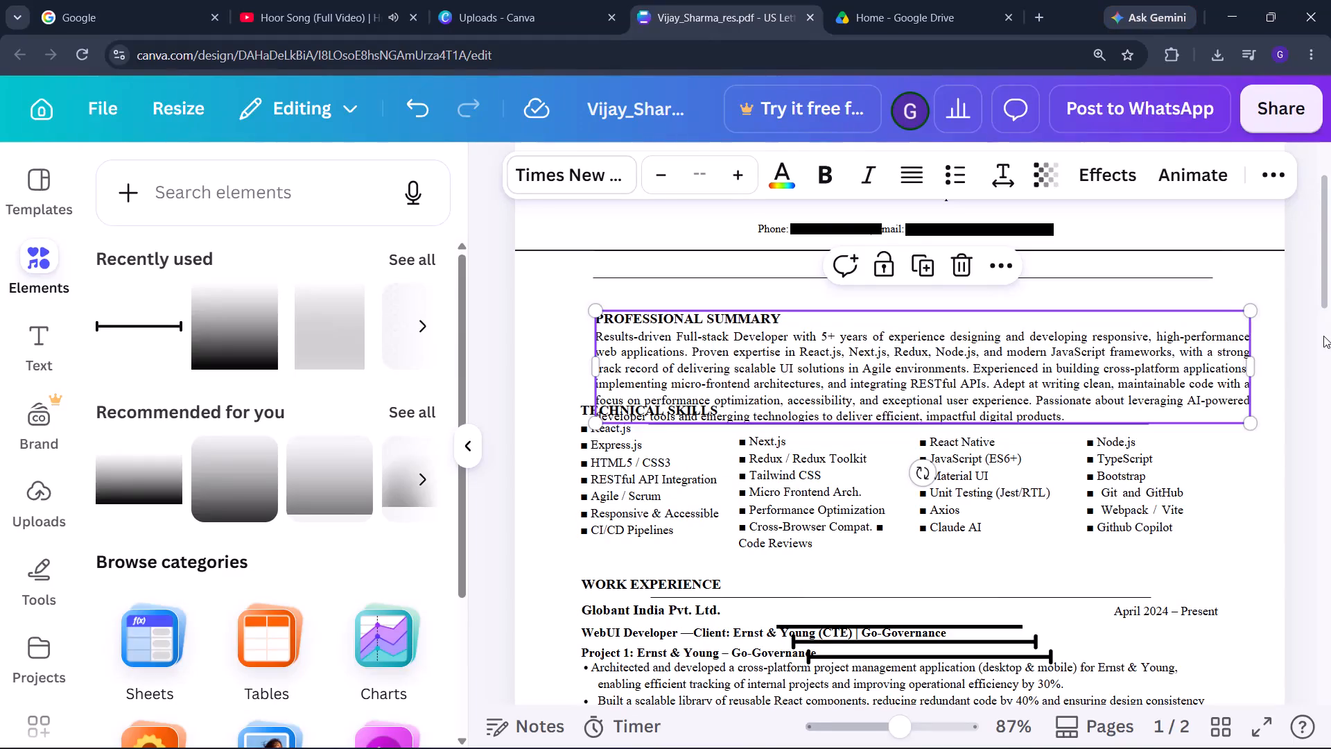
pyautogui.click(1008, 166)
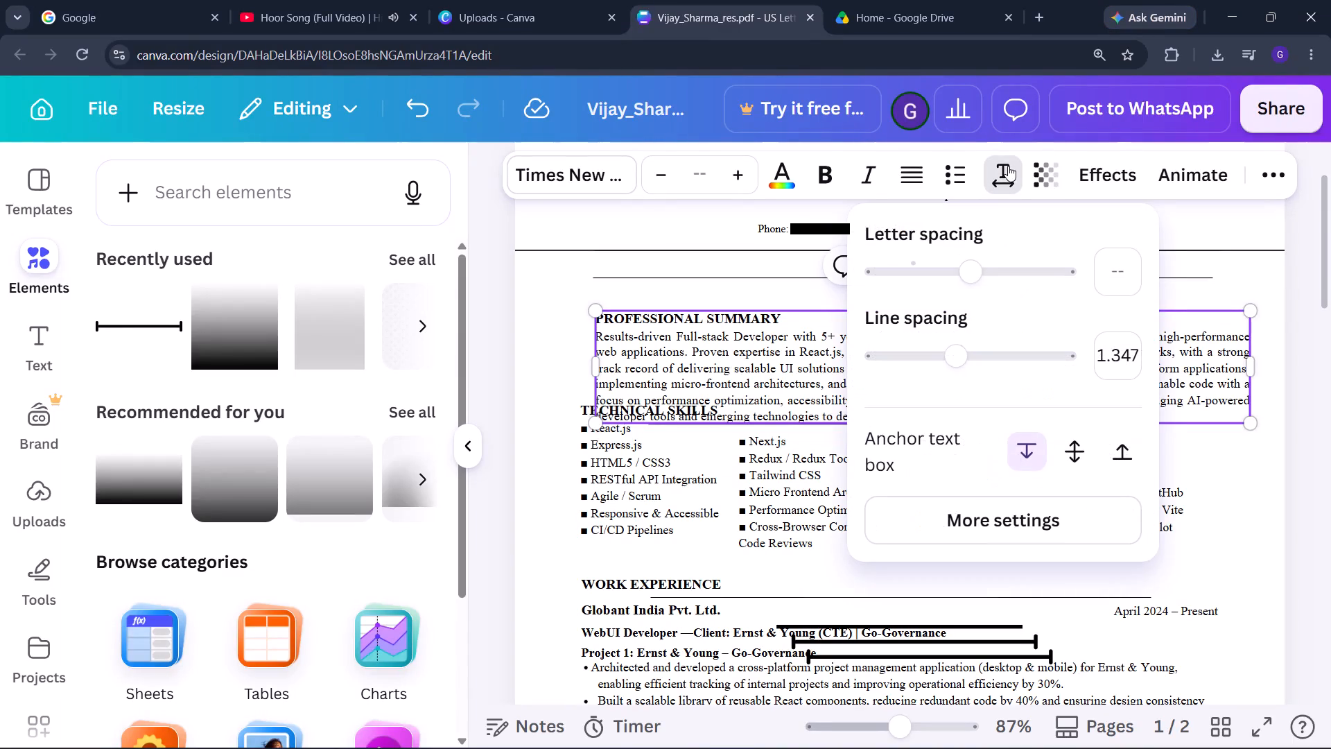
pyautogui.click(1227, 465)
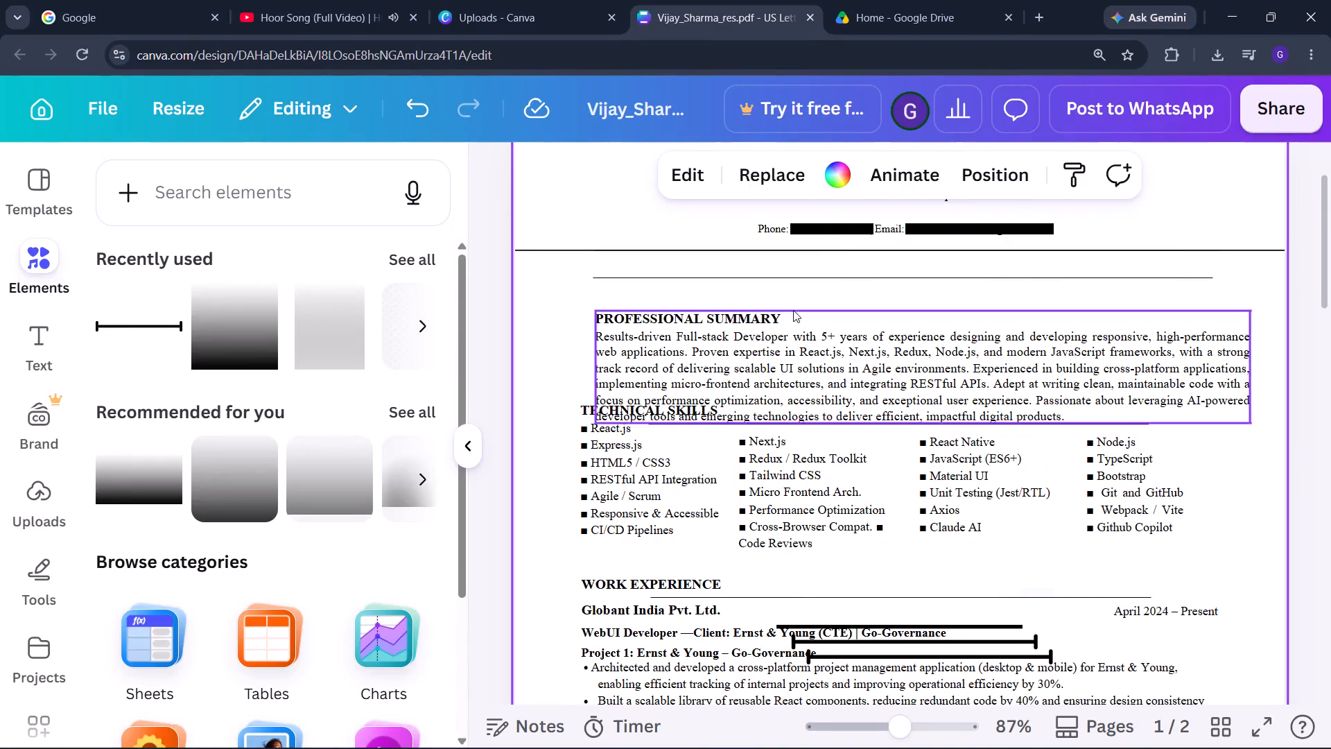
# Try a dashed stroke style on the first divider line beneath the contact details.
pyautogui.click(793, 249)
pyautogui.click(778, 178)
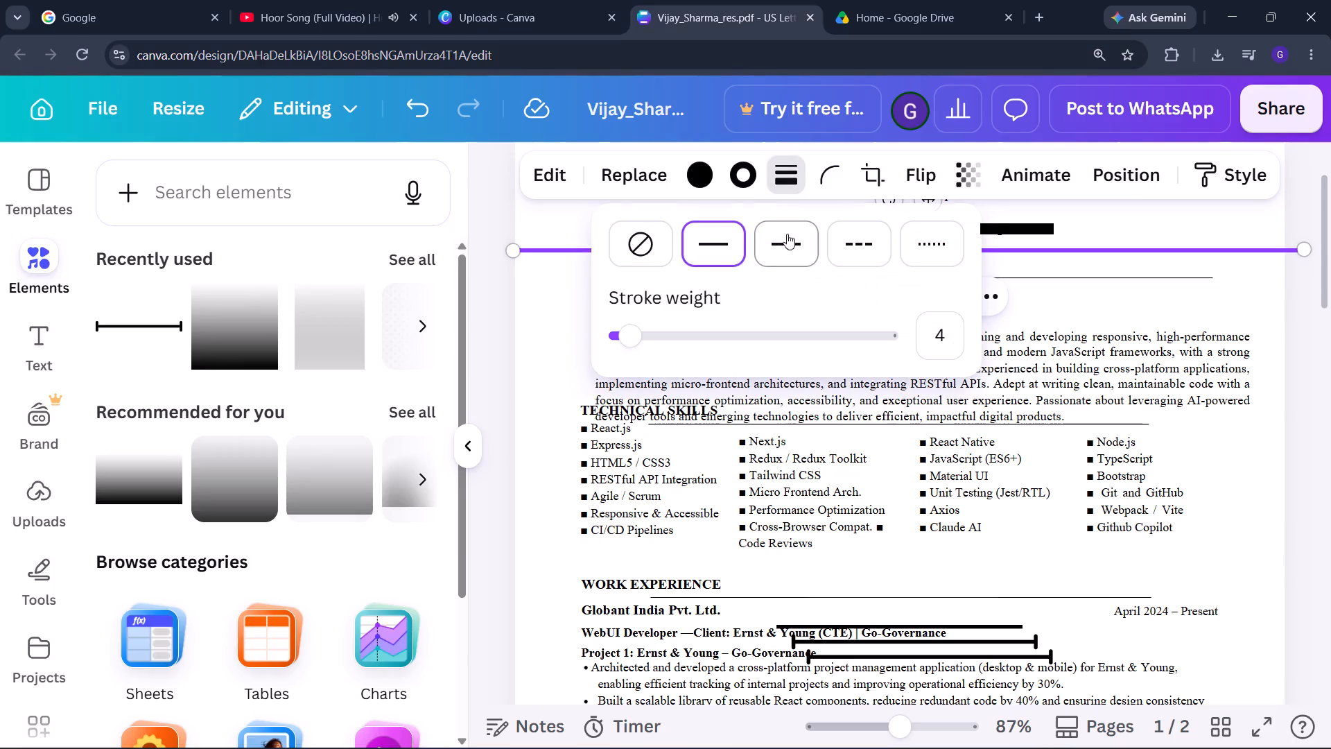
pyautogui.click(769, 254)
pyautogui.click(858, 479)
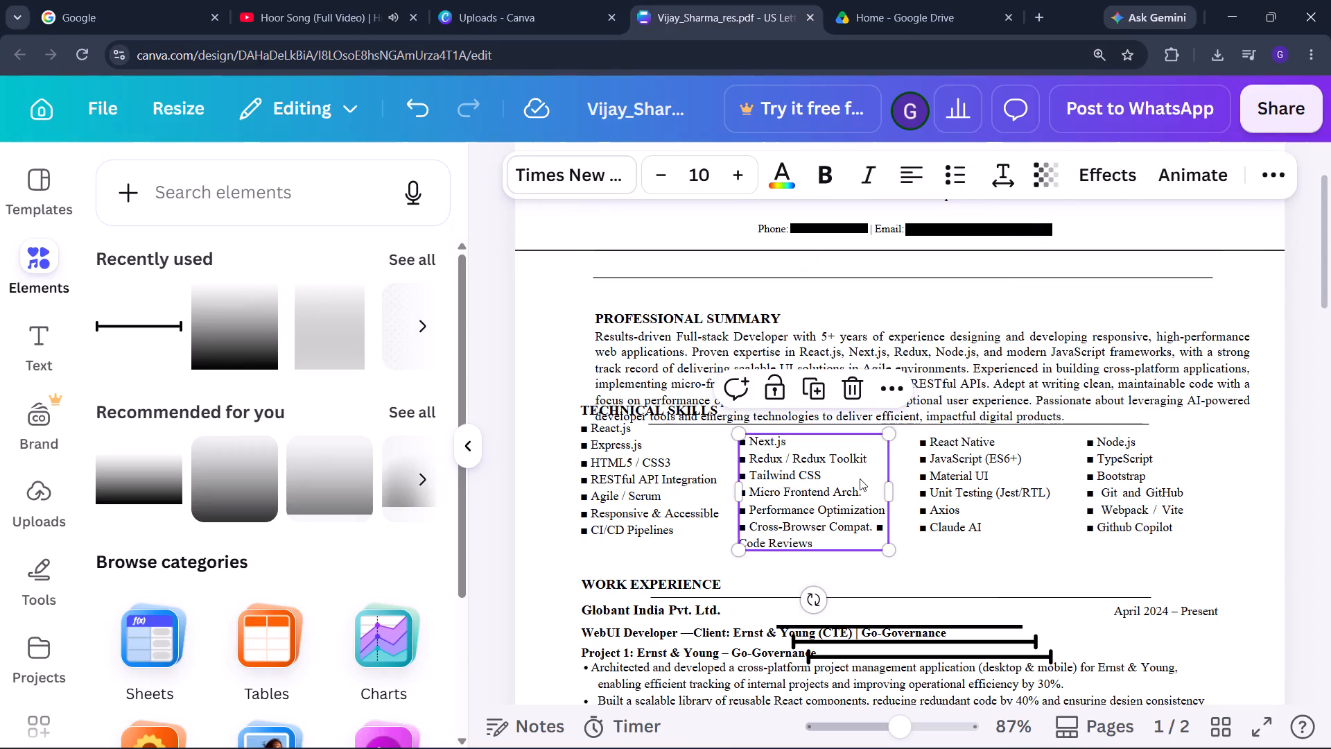
# Remove the stroke from the first divider line by reducing its stroke weight to 0.
pyautogui.click(756, 249)
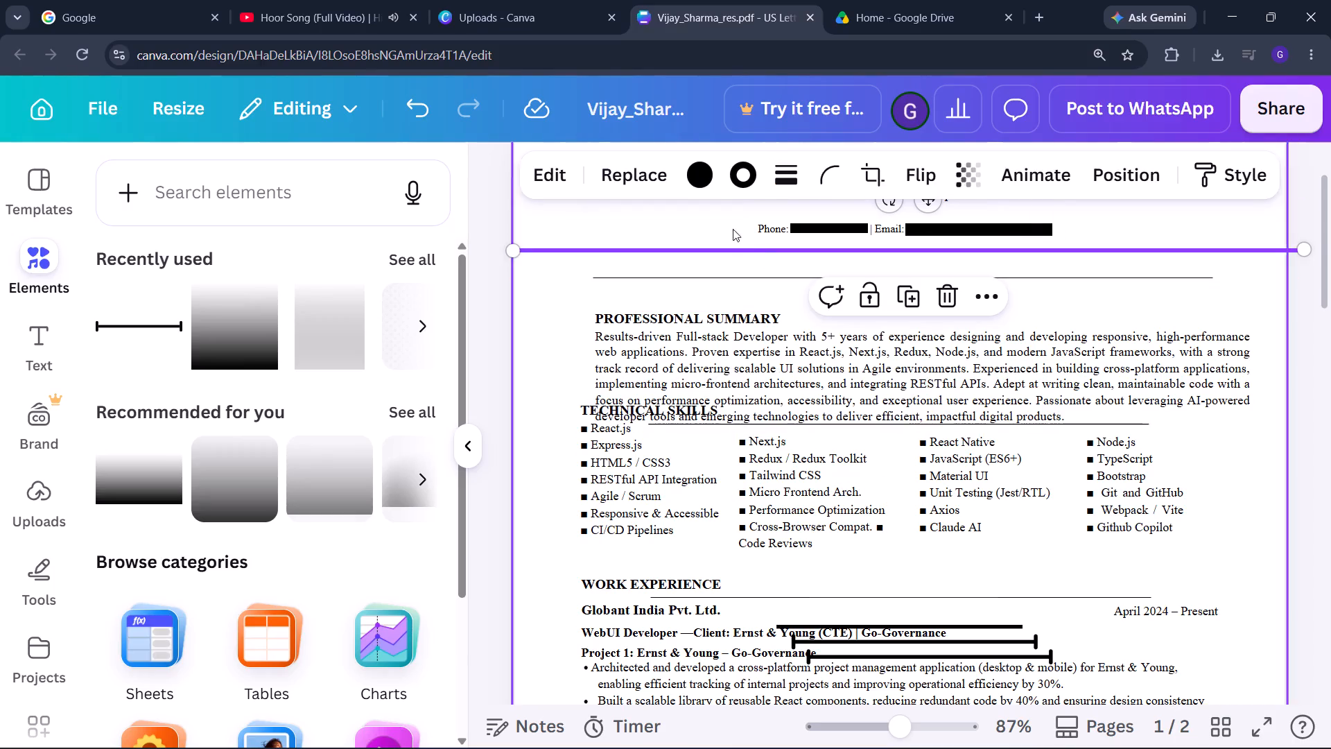
pyautogui.click(799, 178)
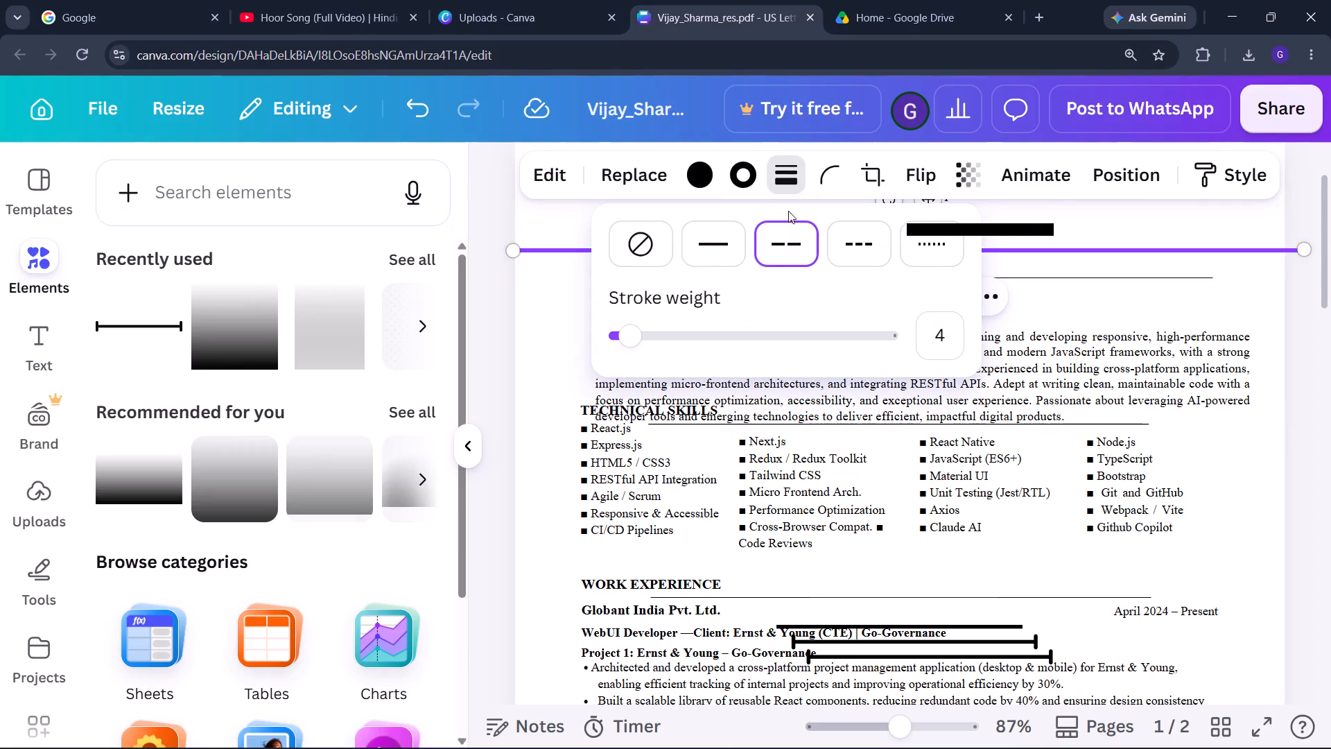
pyautogui.click(704, 245)
pyautogui.click(627, 340)
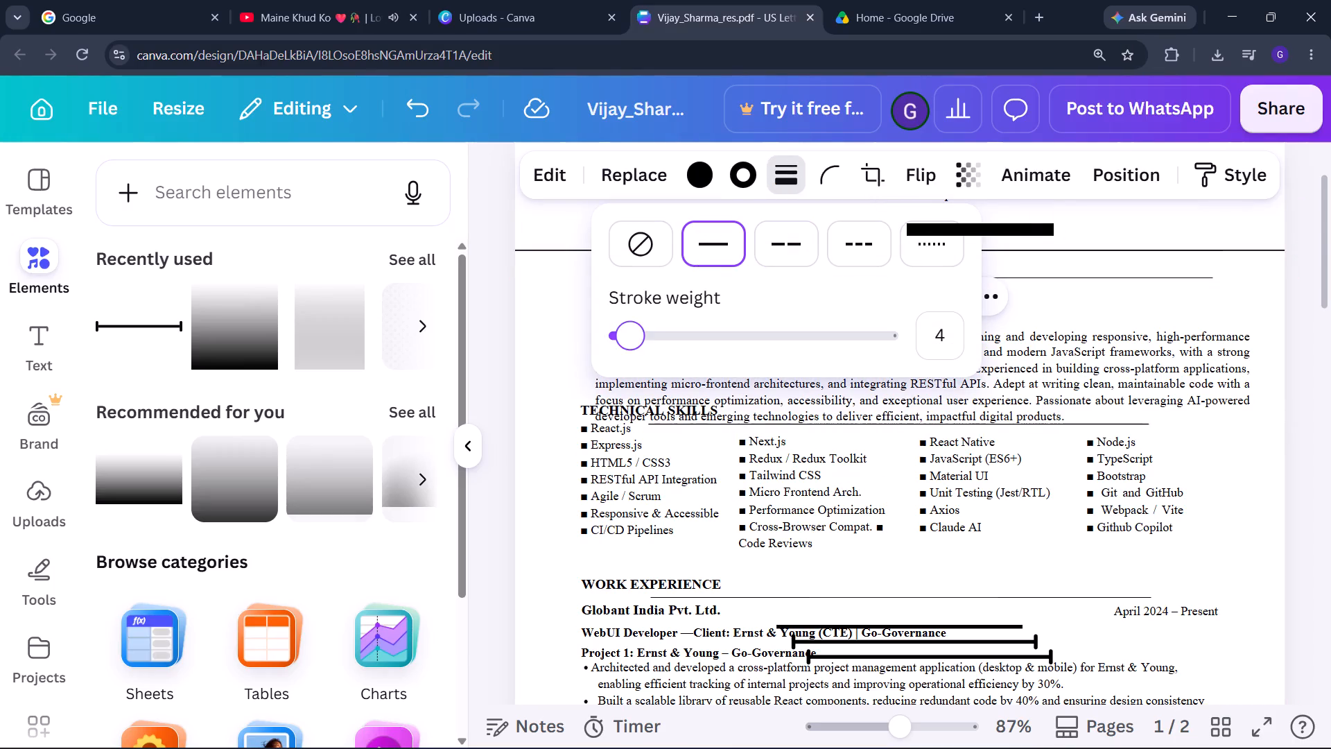
pyautogui.click(626, 346)
pyautogui.moveTo(626, 346); pyautogui.dragTo(606, 352)
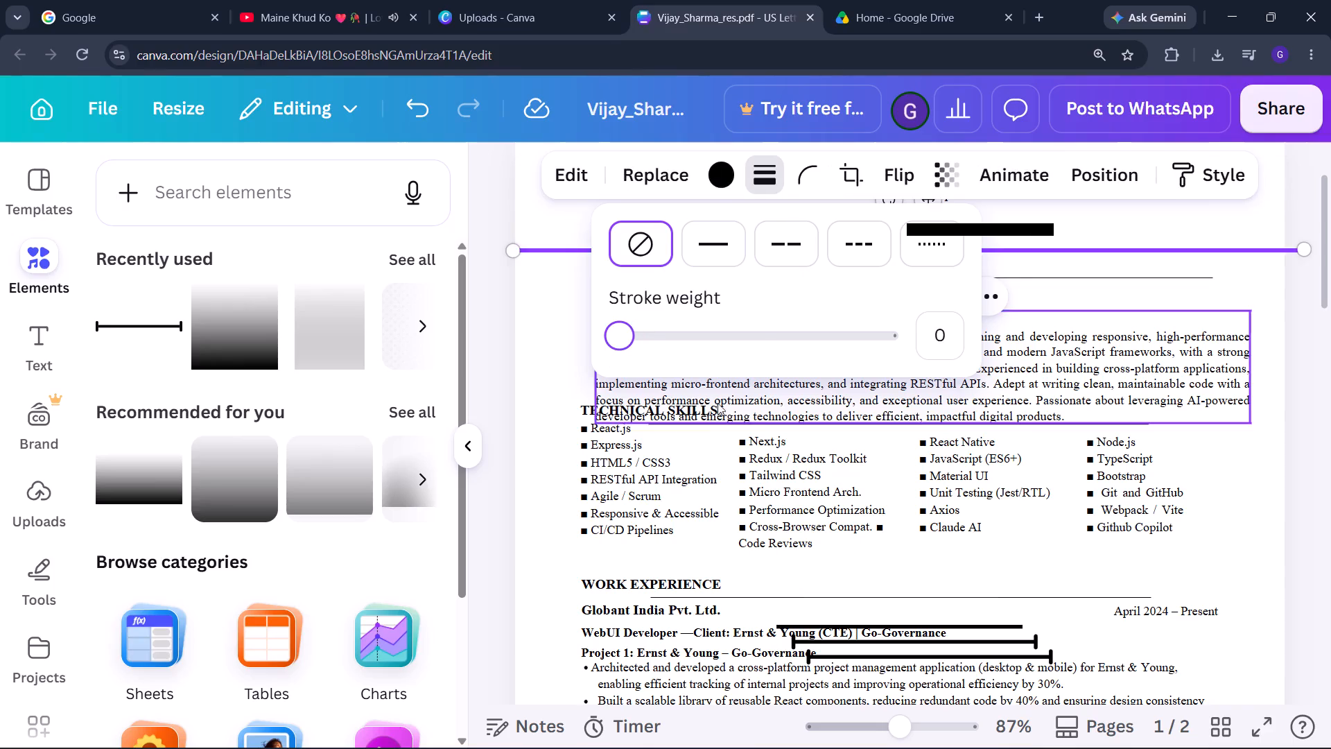
pyautogui.click(736, 412)
pyautogui.click(810, 532)
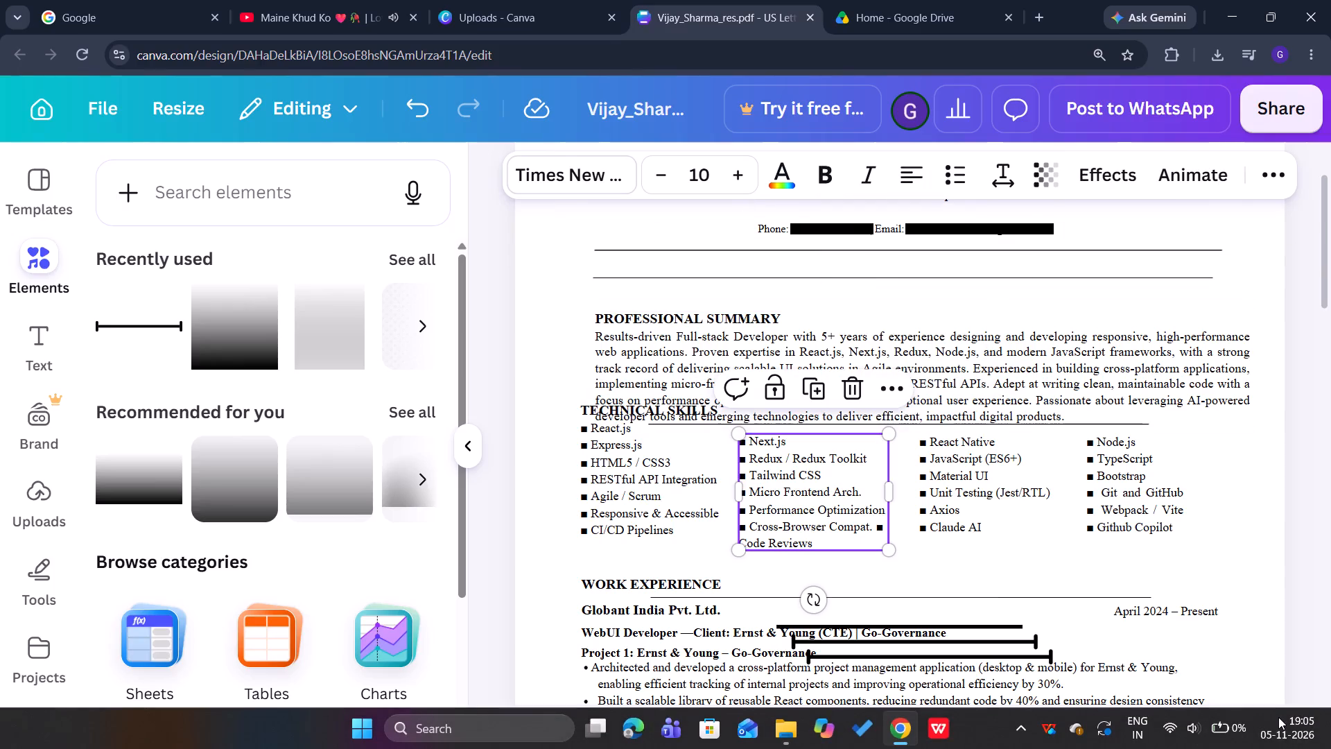
# Duplicate the first divider line beneath the contact details.
pyautogui.rightClick(934, 250)
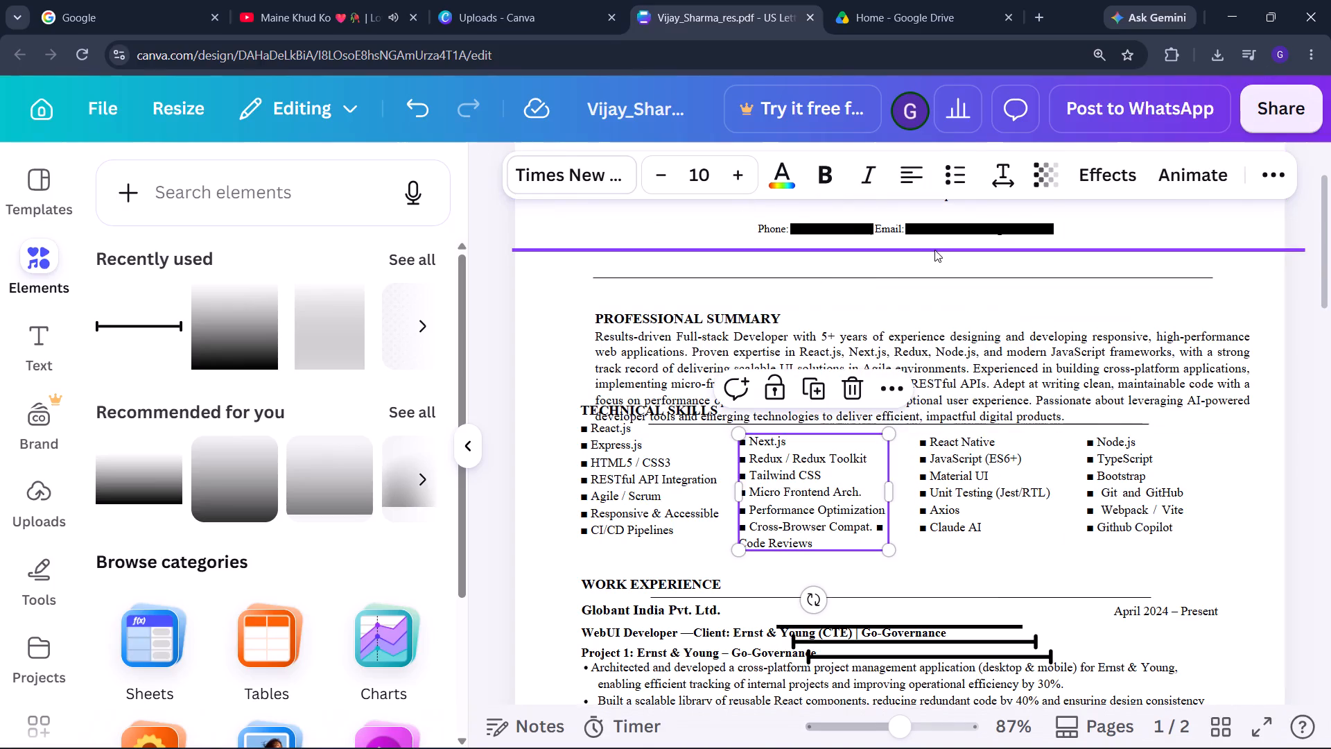
pyautogui.rightClick(934, 250)
pyautogui.click(1016, 122)
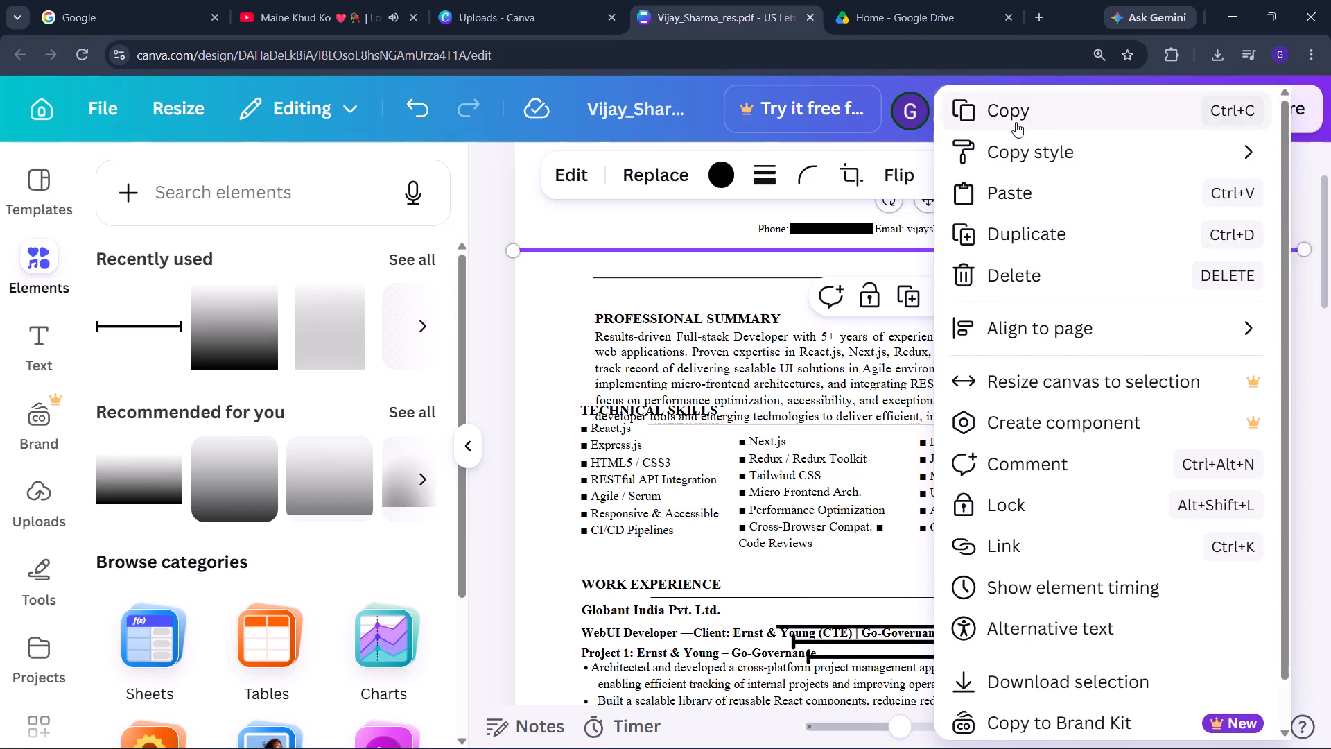
pyautogui.click(909, 294)
# Delete the original second divider line above the Professional Summary heading.
pyautogui.click(853, 277)
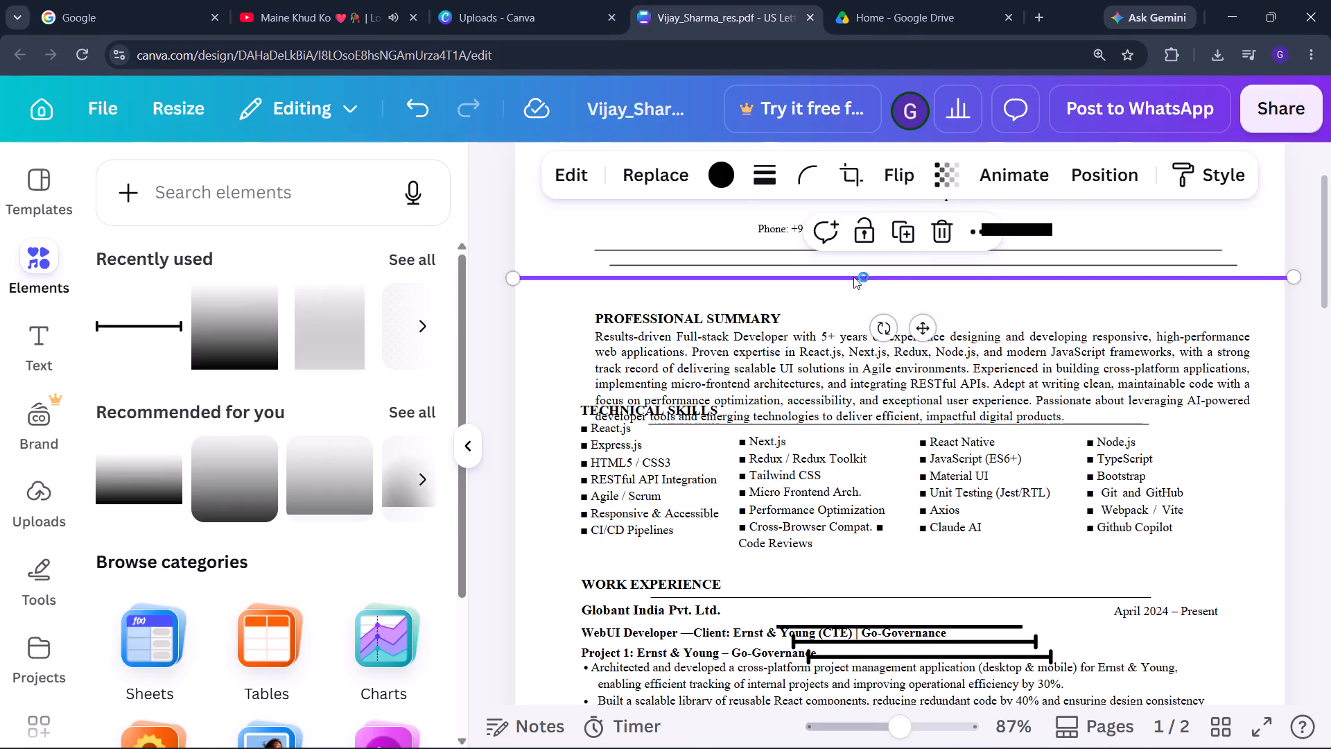
pyautogui.click(934, 234)
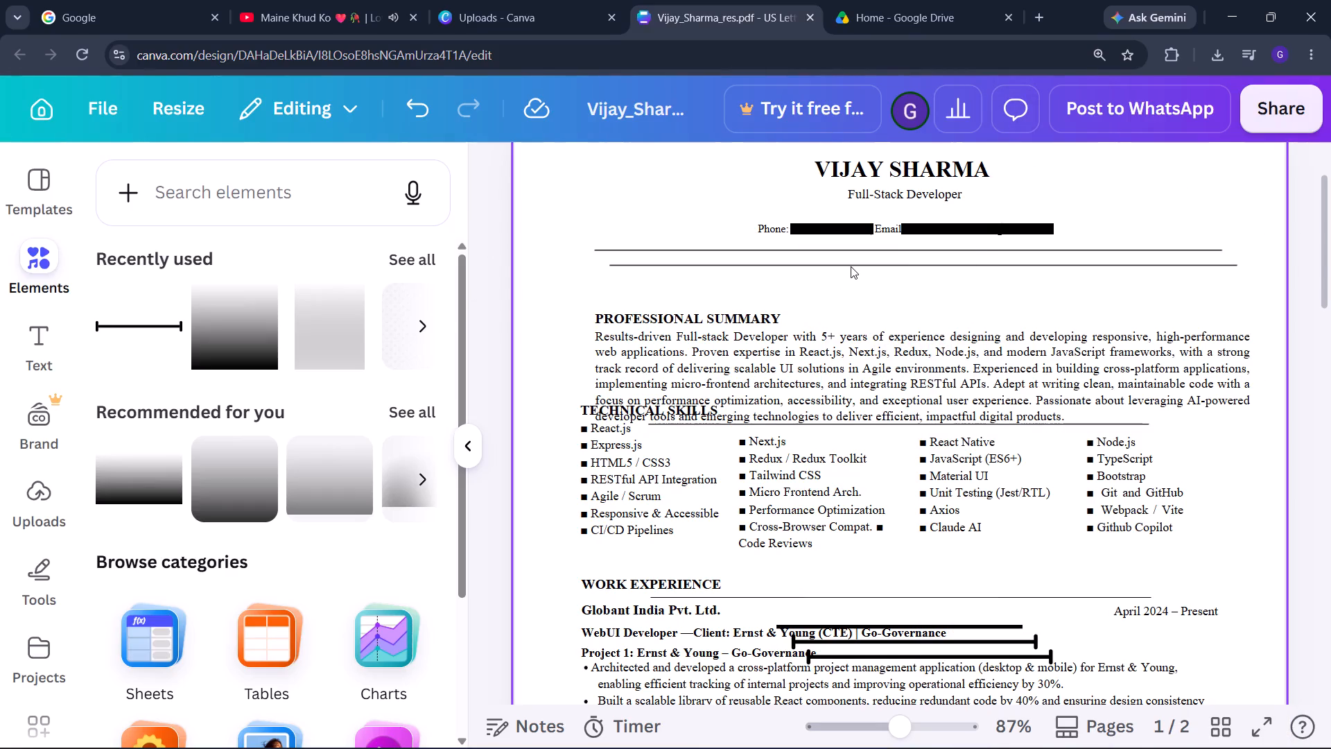
# Move the duplicated divider line to the deleted line's place, between the first divider and the Professional Summary heading.
pyautogui.moveTo(851, 266); pyautogui.dragTo(829, 274)
pyautogui.click(830, 321)
pyautogui.moveTo(815, 273); pyautogui.dragTo(821, 273)
pyautogui.doubleClick(821, 273)
pyautogui.moveTo(821, 273); pyautogui.dragTo(836, 274)
pyautogui.doubleClick(836, 274)
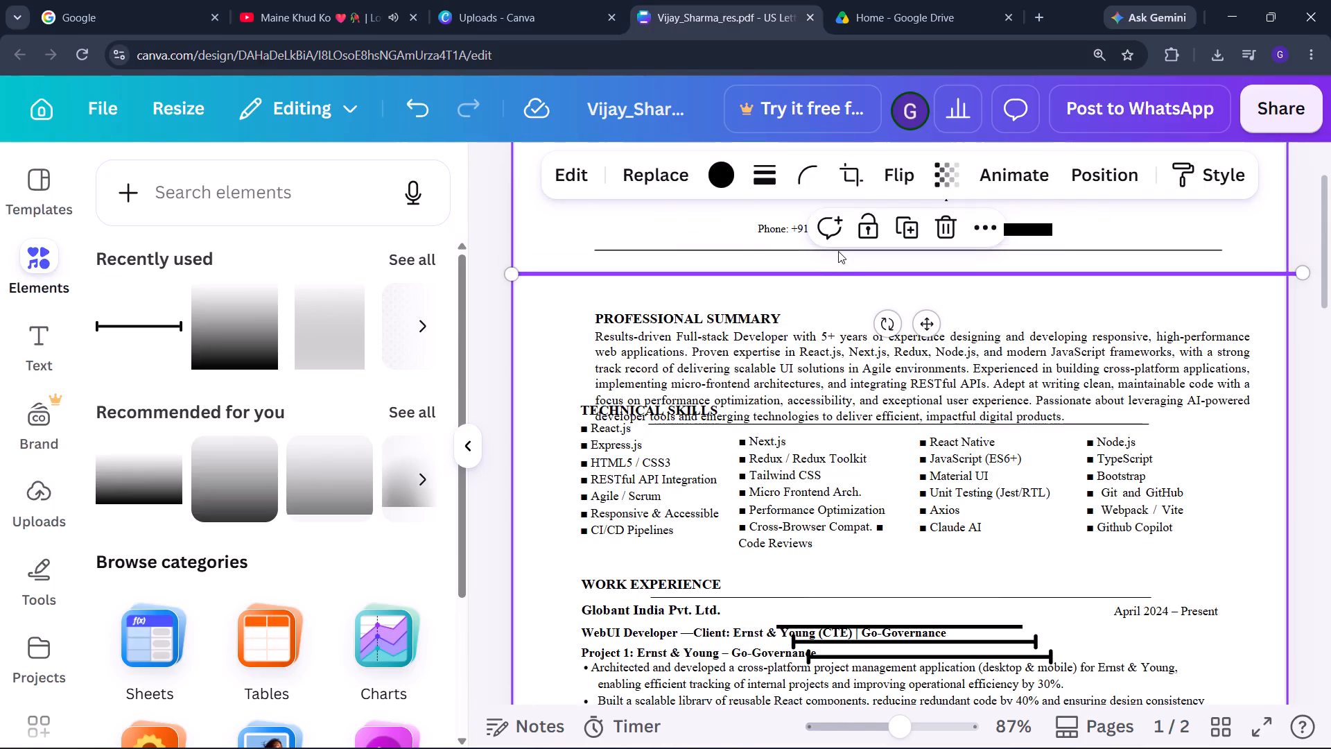
pyautogui.click(836, 250)
pyautogui.moveTo(833, 253); pyautogui.dragTo(839, 250)
pyautogui.click(797, 273)
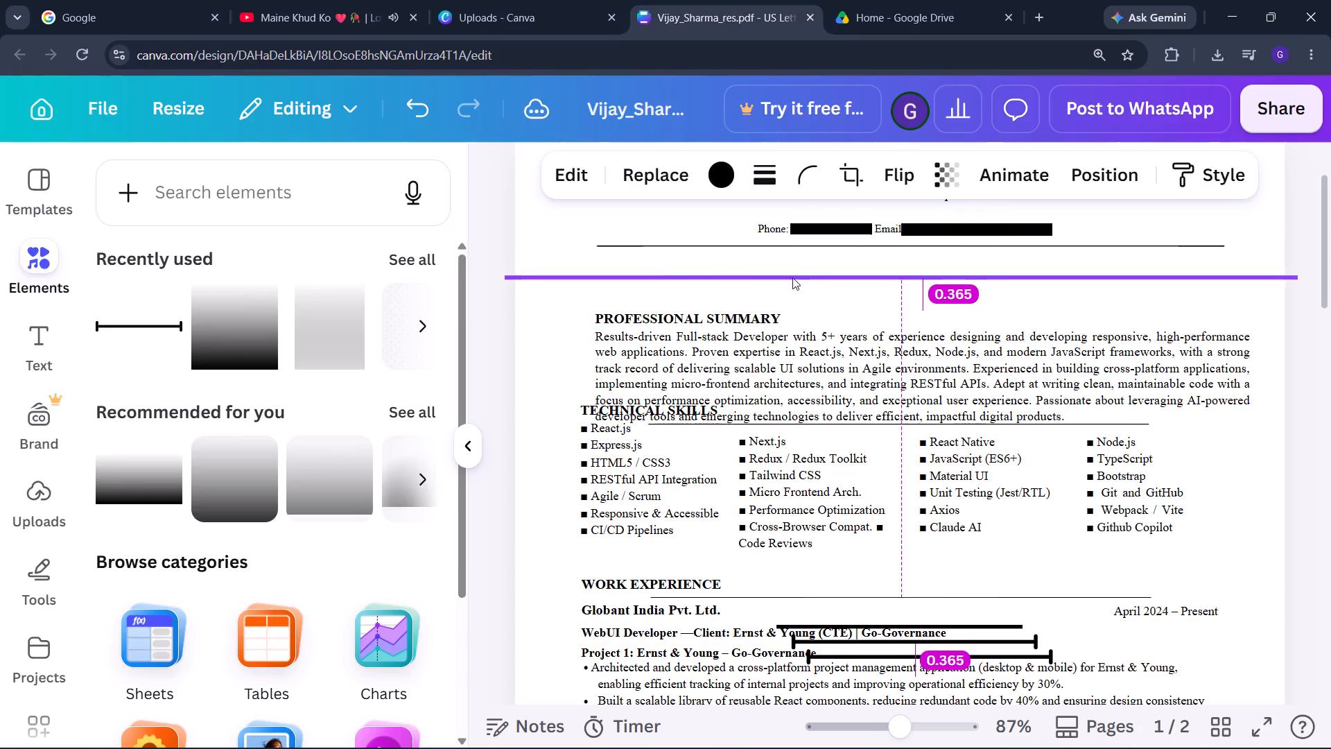
pyautogui.doubleClick(777, 309)
# Reposition the first divider line slightly left, just below the contact details and about 0.3 above the second divider.
pyautogui.moveTo(785, 246); pyautogui.dragTo(782, 248)
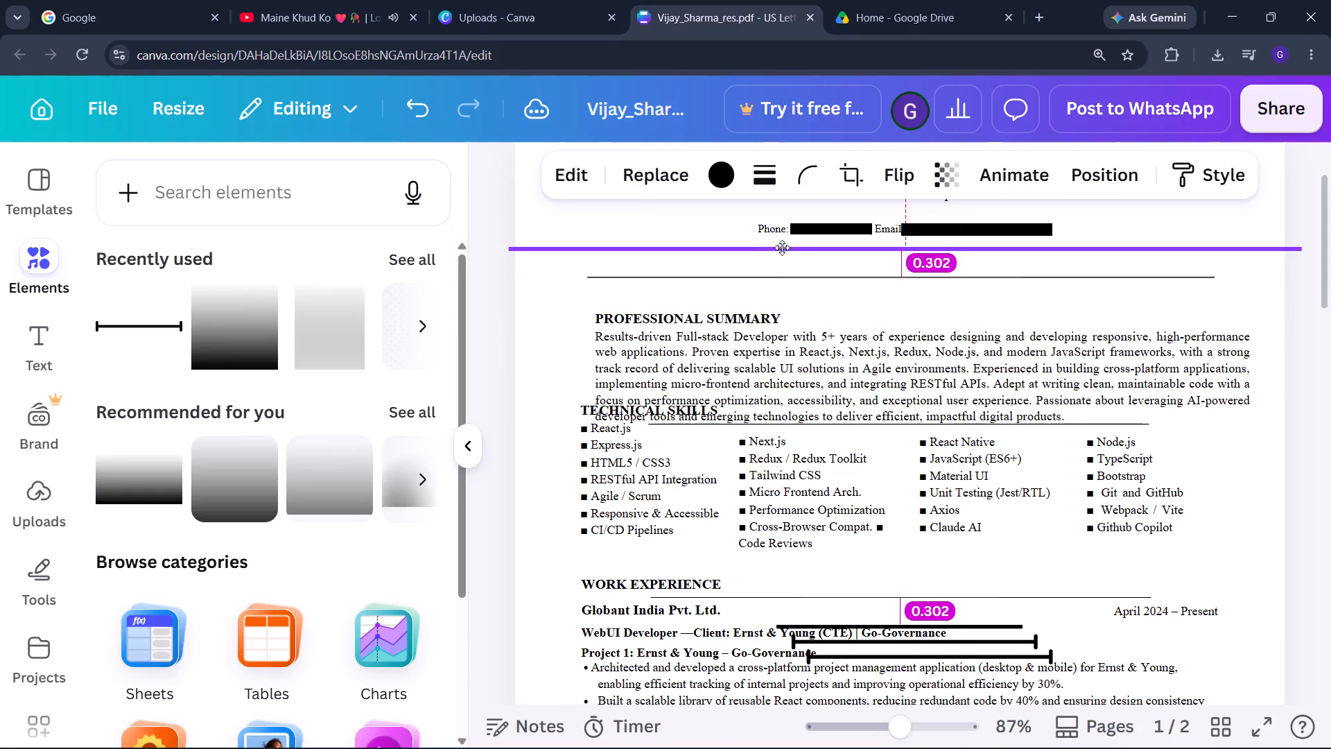
pyautogui.moveTo(782, 248); pyautogui.dragTo(763, 251)
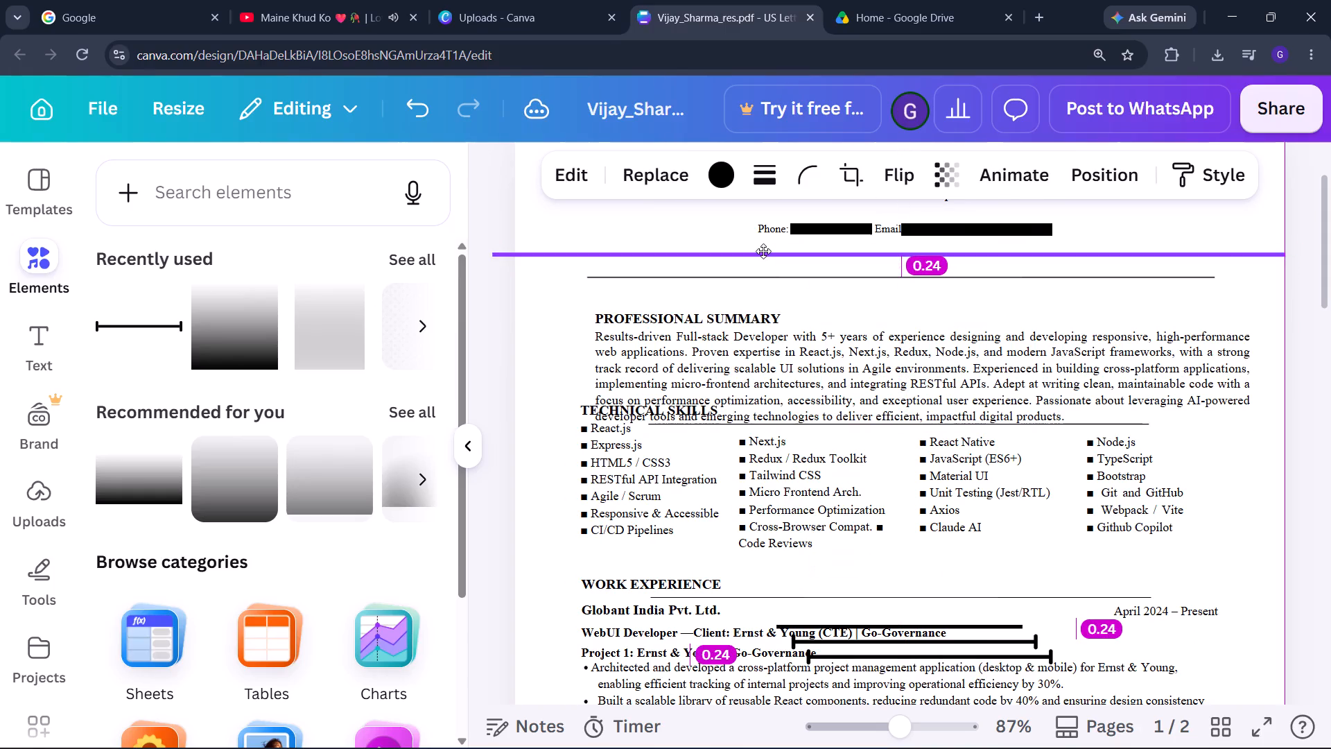
pyautogui.moveTo(763, 251); pyautogui.dragTo(775, 256)
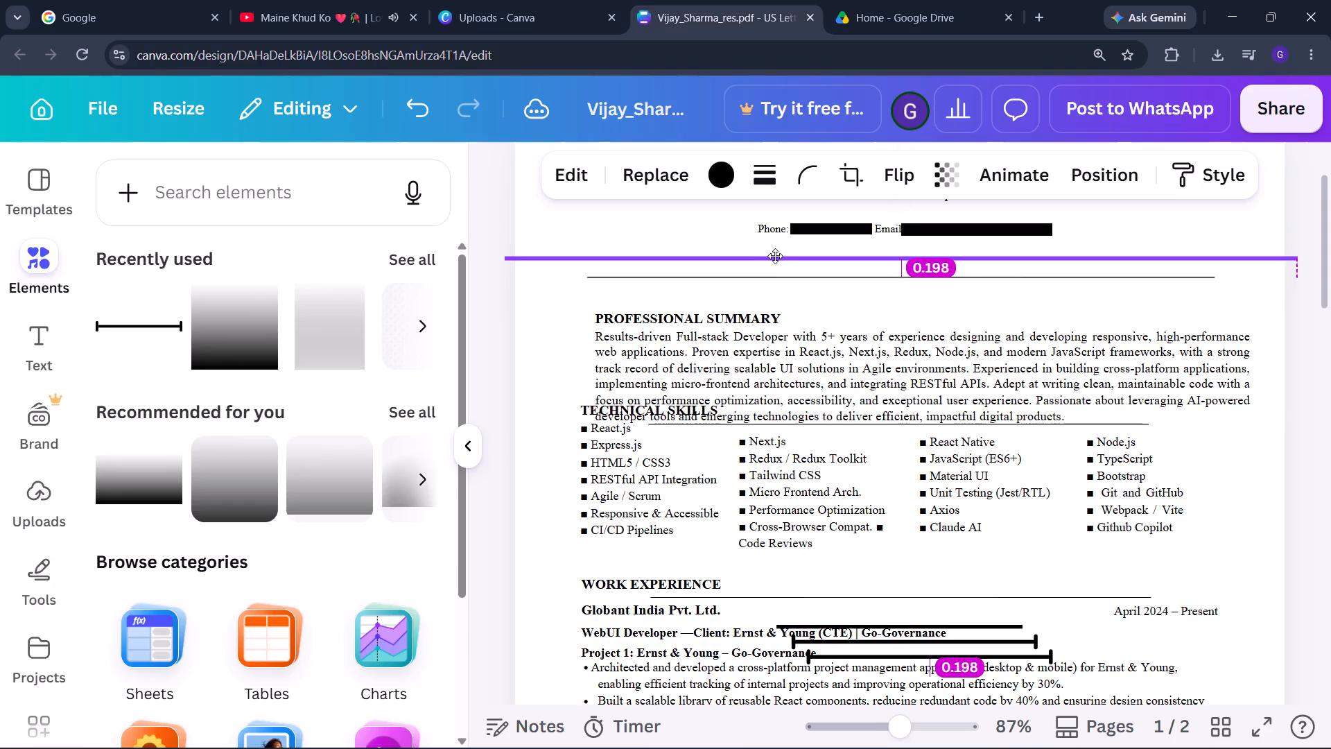
pyautogui.moveTo(775, 256); pyautogui.dragTo(762, 239)
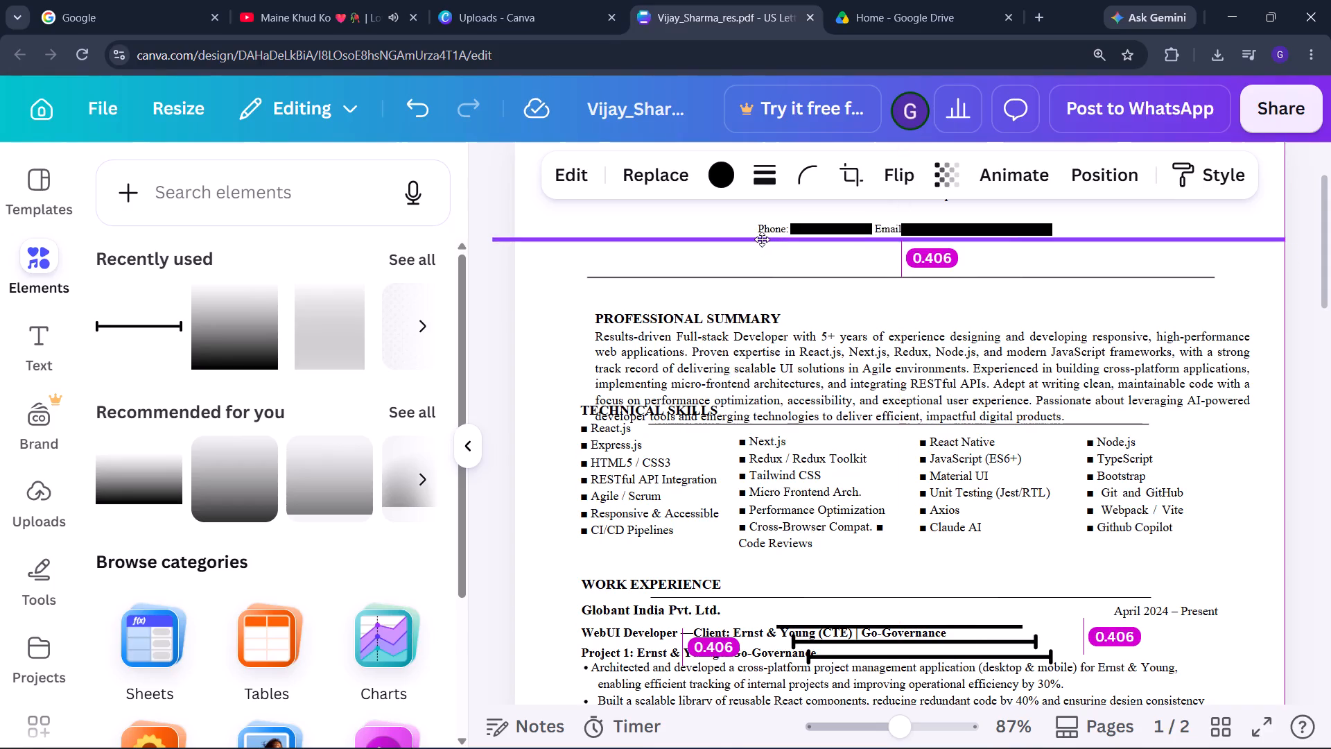
pyautogui.moveTo(762, 239); pyautogui.dragTo(772, 247)
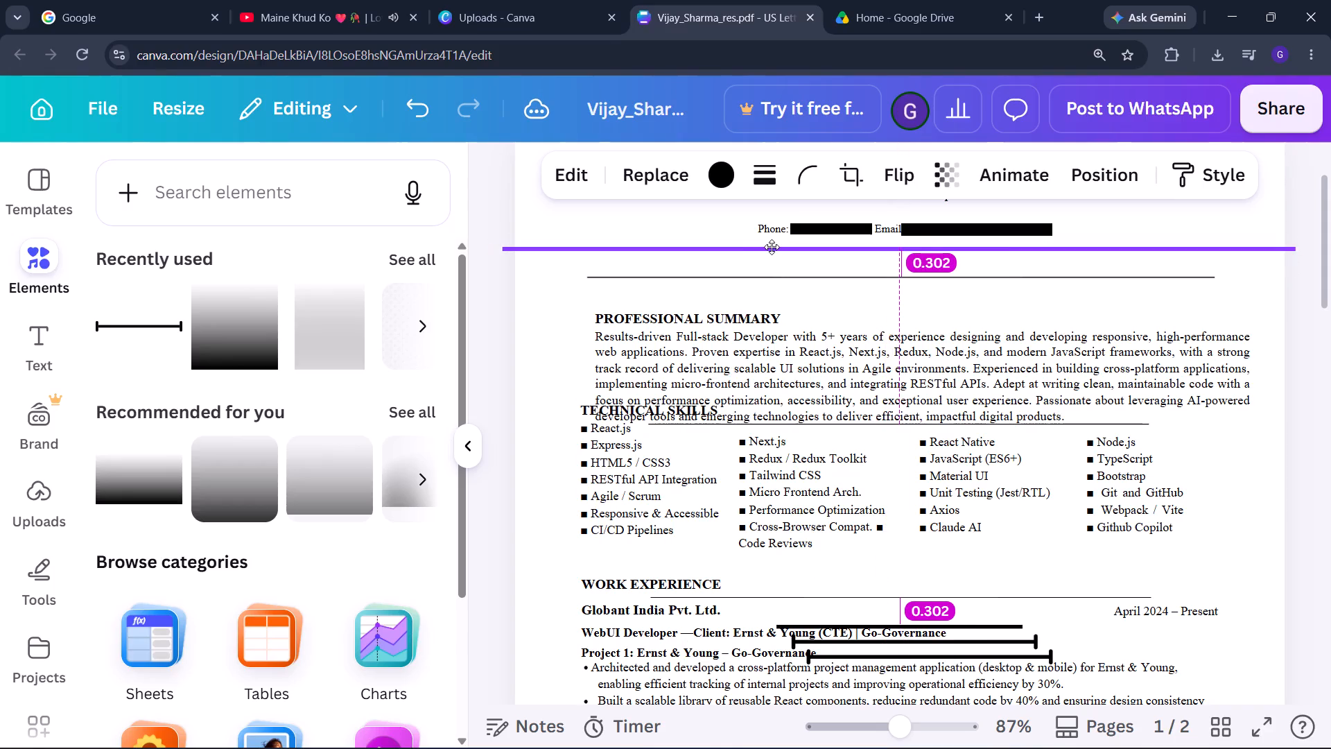
pyautogui.moveTo(772, 247); pyautogui.dragTo(774, 247)
pyautogui.click(774, 247)
pyautogui.click(767, 292)
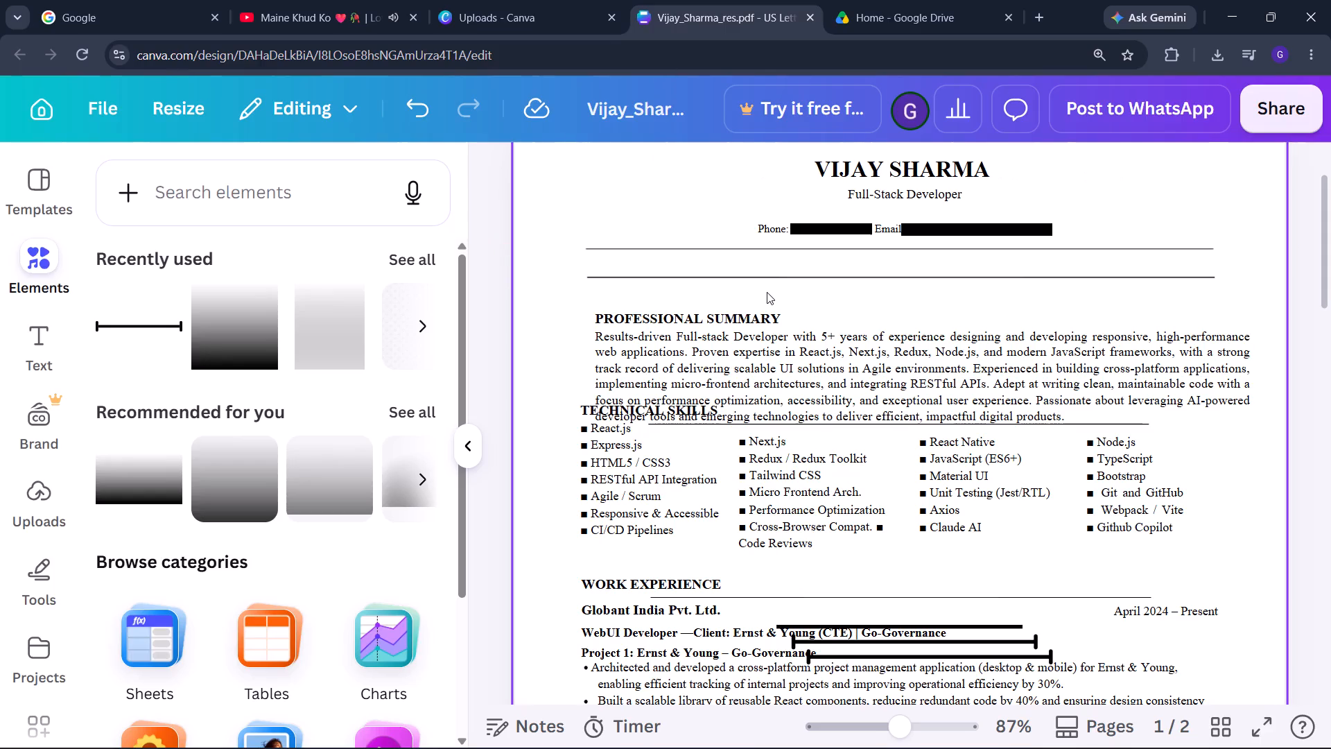
# Nudge the second divider line slightly down and left so its ends line up with the first divider.
pyautogui.click(778, 249)
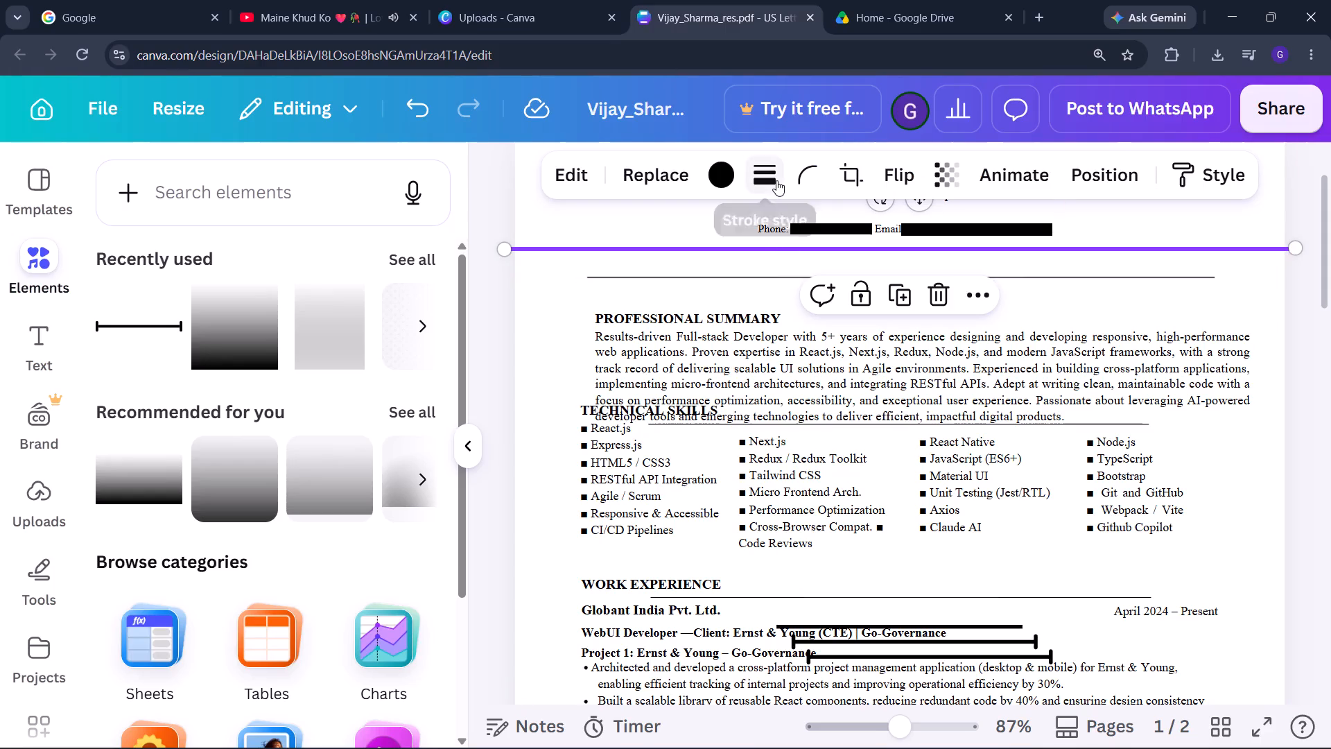
pyautogui.click(790, 298)
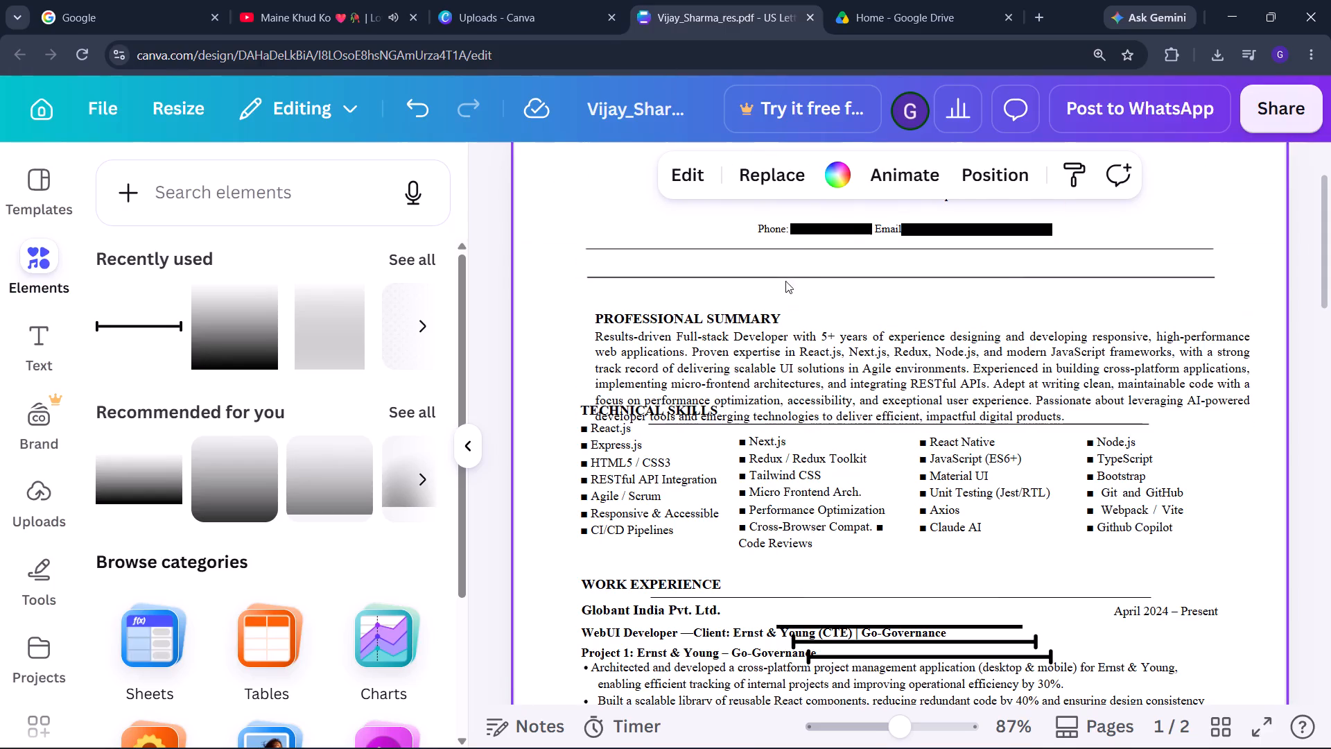
pyautogui.click(778, 277)
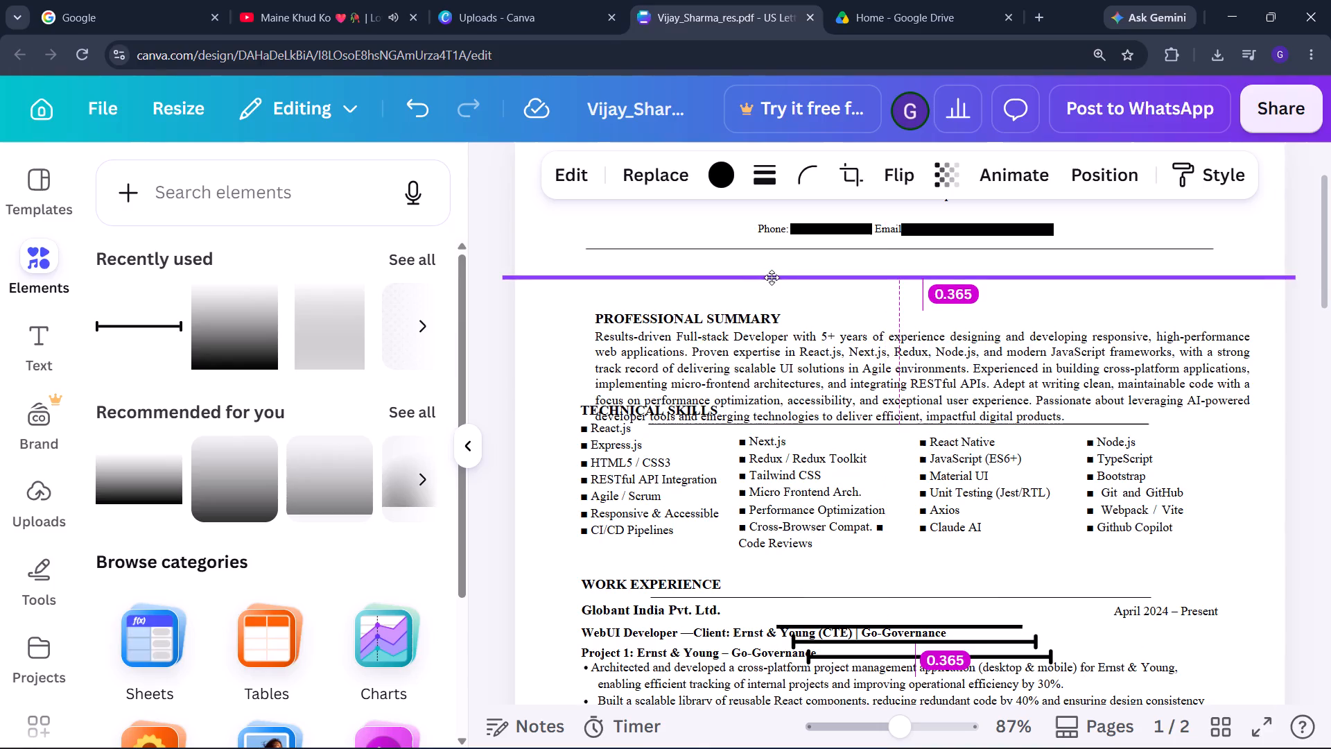
pyautogui.click(769, 317)
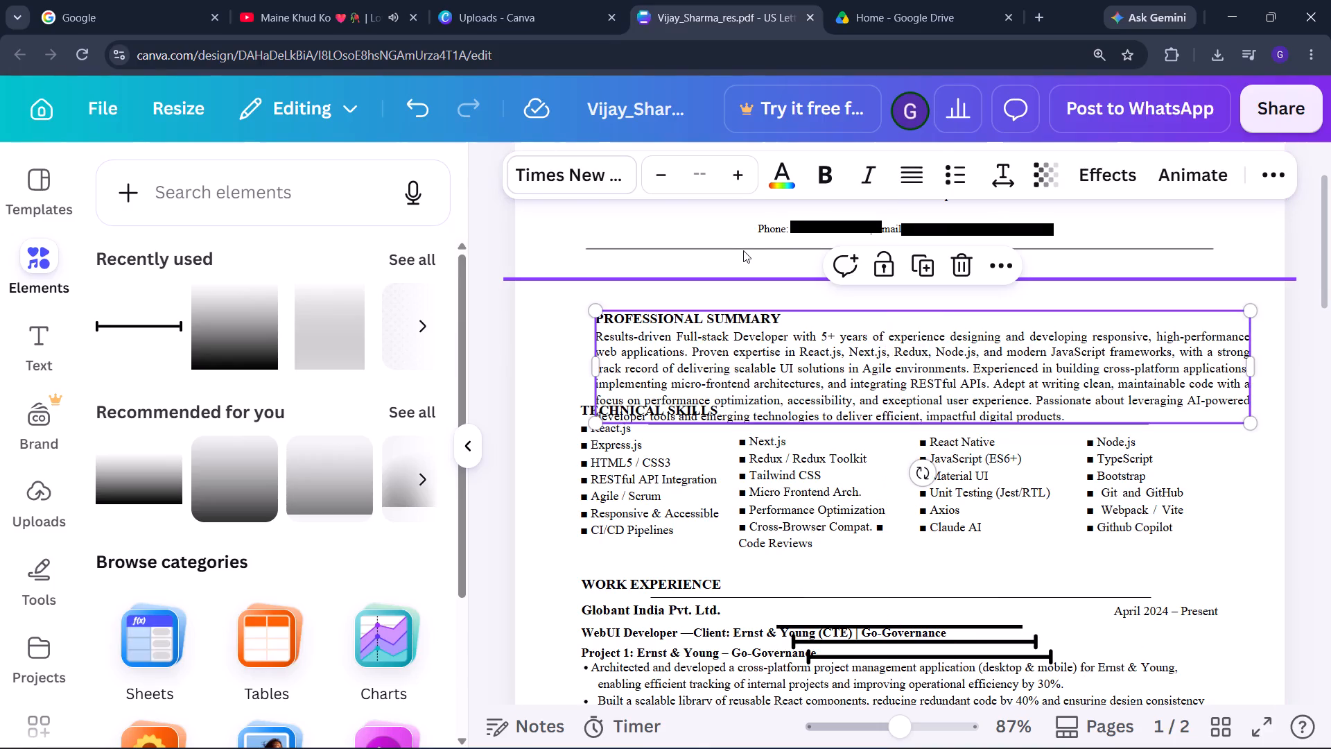
# Check the stroke style settings of the first and second divider lines.
pyautogui.tripleClick(743, 246)
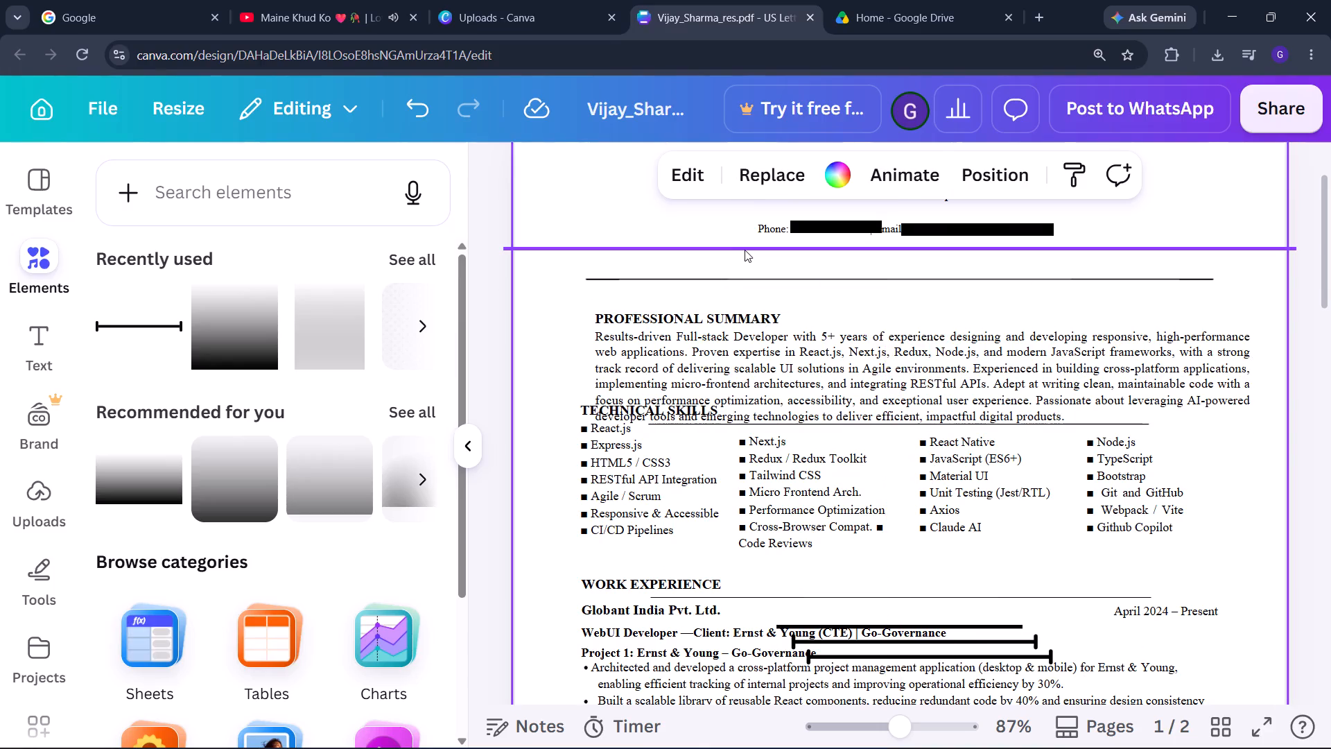
pyautogui.click(747, 248)
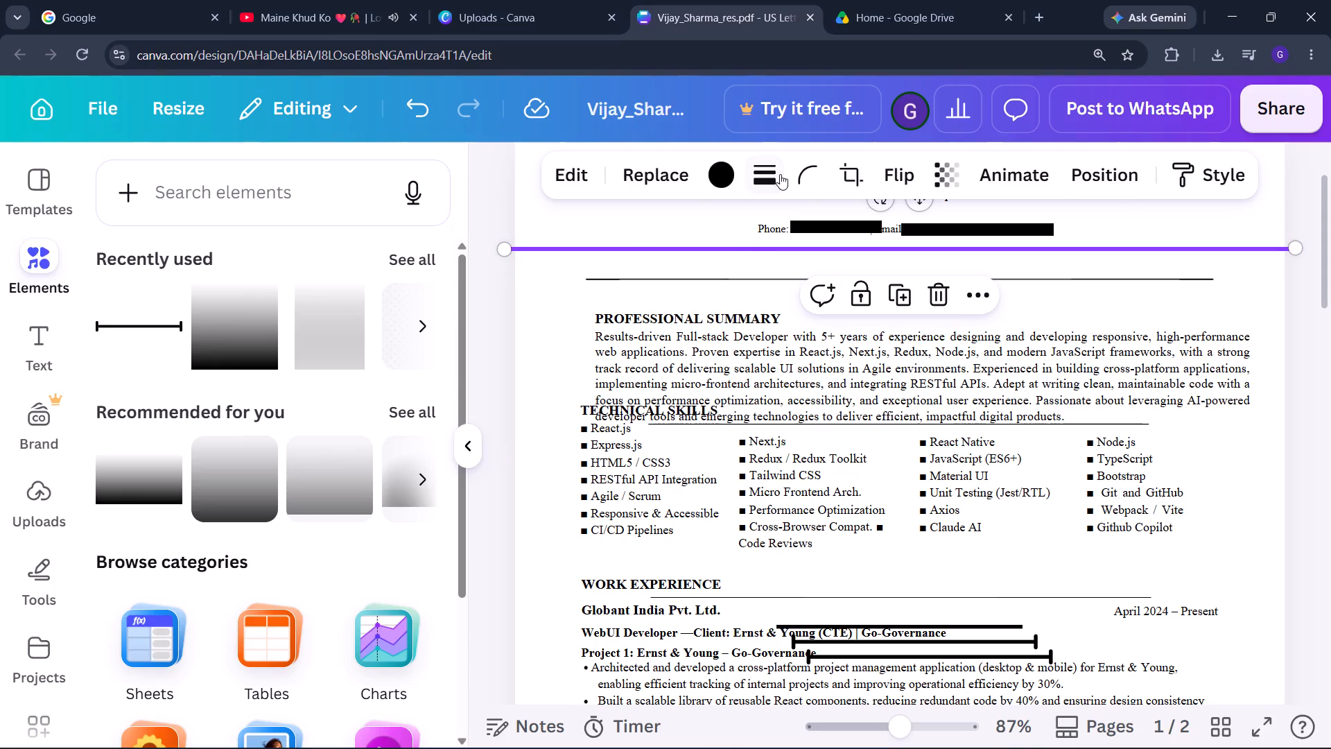
pyautogui.click(780, 173)
pyautogui.click(690, 415)
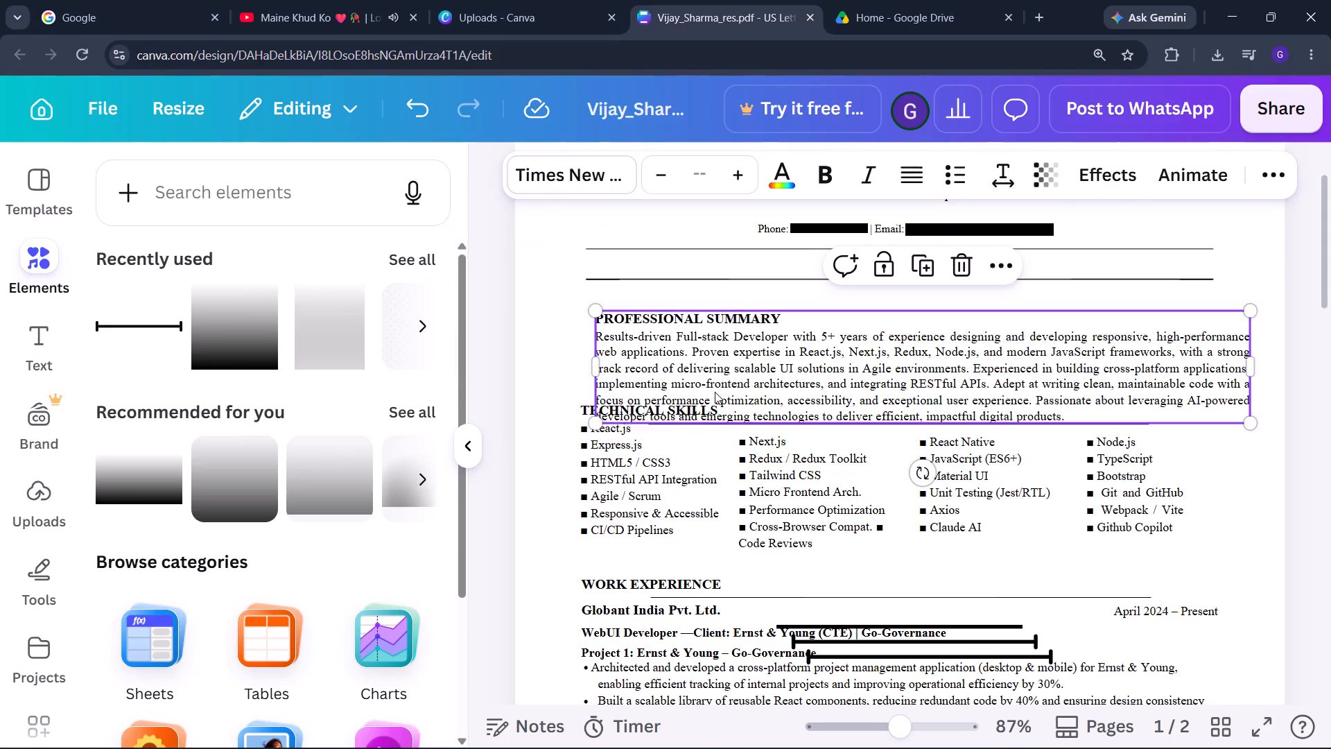
pyautogui.click(738, 280)
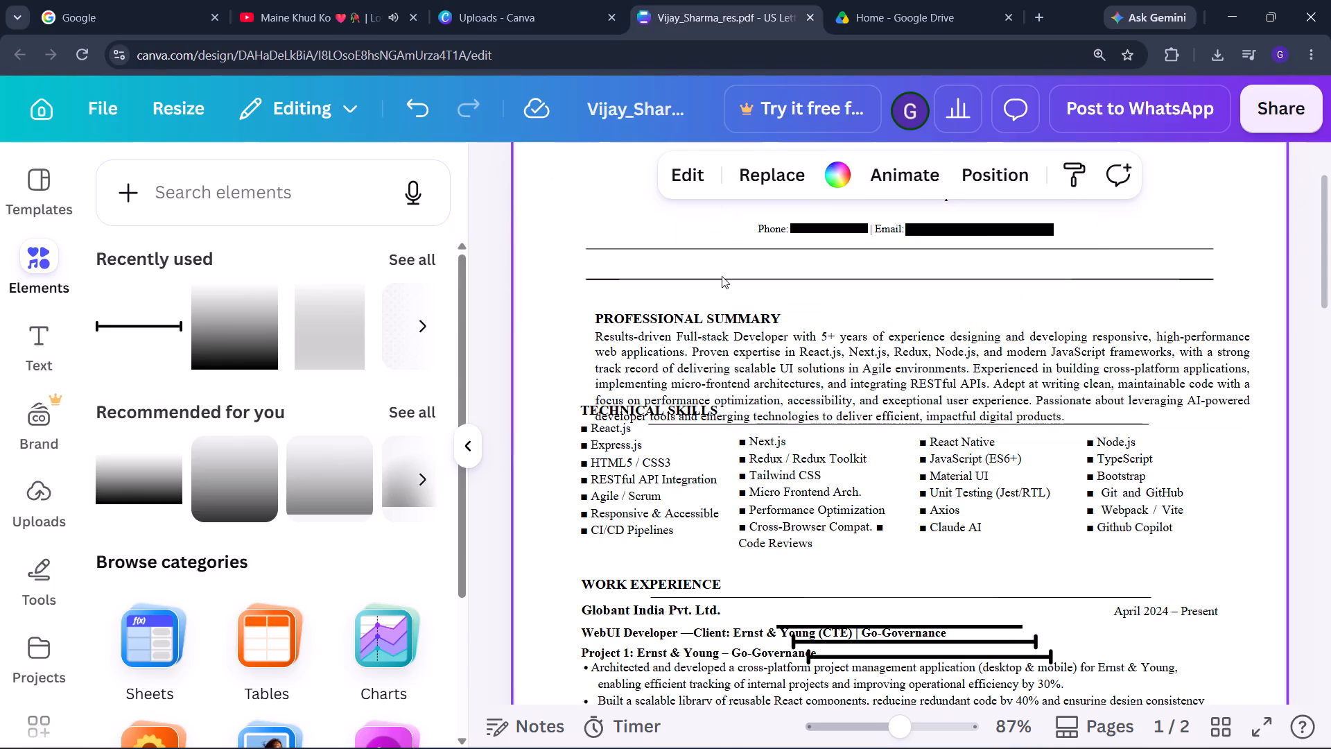
pyautogui.click(720, 278)
pyautogui.click(763, 173)
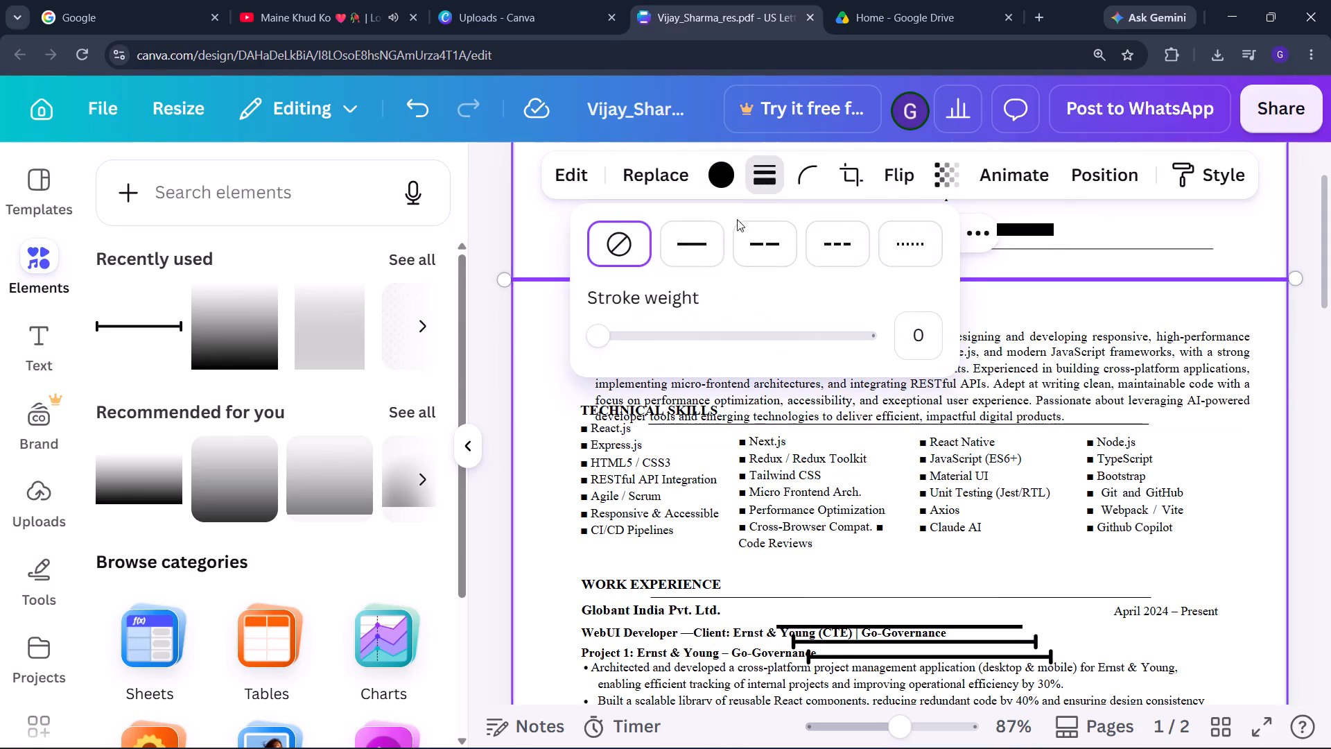
pyautogui.click(766, 413)
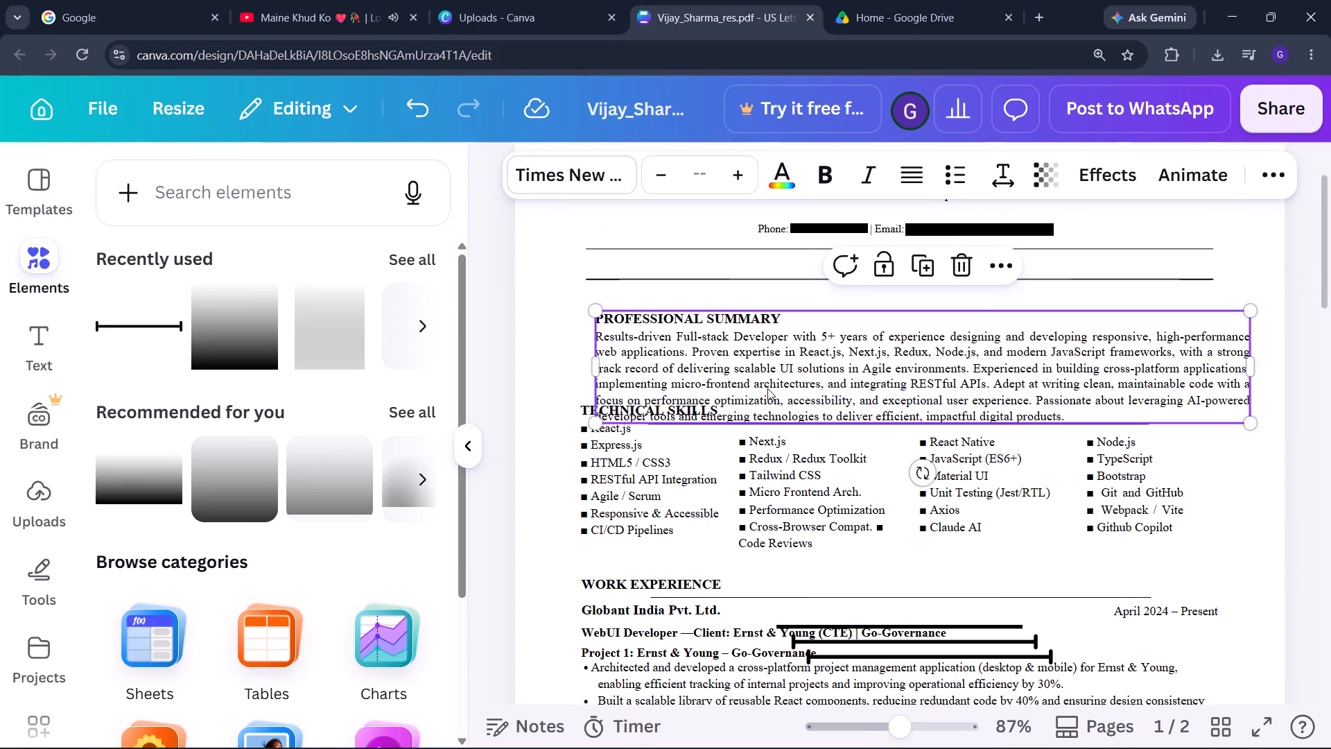
# Move the Professional Summary block up and slightly left so its heading sits between the two divider lines.
pyautogui.keyDown('ctrl'); pyautogui.scroll(2, 756, 389); pyautogui.keyUp('ctrl')
pyautogui.scroll(2, 756, 389)
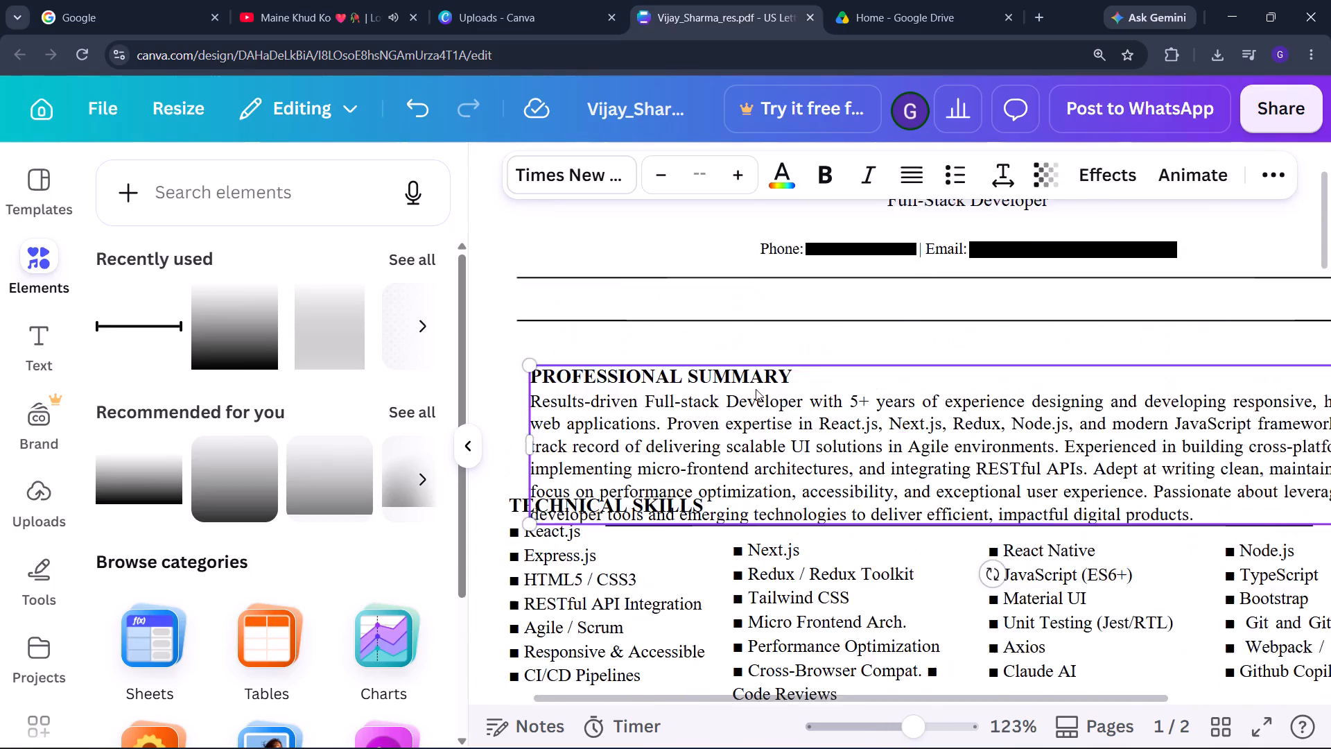
pyautogui.moveTo(688, 494); pyautogui.dragTo(672, 424)
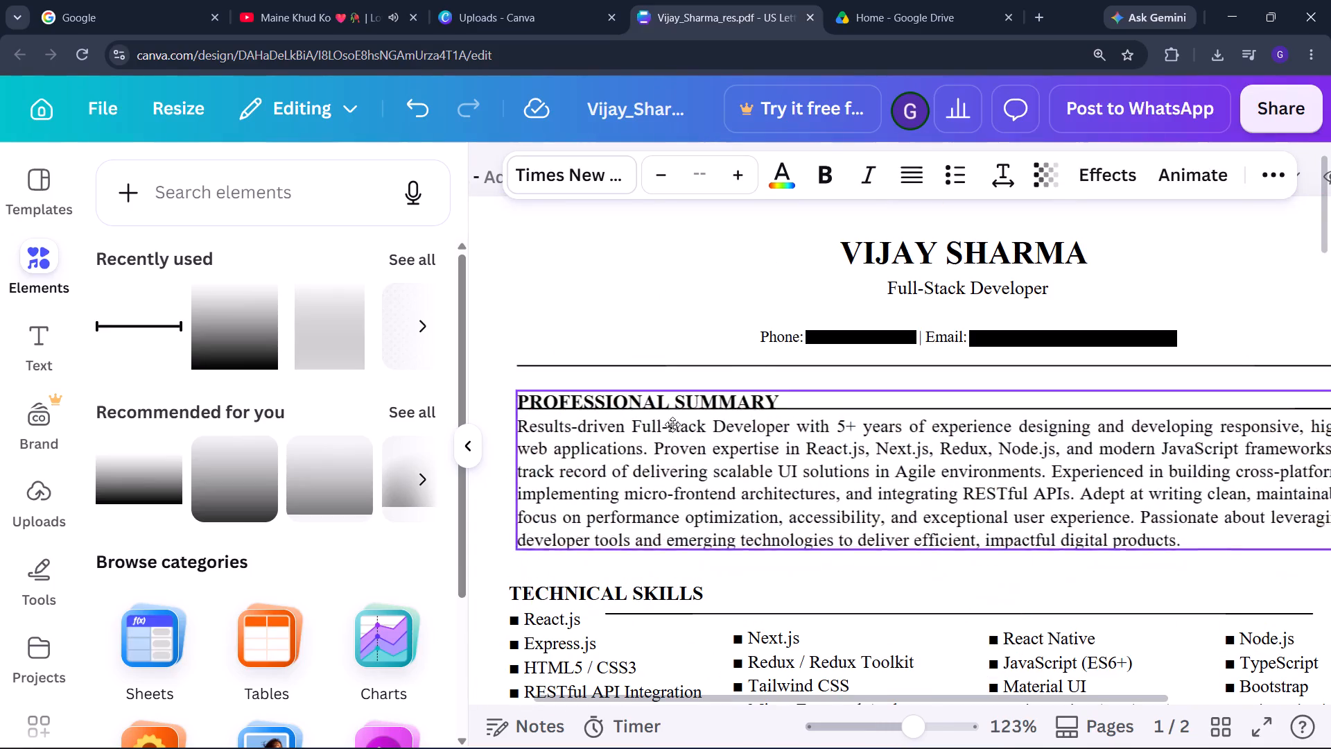
pyautogui.moveTo(672, 424); pyautogui.dragTo(670, 429)
pyautogui.click(731, 592)
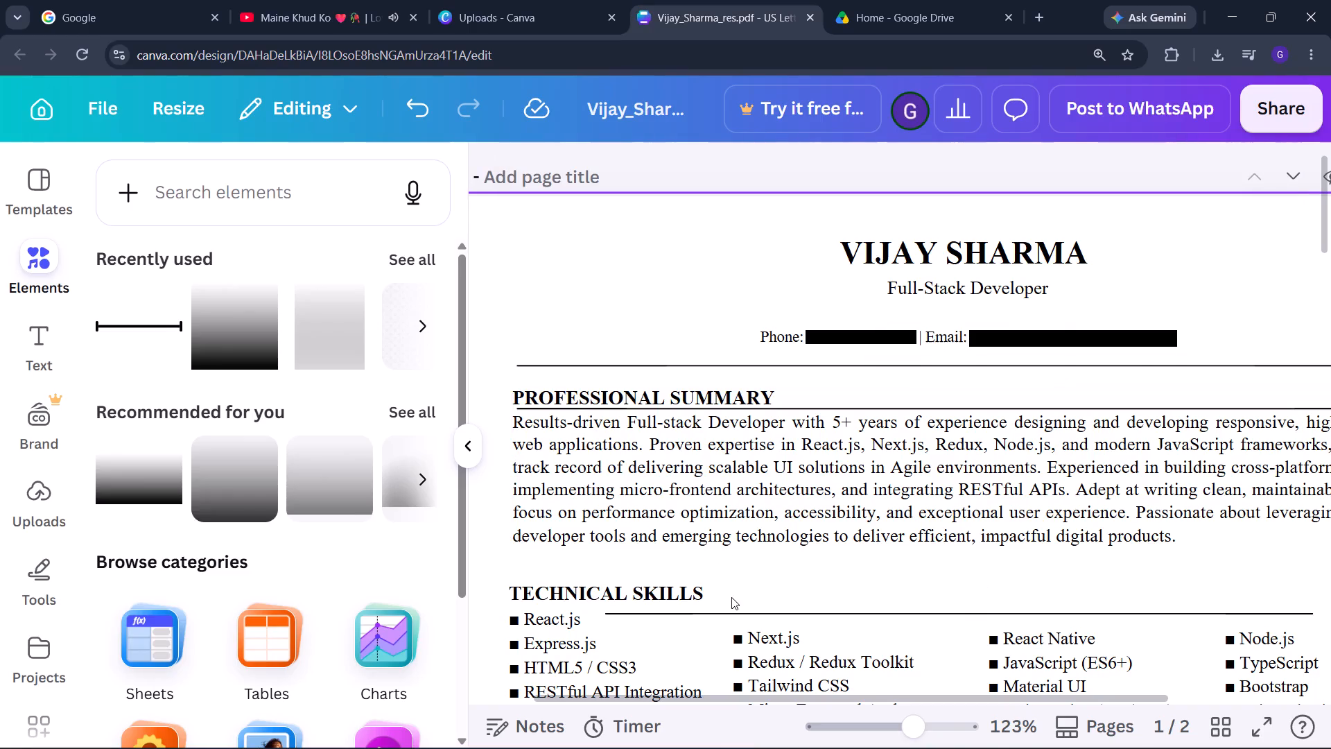
pyautogui.moveTo(772, 386); pyautogui.dragTo(774, 380)
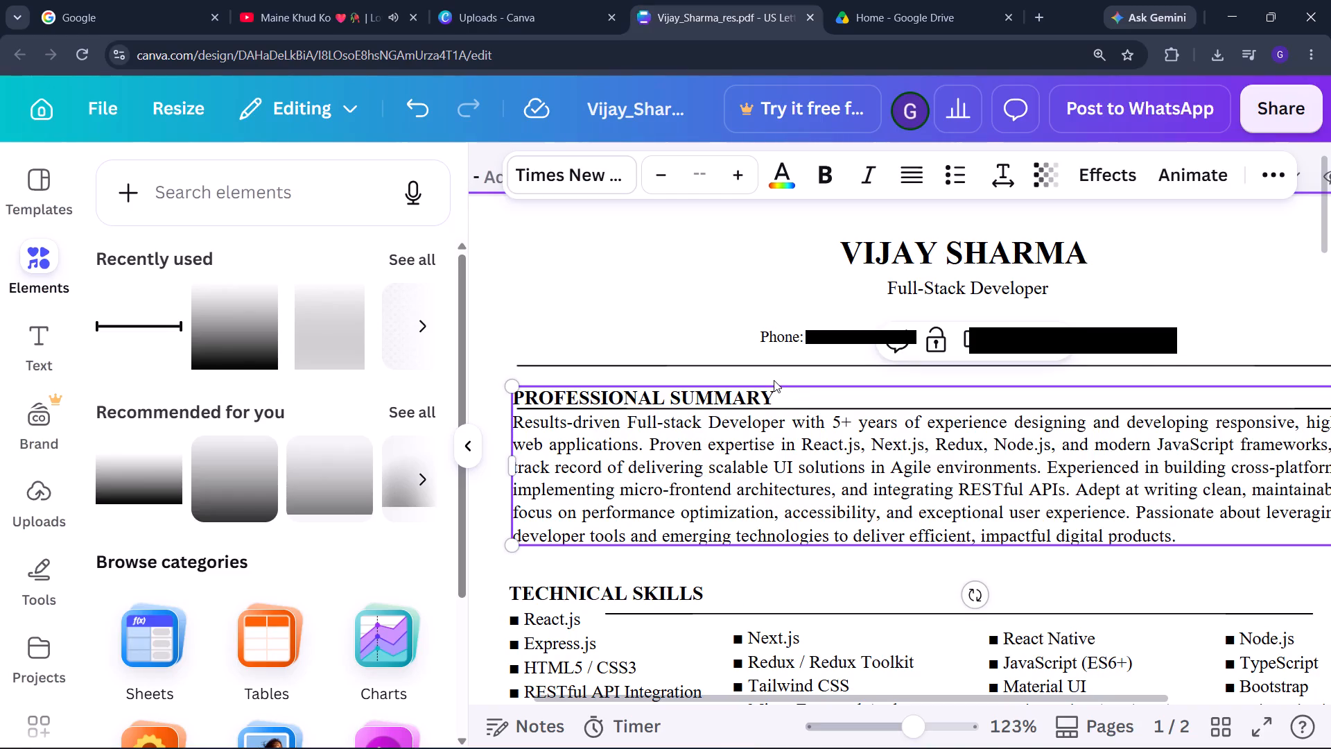
# Insert a blank line between the Professional Summary heading and its paragraph.
pyautogui.moveTo(774, 380); pyautogui.dragTo(774, 377)
pyautogui.click(774, 420)
pyautogui.click(786, 470)
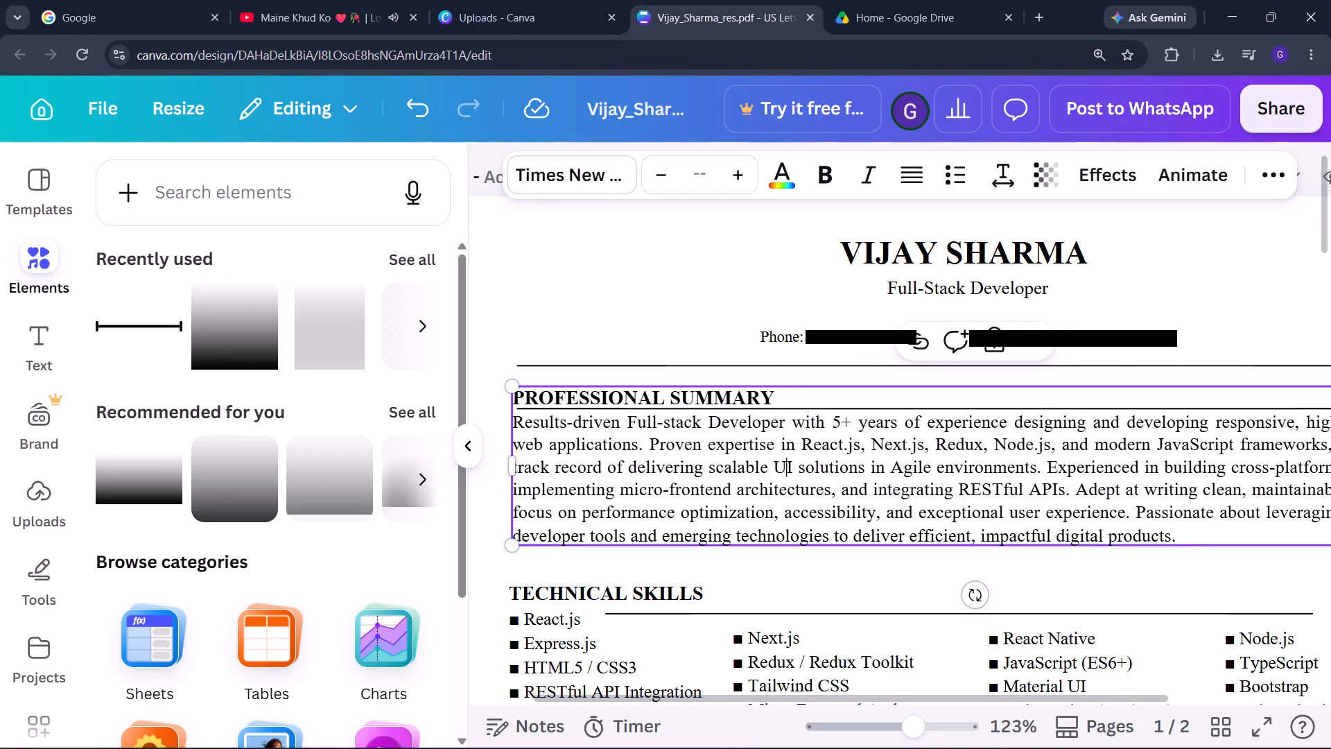
pyautogui.click(783, 395)
pyautogui.press('Return')
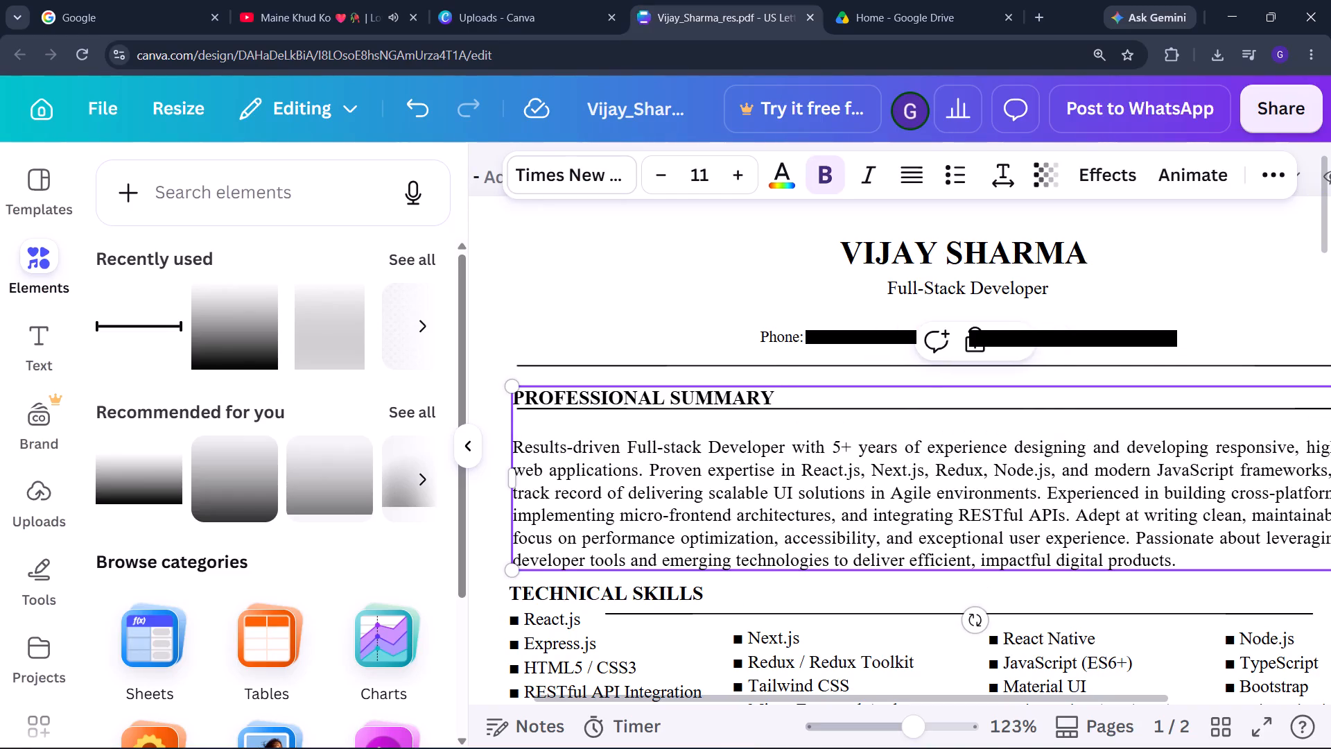
pyautogui.click(792, 465)
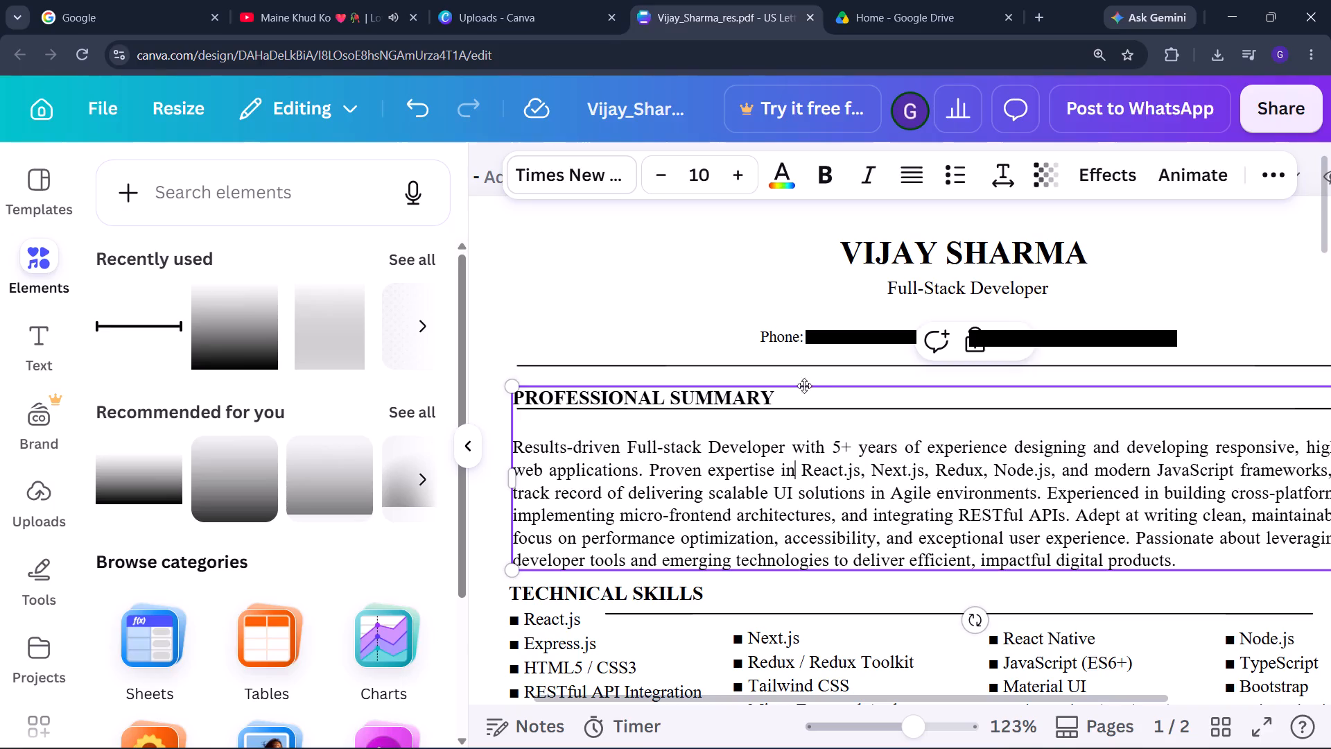
# Move the Professional Summary block up slightly so its heading sits between the two divider lines, and centre the block horizontally on the page.
pyautogui.moveTo(806, 384); pyautogui.dragTo(810, 374)
pyautogui.click(777, 519)
pyautogui.scroll(-1, 772, 610)
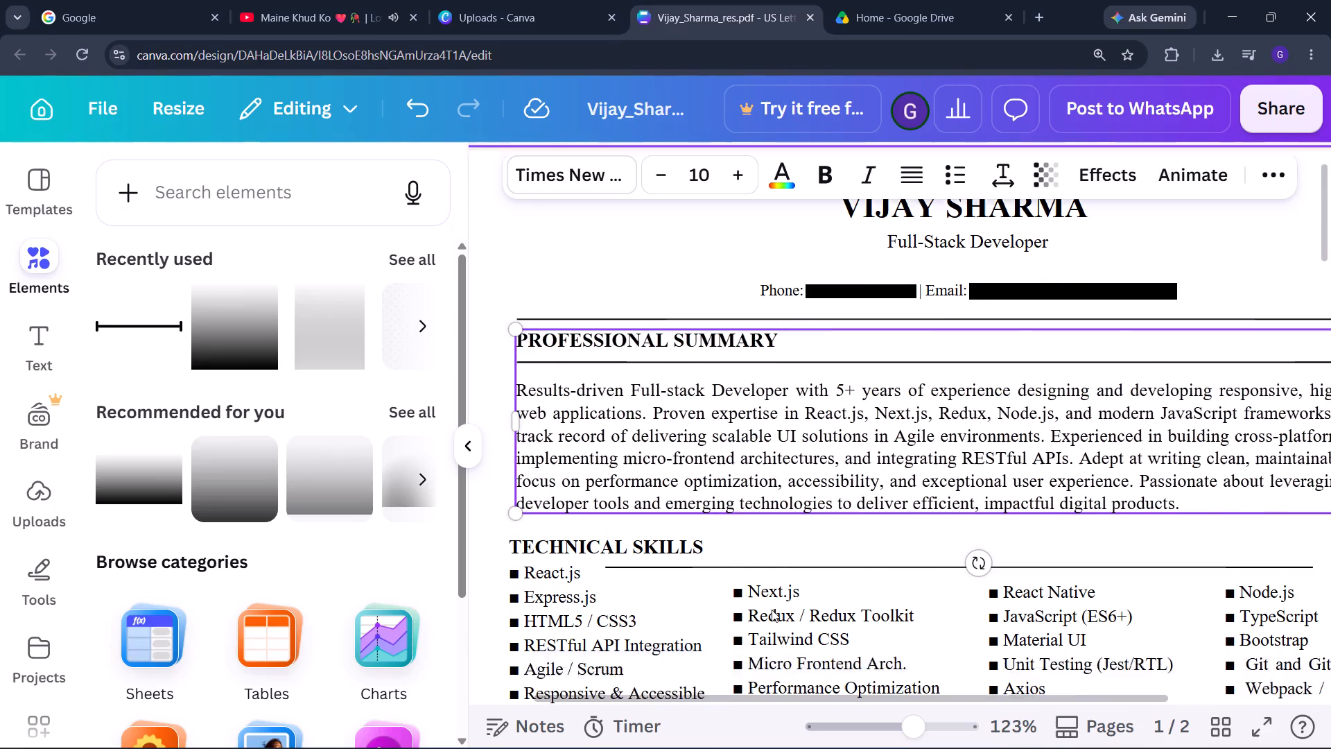
pyautogui.click(772, 610)
pyautogui.keyDown('ctrl'); pyautogui.scroll(-1, 787, 581); pyautogui.keyUp('ctrl')
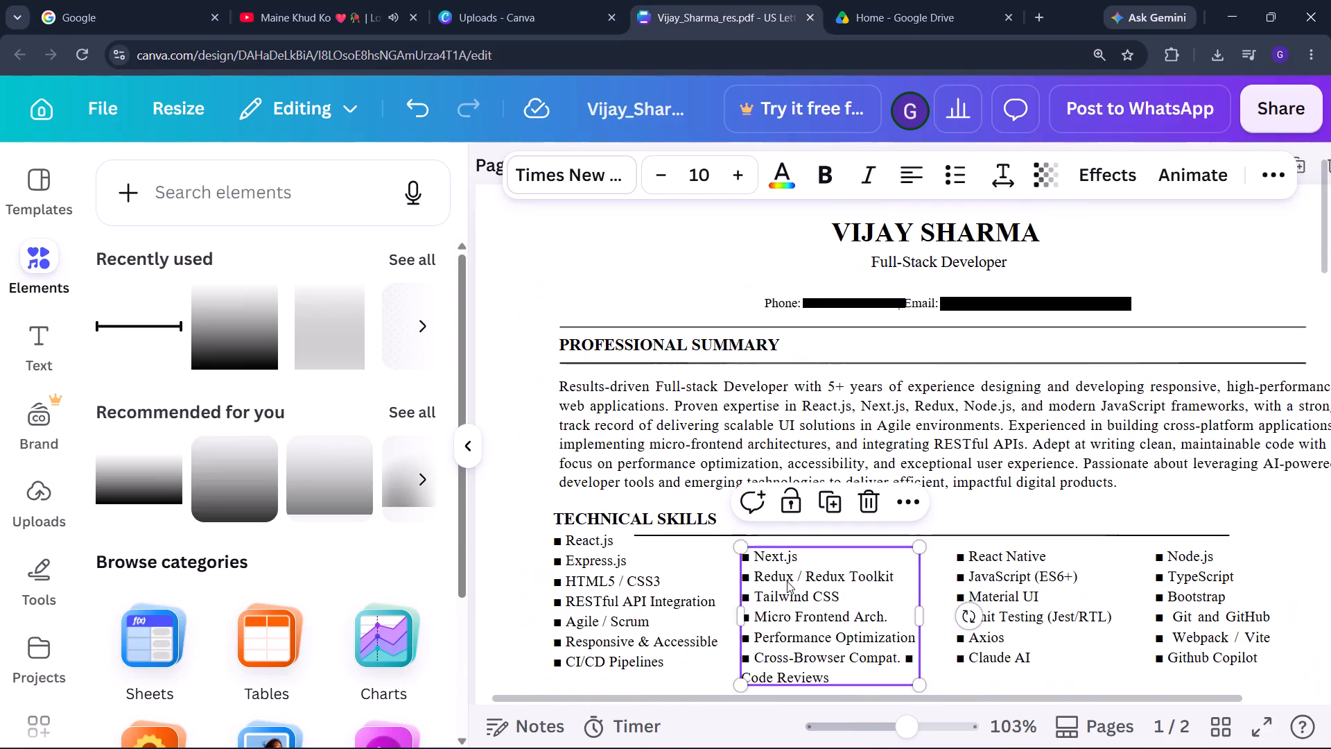
pyautogui.keyDown('ctrl'); pyautogui.scroll(-1, 787, 581); pyautogui.keyUp('ctrl')
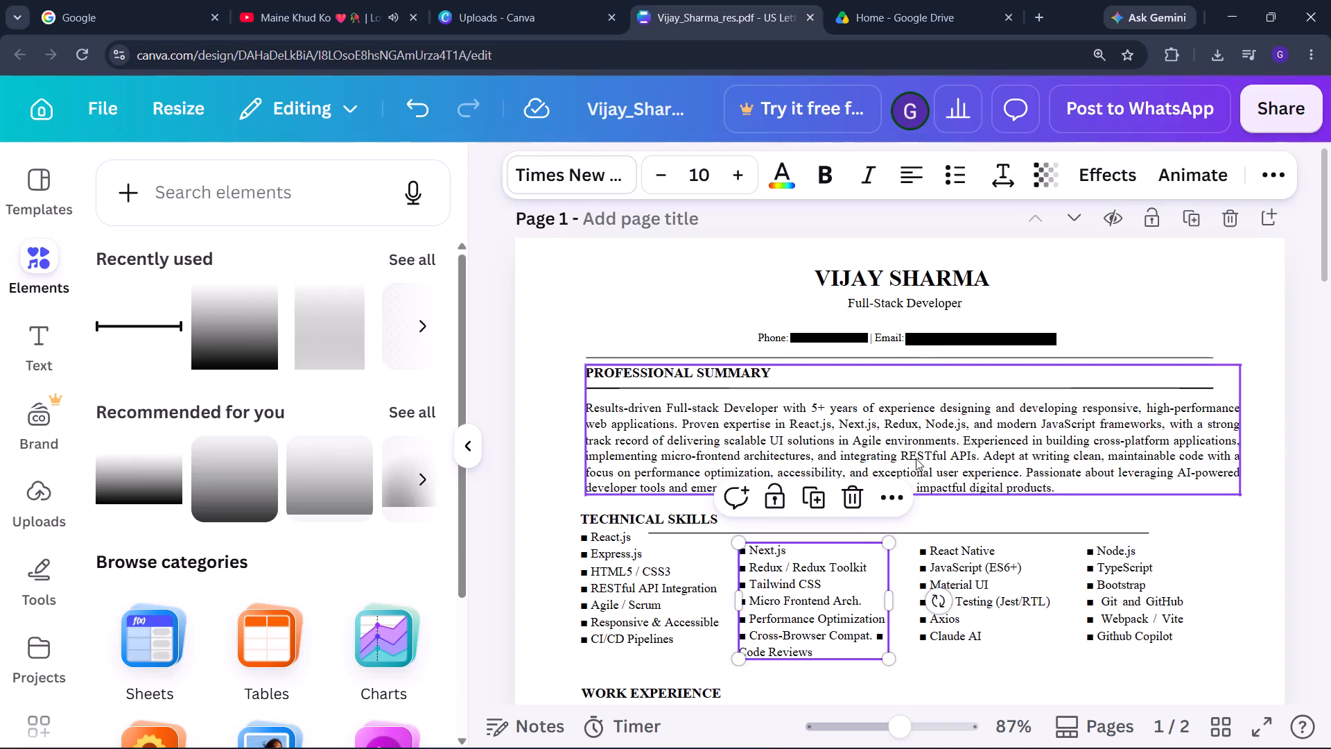
pyautogui.moveTo(913, 431); pyautogui.dragTo(903, 432)
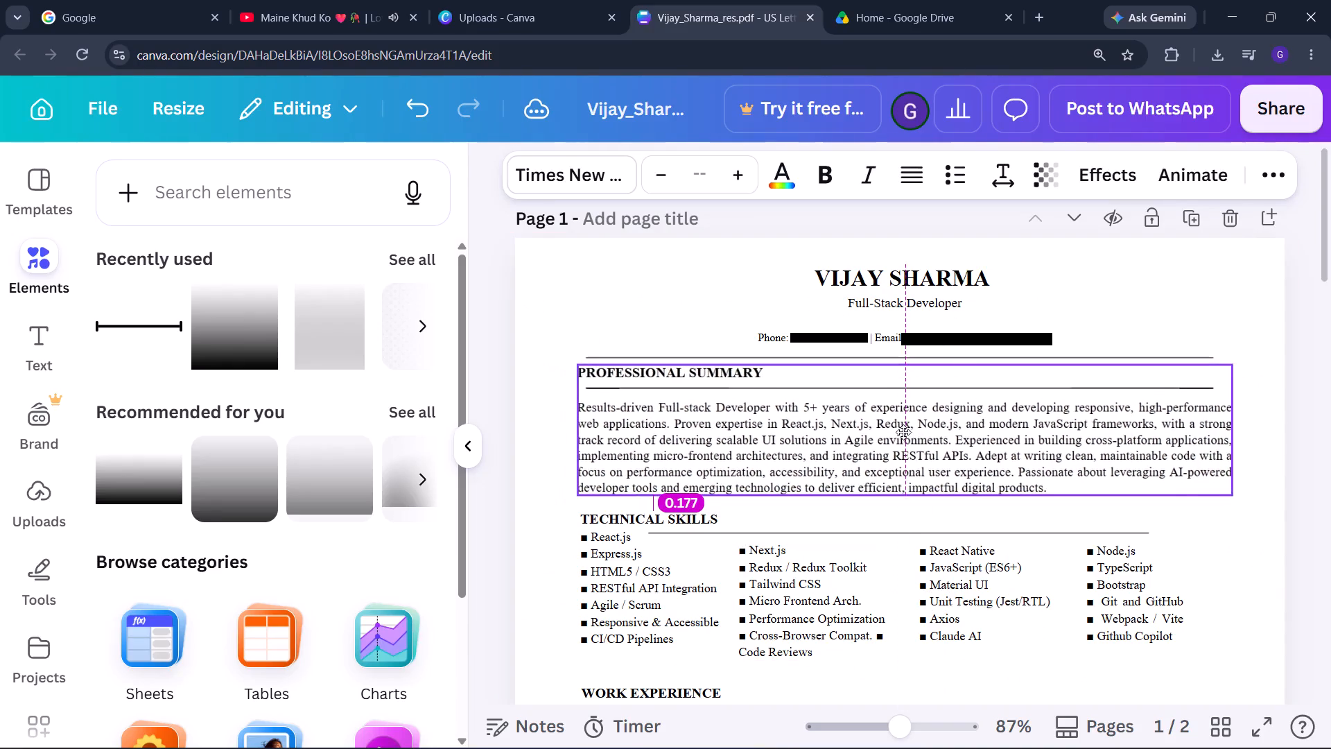
pyautogui.moveTo(903, 432); pyautogui.dragTo(902, 432)
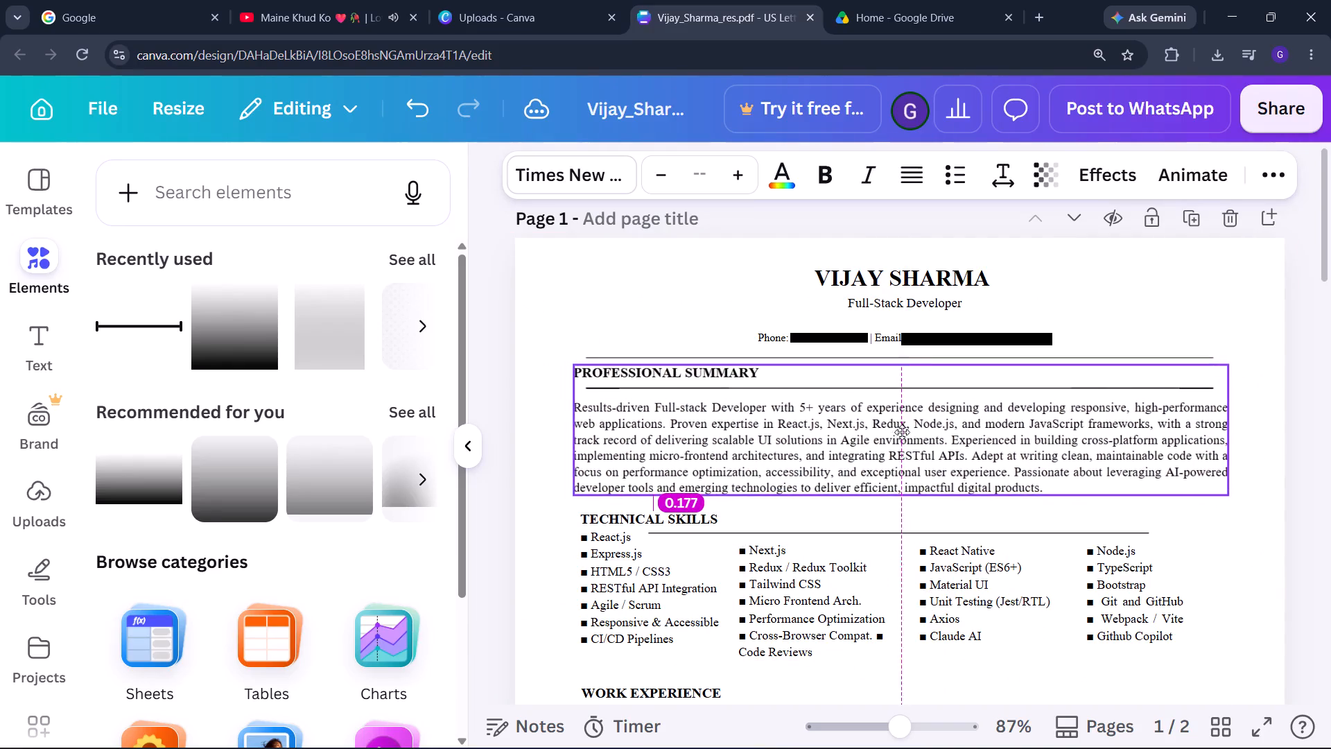
pyautogui.moveTo(902, 432); pyautogui.dragTo(899, 430)
pyautogui.click(824, 562)
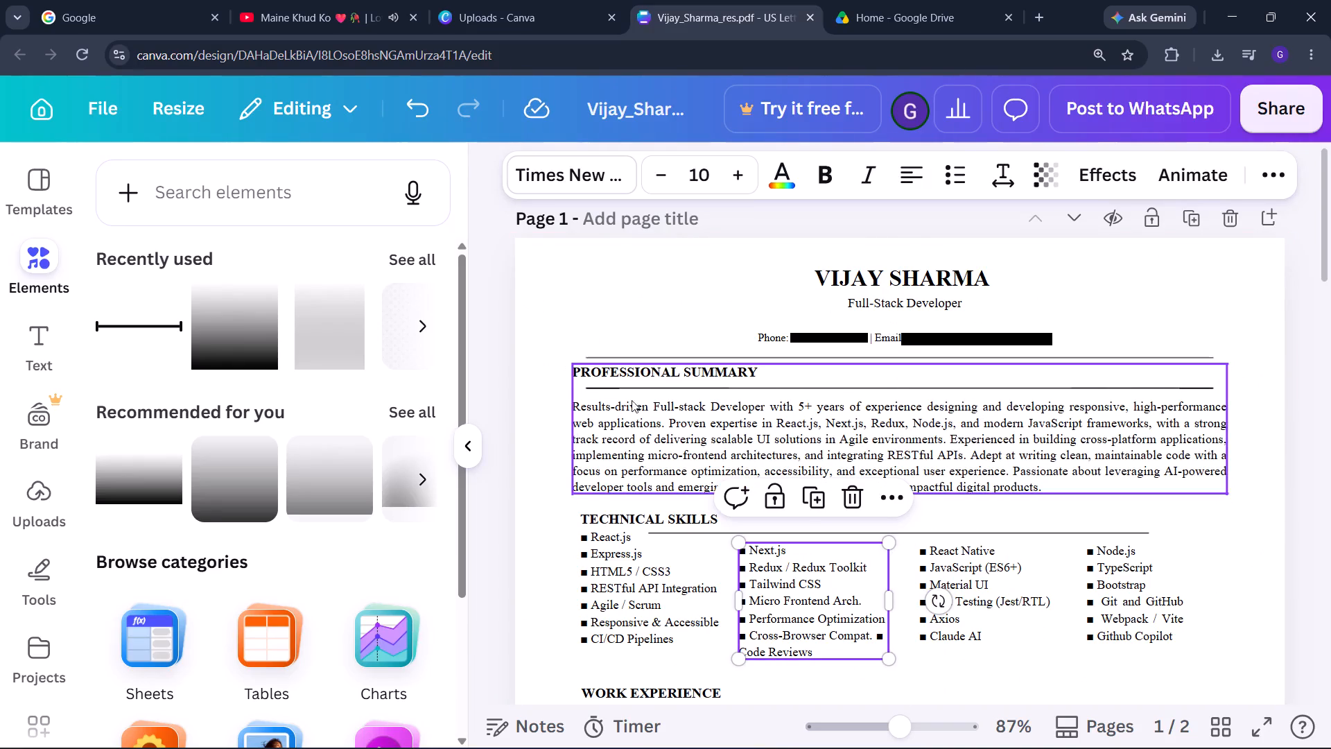
# Move the Professional Summary block down until its heading sits clear below the second divider line, keeping its horizontal position.
pyautogui.doubleClick(588, 390)
pyautogui.click(590, 387)
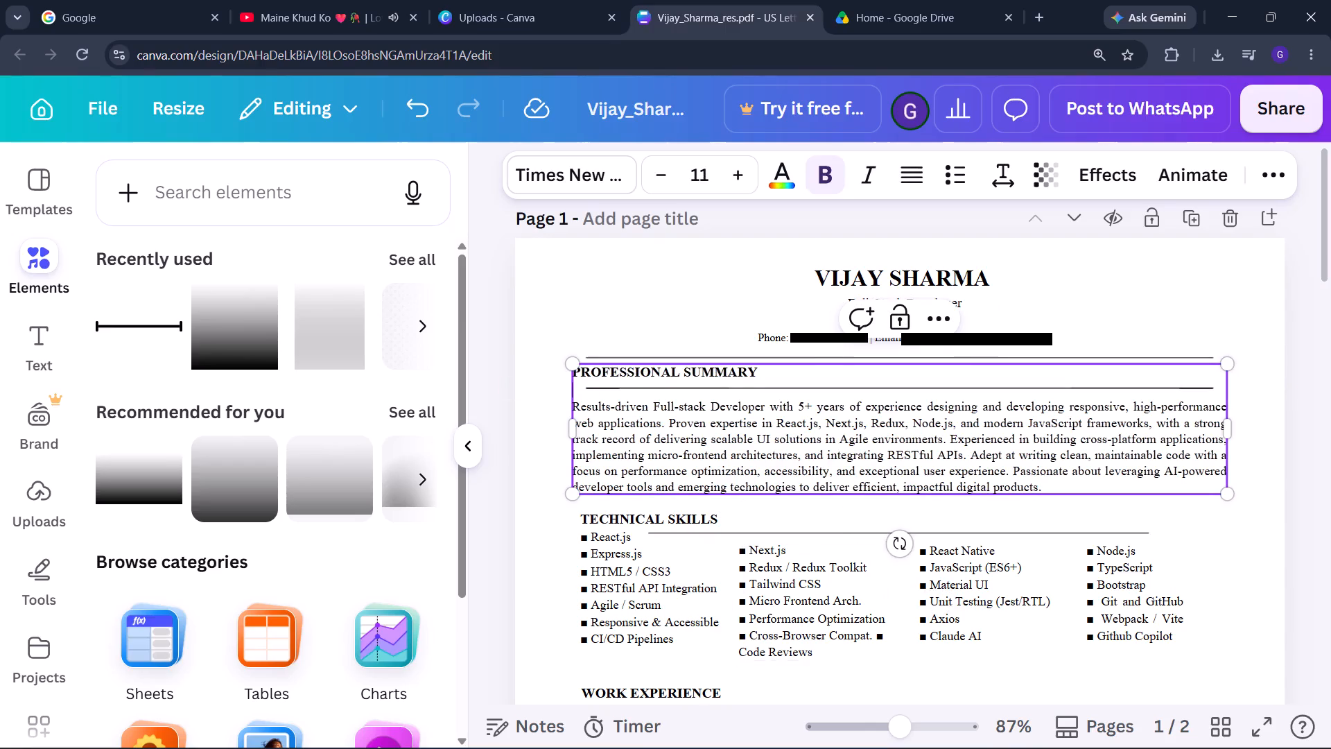
pyautogui.click(623, 581)
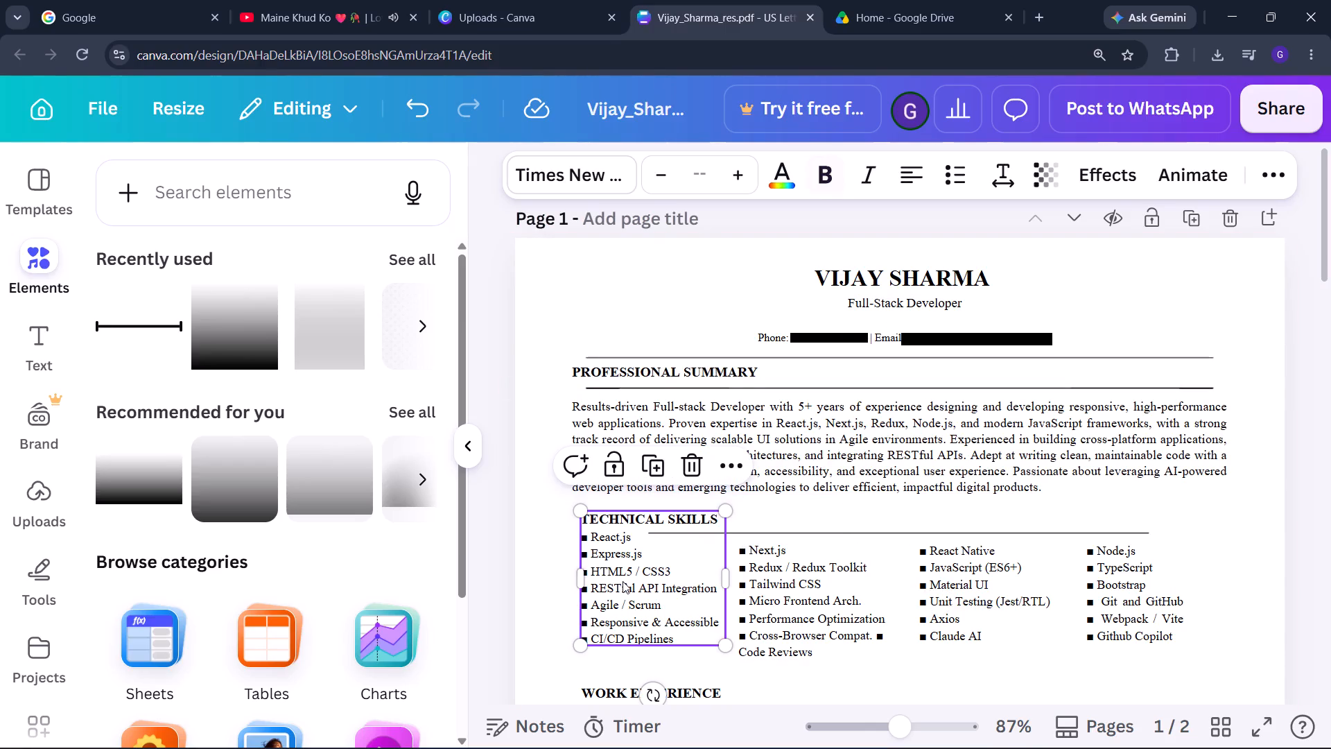
pyautogui.moveTo(736, 417); pyautogui.dragTo(710, 442)
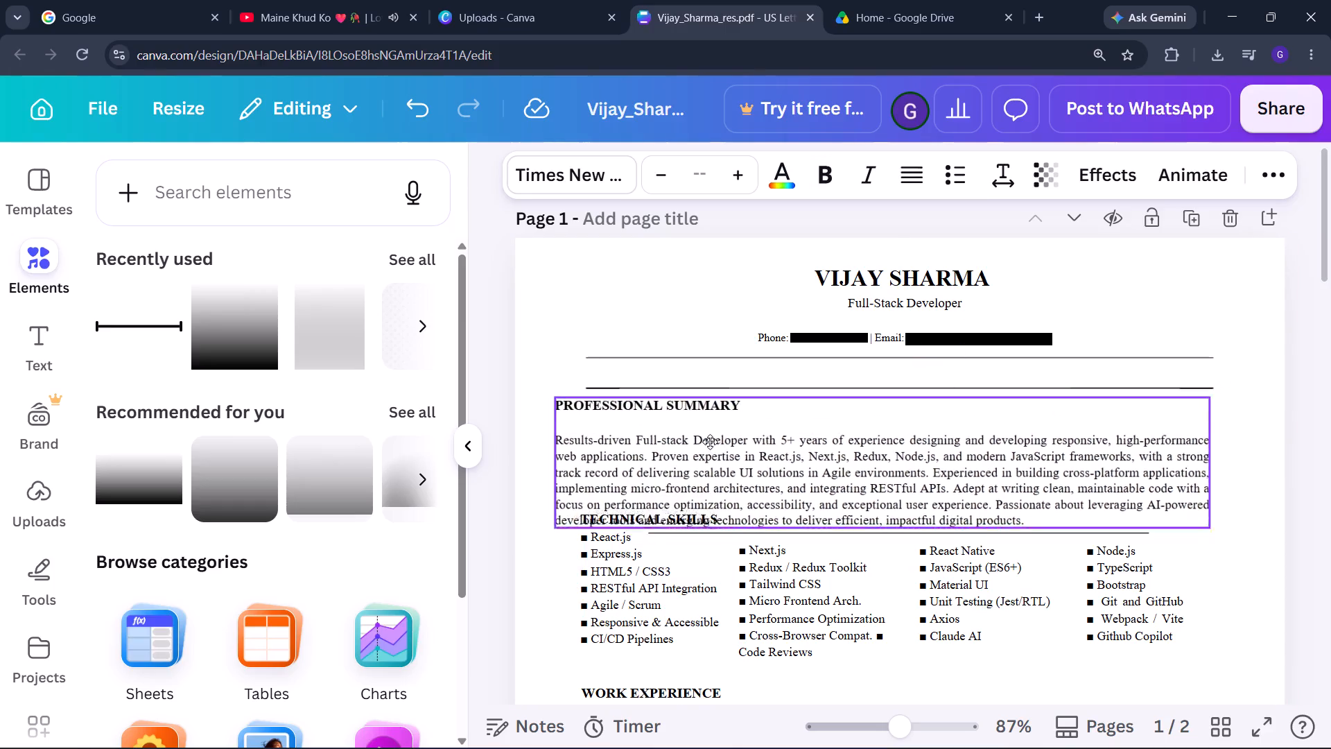
pyautogui.moveTo(710, 442); pyautogui.dragTo(725, 451)
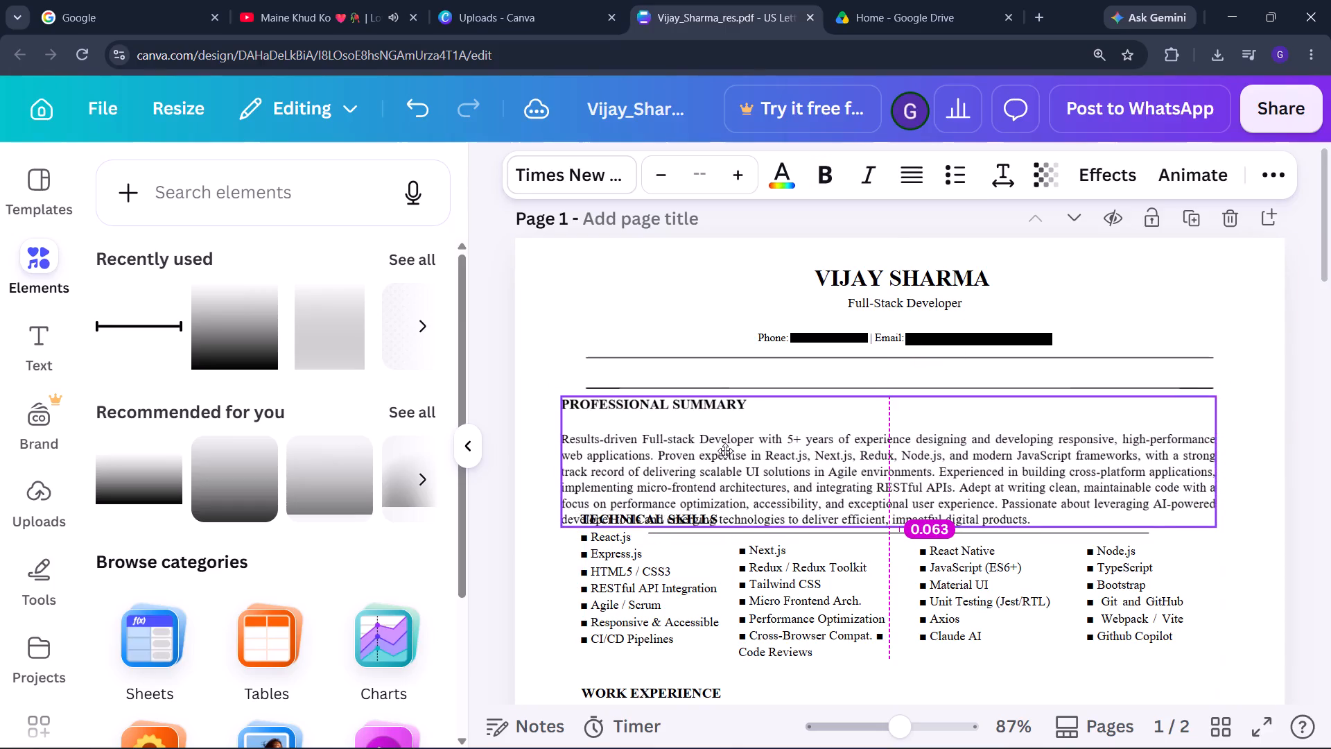
pyautogui.moveTo(725, 451); pyautogui.dragTo(707, 451)
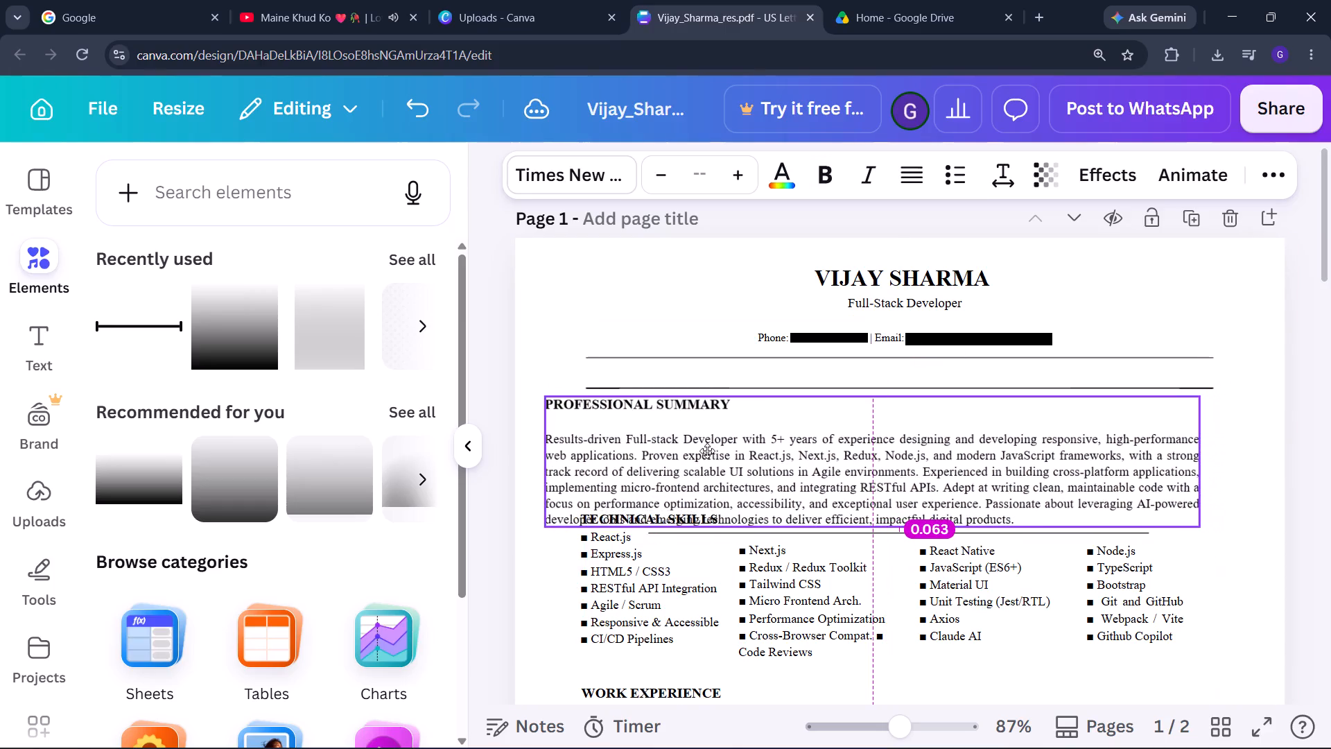
pyautogui.moveTo(707, 451); pyautogui.dragTo(743, 456)
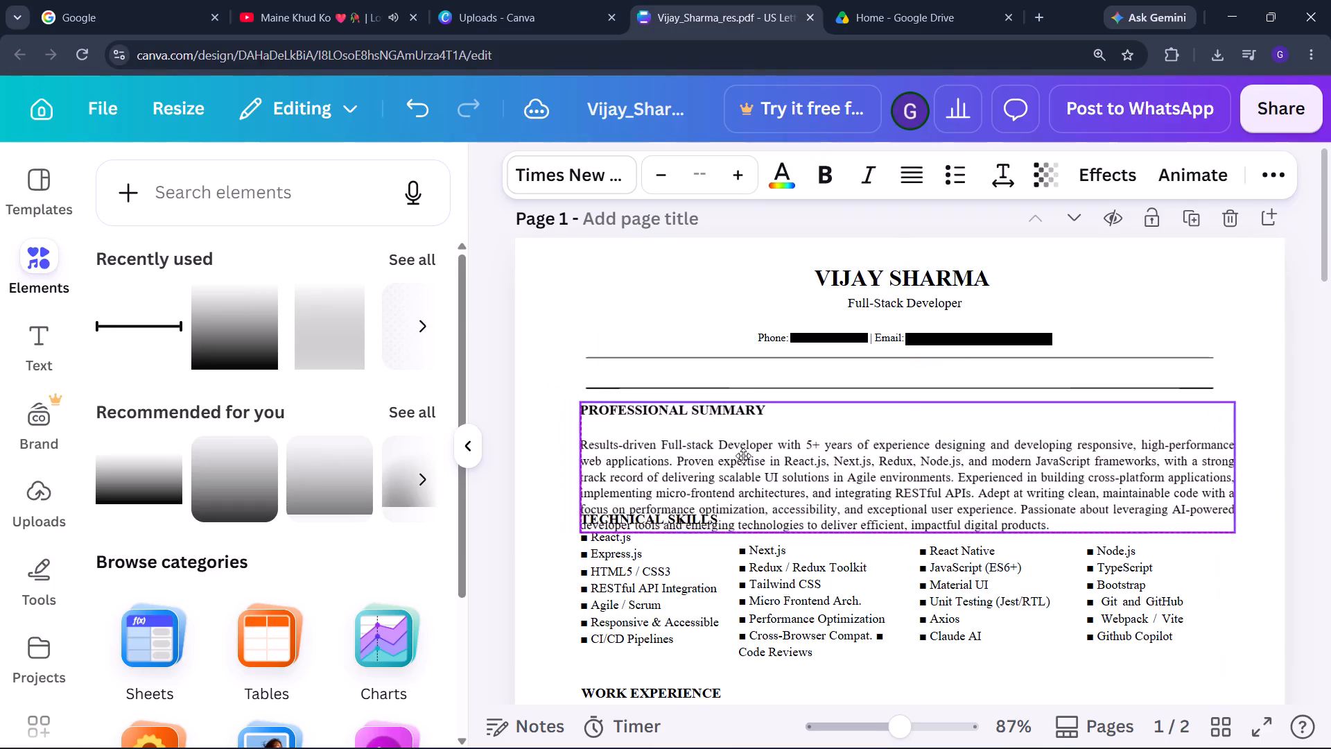
pyautogui.moveTo(743, 456); pyautogui.dragTo(727, 451)
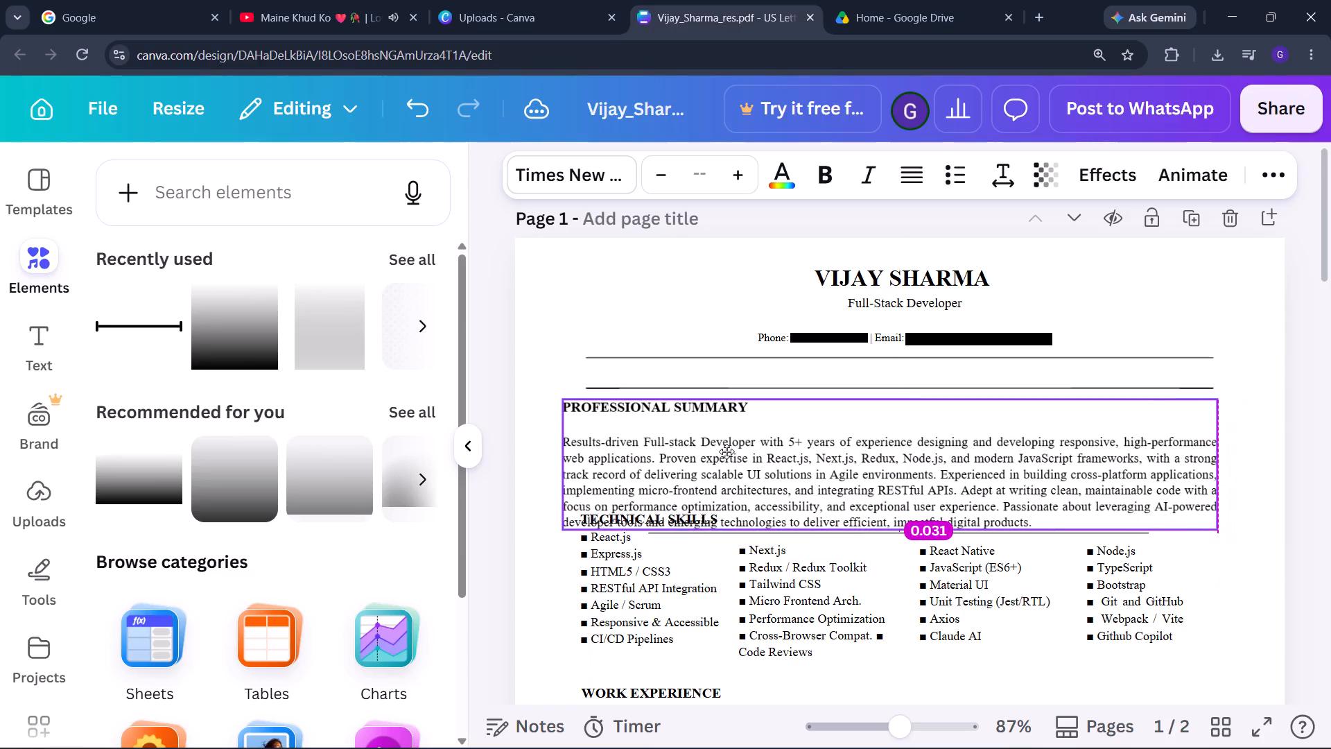
pyautogui.moveTo(727, 451); pyautogui.dragTo(736, 454)
pyautogui.click(641, 370)
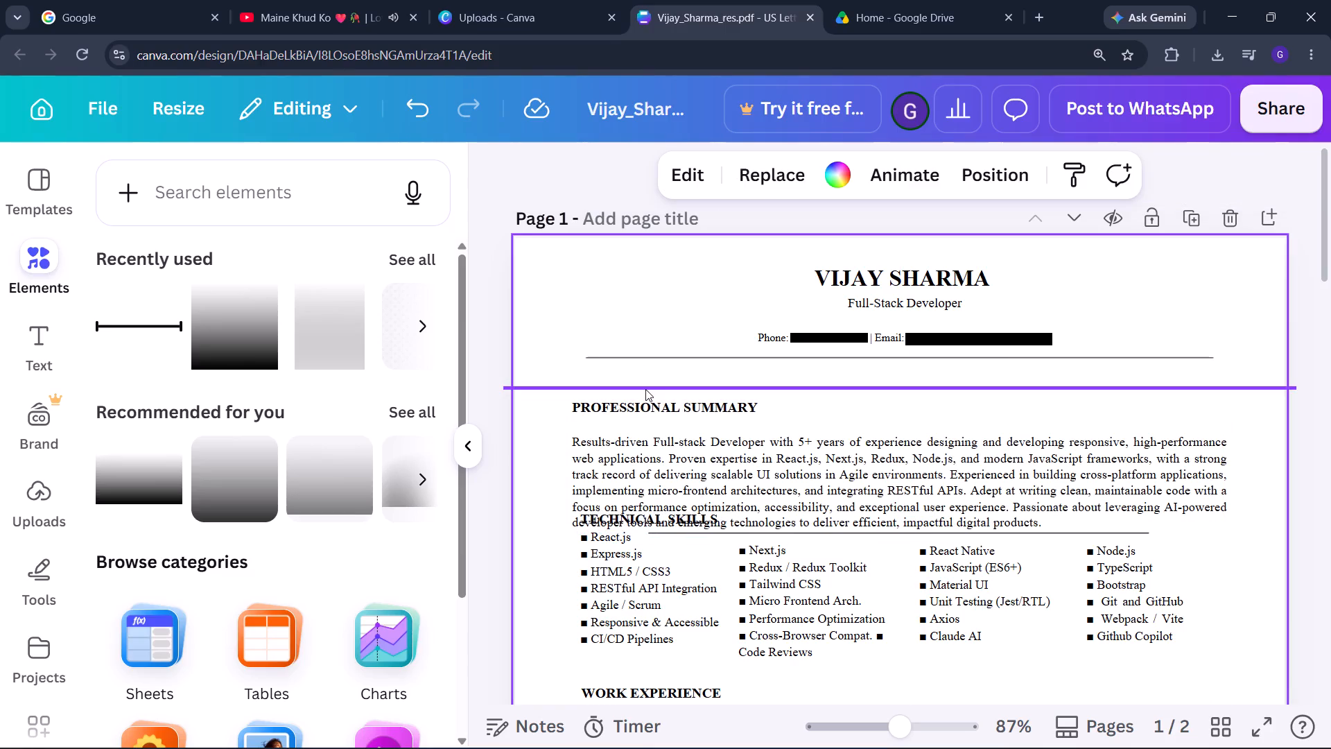
# Lengthen the second divider line by pulling its left end slightly further outward.
pyautogui.click(648, 384)
pyautogui.click(645, 388)
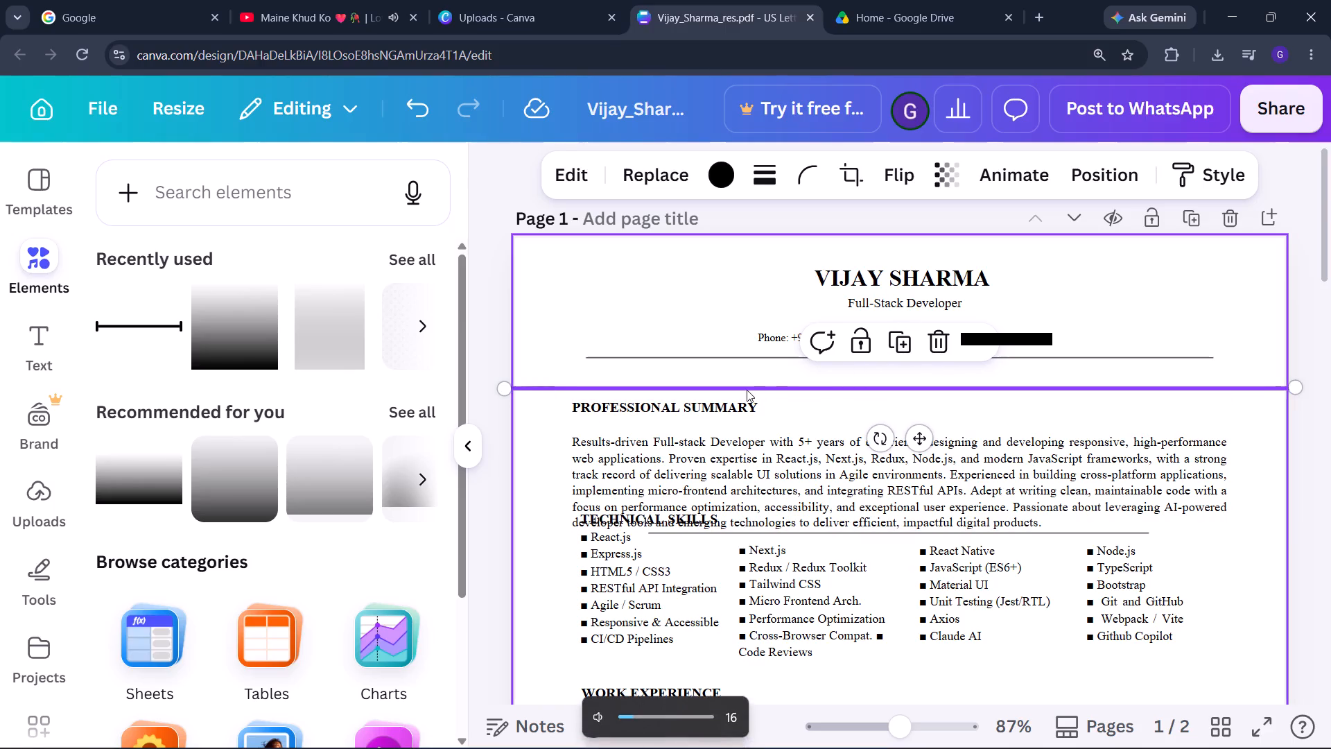
pyautogui.click(747, 390)
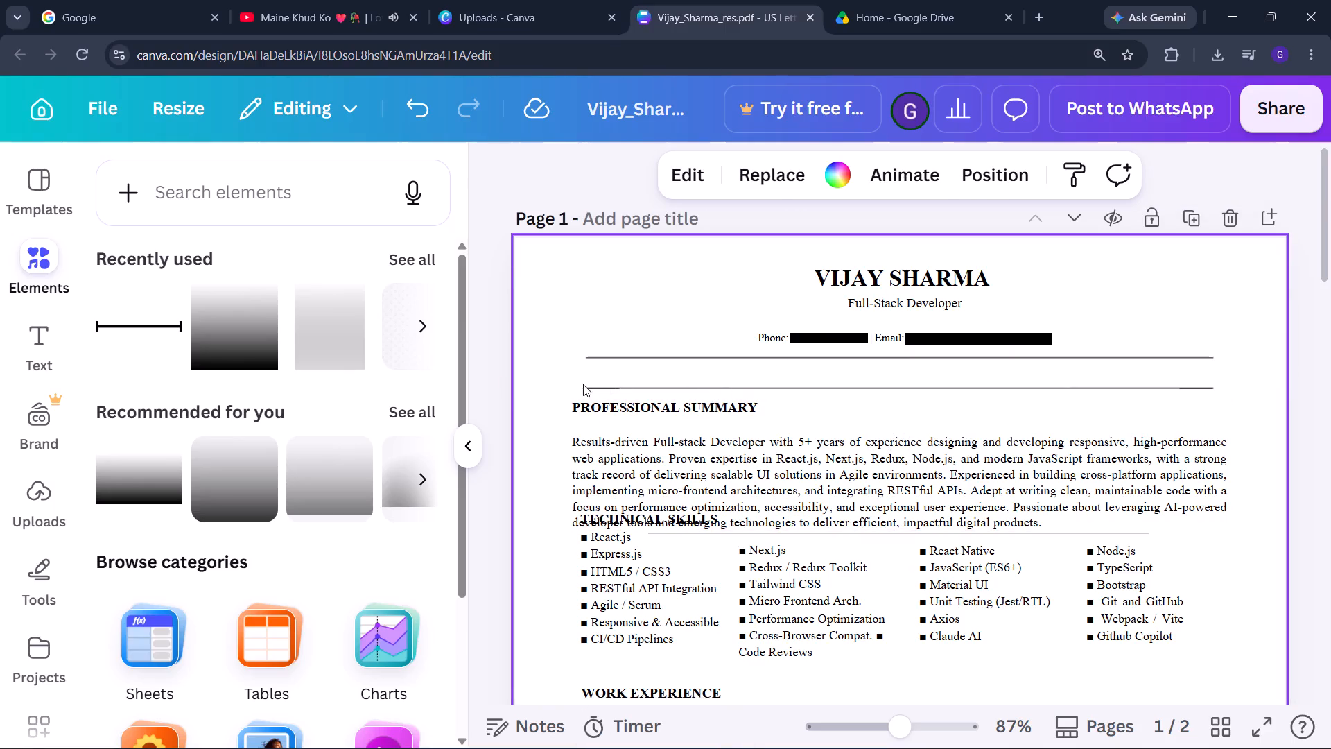
pyautogui.click(591, 389)
pyautogui.click(591, 386)
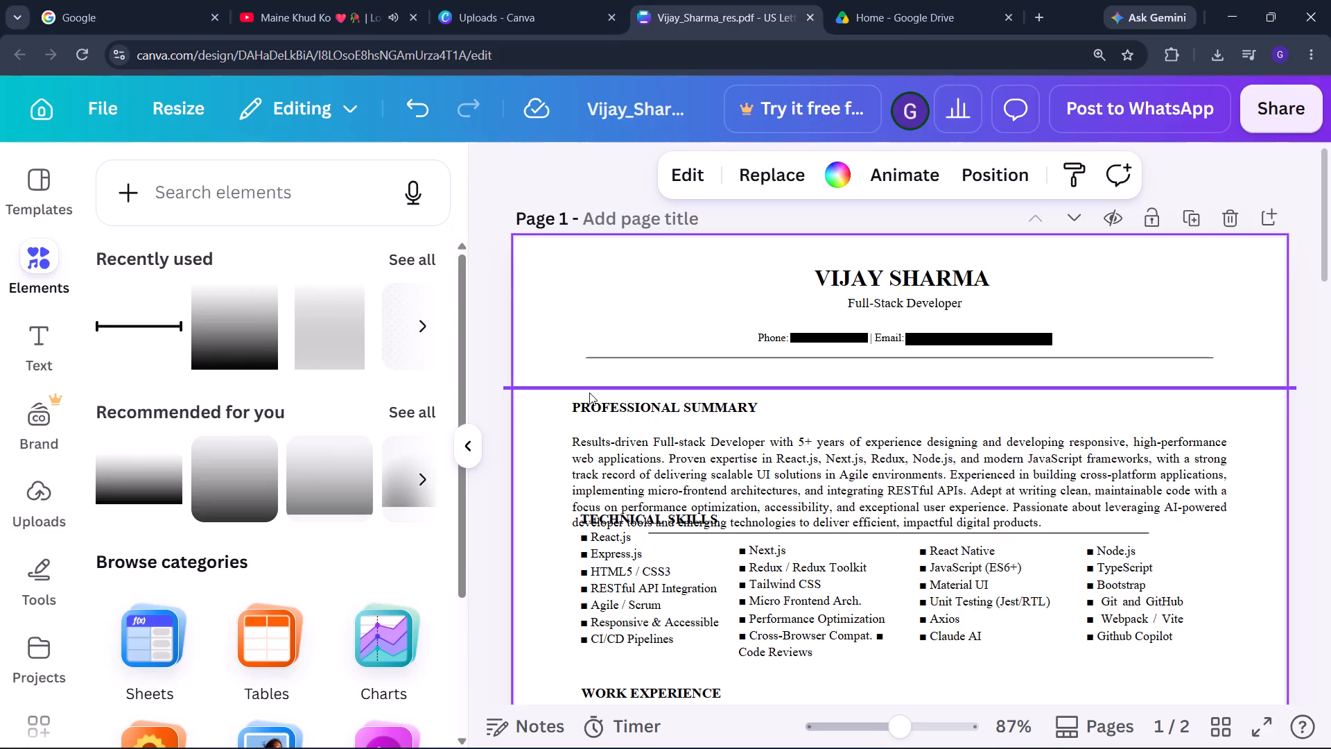
pyautogui.click(601, 387)
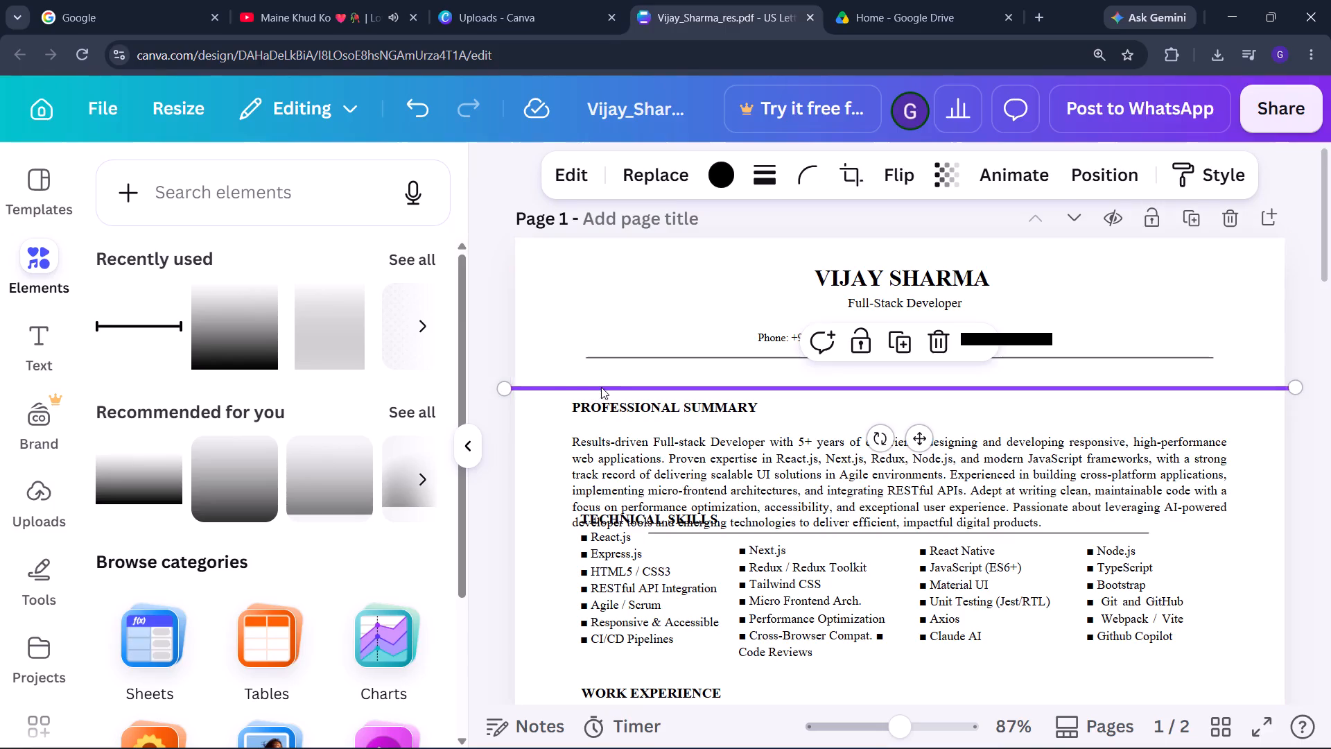
pyautogui.click(503, 391)
pyautogui.moveTo(494, 391); pyautogui.dragTo(469, 390)
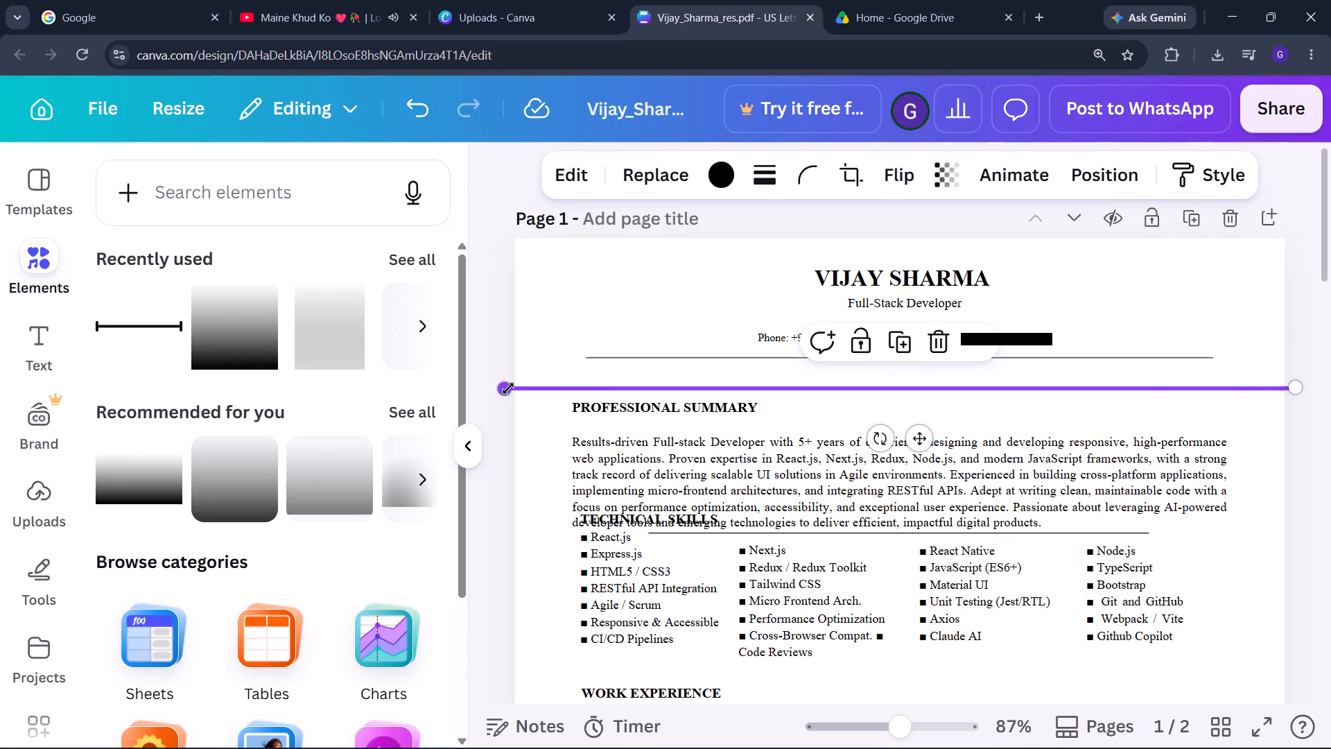
pyautogui.moveTo(508, 388); pyautogui.dragTo(483, 387)
pyautogui.click(601, 452)
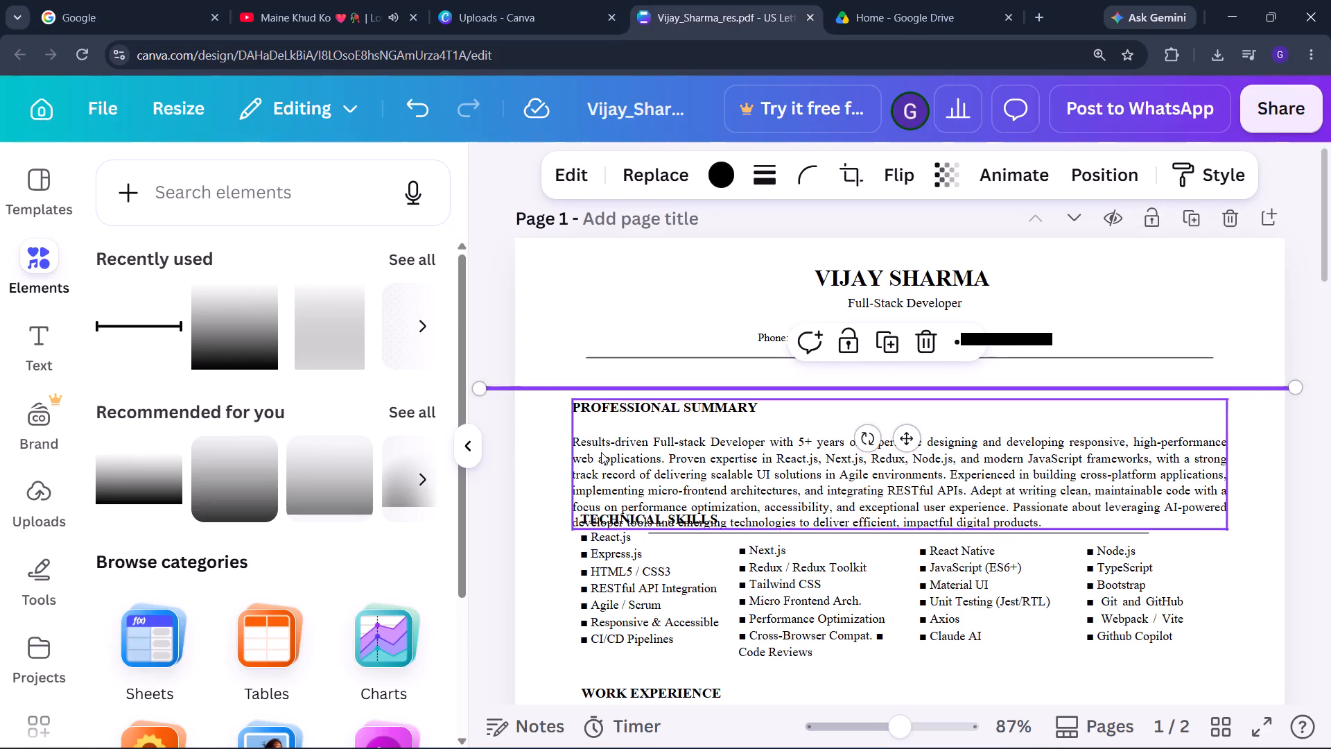
# Raise the lengthened second divider line slightly, placing it between the first divider and the Professional Summary heading.
pyautogui.moveTo(693, 387); pyautogui.dragTo(696, 387)
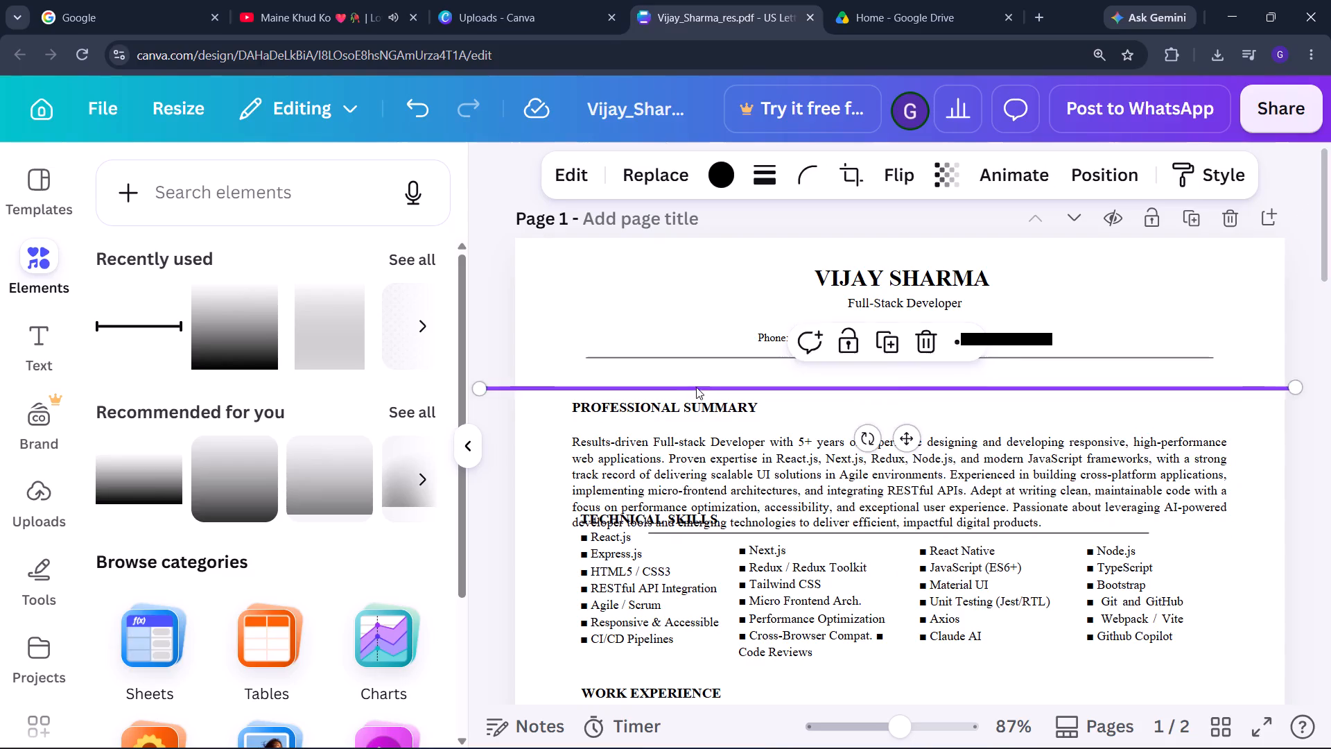
pyautogui.moveTo(696, 387); pyautogui.dragTo(717, 386)
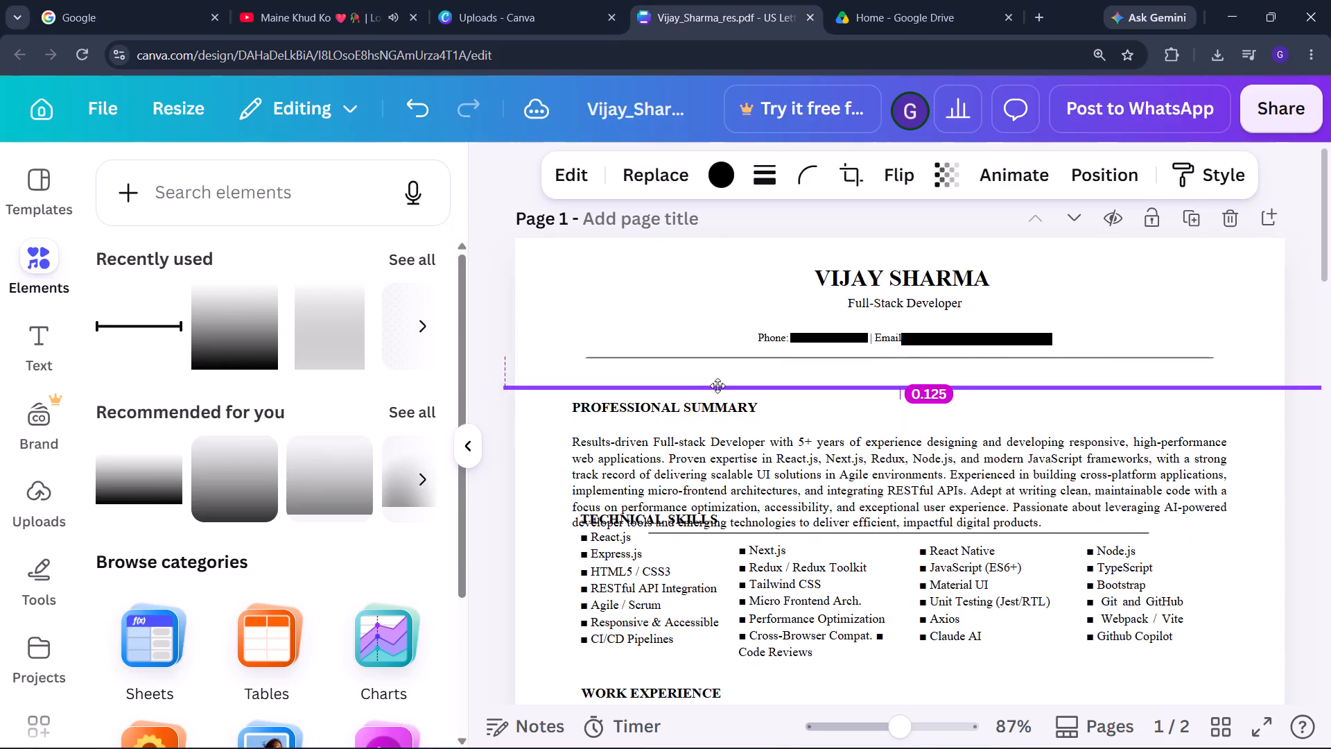
pyautogui.moveTo(717, 386); pyautogui.dragTo(707, 382)
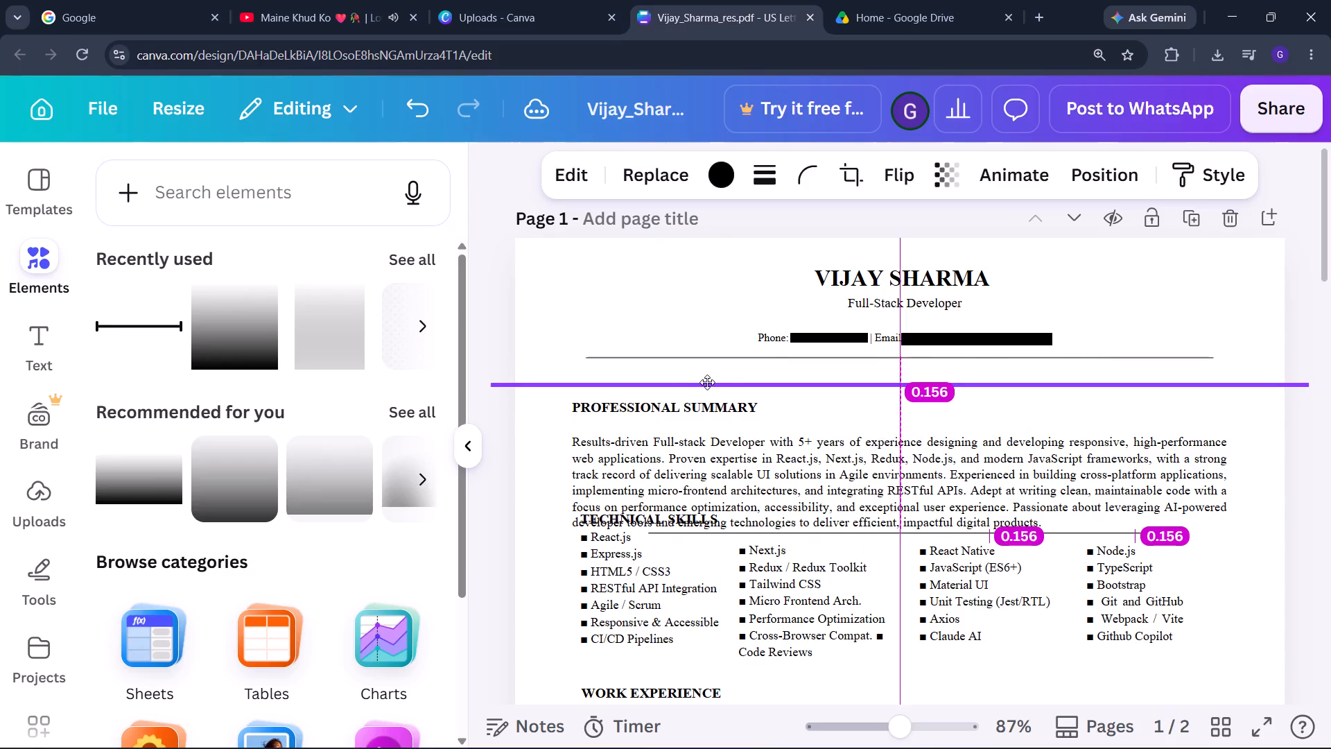
pyautogui.moveTo(707, 382); pyautogui.dragTo(736, 384)
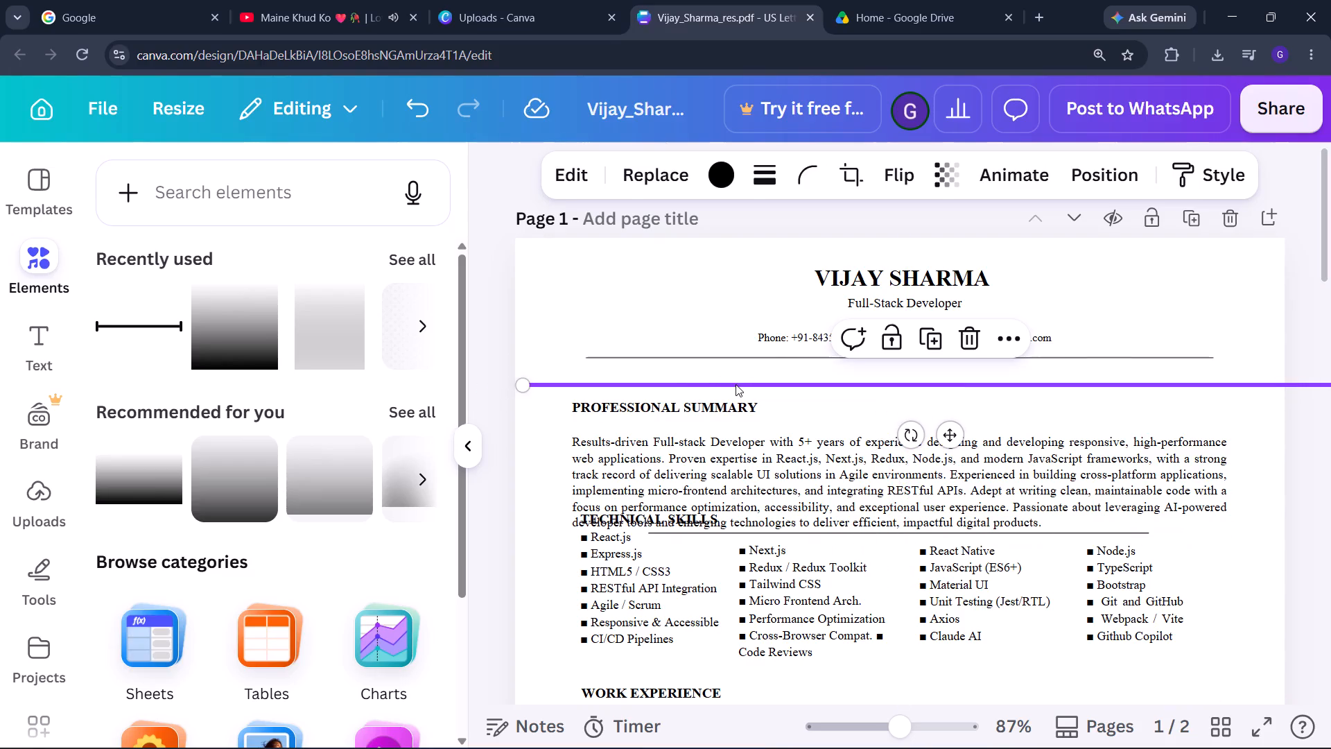
pyautogui.click(699, 420)
pyautogui.click(719, 382)
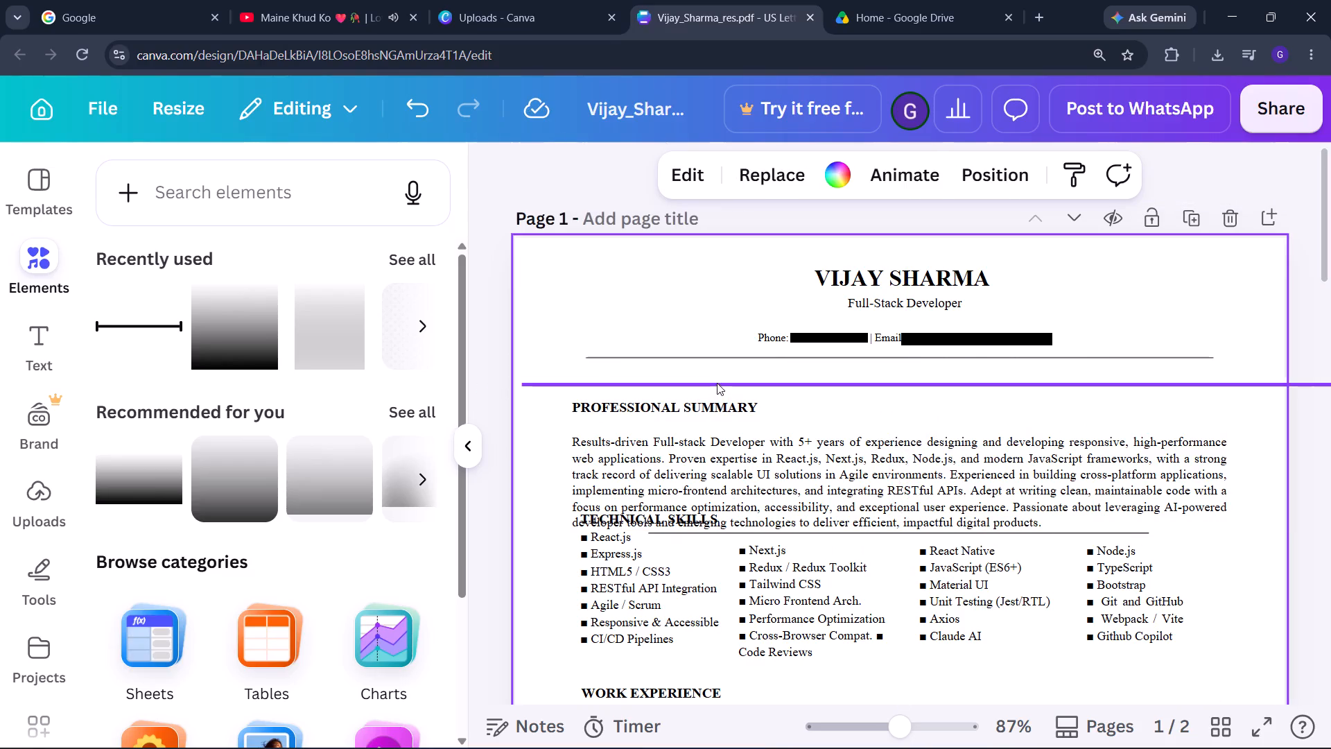
pyautogui.moveTo(717, 386); pyautogui.dragTo(682, 386)
pyautogui.moveTo(686, 385); pyautogui.dragTo(670, 384)
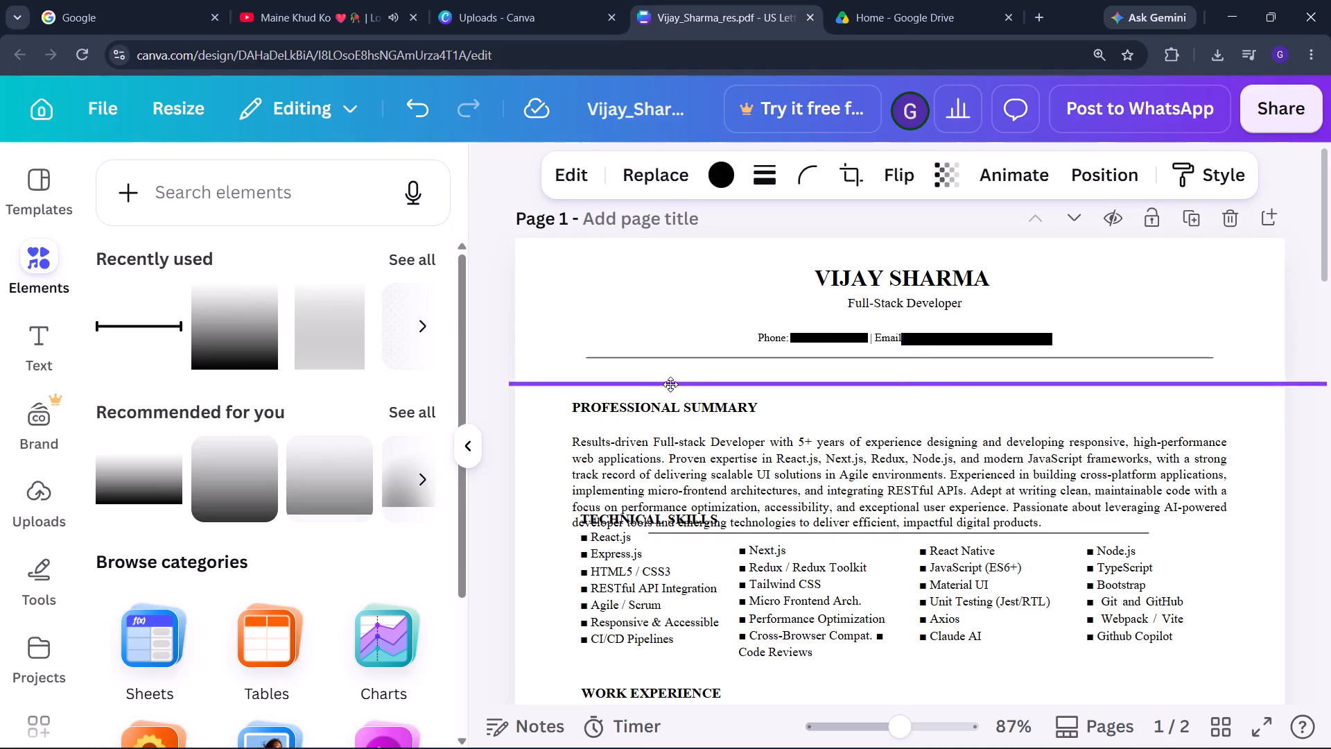
pyautogui.moveTo(670, 384); pyautogui.dragTo(643, 384)
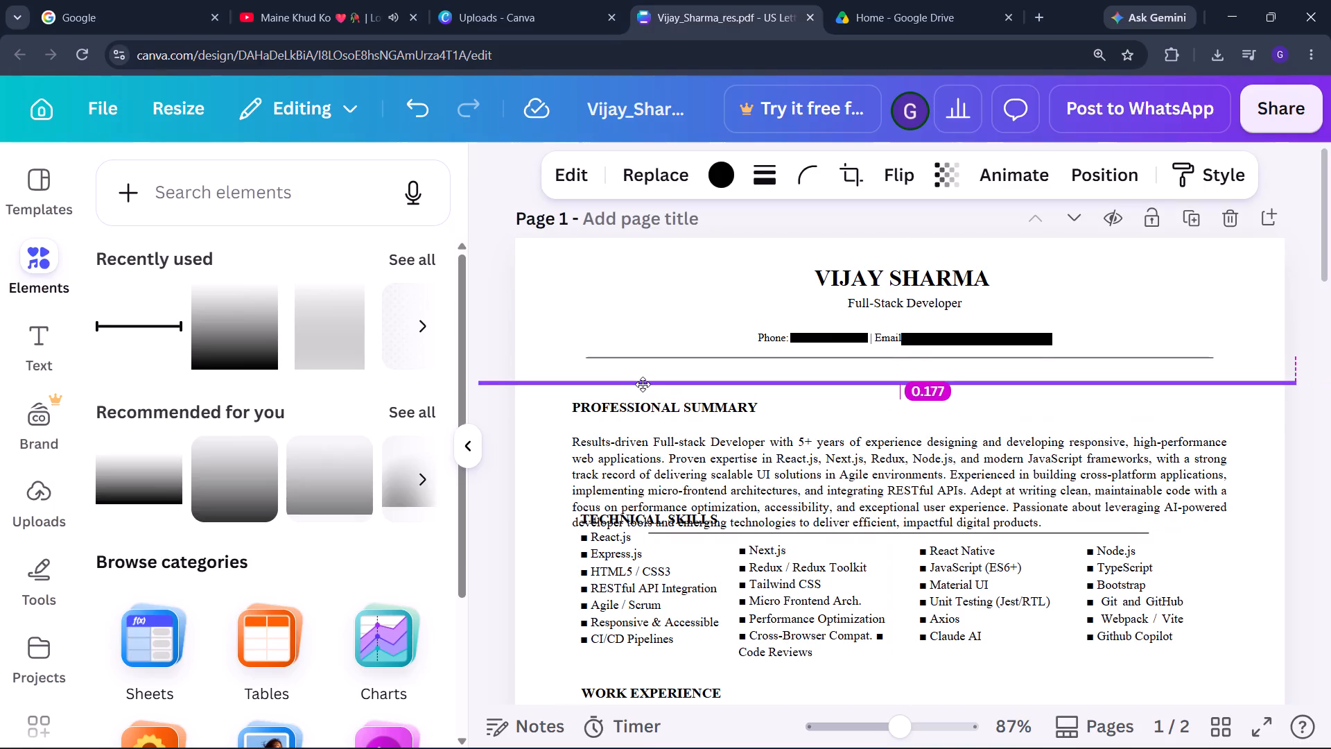
pyautogui.moveTo(643, 384); pyautogui.dragTo(643, 382)
pyautogui.moveTo(643, 382); pyautogui.dragTo(661, 386)
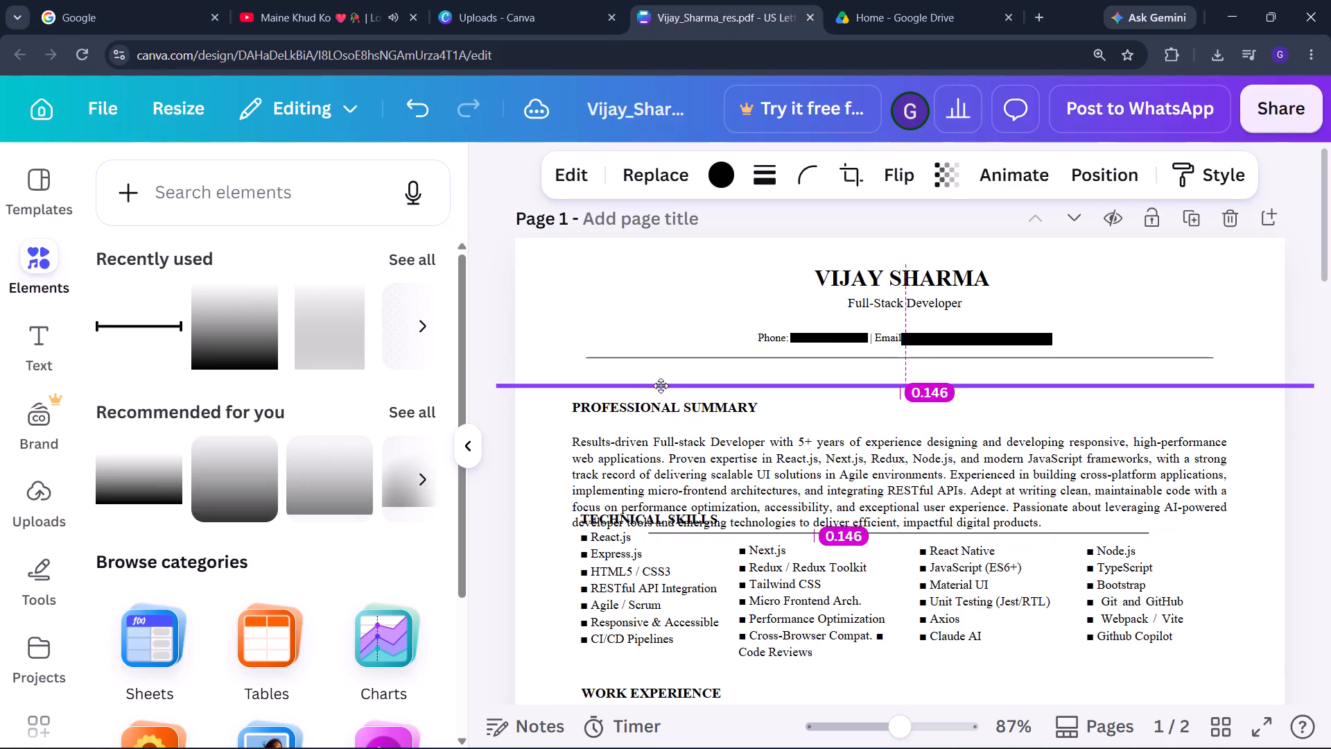
pyautogui.moveTo(661, 386); pyautogui.dragTo(647, 383)
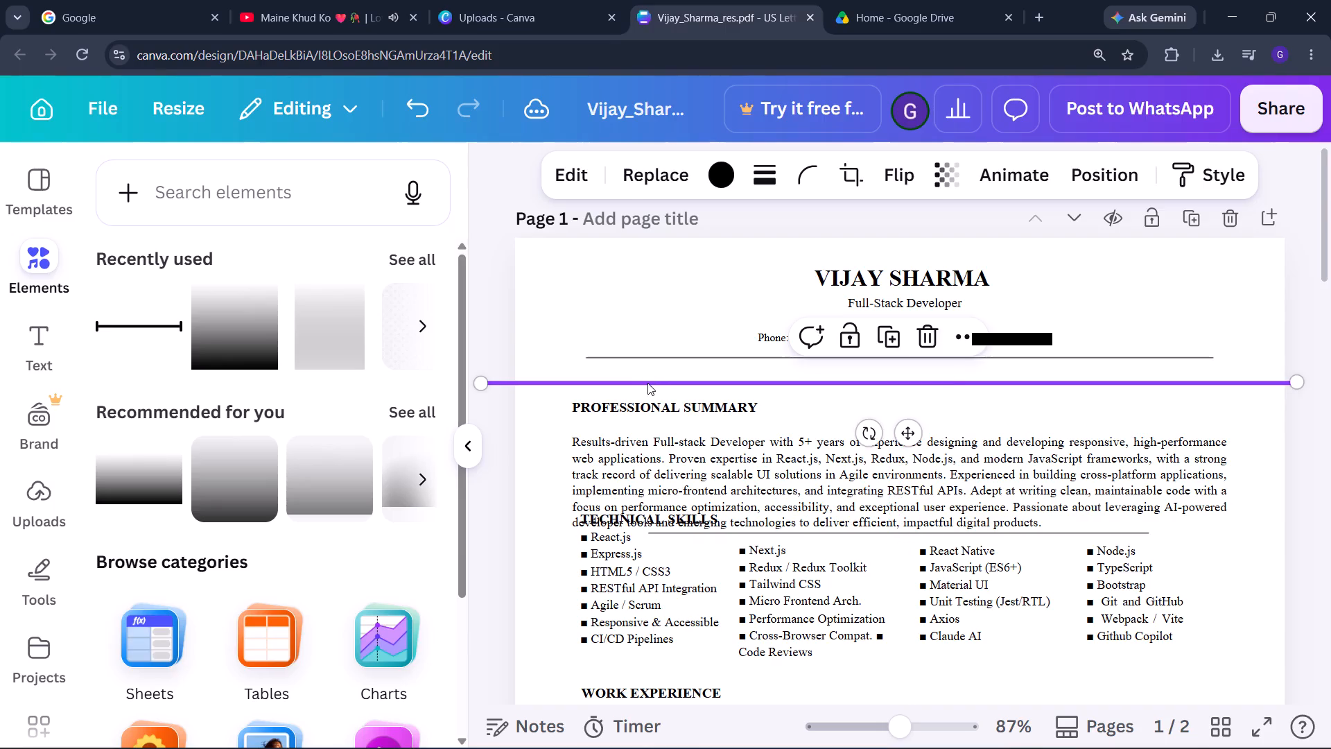
# Nudge the second divider line slightly right so it is centred on the page.
pyautogui.doubleClick(638, 407)
pyautogui.moveTo(661, 382); pyautogui.dragTo(672, 383)
pyautogui.click(644, 414)
pyautogui.moveTo(654, 381); pyautogui.dragTo(643, 381)
pyautogui.click(643, 381)
pyautogui.click(647, 384)
pyautogui.click(652, 379)
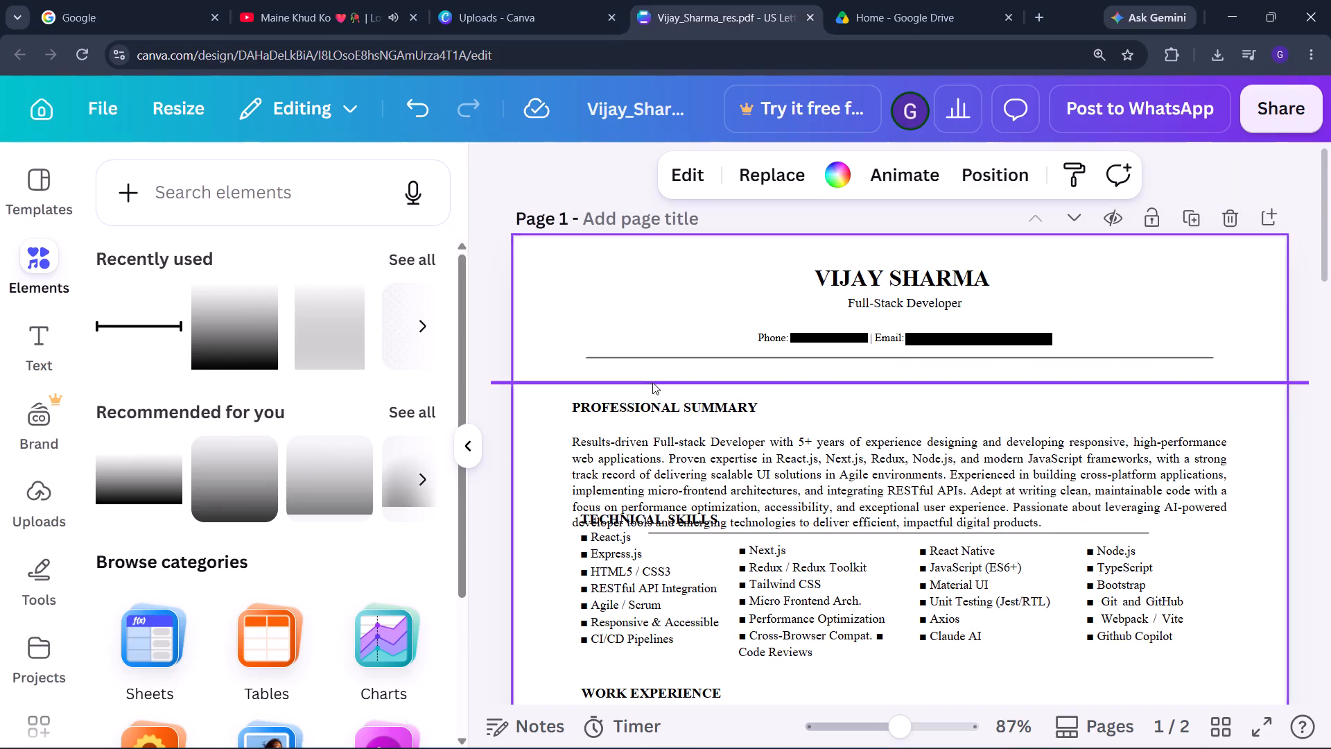
pyautogui.click(652, 384)
pyautogui.doubleClick(651, 381)
pyautogui.click(647, 381)
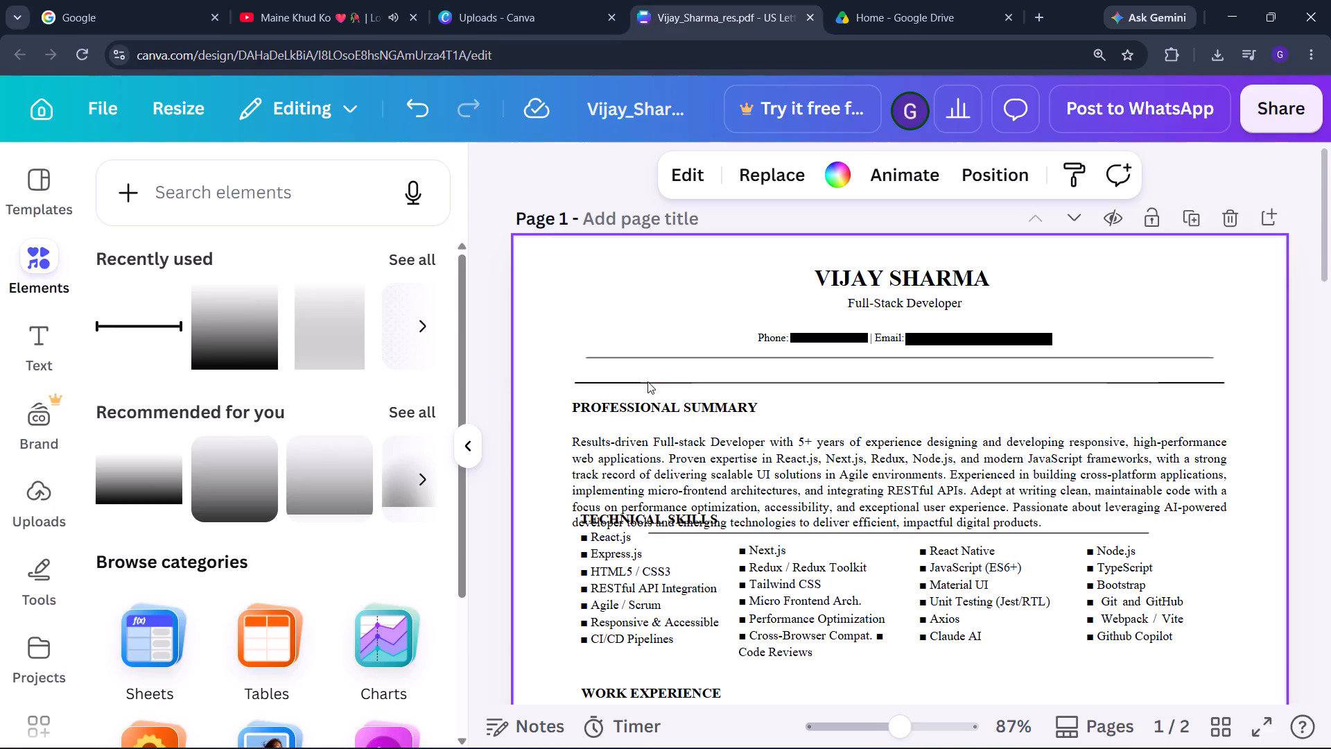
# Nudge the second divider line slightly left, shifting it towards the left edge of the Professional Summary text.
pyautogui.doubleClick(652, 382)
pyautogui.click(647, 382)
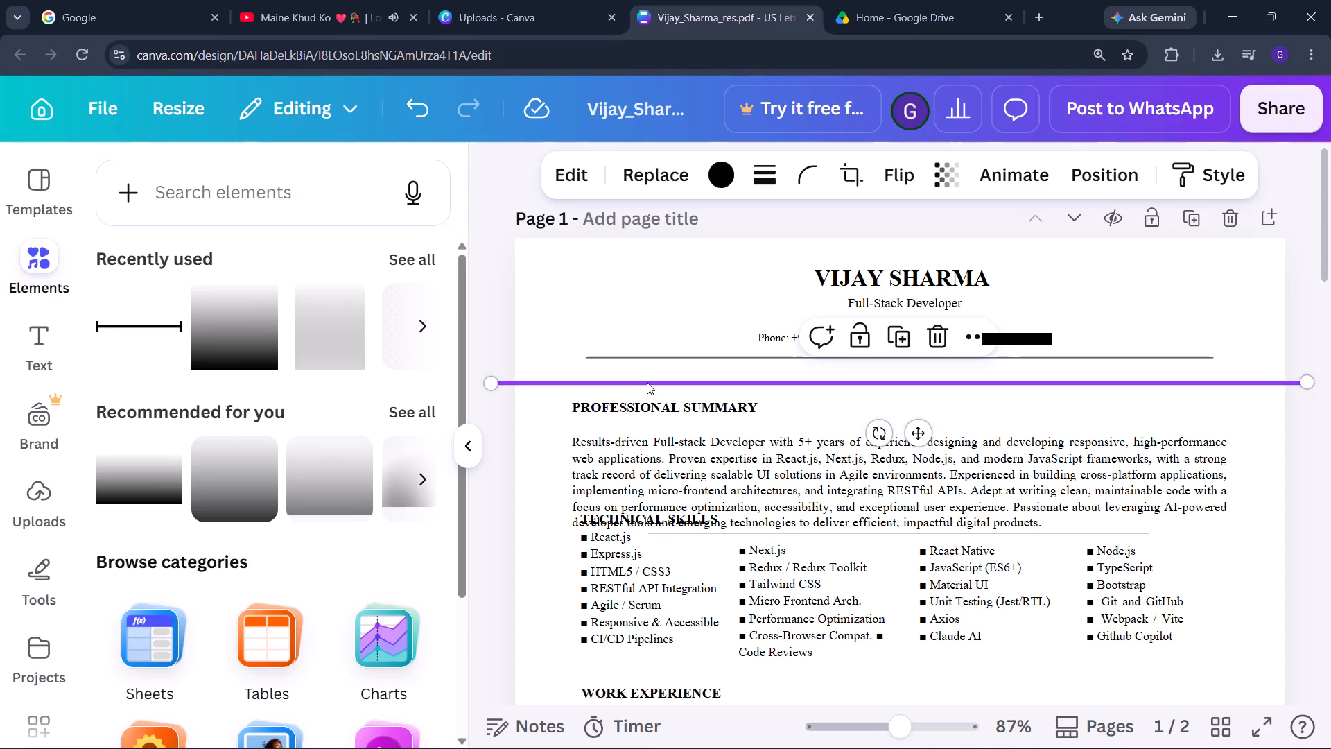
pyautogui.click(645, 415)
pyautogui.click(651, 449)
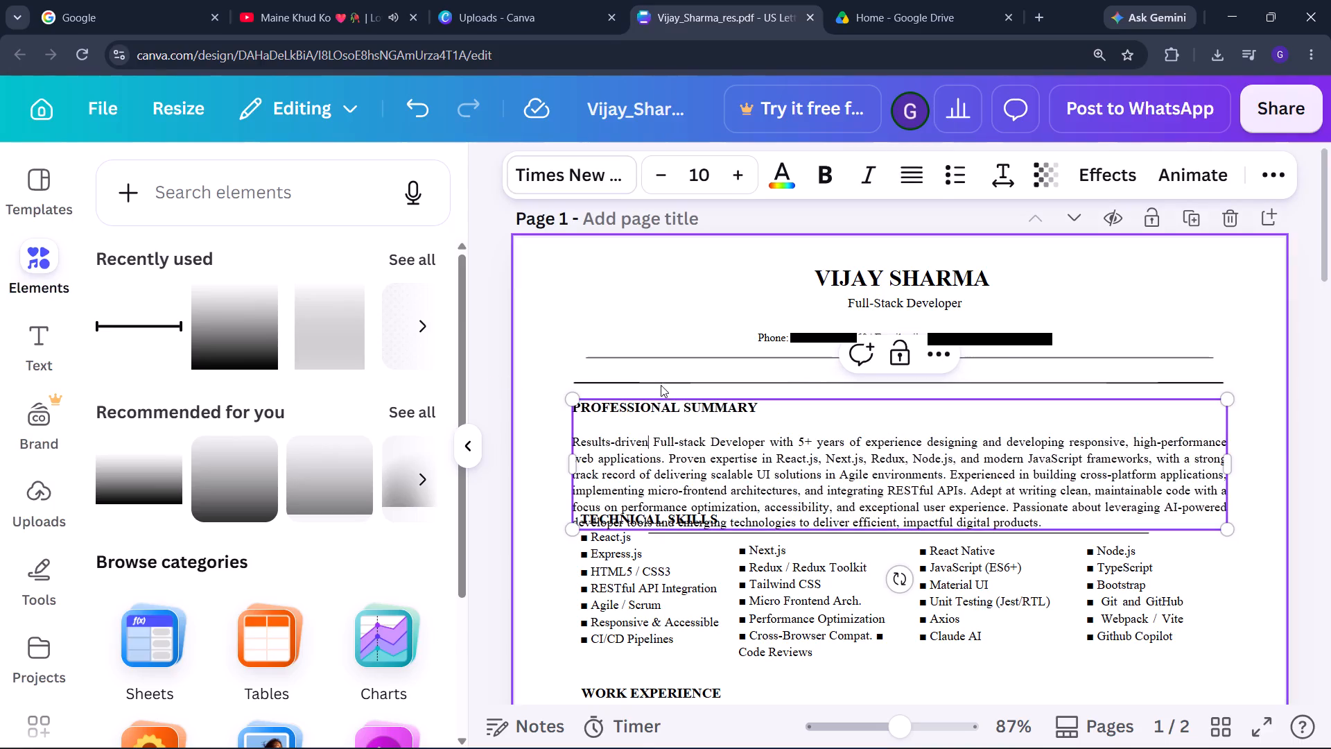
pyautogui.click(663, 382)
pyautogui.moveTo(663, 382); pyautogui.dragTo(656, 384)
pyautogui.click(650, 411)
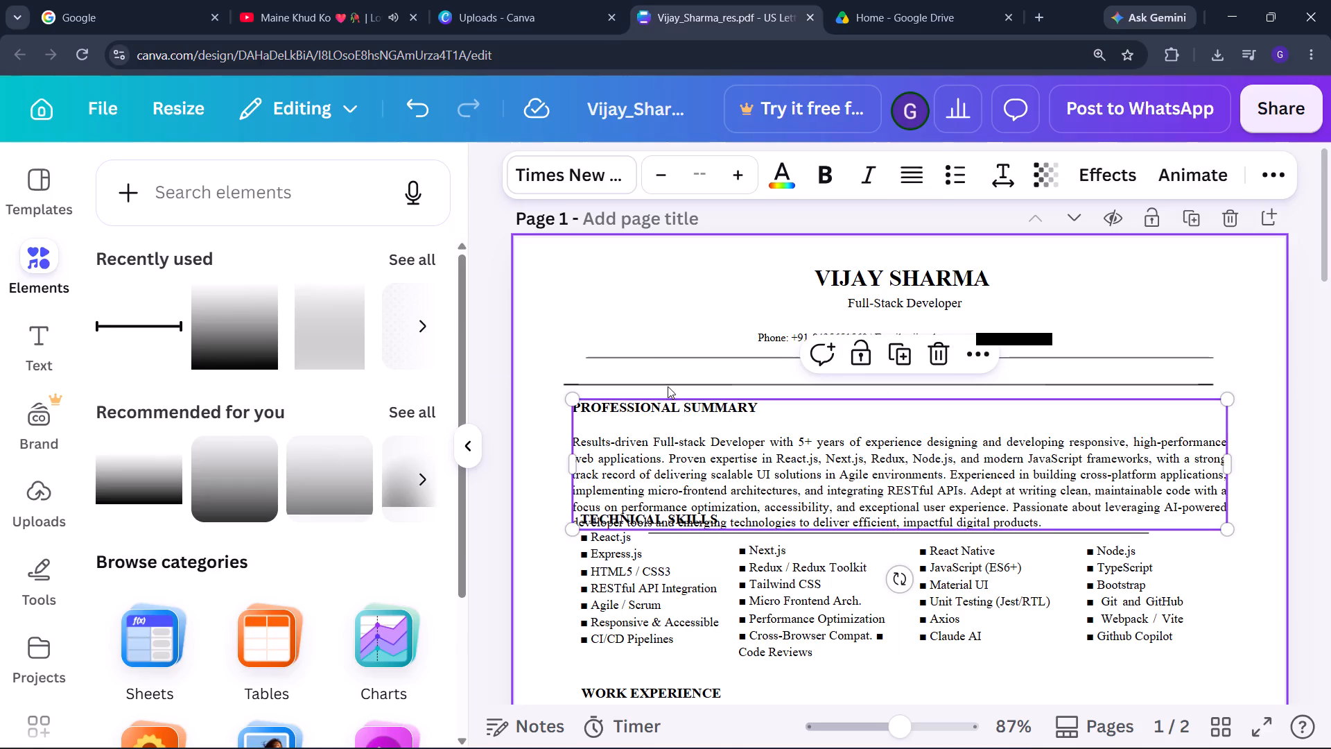
# Lengthen the second divider line by pulling its right end slightly further outward.
pyautogui.click(1210, 384)
pyautogui.click(1296, 386)
pyautogui.moveTo(1296, 383); pyautogui.dragTo(1297, 382)
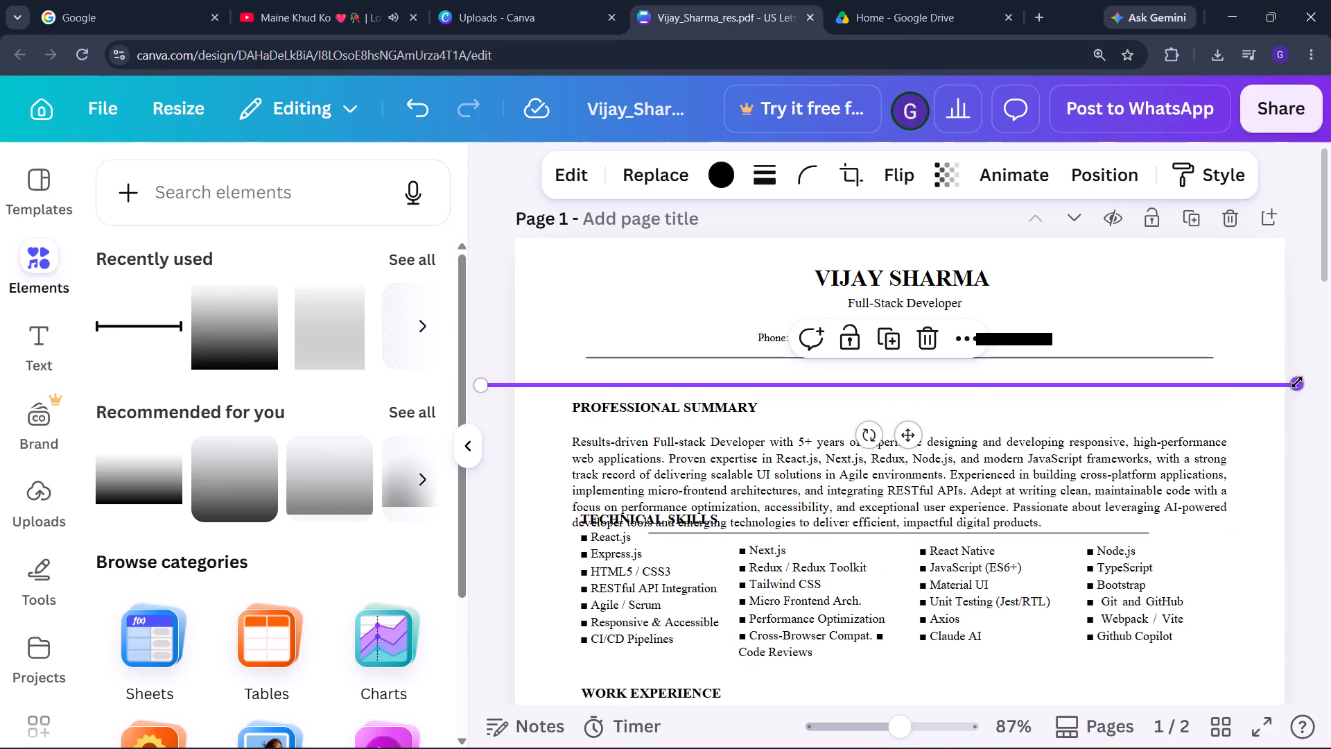
pyautogui.moveTo(1297, 382); pyautogui.dragTo(1307, 384)
pyautogui.click(1274, 437)
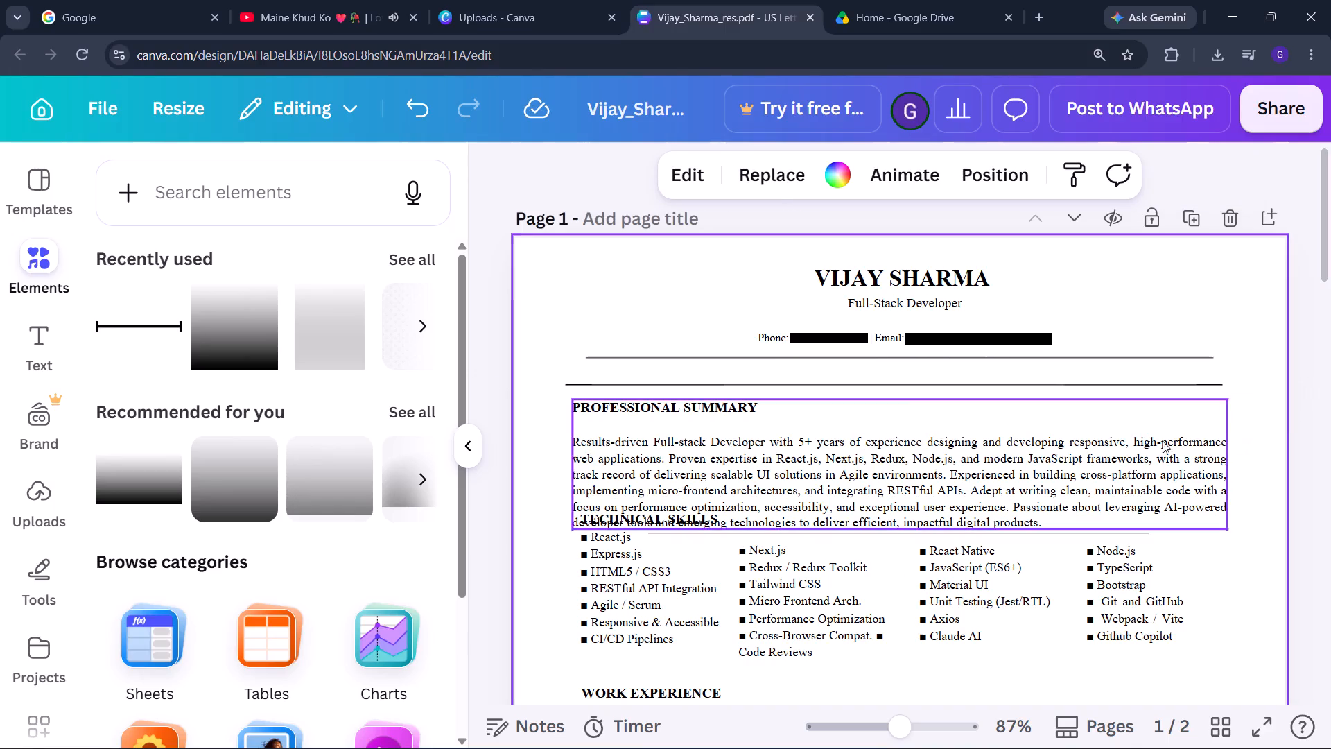
# Reposition the second divider line just above the Professional Summary heading so both its ends align with the summary block's edges.
pyautogui.moveTo(920, 384); pyautogui.dragTo(939, 386)
pyautogui.tripleClick(939, 386)
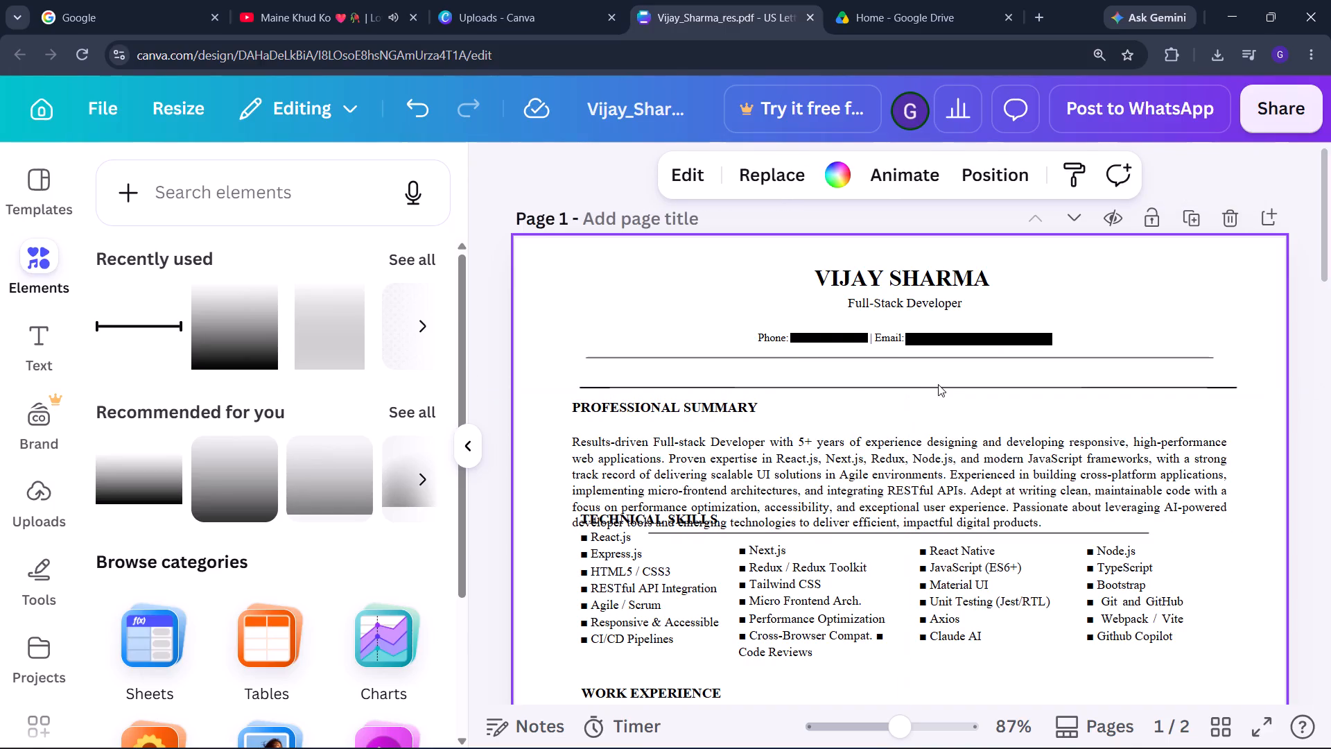
pyautogui.tripleClick(938, 384)
pyautogui.moveTo(934, 381); pyautogui.dragTo(928, 381)
pyautogui.click(921, 388)
pyautogui.tripleClick(914, 389)
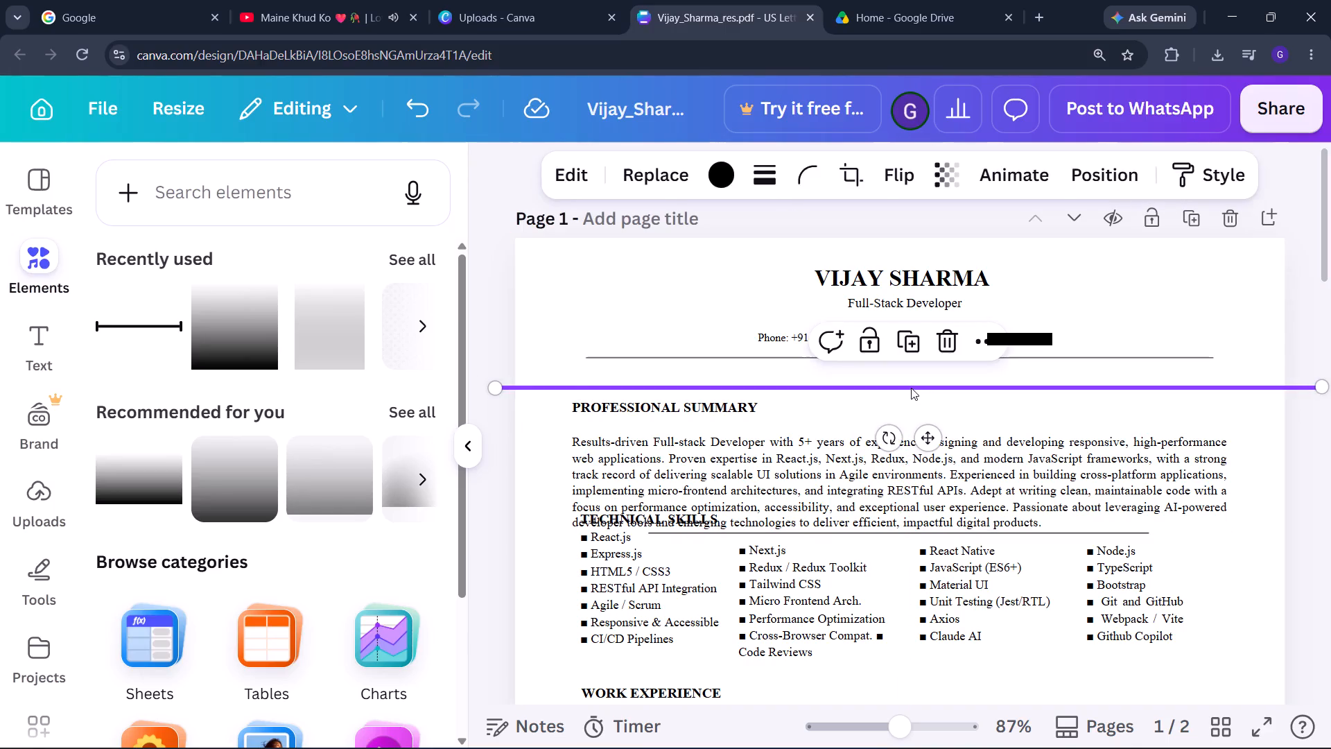
pyautogui.tripleClick(911, 388)
pyautogui.click(911, 388)
pyautogui.click(913, 447)
pyautogui.click(695, 424)
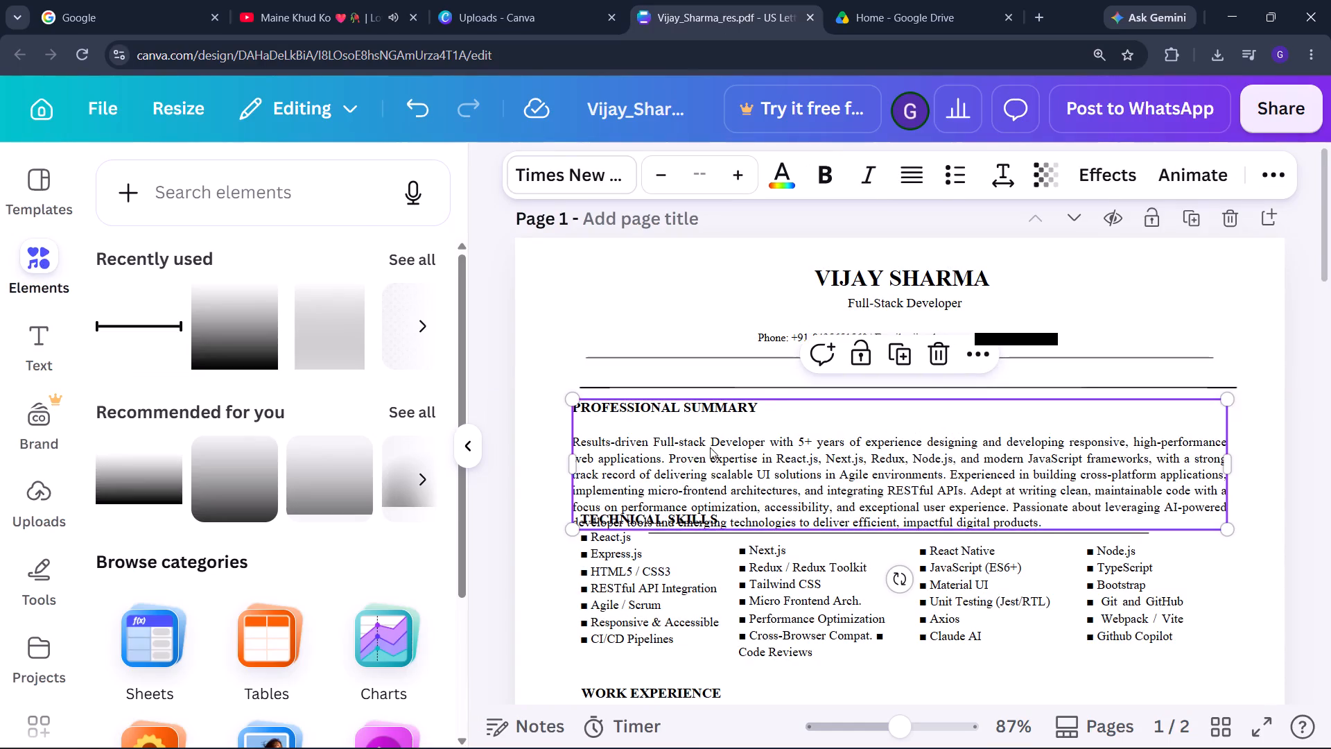
pyautogui.moveTo(762, 388); pyautogui.dragTo(760, 388)
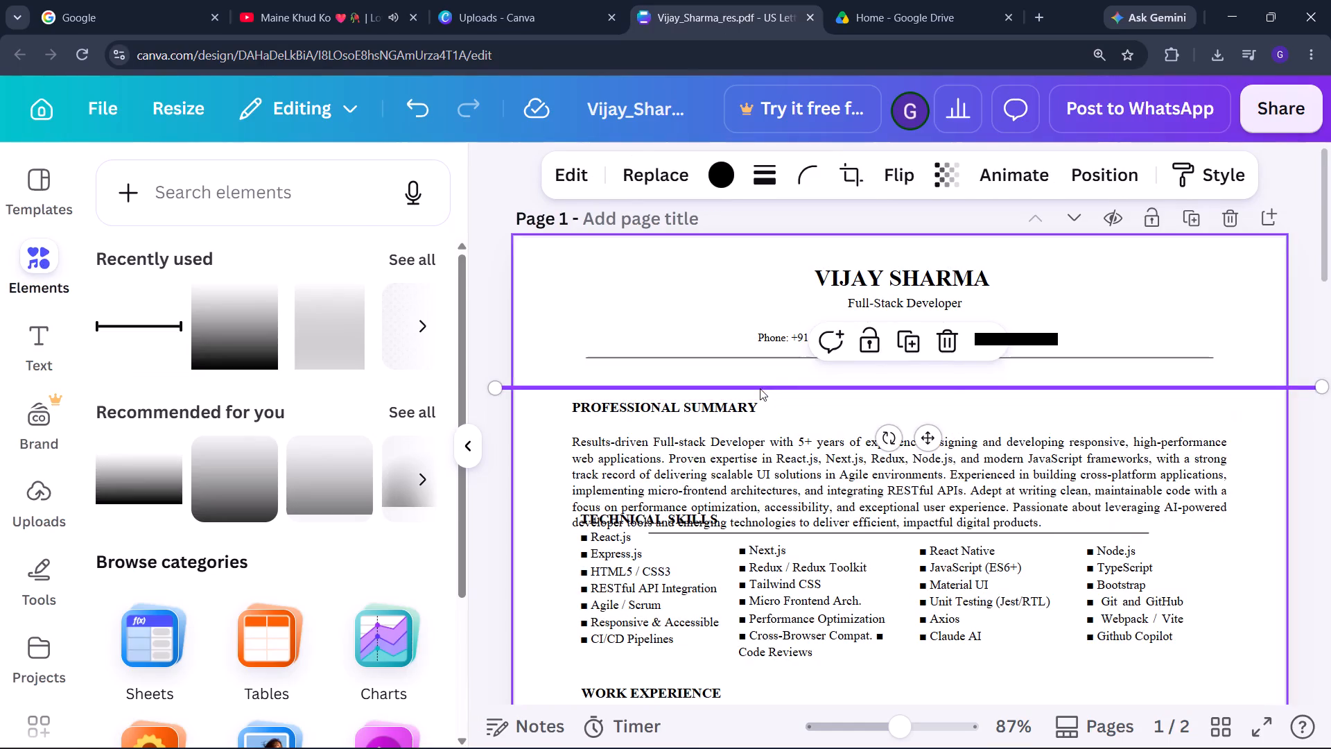
pyautogui.moveTo(760, 388); pyautogui.dragTo(751, 388)
pyautogui.click(739, 429)
pyautogui.click(733, 508)
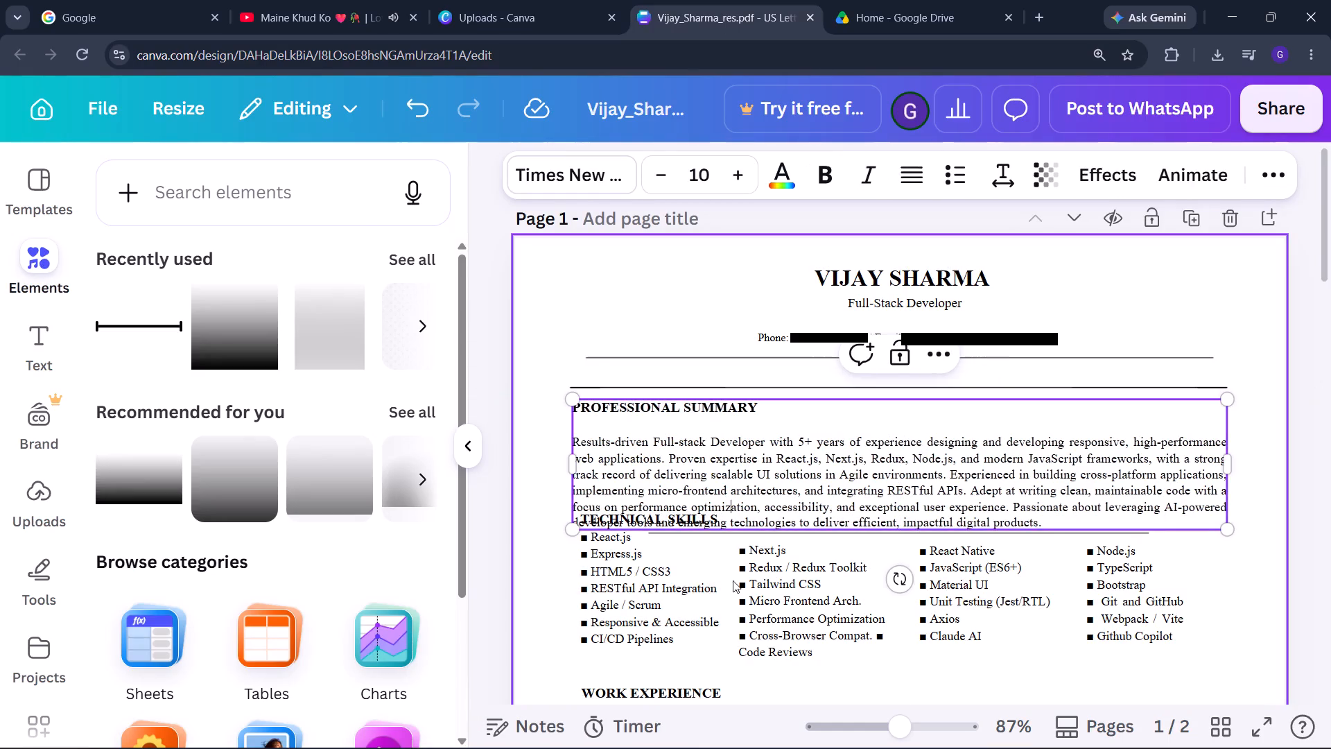
pyautogui.click(733, 628)
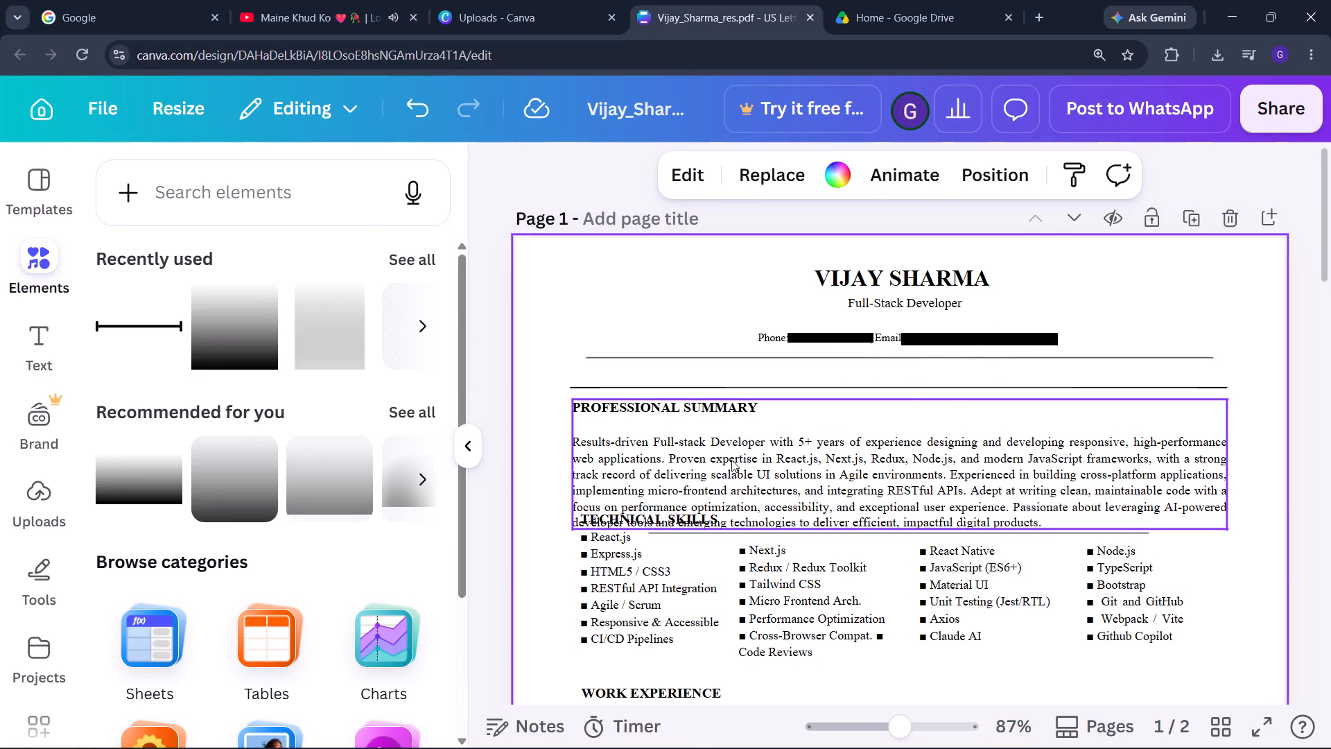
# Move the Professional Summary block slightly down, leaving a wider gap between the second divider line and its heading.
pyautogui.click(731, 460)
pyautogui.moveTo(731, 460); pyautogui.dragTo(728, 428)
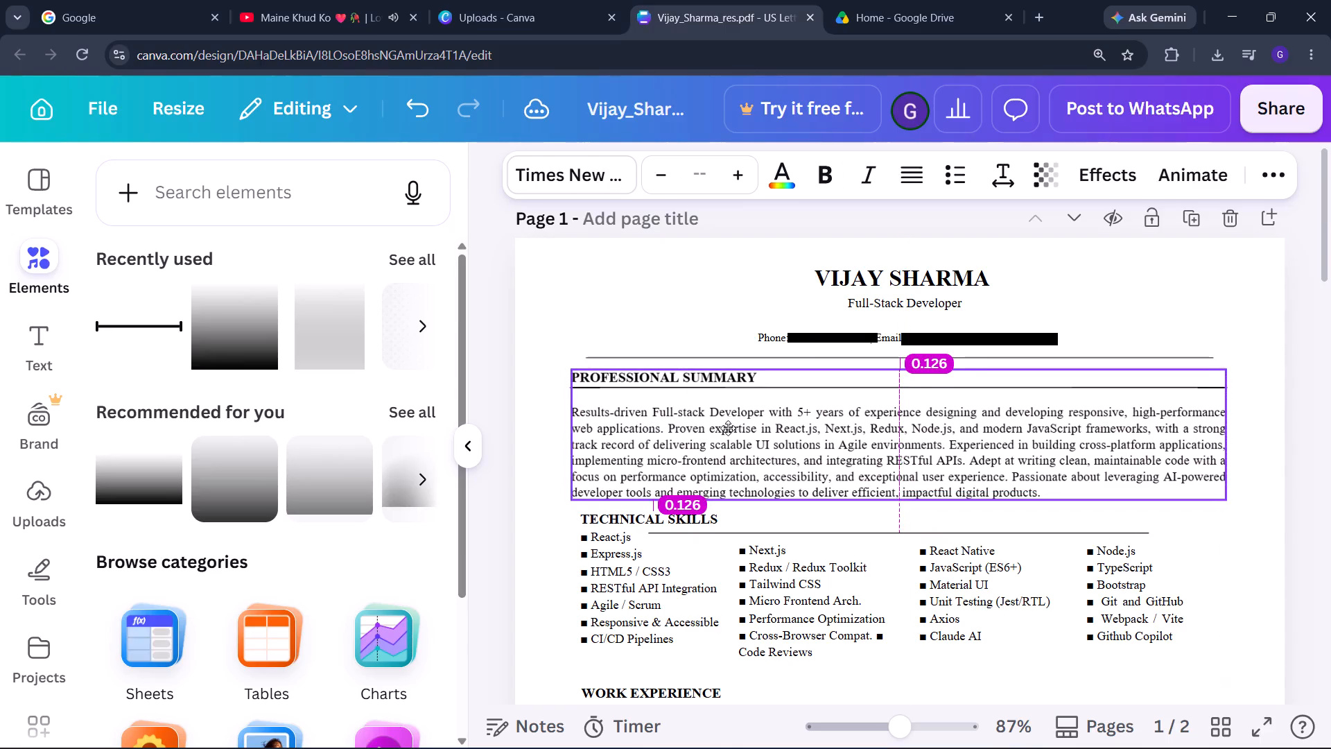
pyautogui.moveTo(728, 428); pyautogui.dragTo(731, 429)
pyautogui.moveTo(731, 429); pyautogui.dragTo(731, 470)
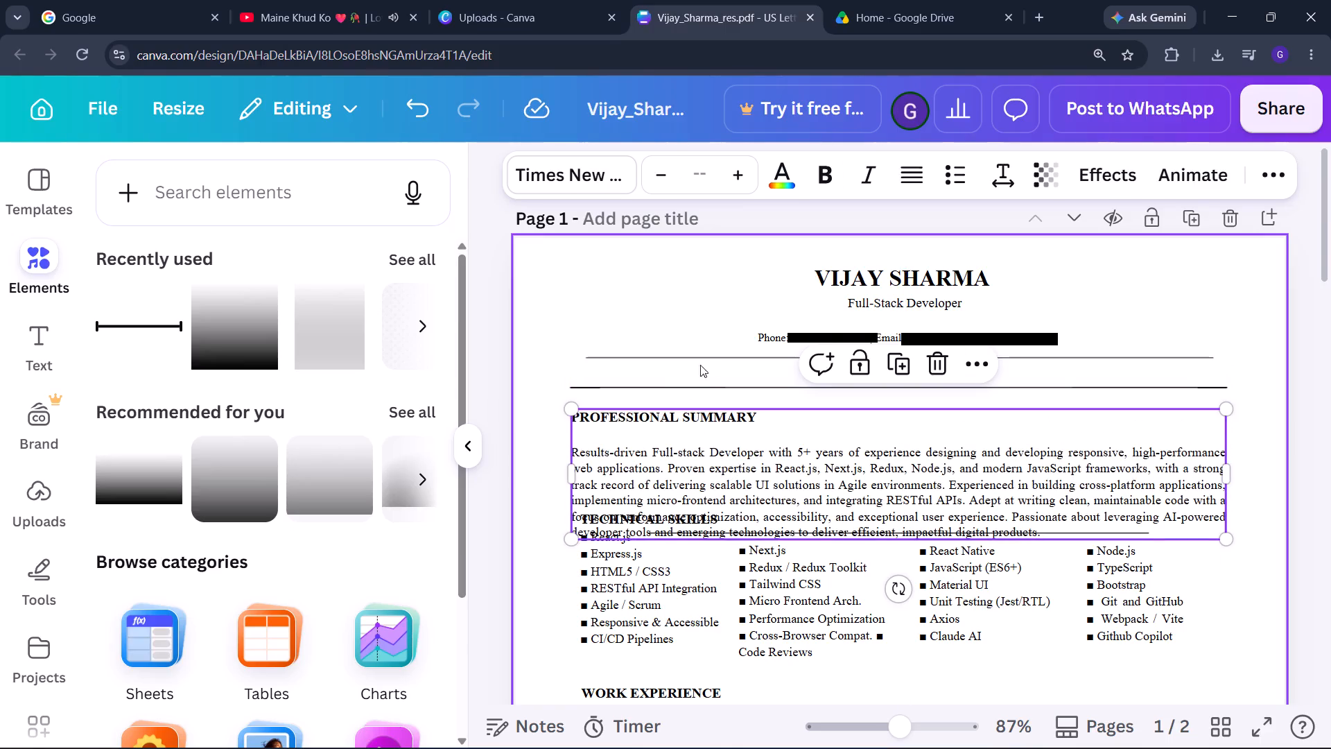
# Delete the thin, shorter first divider line directly below the phone and email details.
pyautogui.click(708, 353)
pyautogui.click(707, 358)
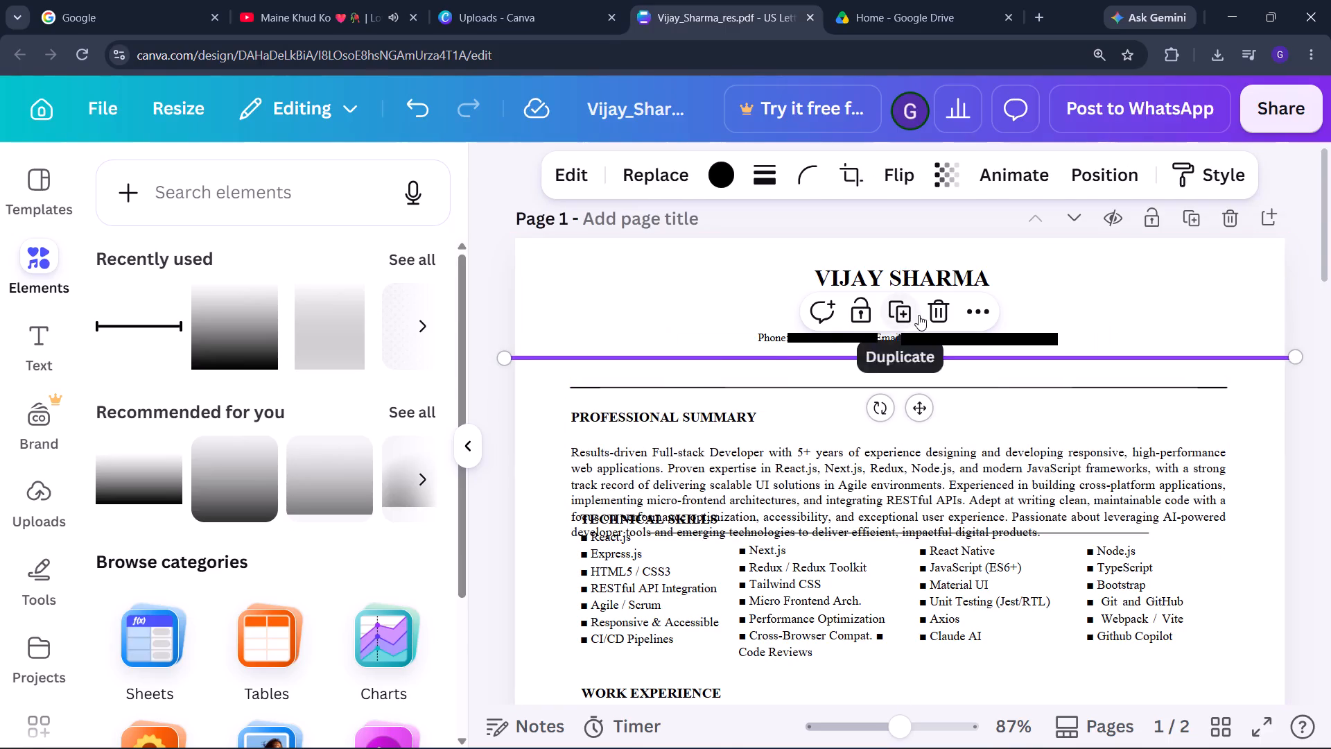
pyautogui.click(927, 309)
# Duplicate the remaining divider line above Professional Summary and place the copy just below the phone and email details.
pyautogui.click(850, 386)
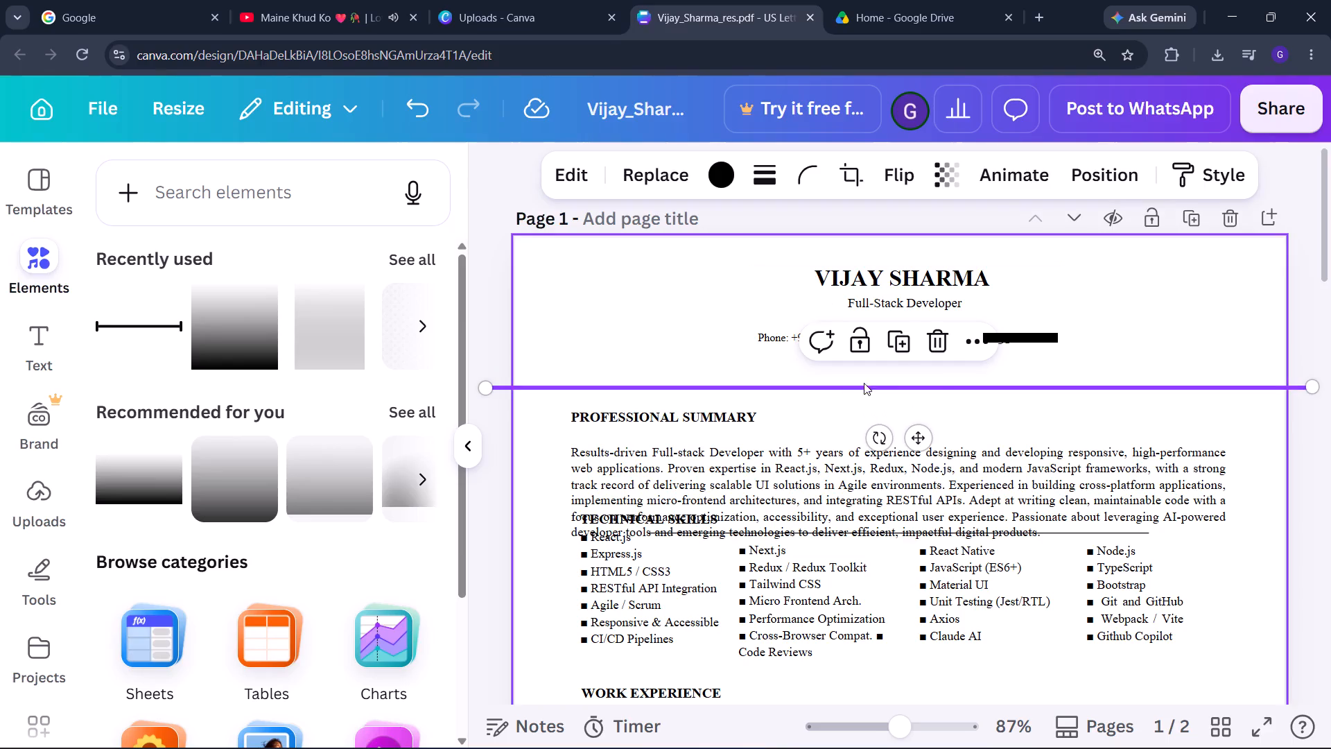
pyautogui.click(903, 345)
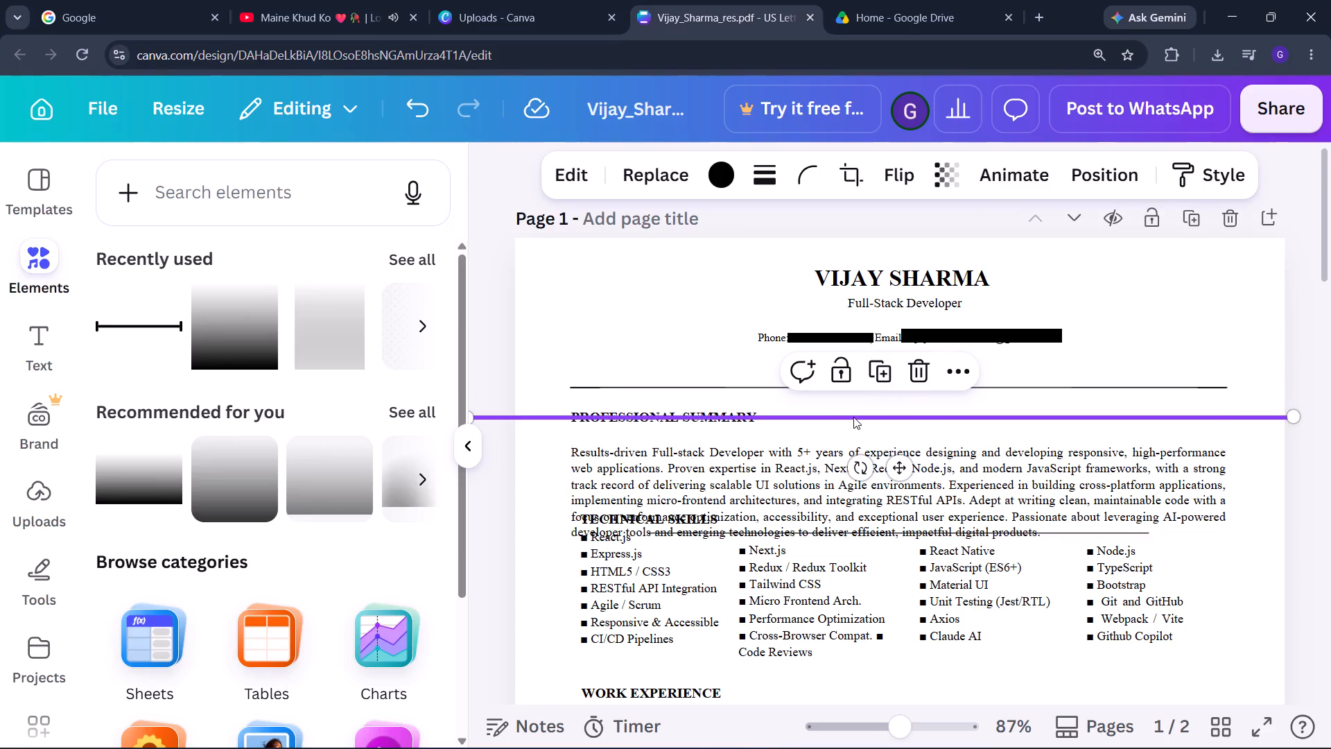
pyautogui.click(543, 418)
pyautogui.moveTo(544, 418); pyautogui.dragTo(549, 412)
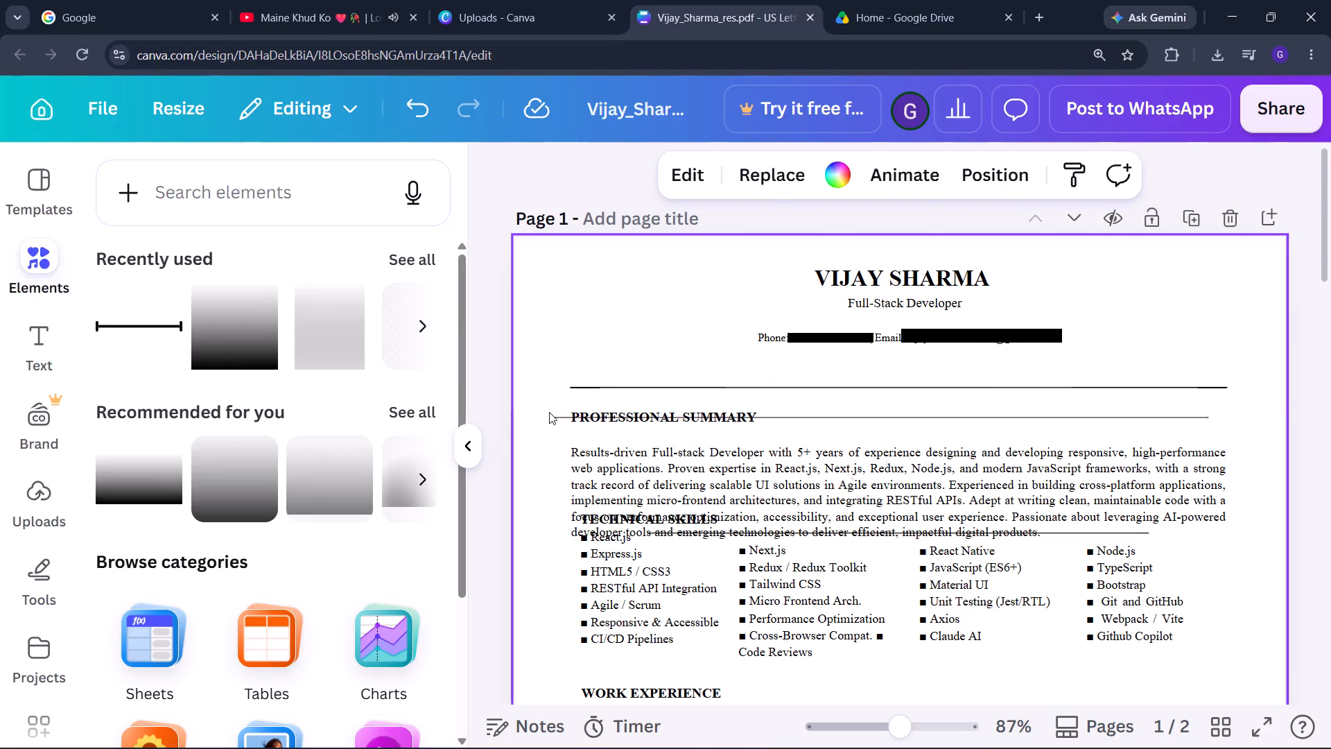
pyautogui.moveTo(549, 412); pyautogui.dragTo(555, 394)
pyautogui.tripleClick(559, 383)
pyautogui.click(559, 381)
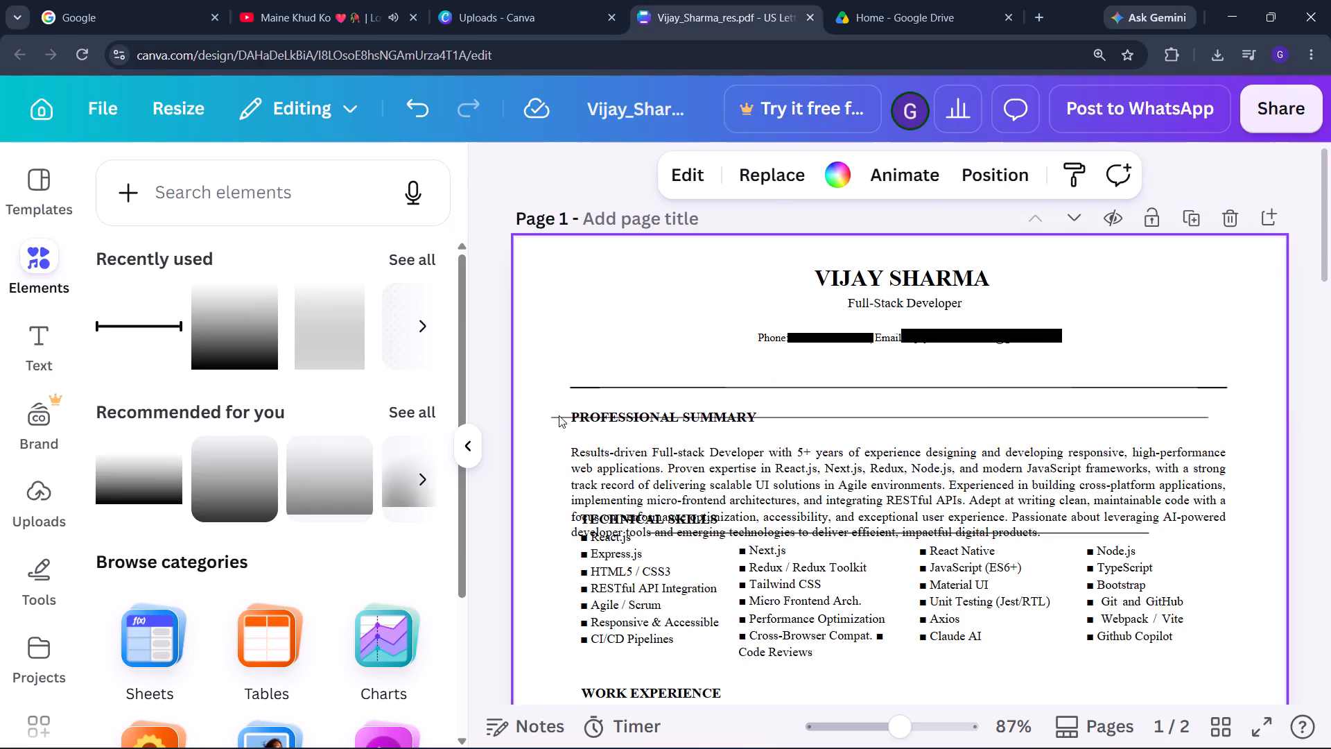
pyautogui.doubleClick(555, 418)
pyautogui.moveTo(557, 416); pyautogui.dragTo(572, 397)
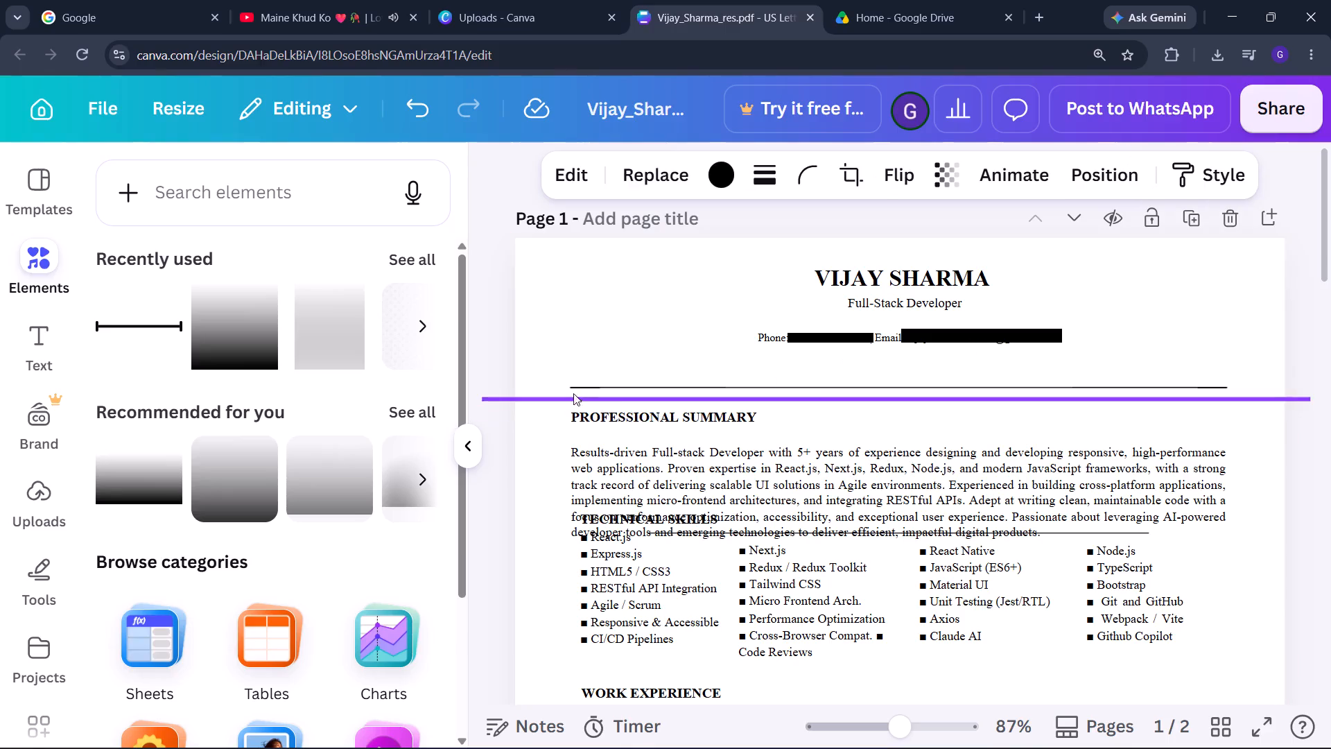
pyautogui.doubleClick(598, 345)
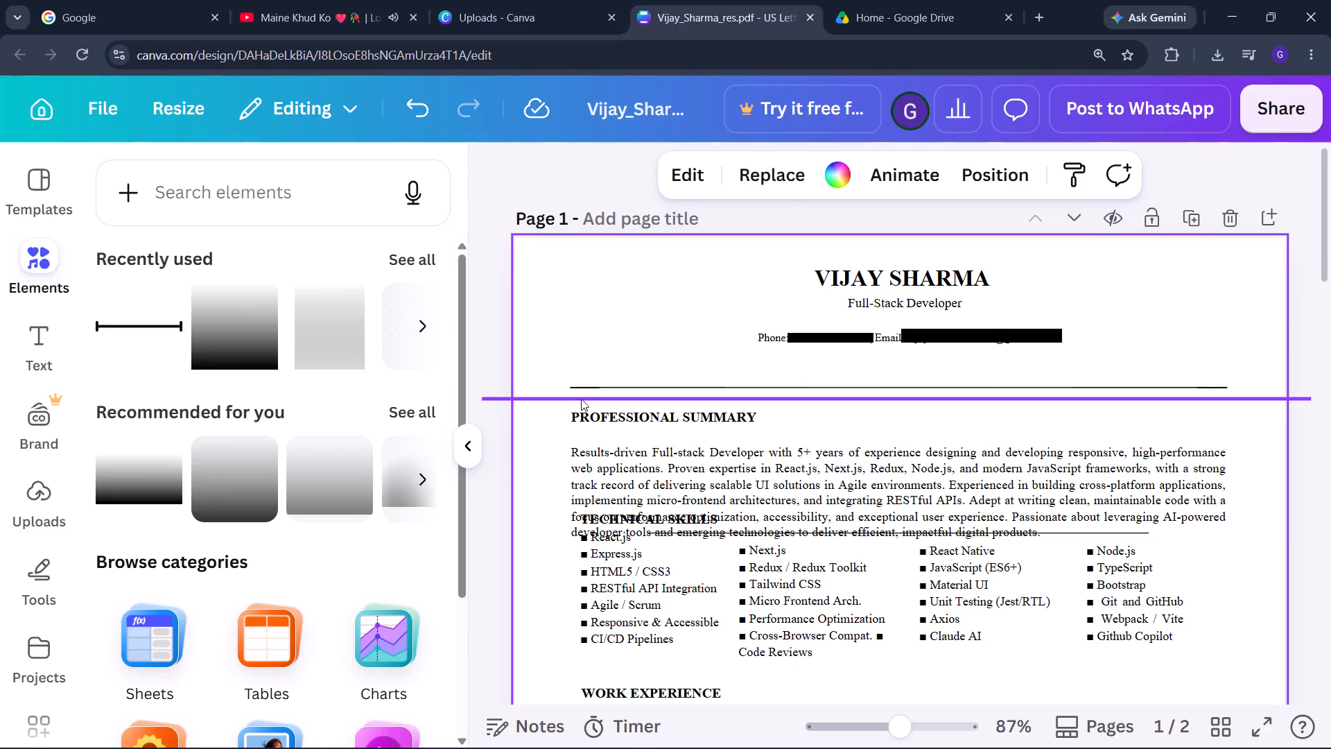
pyautogui.moveTo(577, 398); pyautogui.dragTo(595, 354)
pyautogui.tripleClick(595, 354)
pyautogui.moveTo(595, 353); pyautogui.dragTo(595, 350)
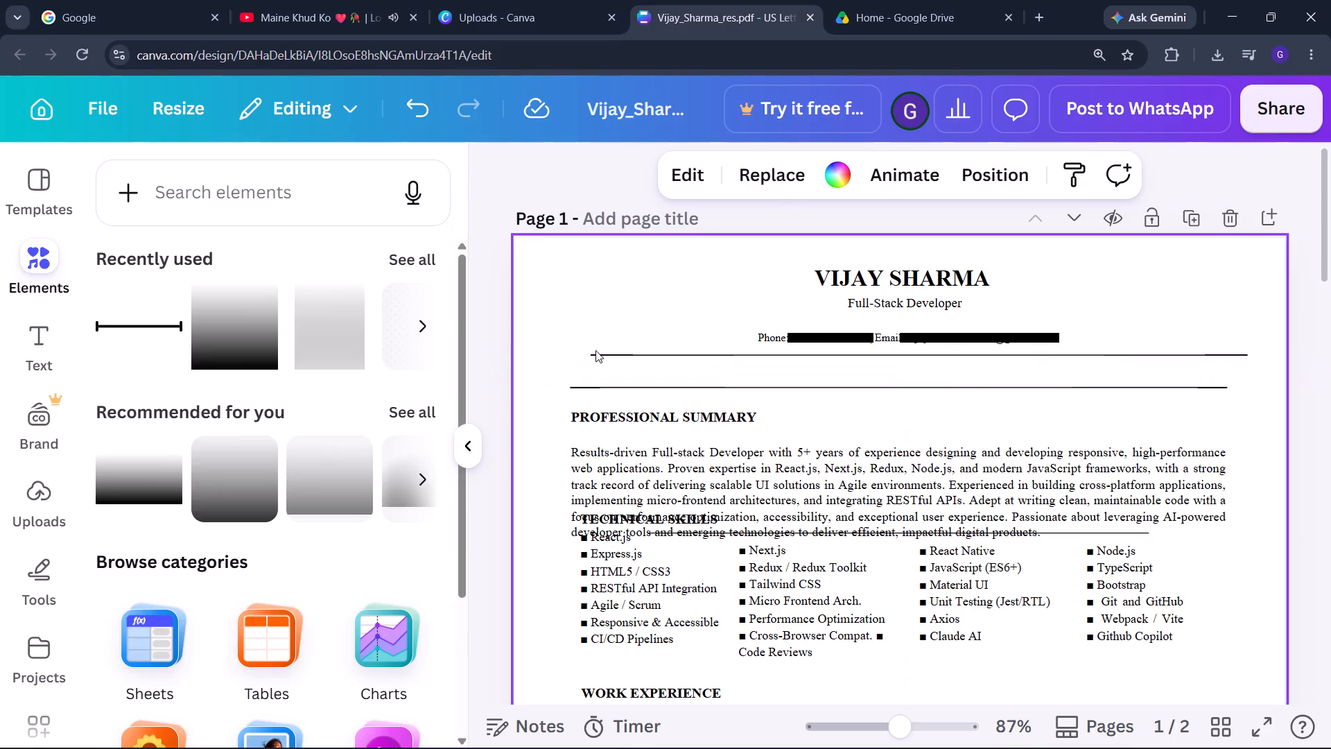
pyautogui.moveTo(595, 350); pyautogui.dragTo(589, 378)
# Shift the copied upper divider line left until both its ends align with those of the lower divider line.
pyautogui.click(612, 355)
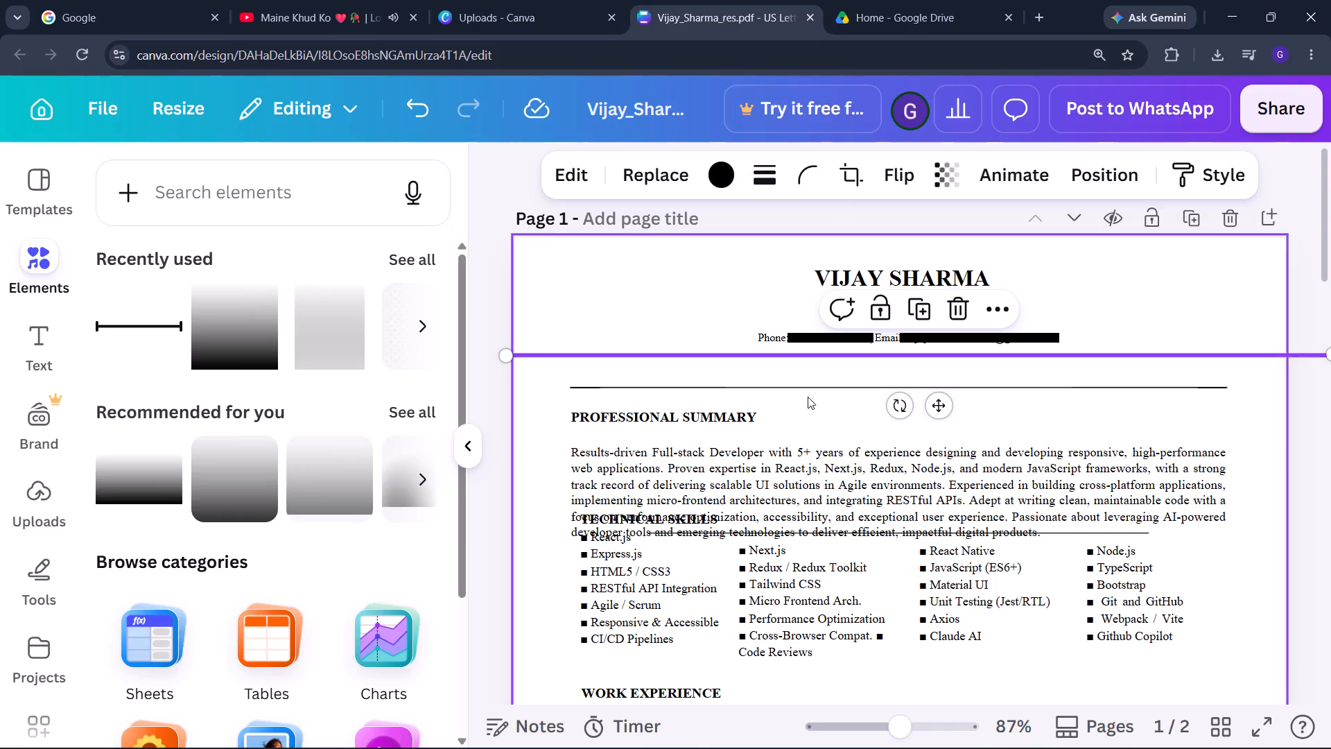
pyautogui.click(894, 334)
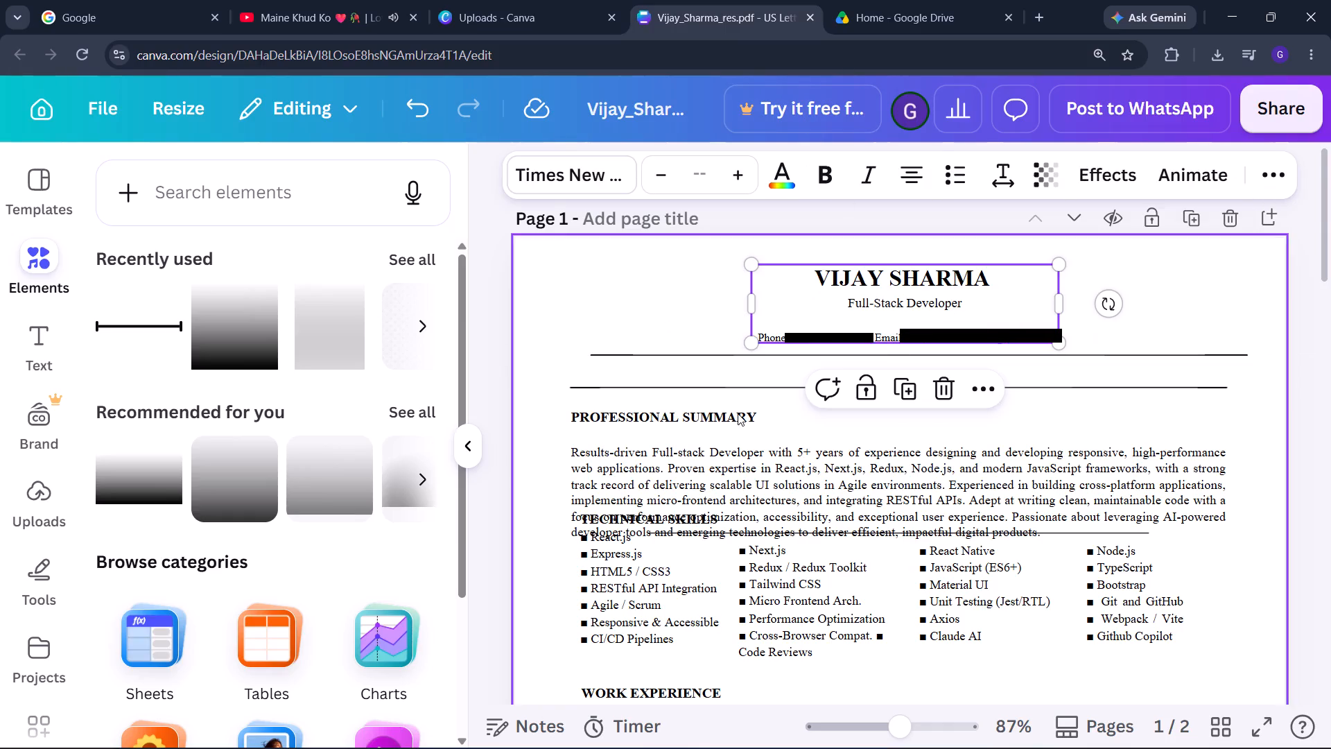
pyautogui.click(656, 356)
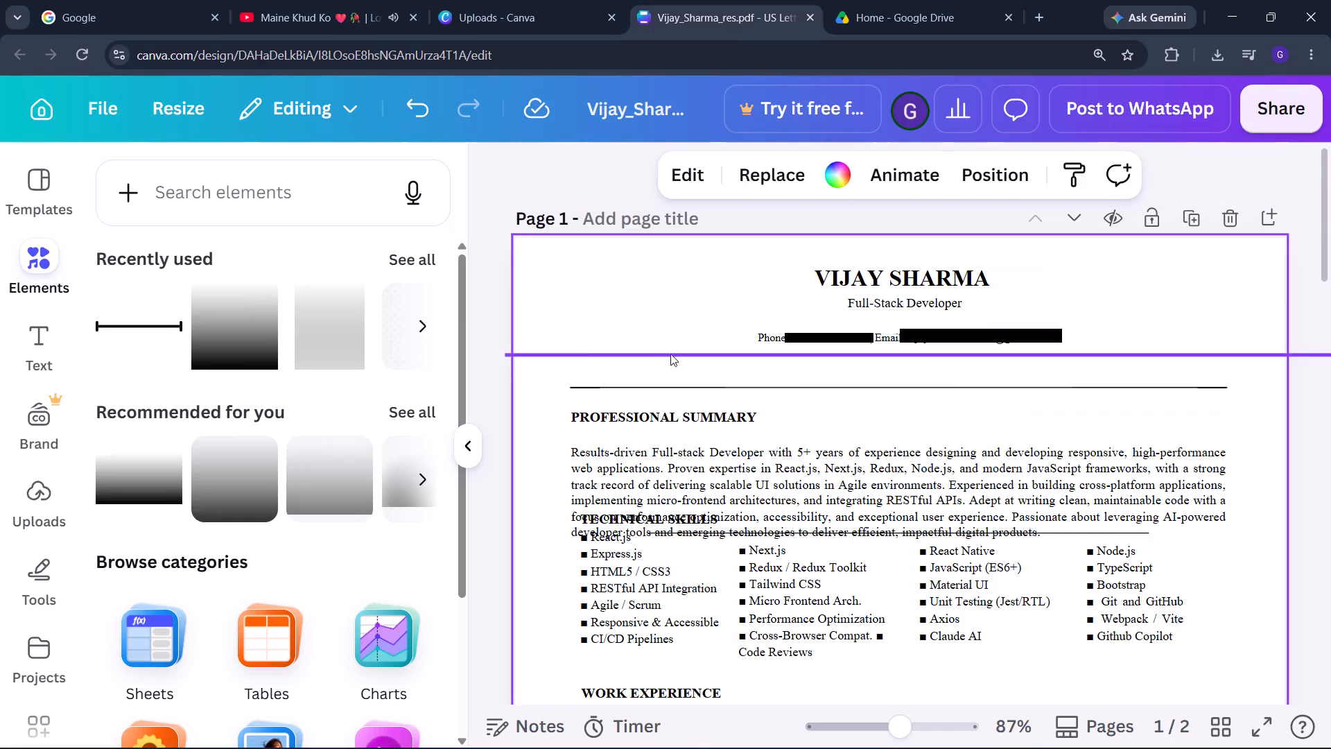
pyautogui.moveTo(672, 354); pyautogui.dragTo(645, 353)
pyautogui.click(644, 358)
pyautogui.moveTo(646, 355); pyautogui.dragTo(620, 354)
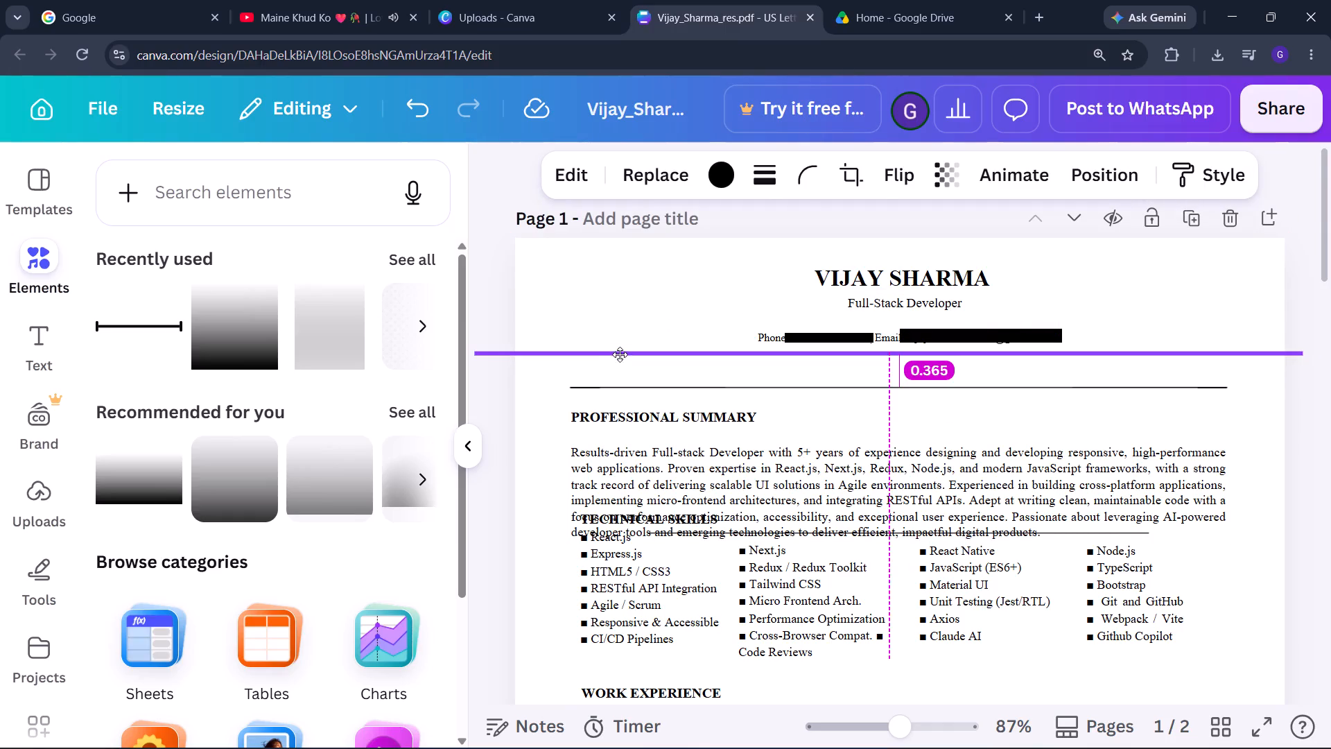
pyautogui.moveTo(620, 354); pyautogui.dragTo(625, 356)
pyautogui.click(637, 459)
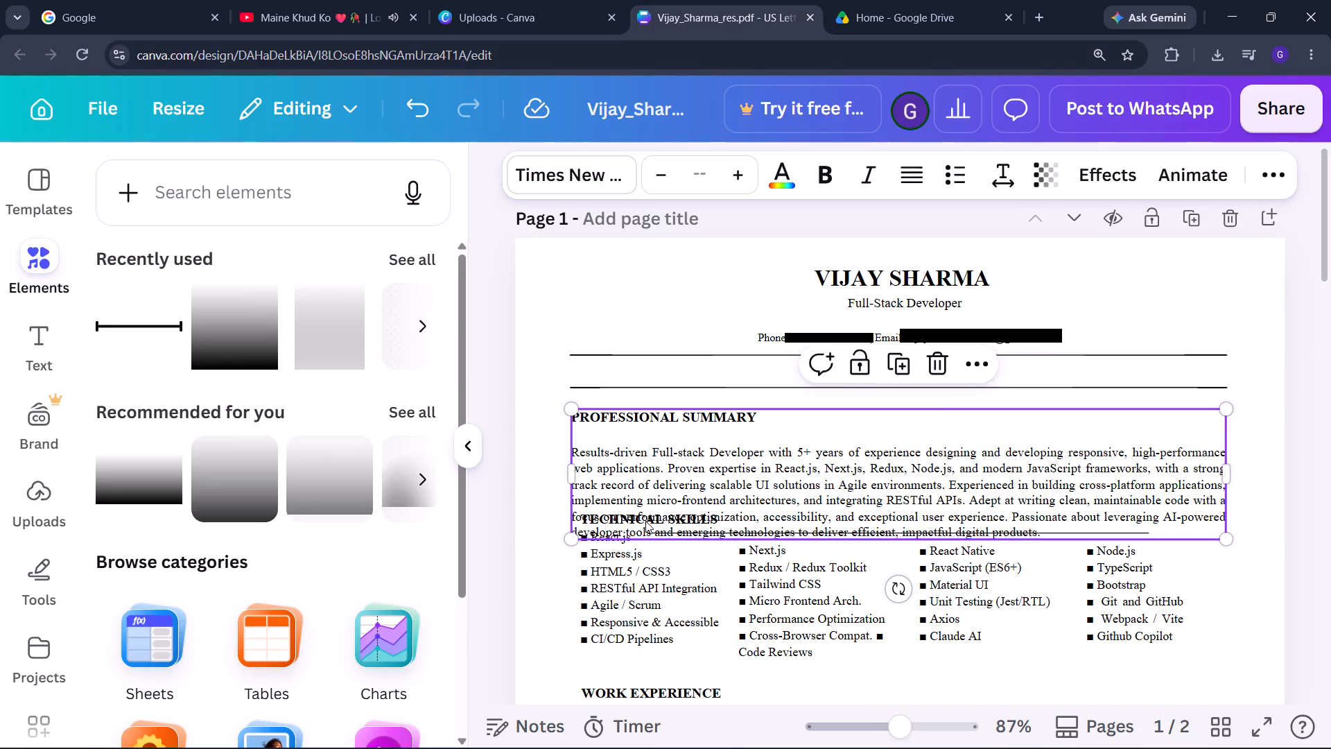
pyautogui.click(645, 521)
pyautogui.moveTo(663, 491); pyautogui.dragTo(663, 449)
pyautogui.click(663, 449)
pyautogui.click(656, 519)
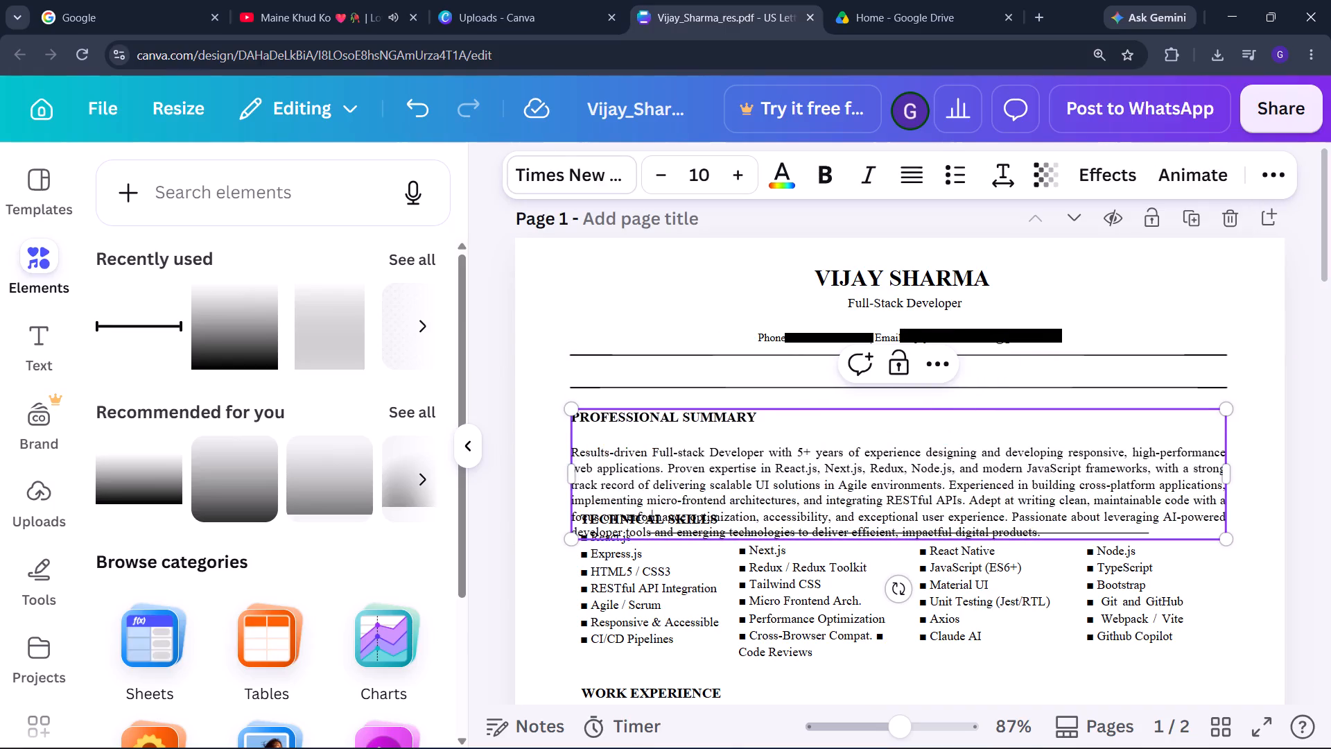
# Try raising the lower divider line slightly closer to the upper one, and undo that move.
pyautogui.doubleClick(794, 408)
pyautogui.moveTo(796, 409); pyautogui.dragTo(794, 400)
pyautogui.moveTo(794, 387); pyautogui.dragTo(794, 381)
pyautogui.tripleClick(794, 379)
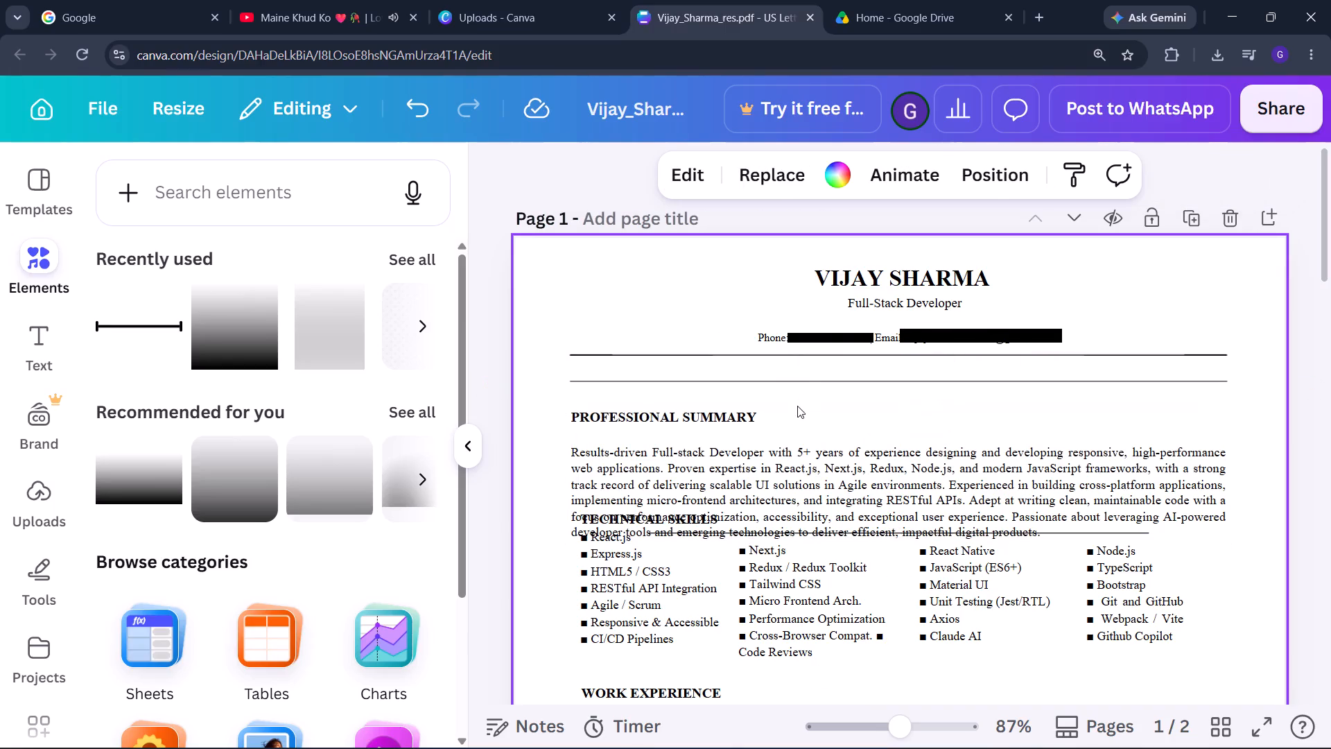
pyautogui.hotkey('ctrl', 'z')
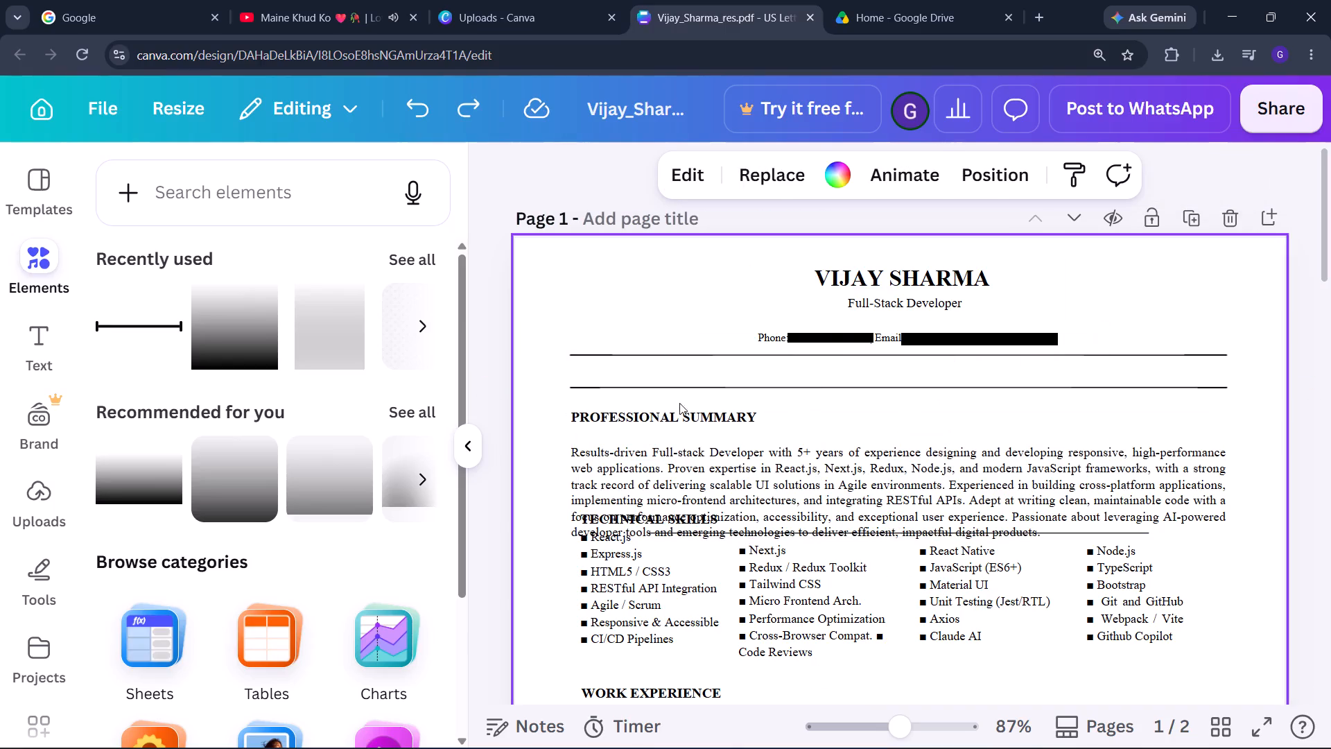
# Move the Professional Summary text block up so its heading sits between the two divider lines, keeping it horizontally centred.
pyautogui.click(705, 451)
pyautogui.doubleClick(707, 465)
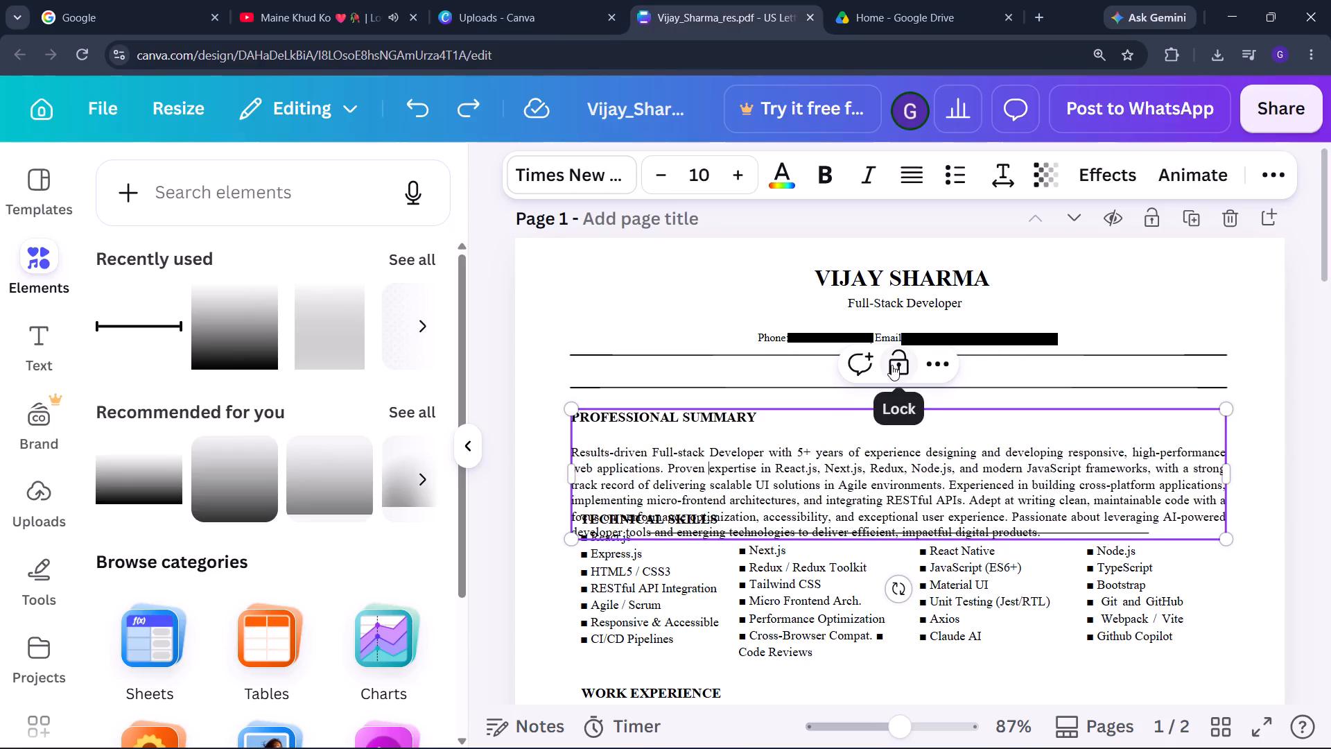
pyautogui.click(891, 365)
pyautogui.click(928, 368)
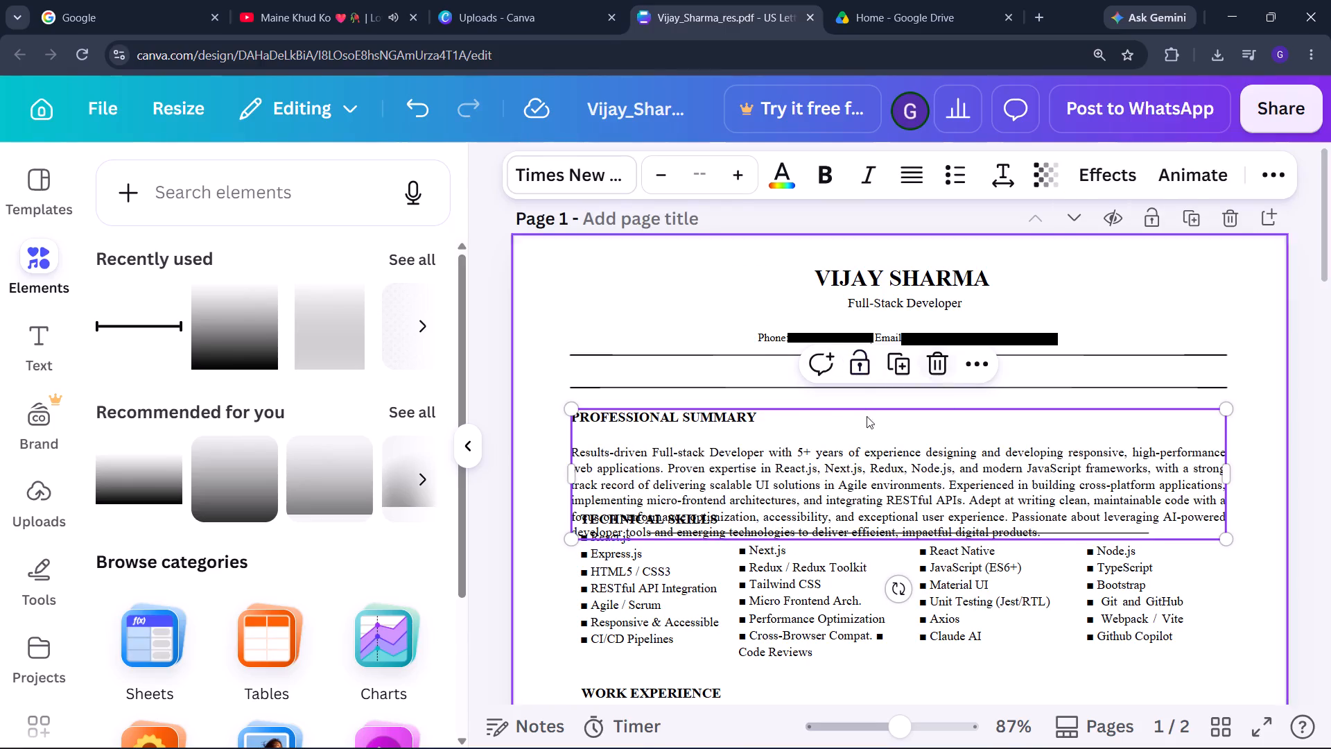
pyautogui.click(840, 411)
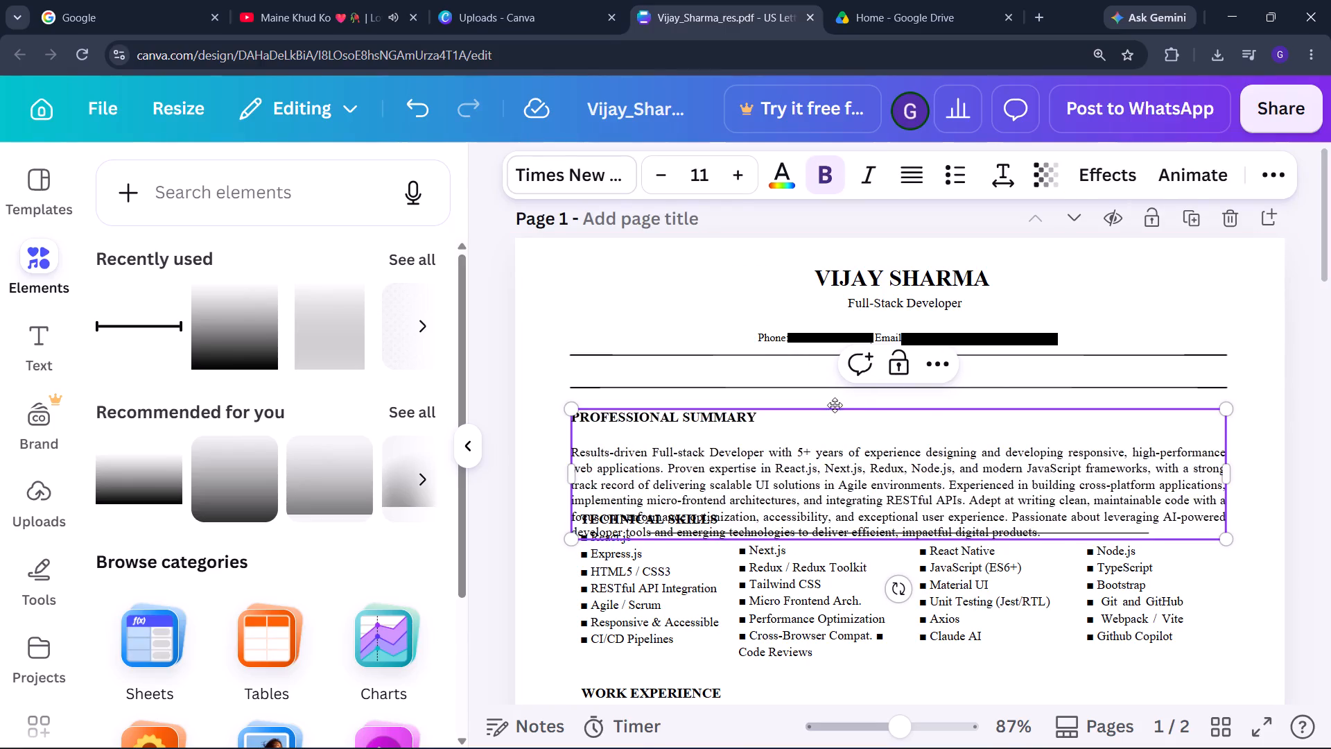
pyautogui.moveTo(837, 406); pyautogui.dragTo(835, 371)
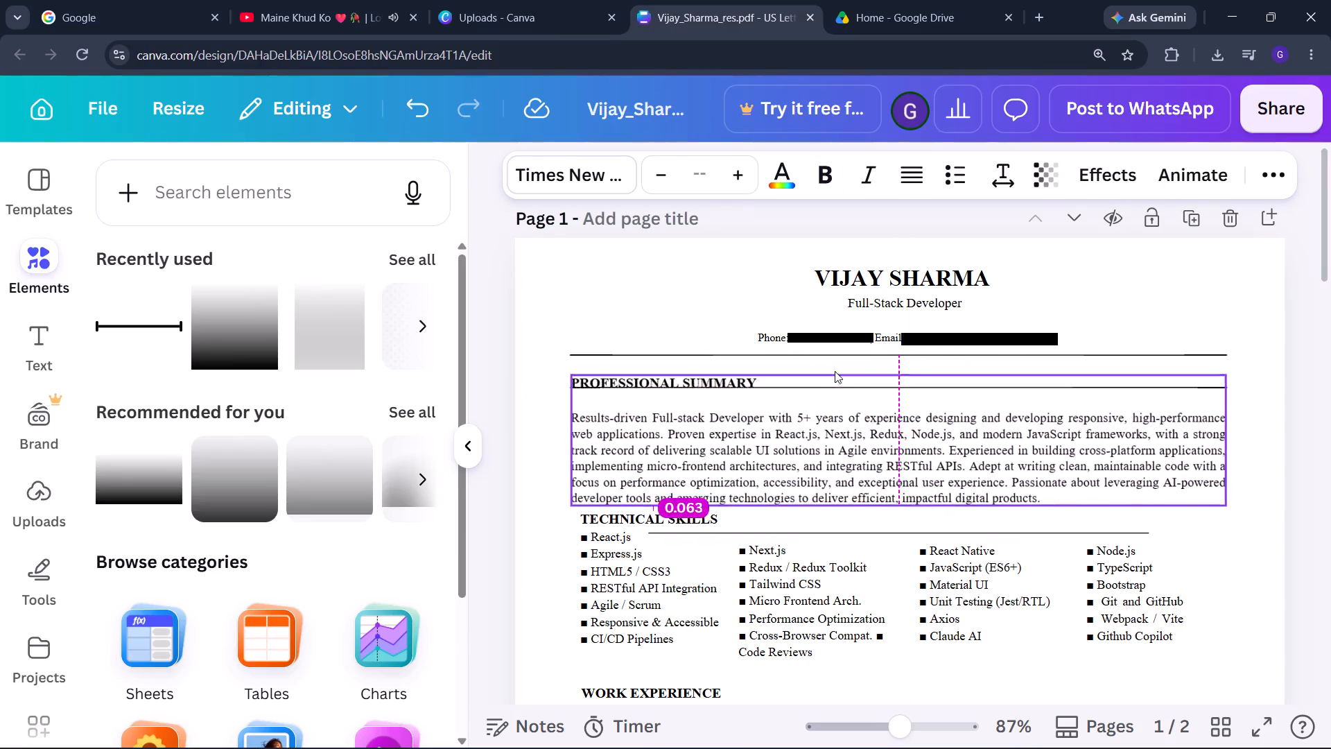
pyautogui.moveTo(835, 371); pyautogui.dragTo(834, 368)
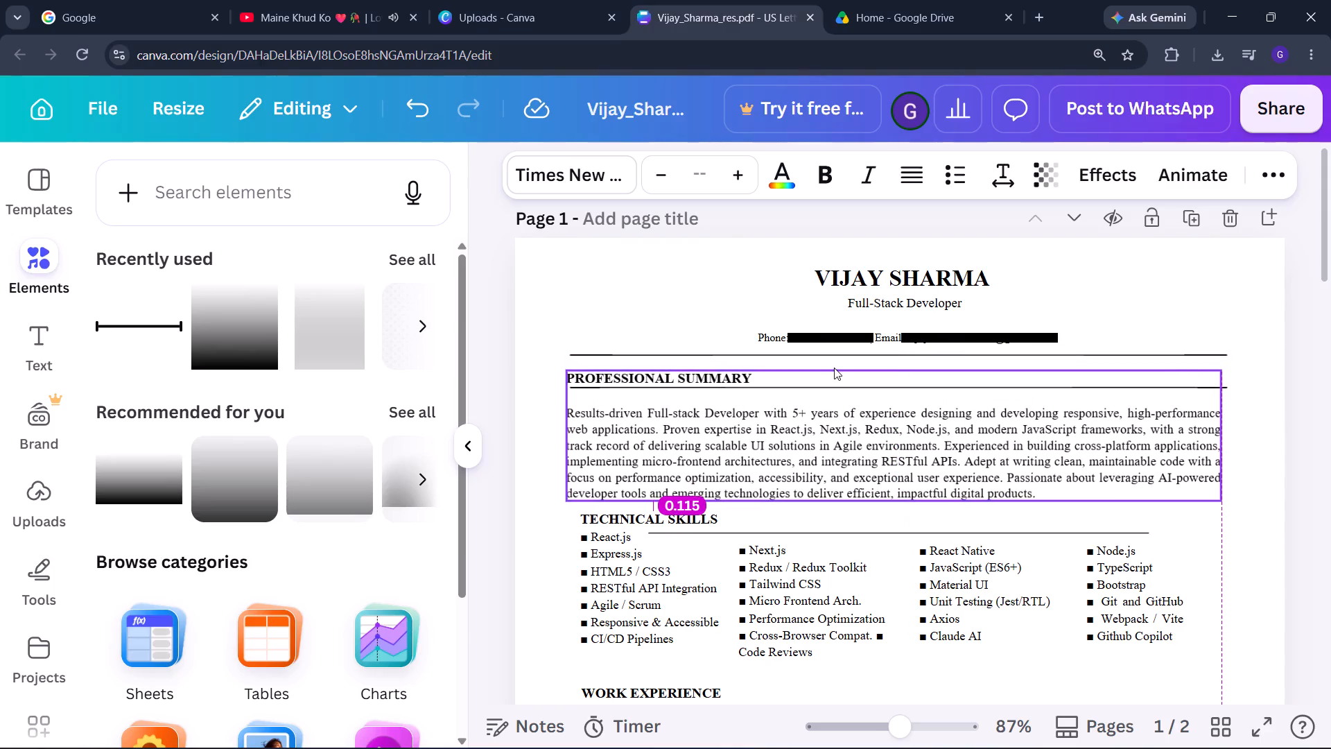
pyautogui.moveTo(834, 368); pyautogui.dragTo(837, 370)
pyautogui.click(842, 475)
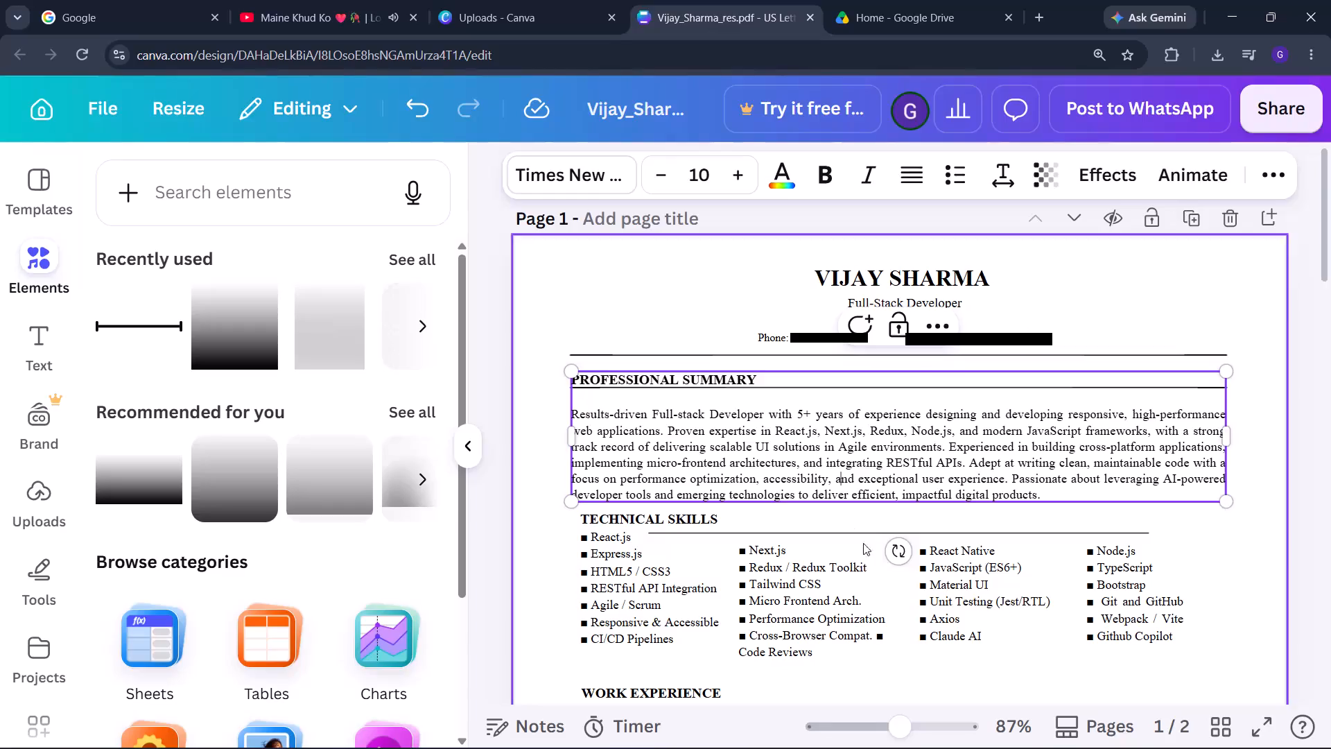
pyautogui.click(901, 567)
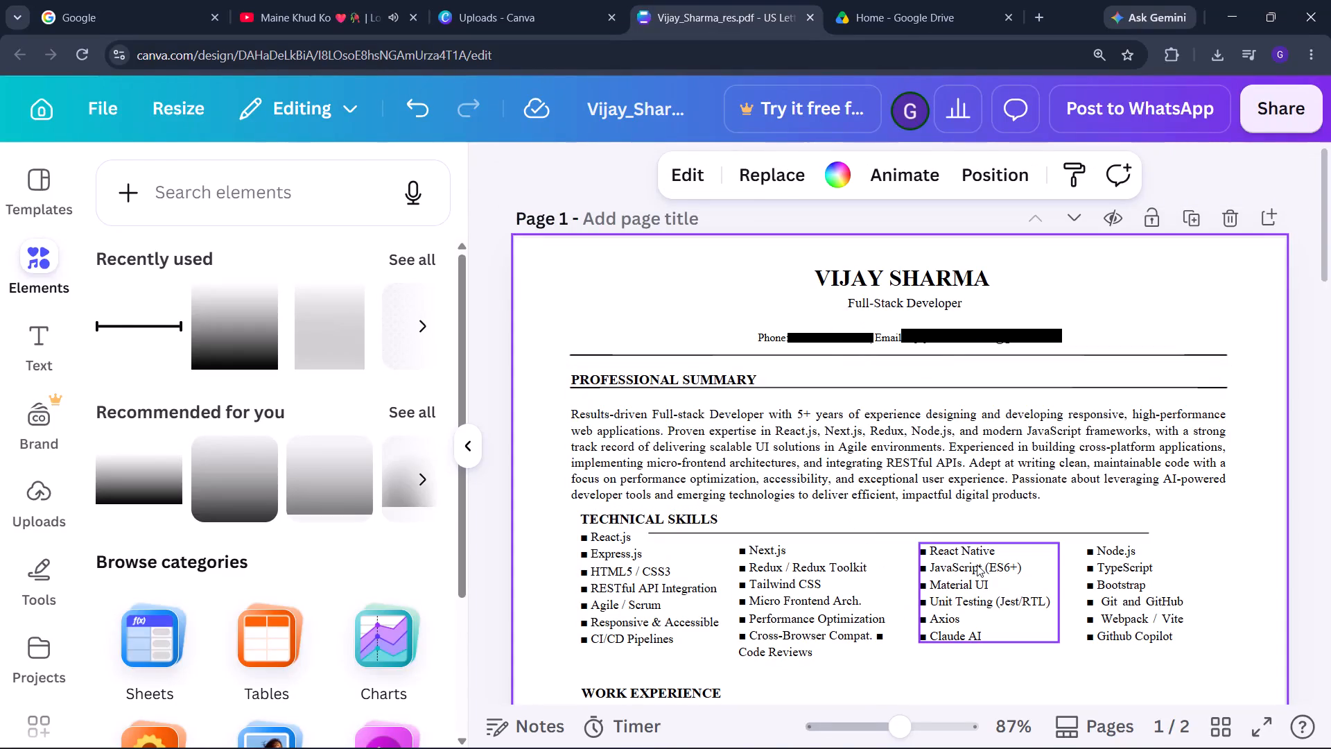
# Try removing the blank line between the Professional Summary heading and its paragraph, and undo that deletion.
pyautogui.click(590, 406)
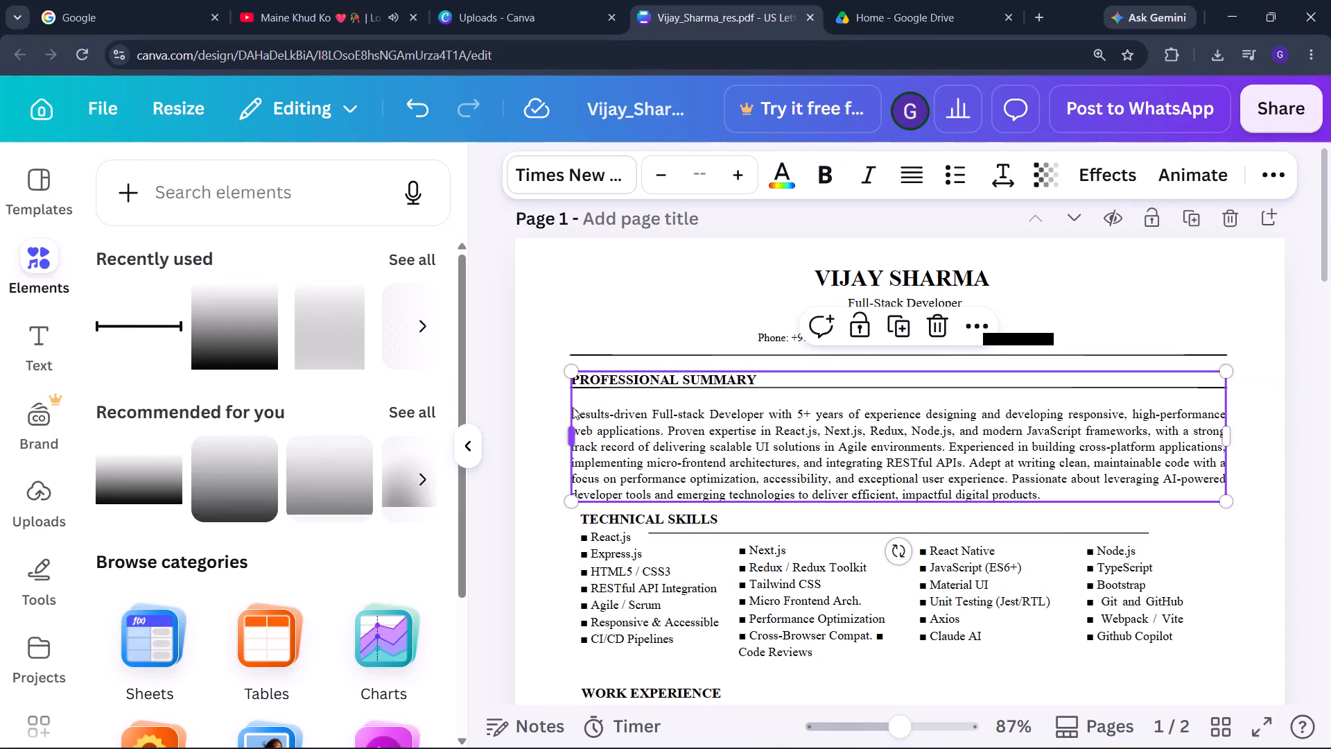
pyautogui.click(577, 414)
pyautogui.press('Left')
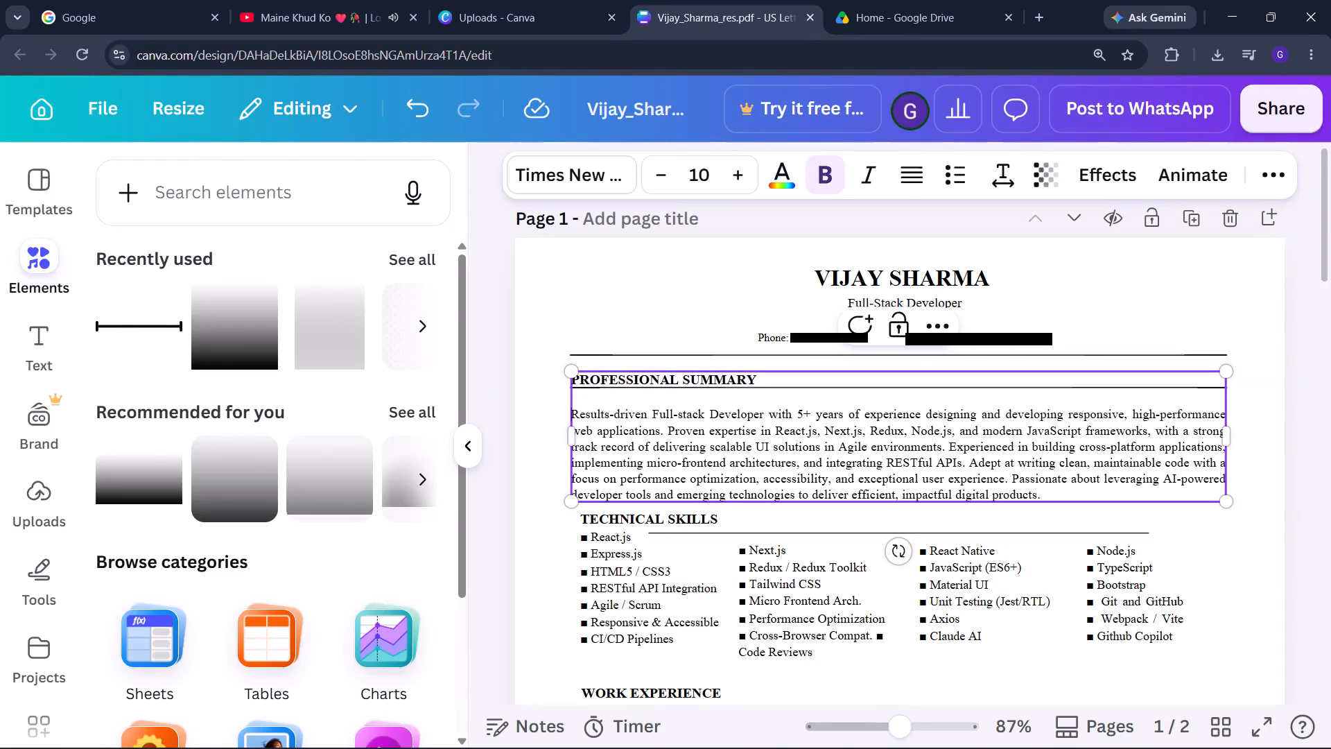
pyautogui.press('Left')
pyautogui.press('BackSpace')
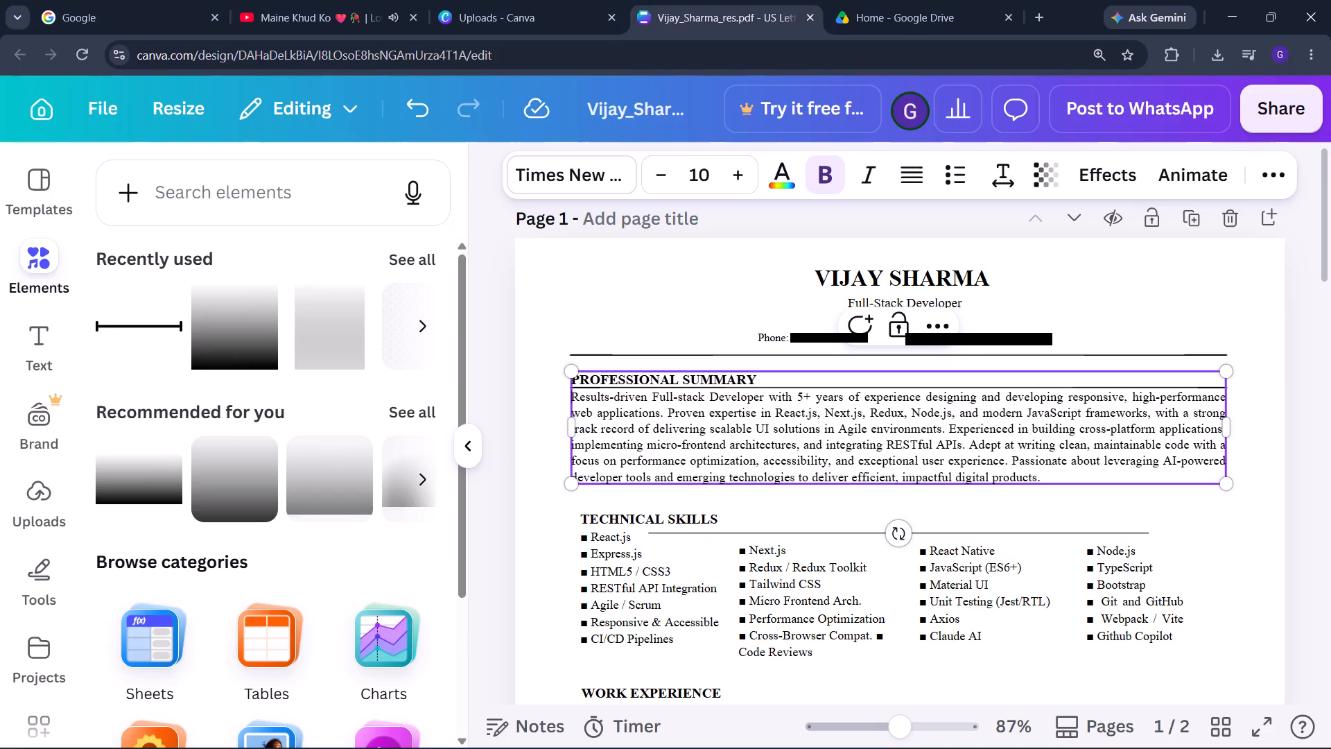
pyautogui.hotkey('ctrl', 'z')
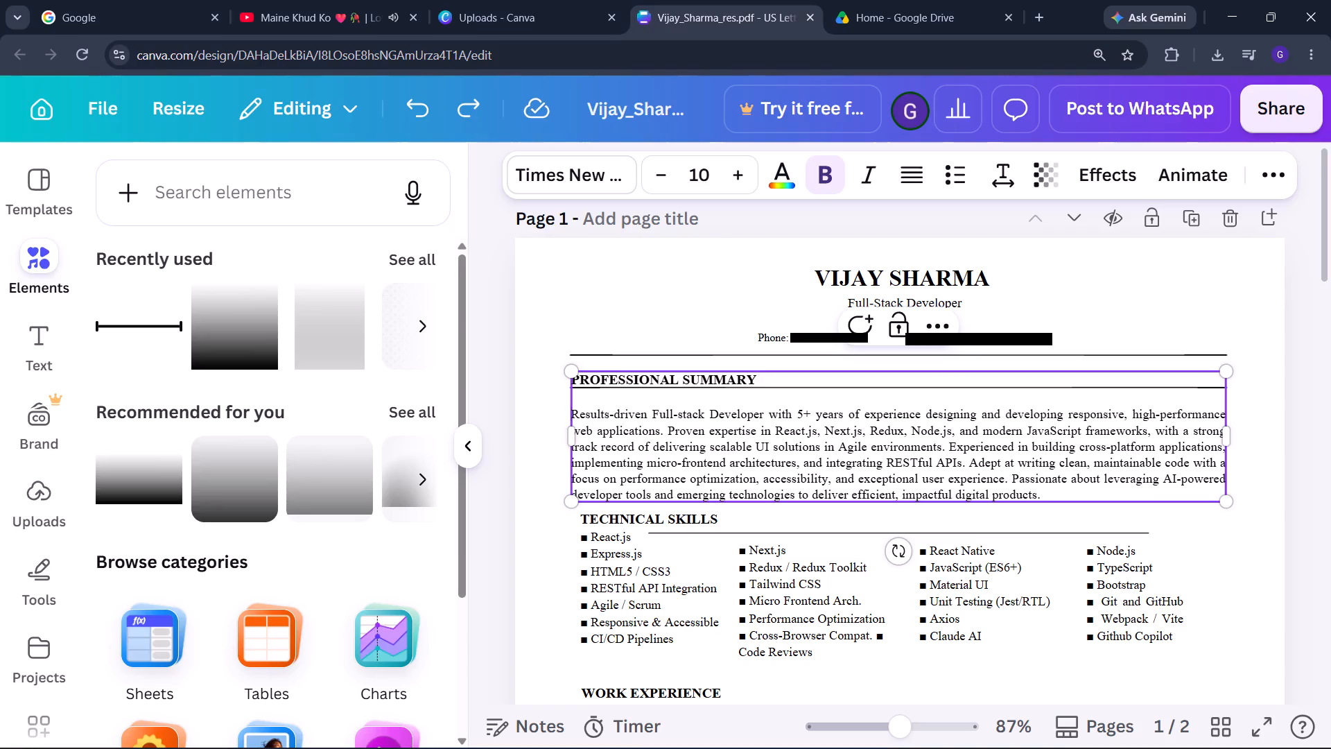
# Nudge the Professional Summary block slightly higher so its heading clears the lower divider line, keeping its left edge aligned with the lines.
pyautogui.click(716, 395)
pyautogui.click(774, 516)
pyautogui.moveTo(781, 453); pyautogui.dragTo(781, 442)
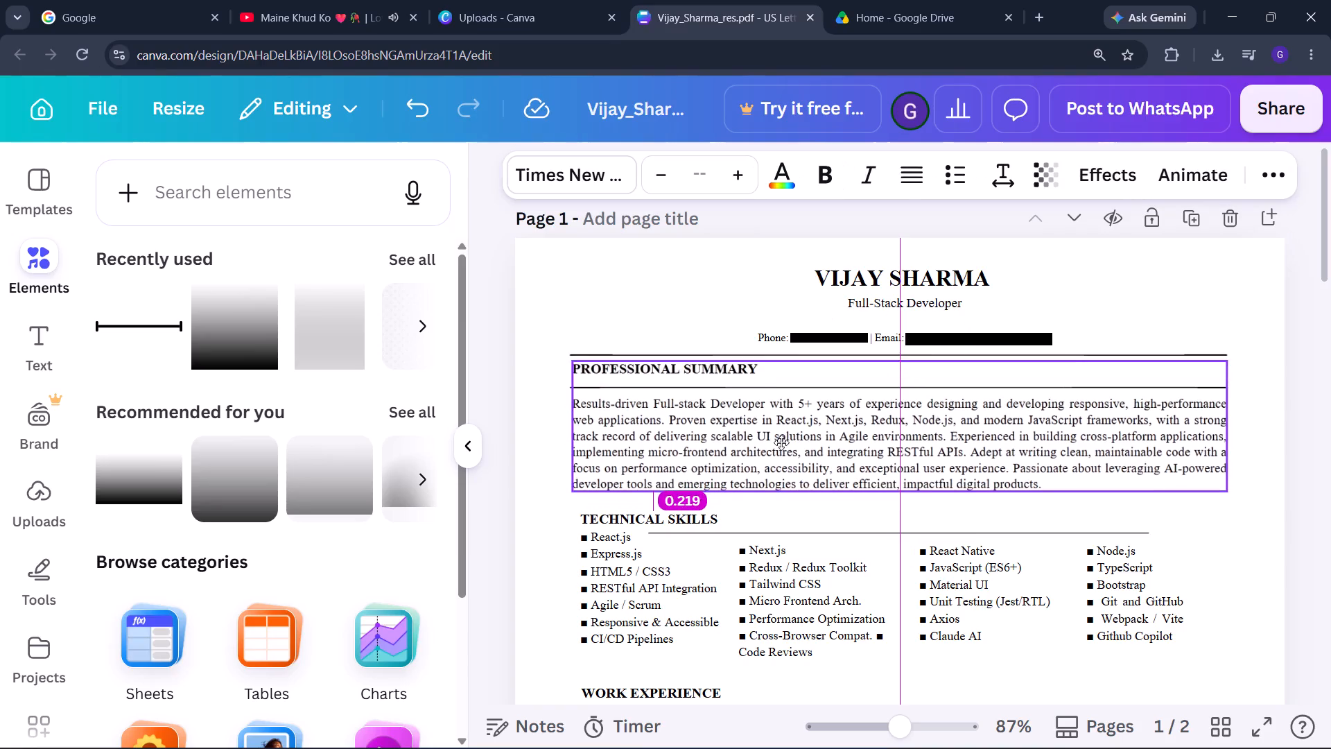
pyautogui.moveTo(781, 442); pyautogui.dragTo(781, 447)
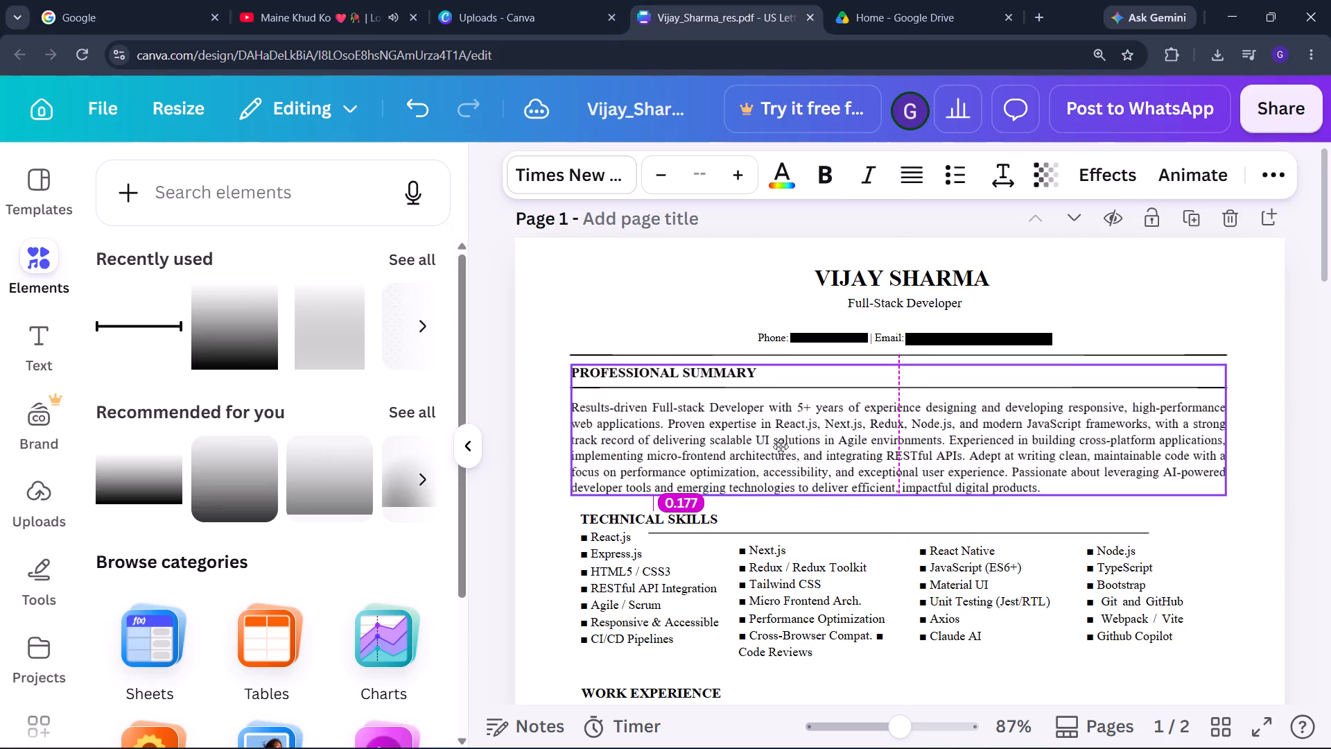
pyautogui.moveTo(781, 447); pyautogui.dragTo(780, 447)
pyautogui.click(806, 565)
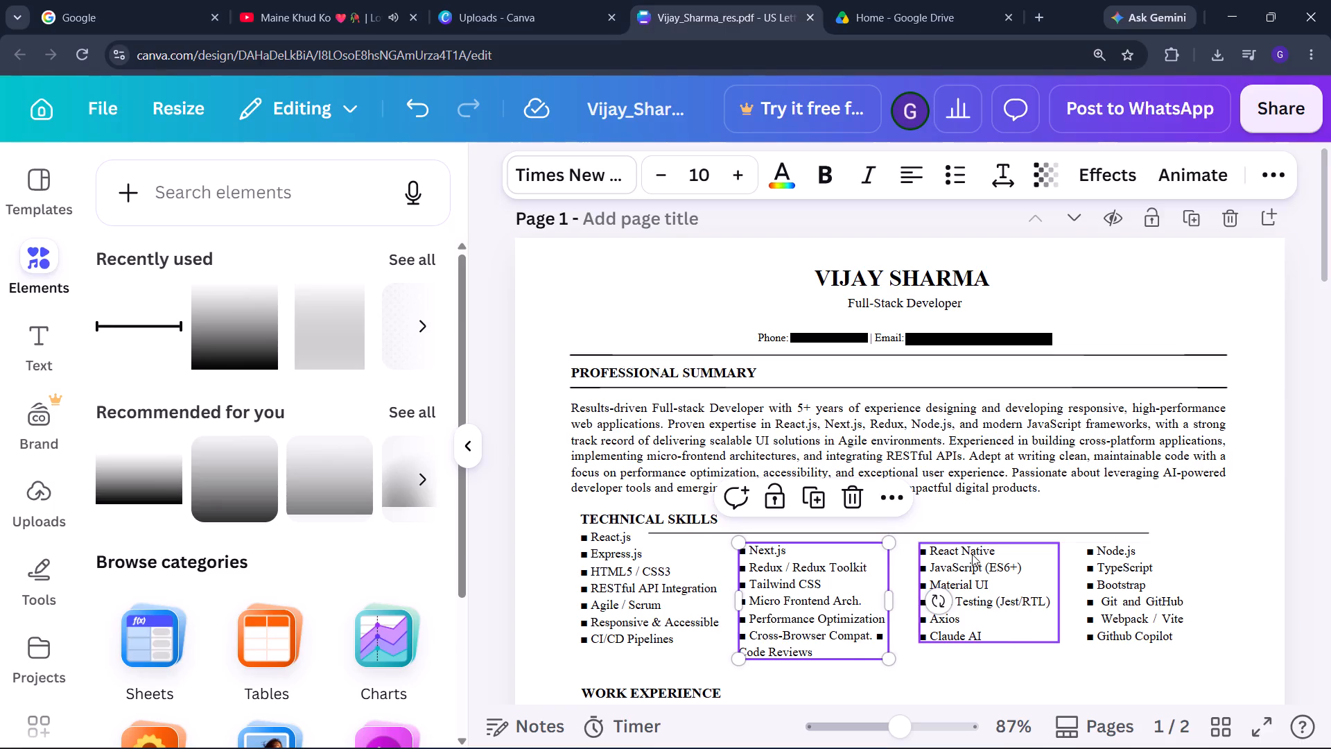
# Raise the upper divider line slightly, closer to the phone and email details and farther from the Professional Summary heading.
pyautogui.click(835, 356)
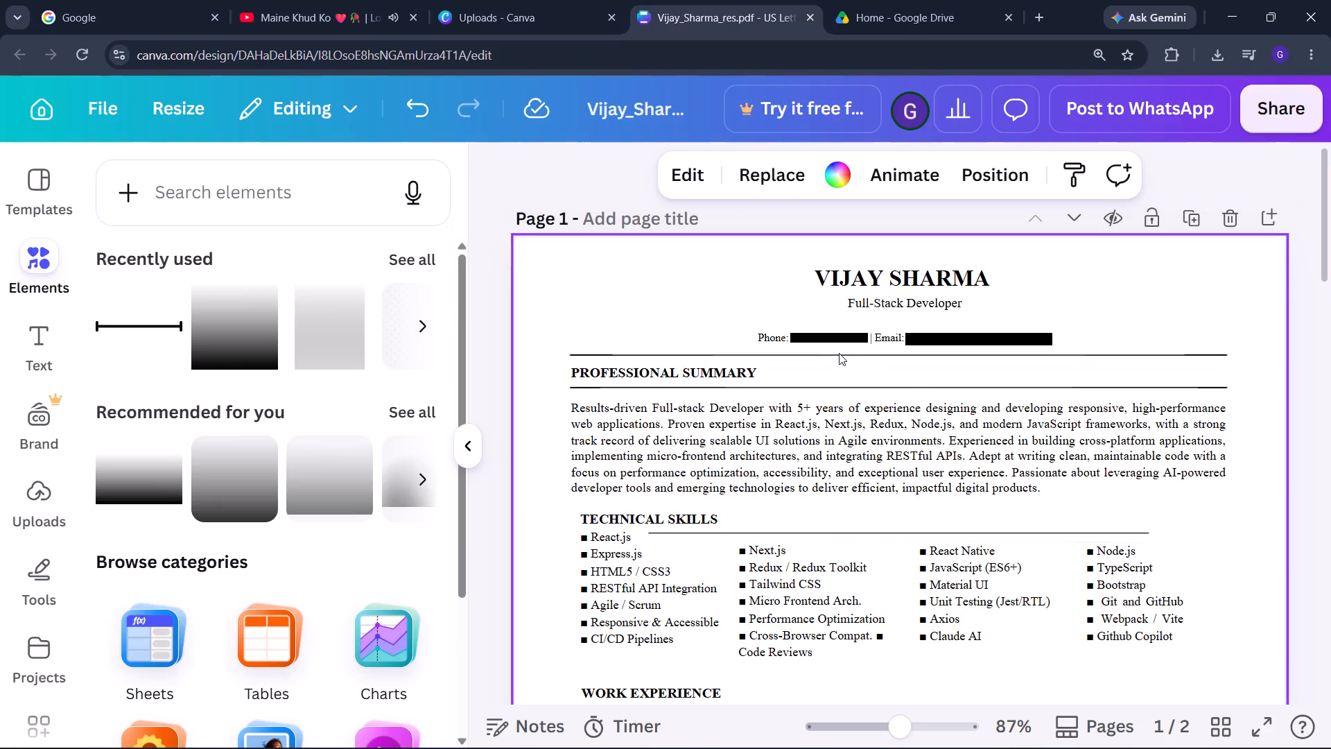
pyautogui.click(840, 353)
pyautogui.tripleClick(839, 355)
pyautogui.moveTo(839, 356); pyautogui.dragTo(838, 350)
pyautogui.click(837, 354)
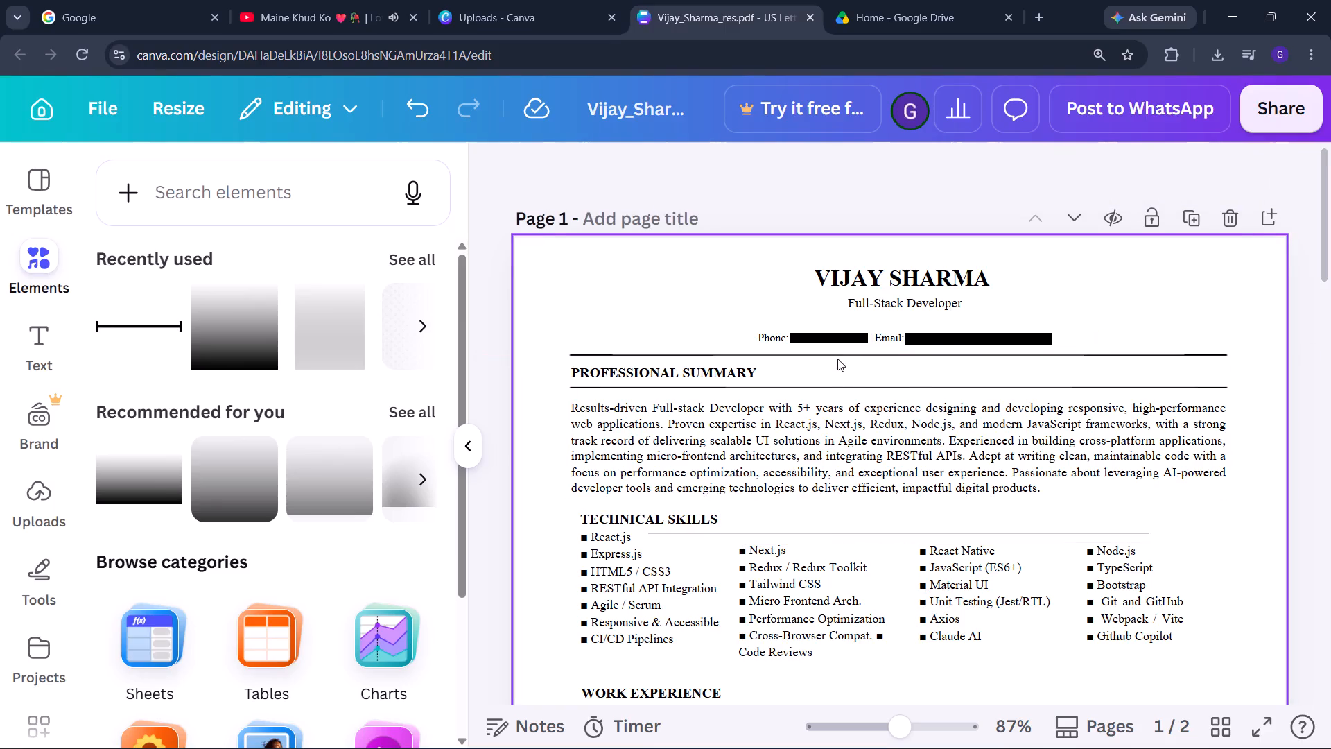
pyautogui.click(837, 359)
pyautogui.doubleClick(837, 354)
pyautogui.click(838, 356)
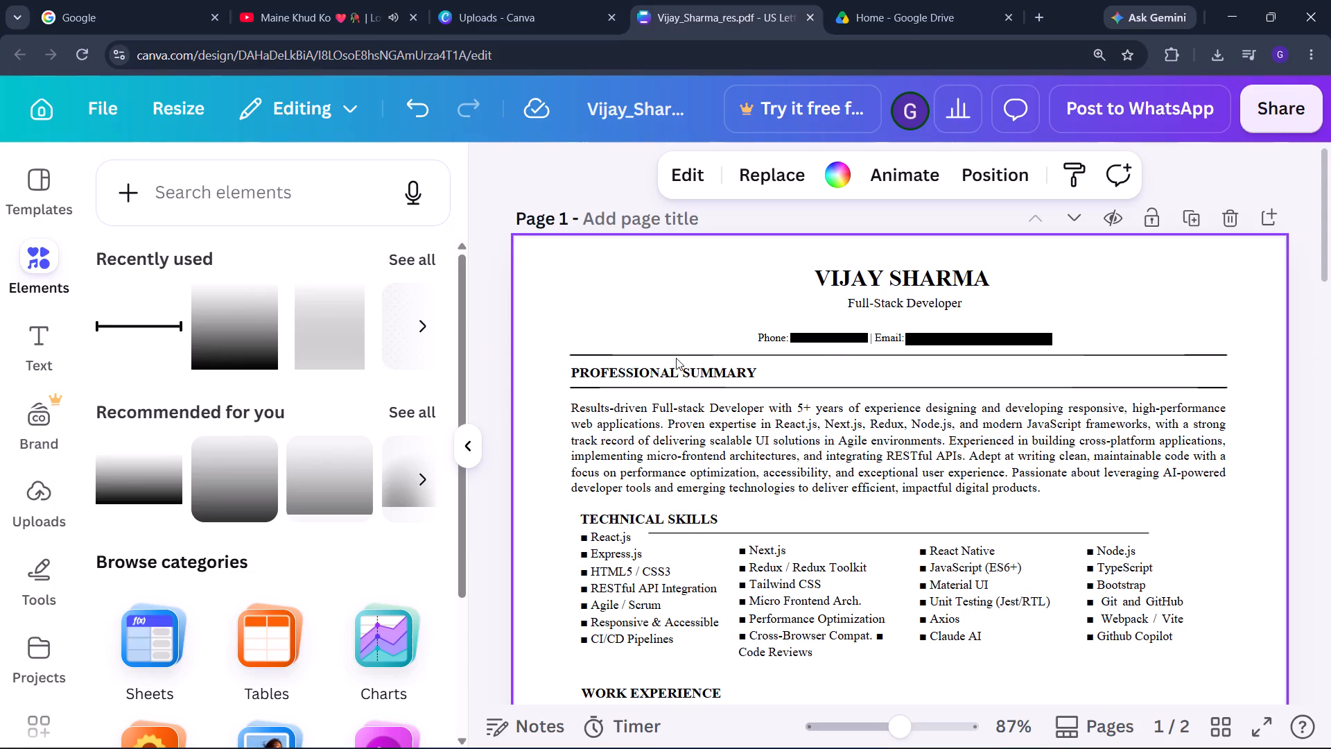
pyautogui.click(654, 355)
pyautogui.moveTo(655, 356); pyautogui.dragTo(656, 354)
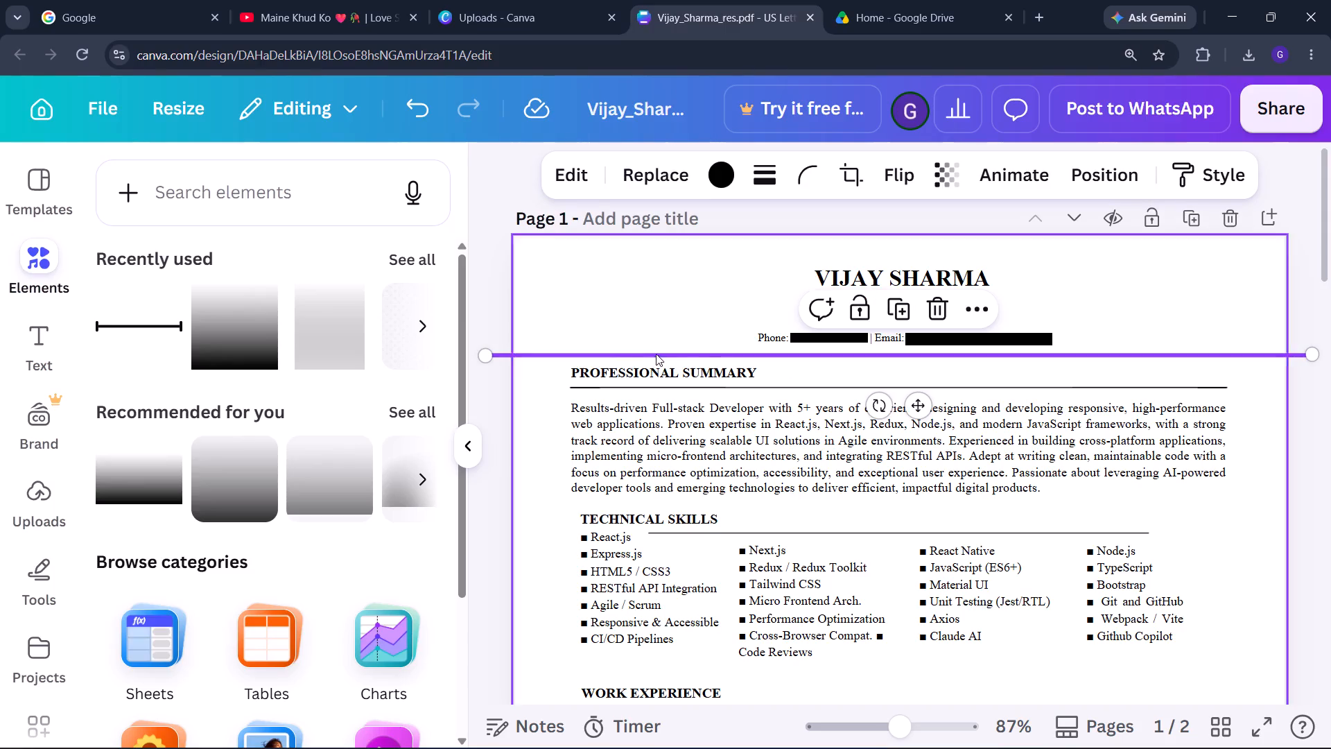
pyautogui.moveTo(656, 354); pyautogui.dragTo(656, 350)
pyautogui.click(654, 398)
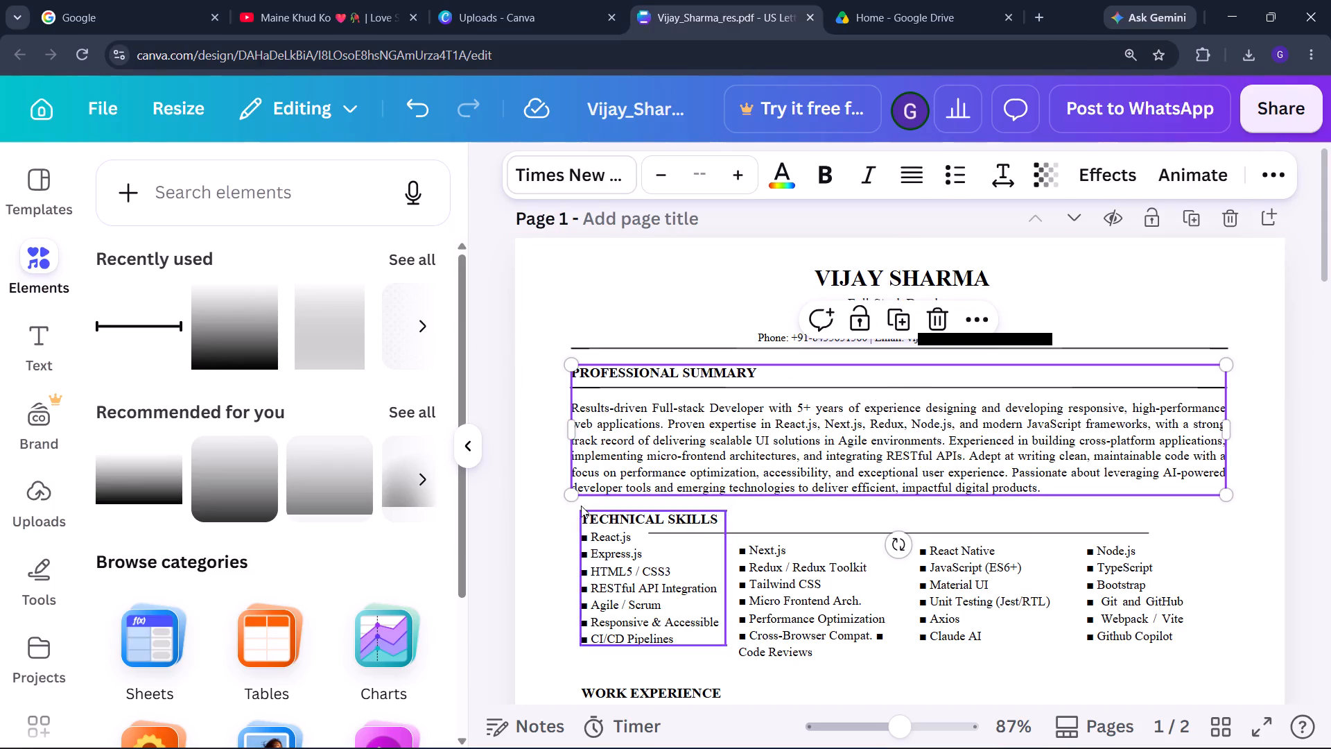
pyautogui.click(565, 498)
pyautogui.click(536, 533)
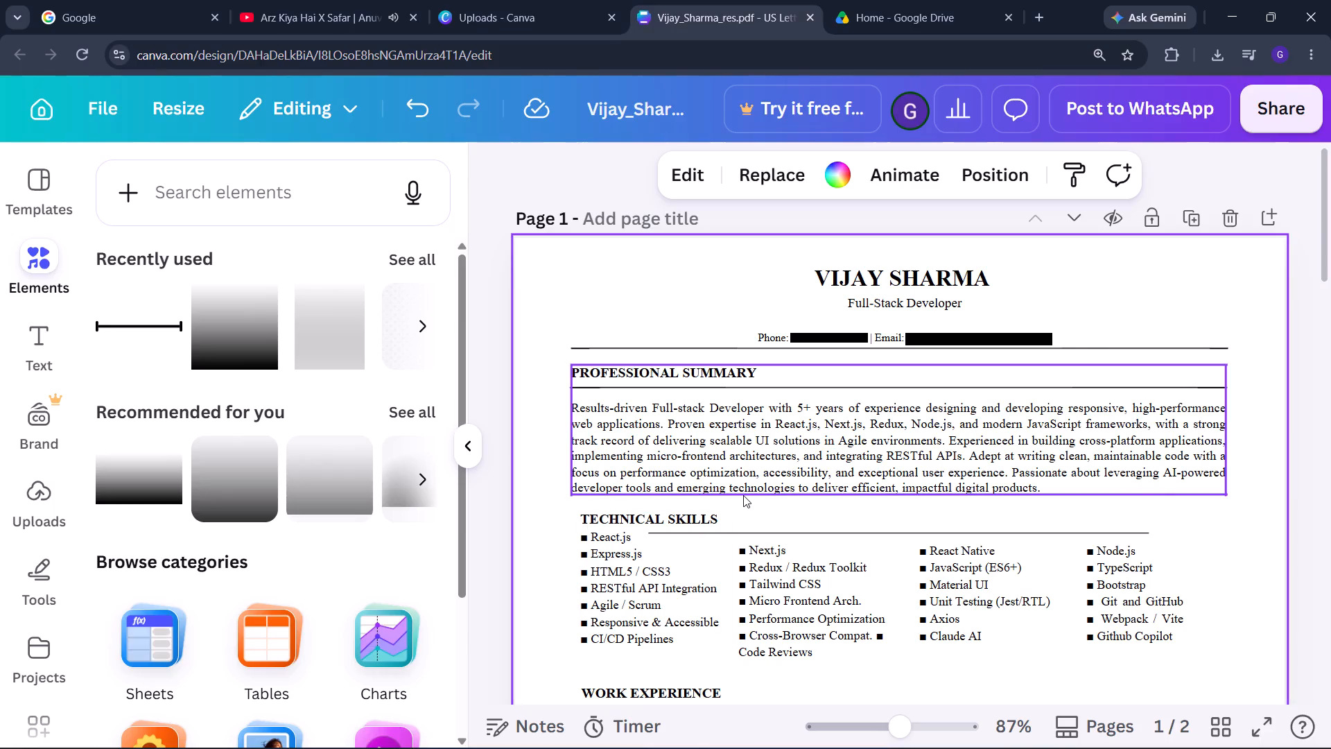
# Duplicate the divider line below the contact details three times to get spare lines for the other section headings.
pyautogui.scroll(-2, 743, 495)
pyautogui.scroll(1, 697, 418)
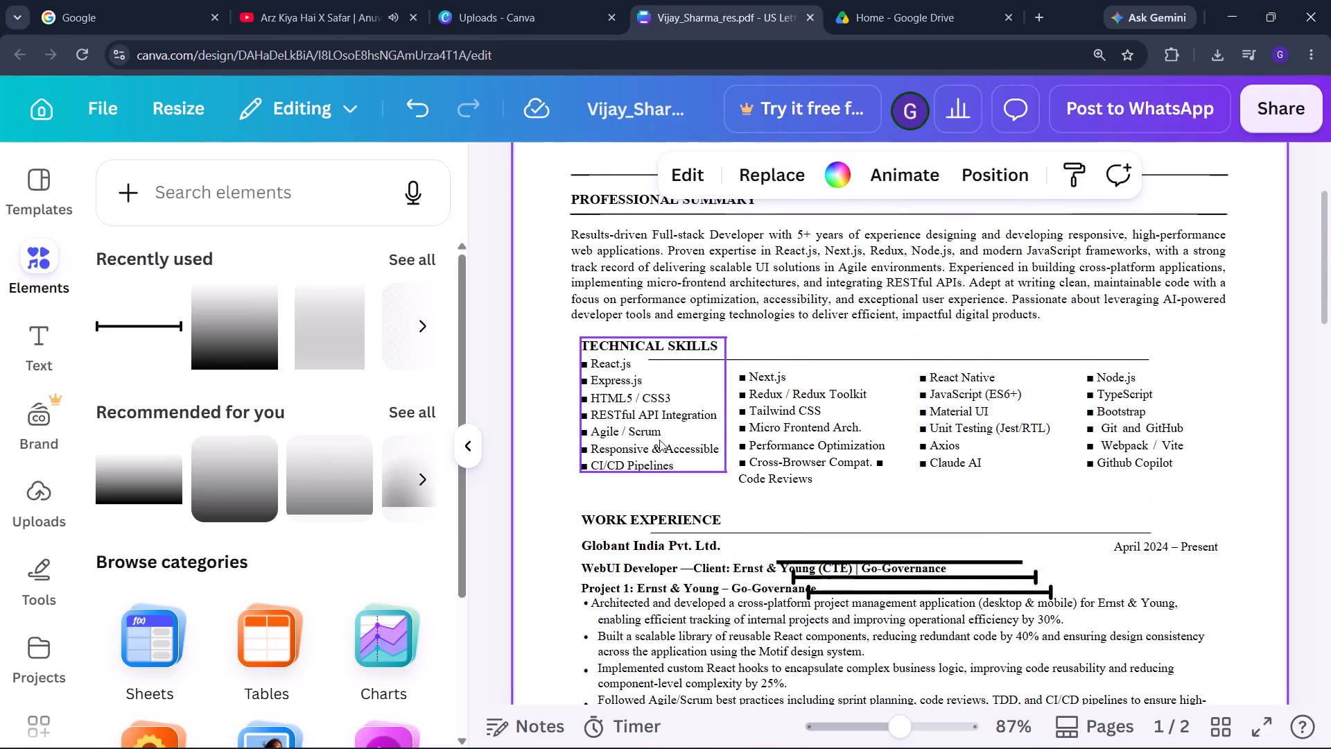
pyautogui.scroll(3, 702, 331)
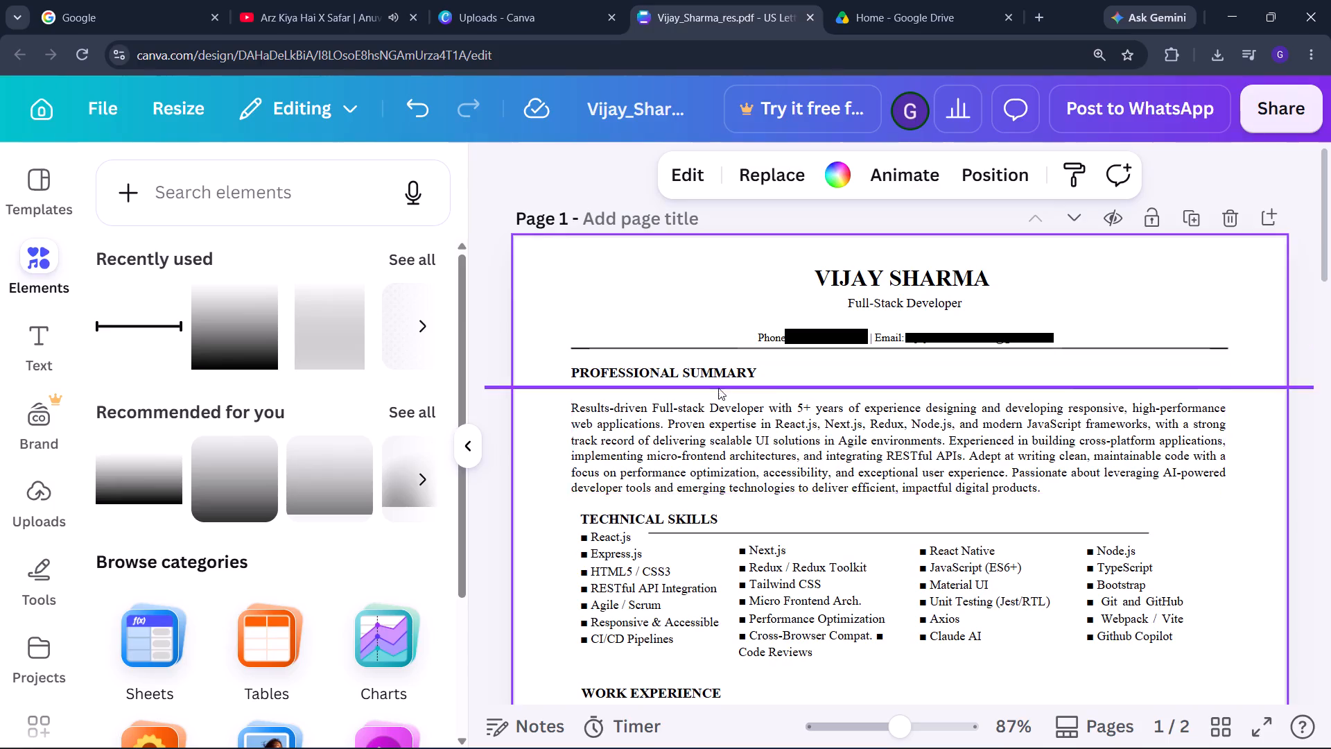
pyautogui.click(717, 347)
pyautogui.tripleClick(899, 302)
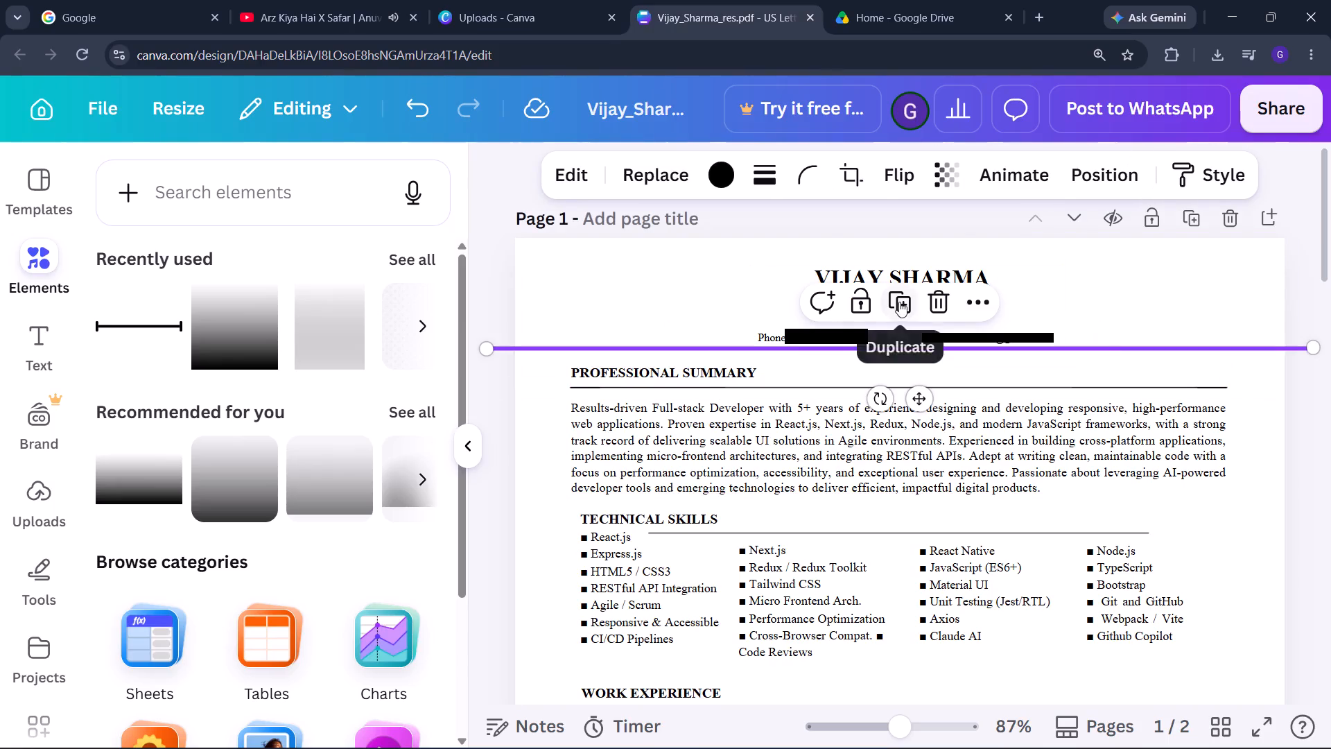
pyautogui.scroll(-3, 769, 579)
pyautogui.scroll(1, 769, 579)
pyautogui.scroll(2, 668, 431)
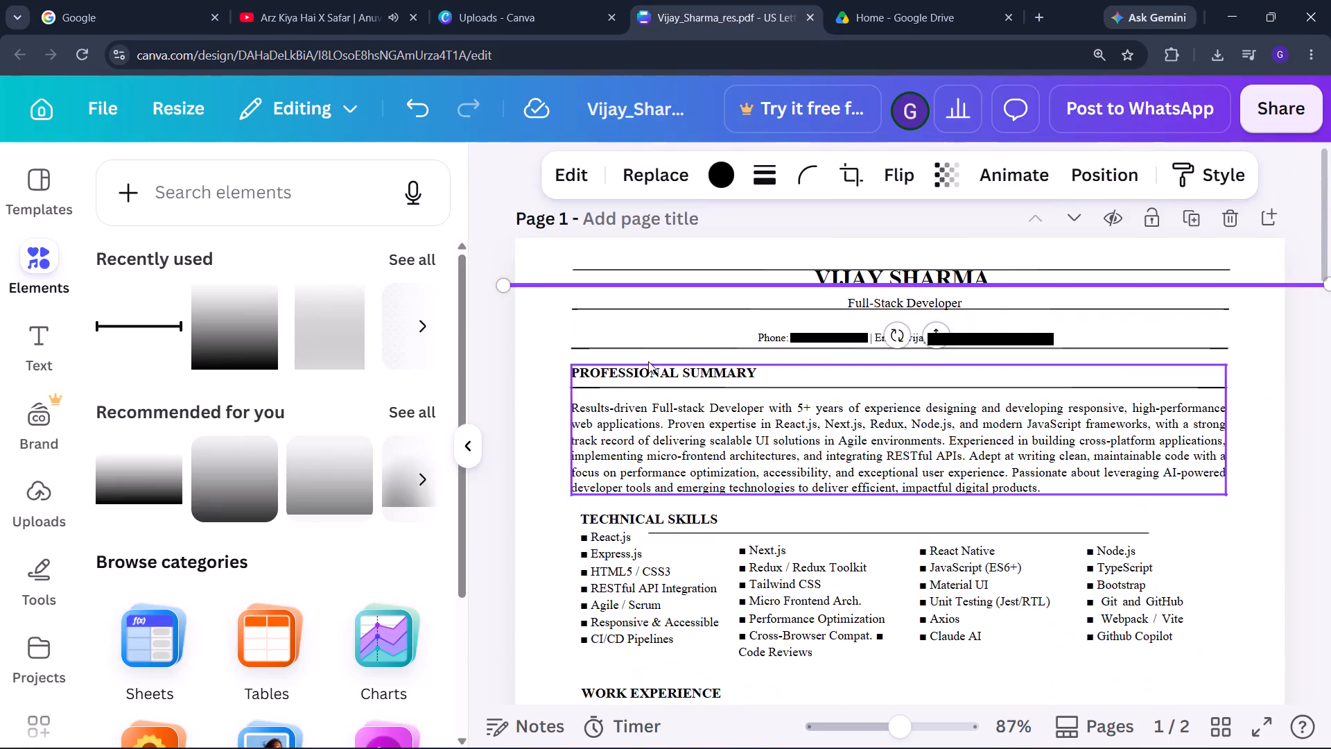
pyautogui.click(636, 373)
pyautogui.click(636, 373)
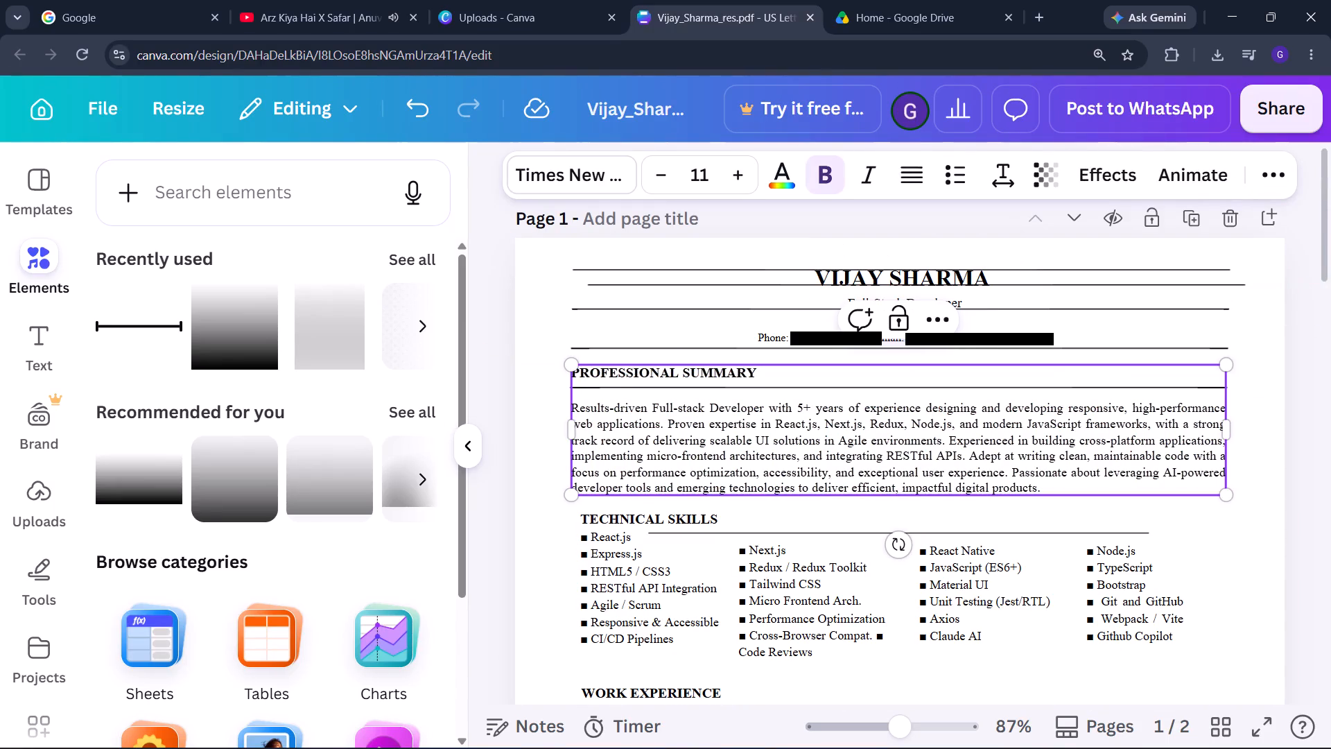
# Move the Technical Skills heading and first skill column slightly left and down, aligning its left edge with the Professional Summary block.
pyautogui.tripleClick(675, 511)
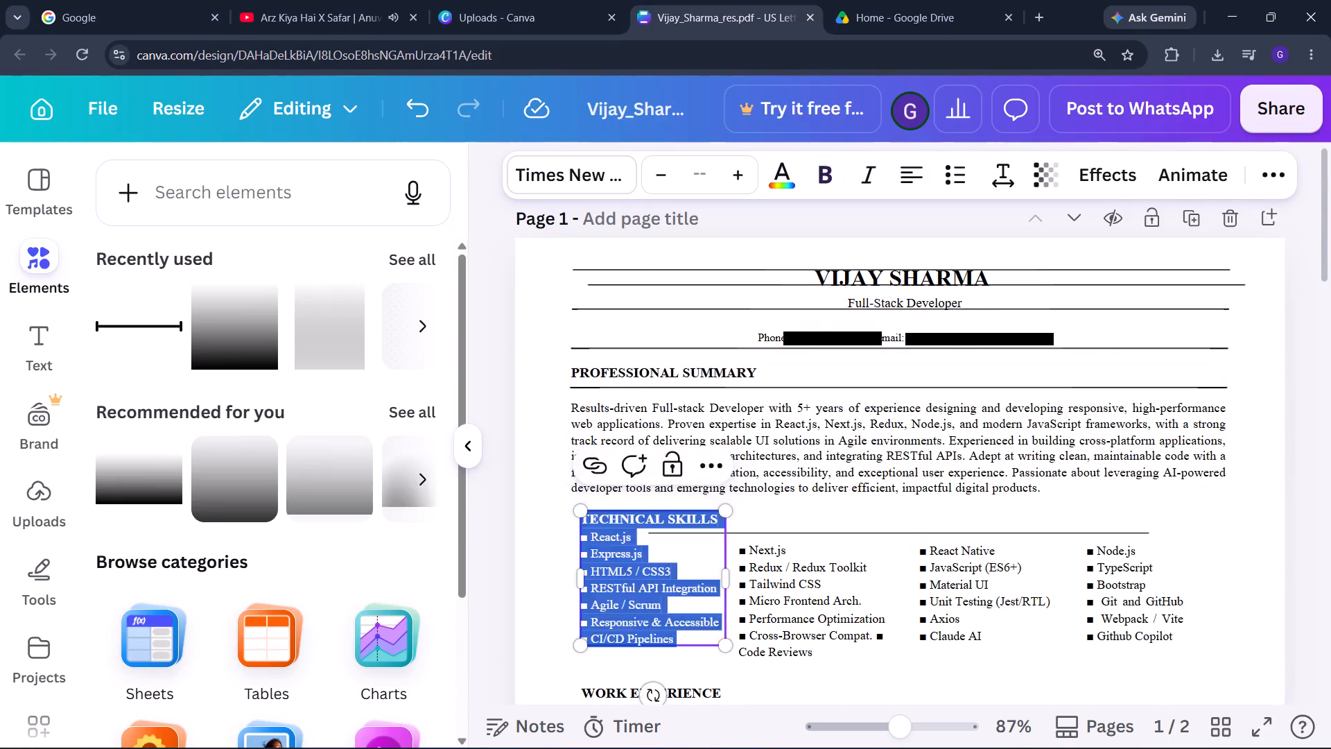
pyautogui.click(706, 552)
pyautogui.scroll(-1, 678, 551)
pyautogui.scroll(3, 678, 551)
pyautogui.scroll(-1, 678, 551)
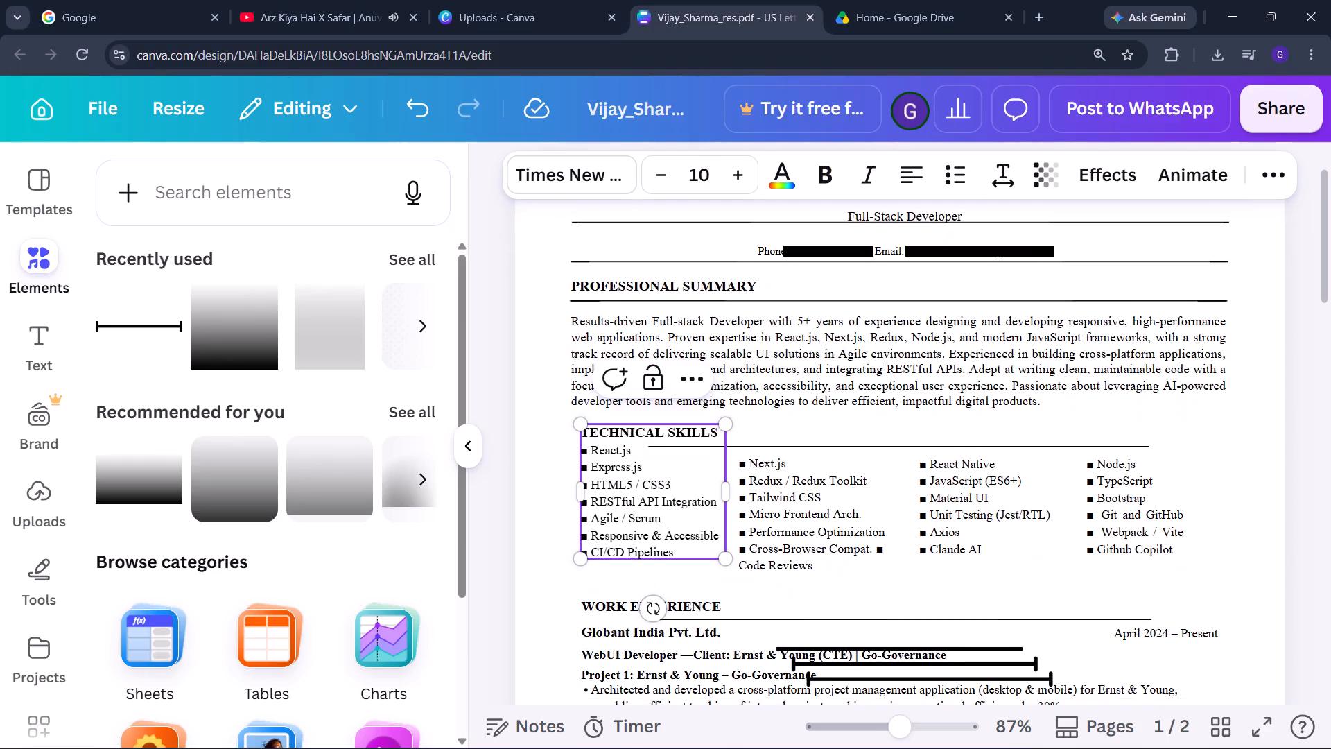
pyautogui.scroll(-2, 675, 552)
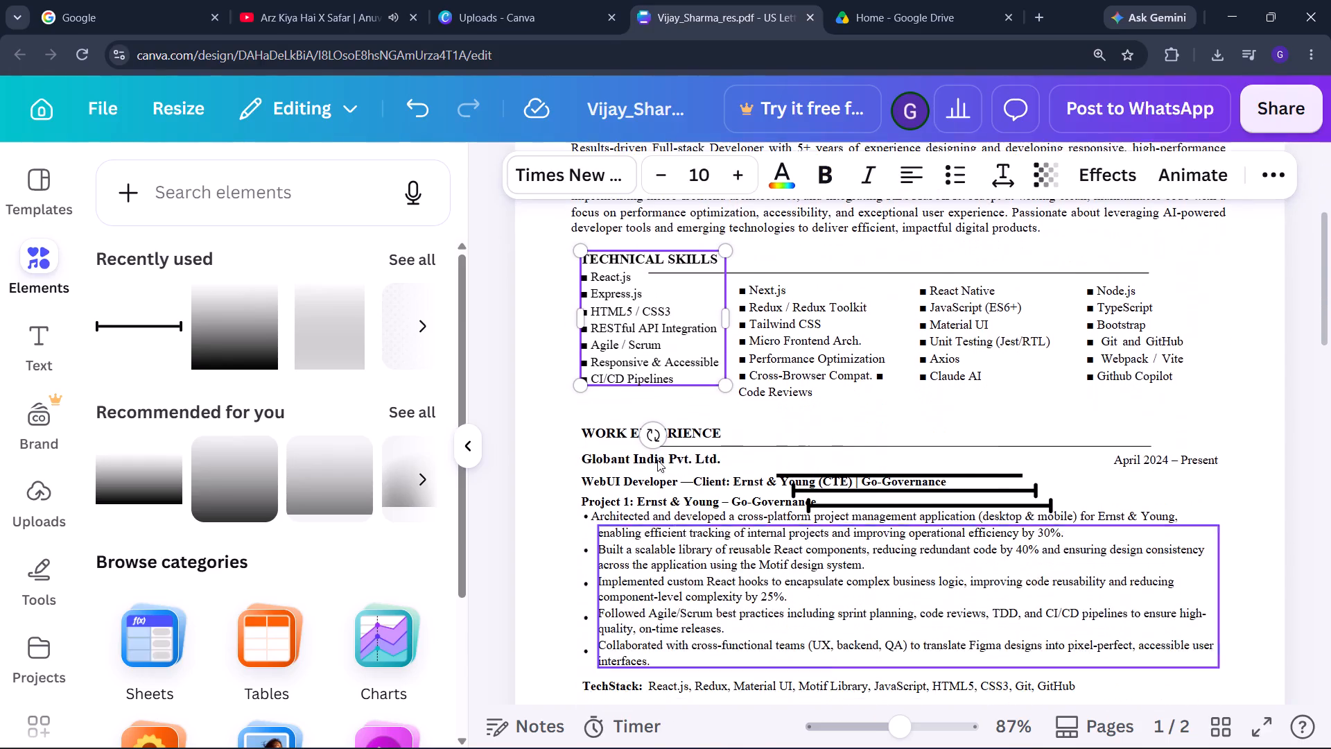
pyautogui.scroll(2, 613, 388)
pyautogui.click(642, 433)
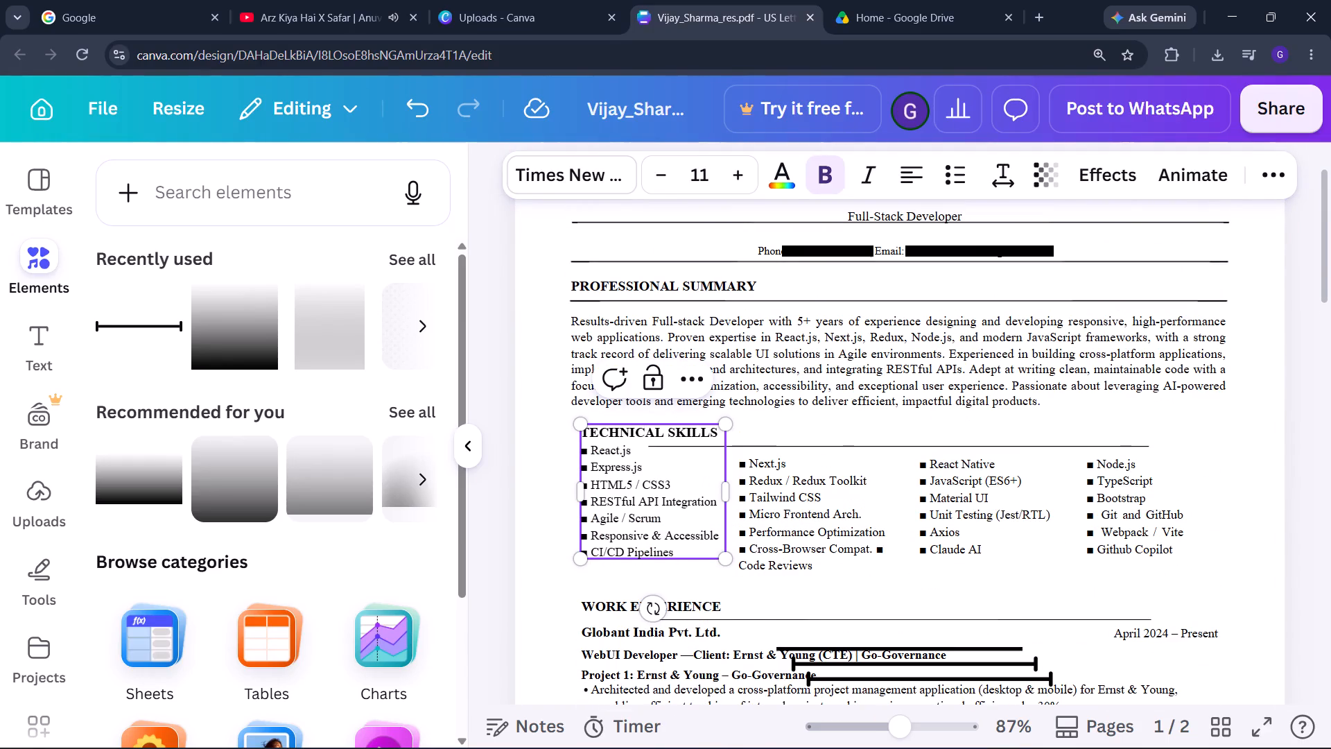
pyautogui.click(666, 705)
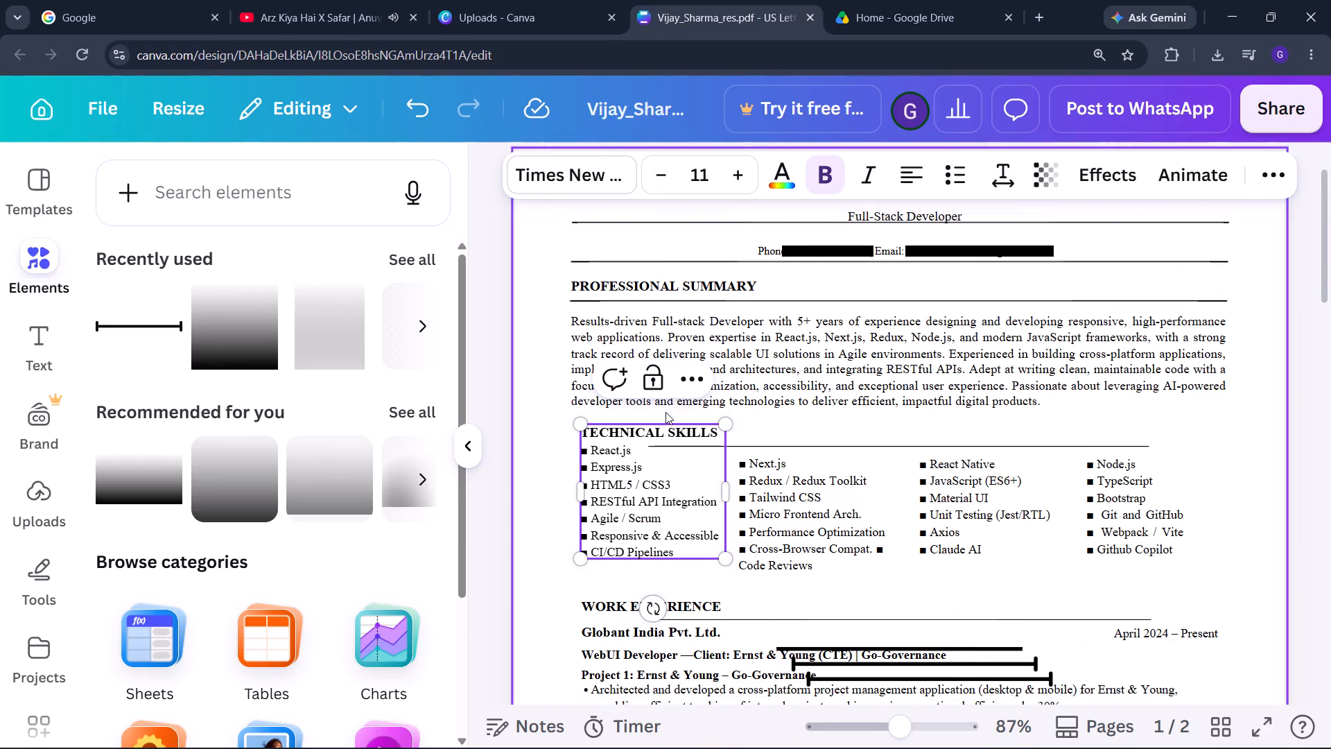
pyautogui.moveTo(661, 426); pyautogui.dragTo(635, 433)
pyautogui.click(652, 434)
pyautogui.click(746, 424)
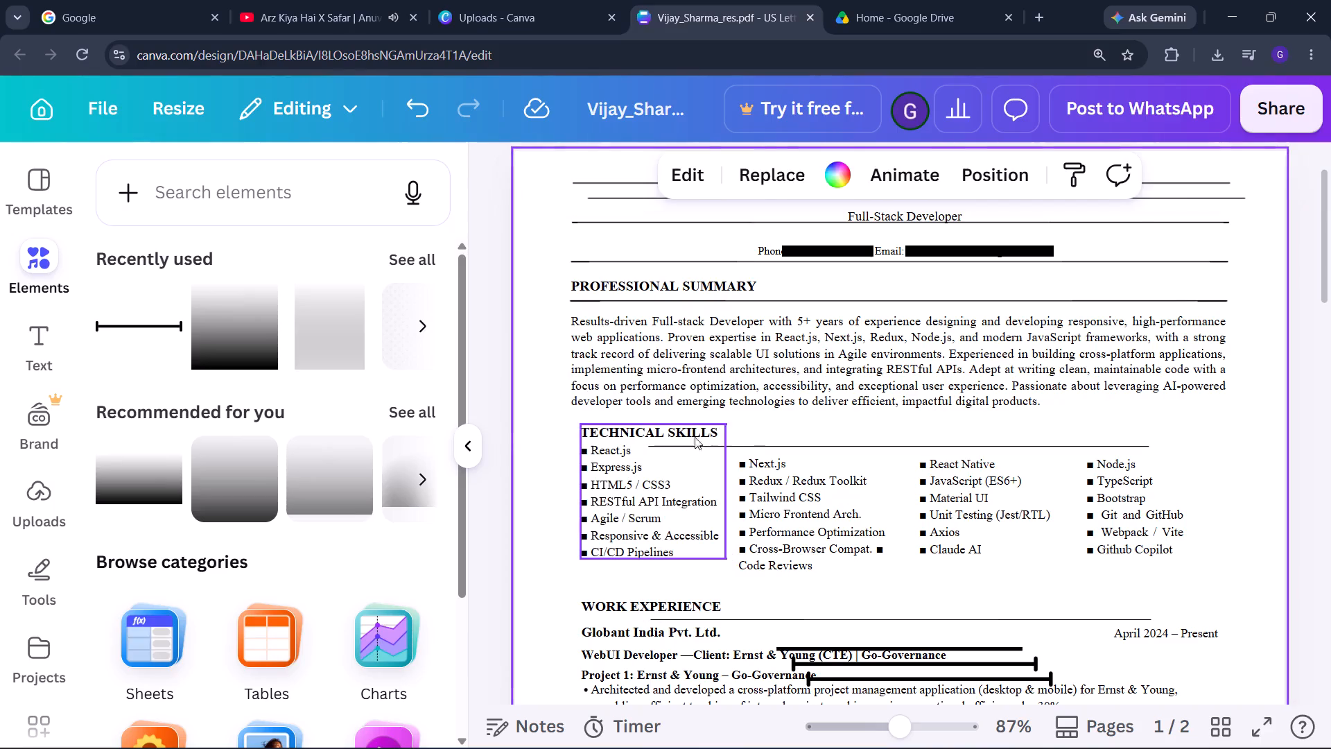
pyautogui.moveTo(689, 431); pyautogui.dragTo(674, 438)
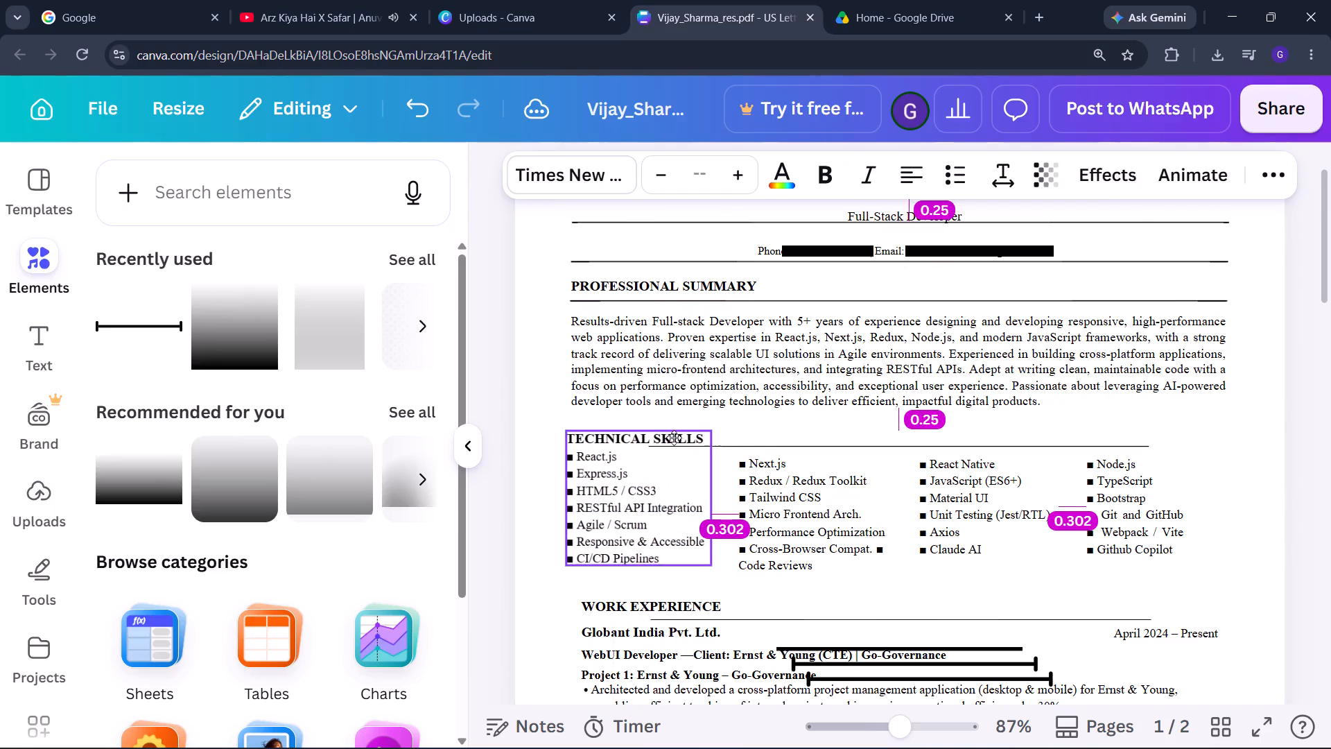
pyautogui.moveTo(674, 438); pyautogui.dragTo(679, 438)
# Delete the thin, shorter divider line directly below the Technical Skills heading.
pyautogui.click(786, 446)
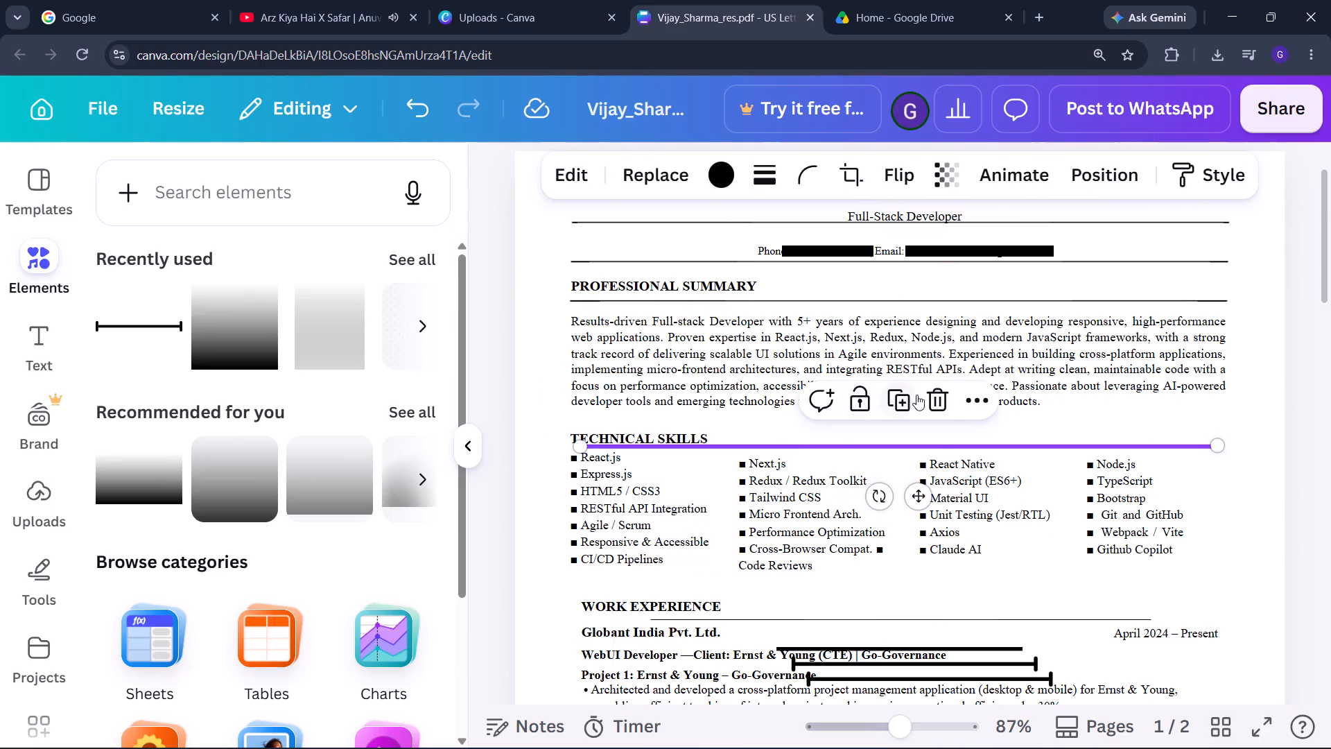
pyautogui.click(936, 395)
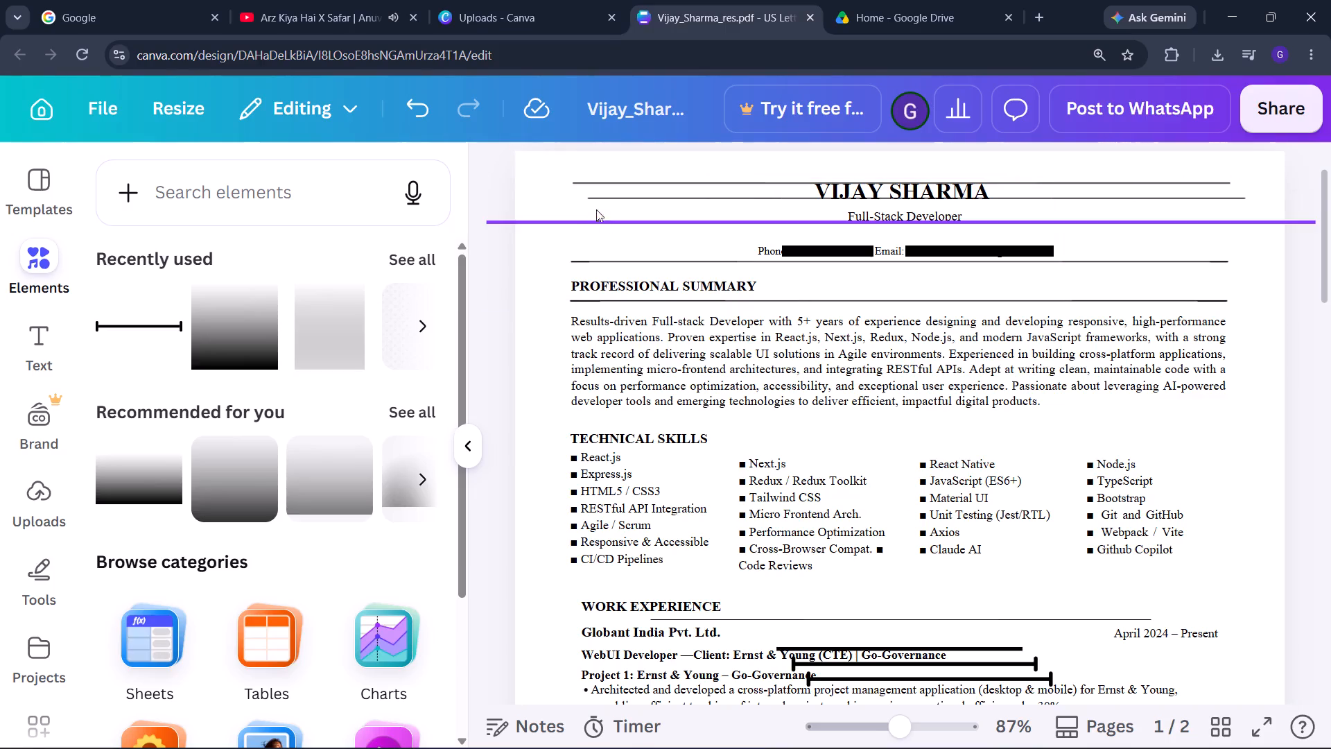
# Move a spare divider line directly below the Full-Stack Developer subtitle, aligned with the divider lines above and below it.
pyautogui.moveTo(634, 180); pyautogui.dragTo(622, 228)
pyautogui.click(616, 270)
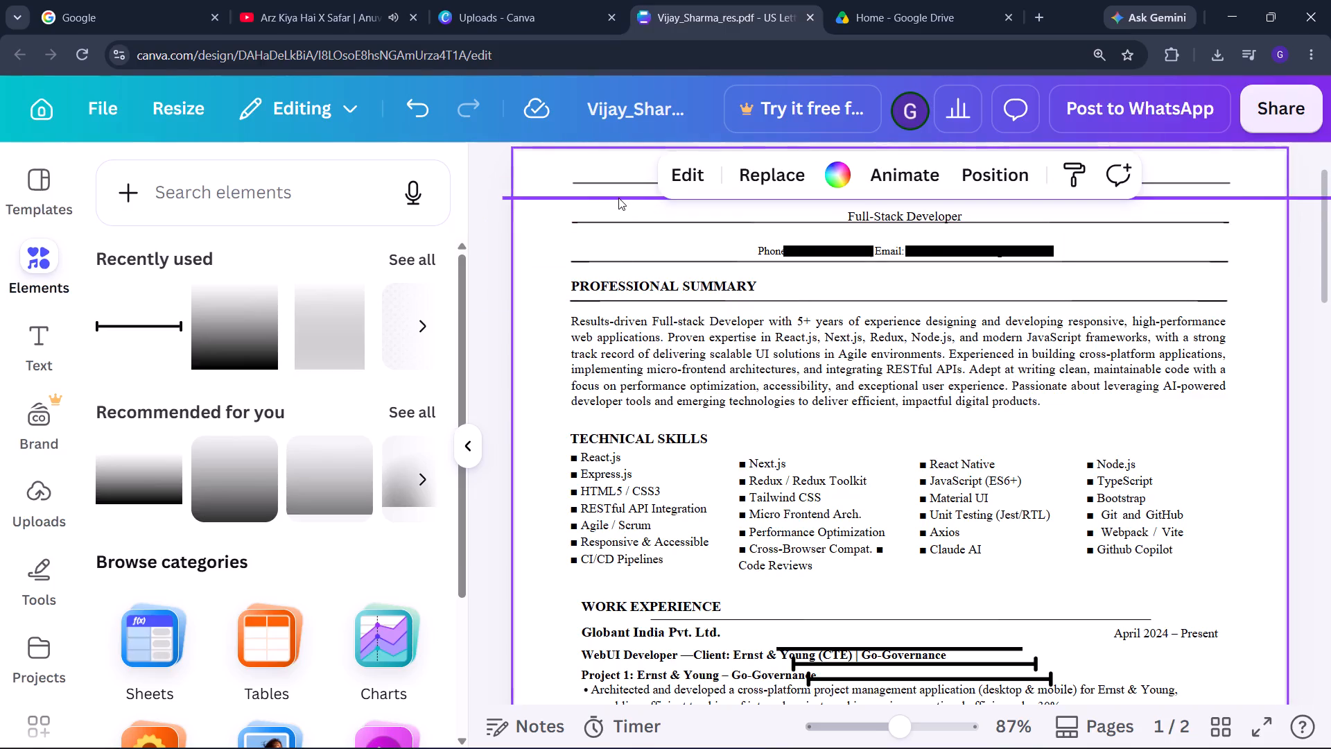
# Move the other spare divider line down to the Technical Skills heading, aligning its ends with the Professional Summary divider lines.
pyautogui.moveTo(618, 198); pyautogui.dragTo(651, 441)
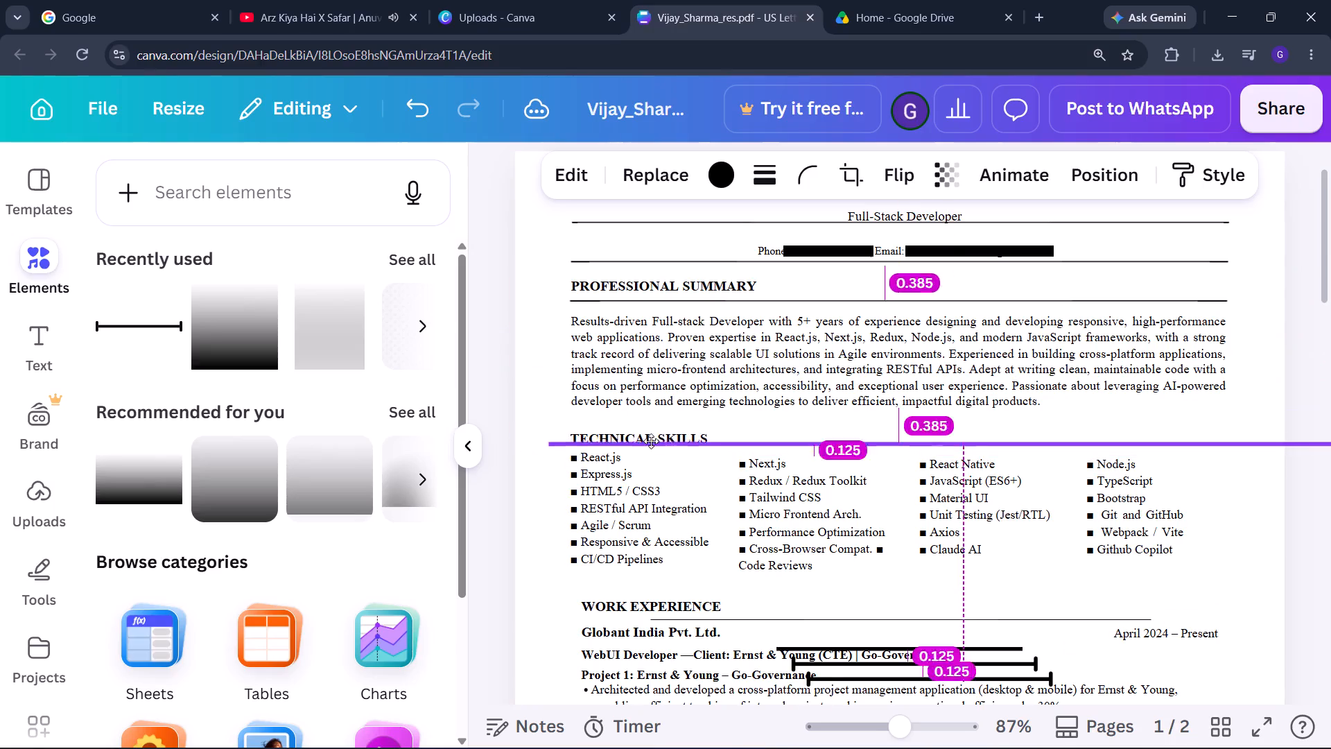
pyautogui.moveTo(651, 441); pyautogui.dragTo(629, 446)
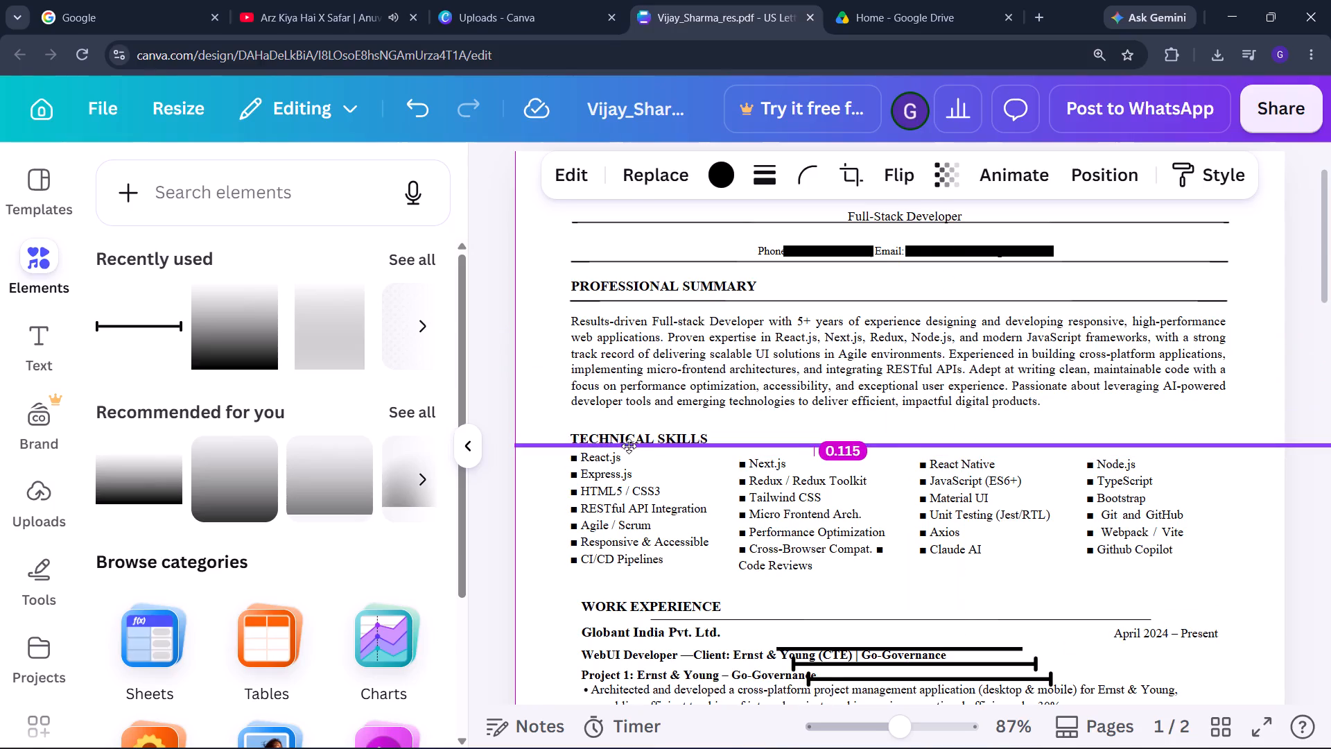
pyautogui.moveTo(629, 446); pyautogui.dragTo(627, 447)
pyautogui.moveTo(625, 447); pyautogui.dragTo(611, 447)
pyautogui.moveTo(610, 447); pyautogui.dragTo(598, 444)
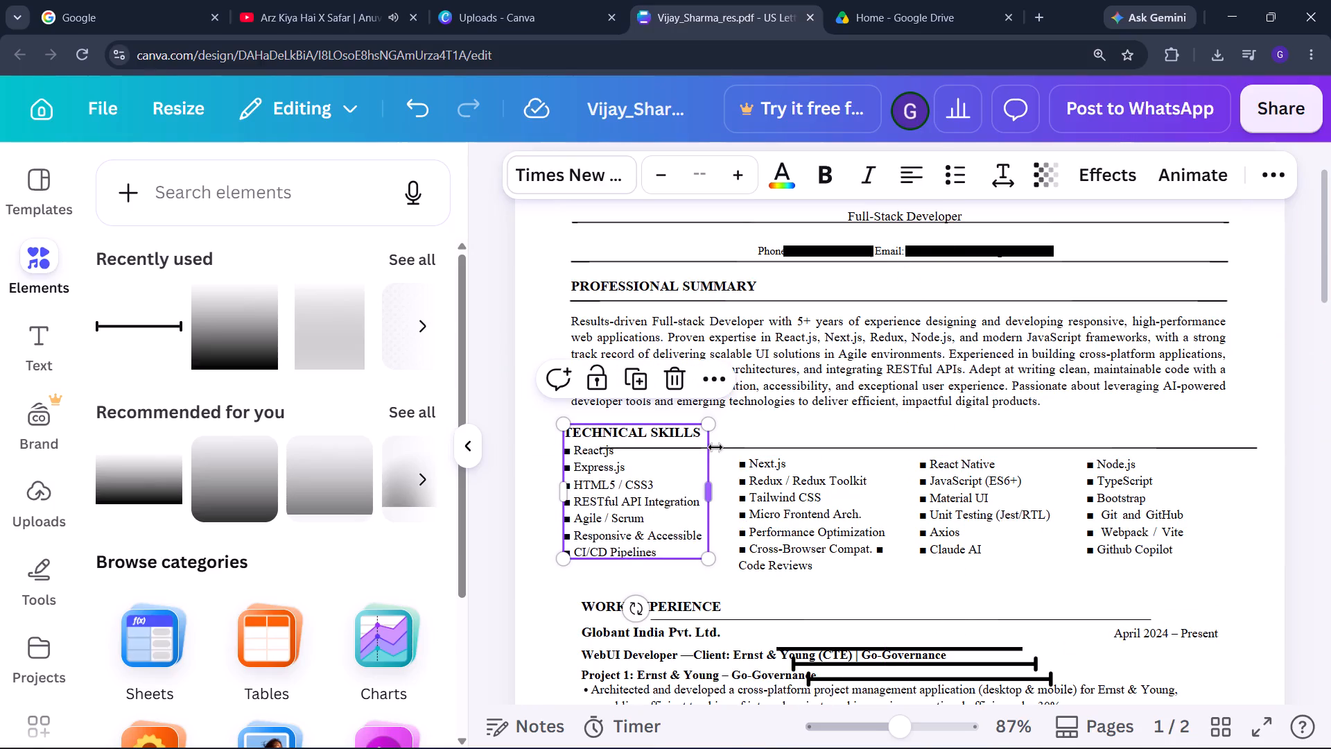
pyautogui.click(743, 446)
pyautogui.click(744, 447)
pyautogui.click(742, 448)
pyautogui.moveTo(740, 448); pyautogui.dragTo(721, 450)
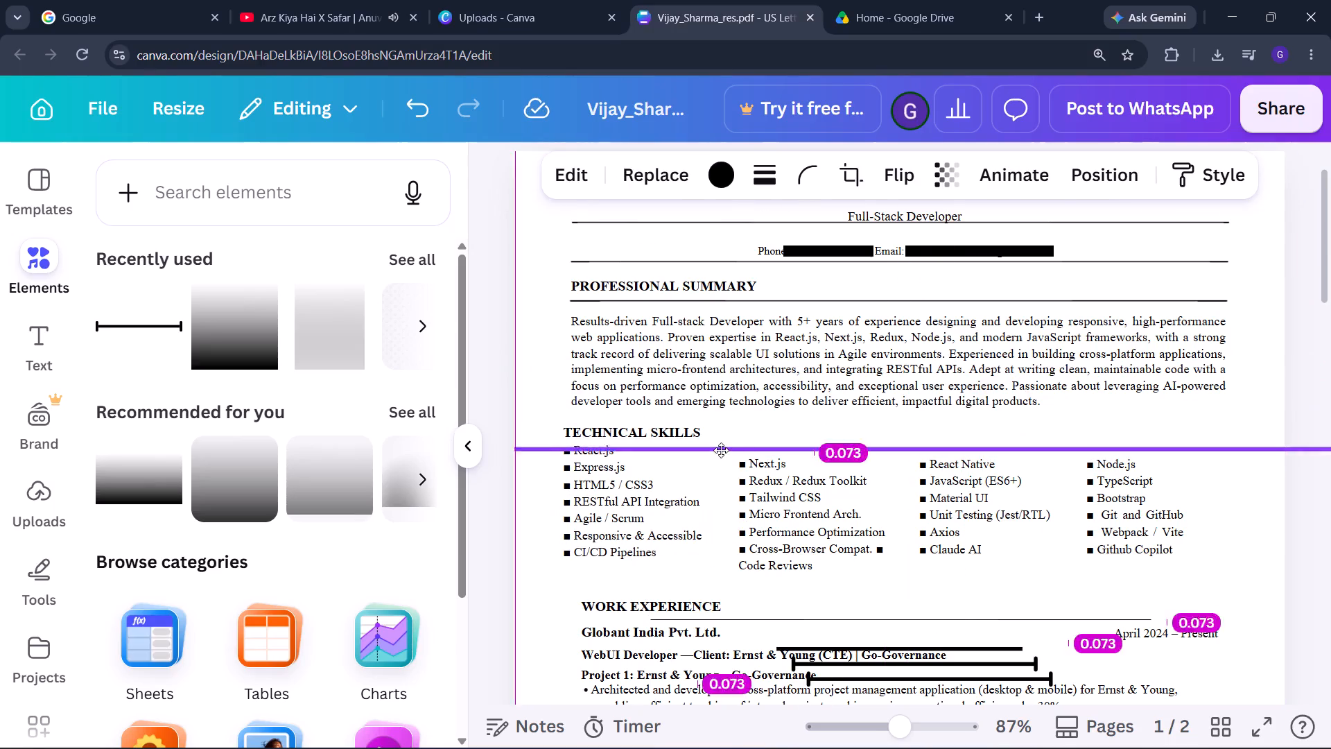
pyautogui.moveTo(721, 450); pyautogui.dragTo(711, 445)
# Reposition the Technical Skills text block so its heading sits just above the divider line and its left edge matches Professional Summary.
pyautogui.click(722, 499)
pyautogui.moveTo(634, 523); pyautogui.dragTo(648, 550)
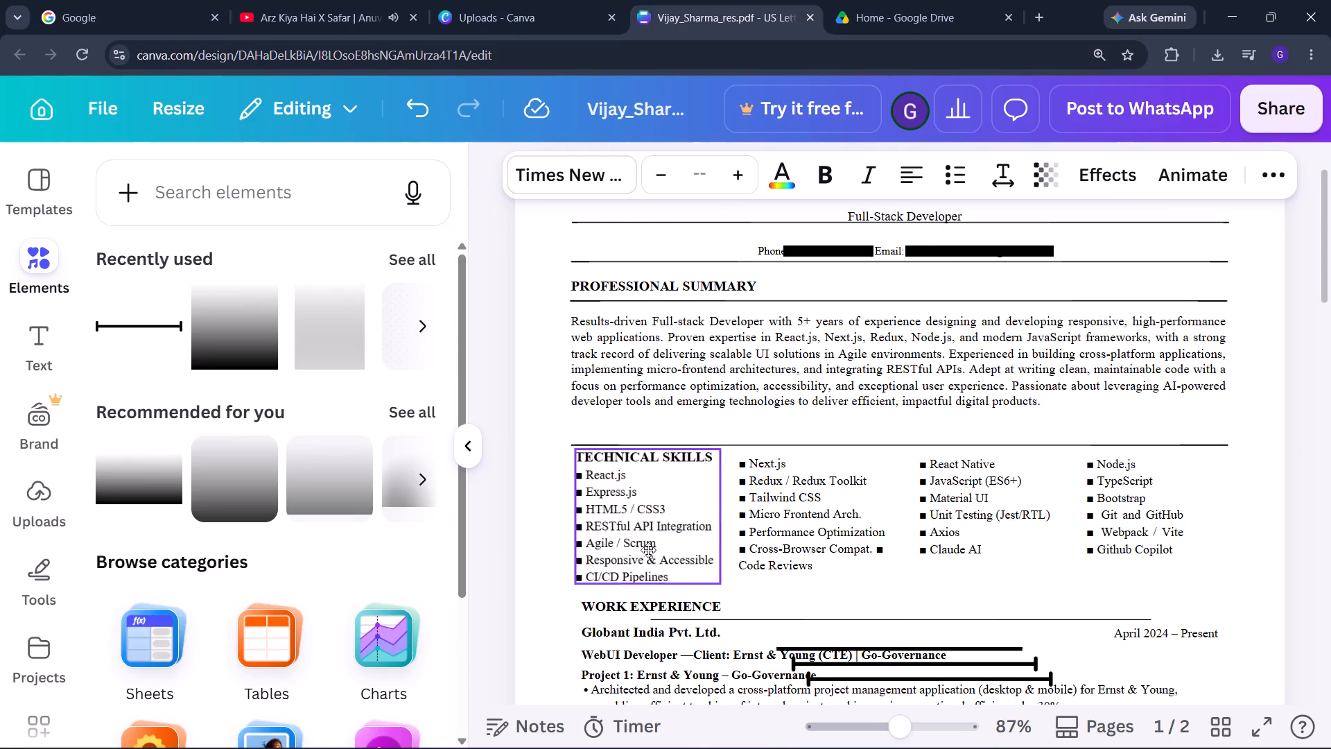
pyautogui.moveTo(648, 550); pyautogui.dragTo(641, 521)
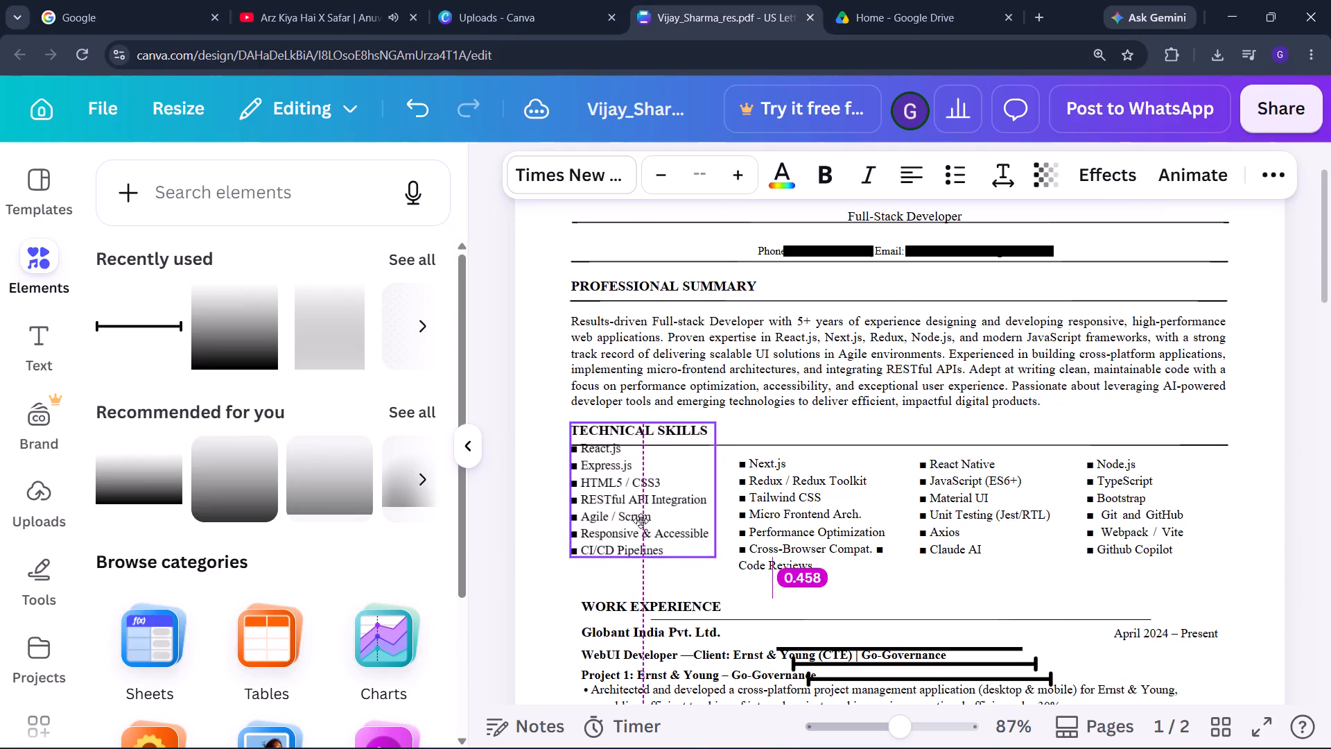
pyautogui.moveTo(641, 521); pyautogui.dragTo(642, 521)
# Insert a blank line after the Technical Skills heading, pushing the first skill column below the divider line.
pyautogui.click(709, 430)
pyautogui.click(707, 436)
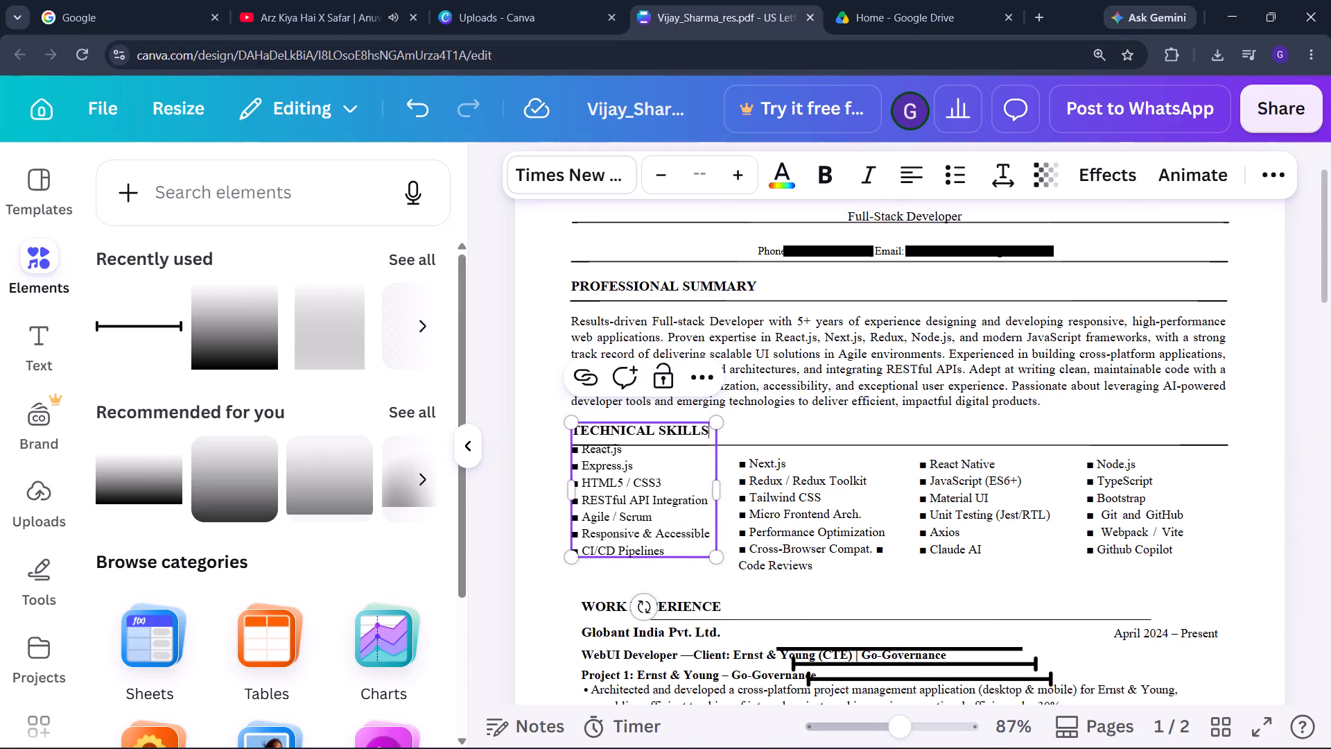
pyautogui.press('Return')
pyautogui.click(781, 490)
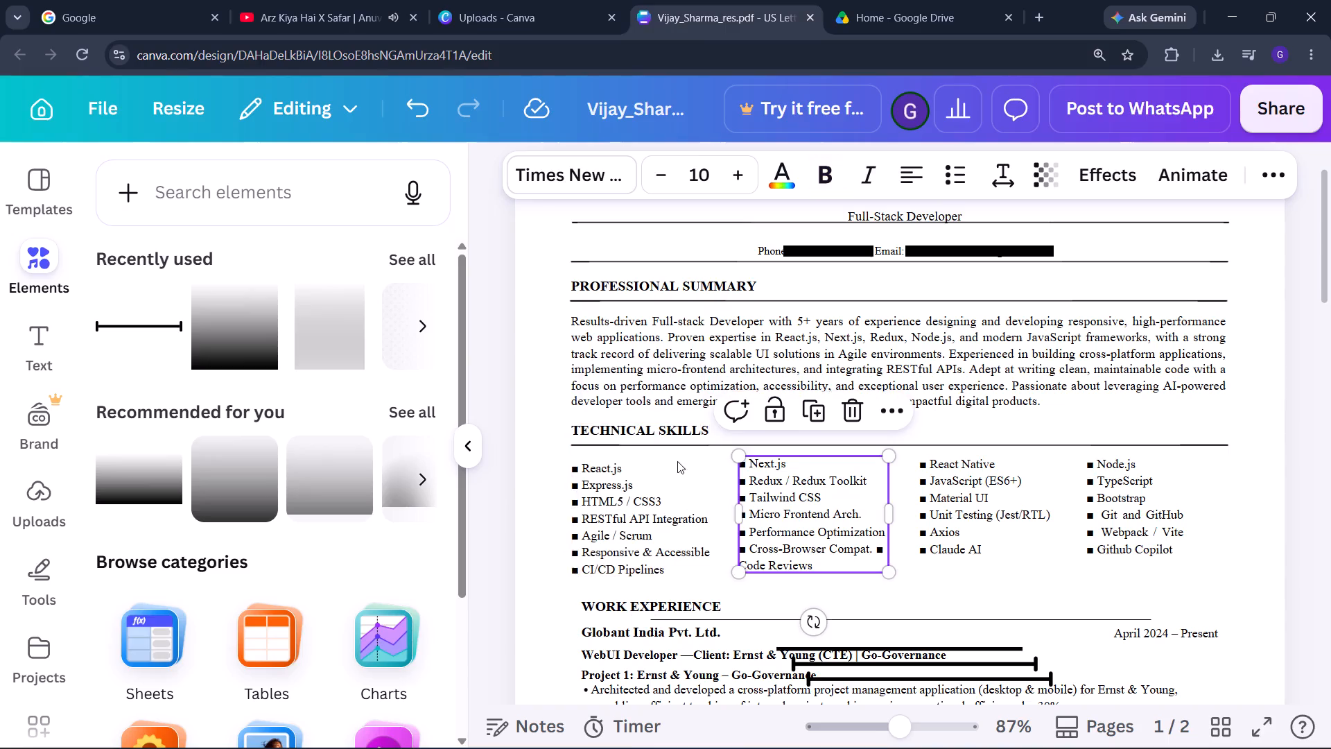
# Nudge the Technical Skills text block down slightly so its heading rests right on the divider line.
pyautogui.moveTo(634, 489); pyautogui.dragTo(636, 496)
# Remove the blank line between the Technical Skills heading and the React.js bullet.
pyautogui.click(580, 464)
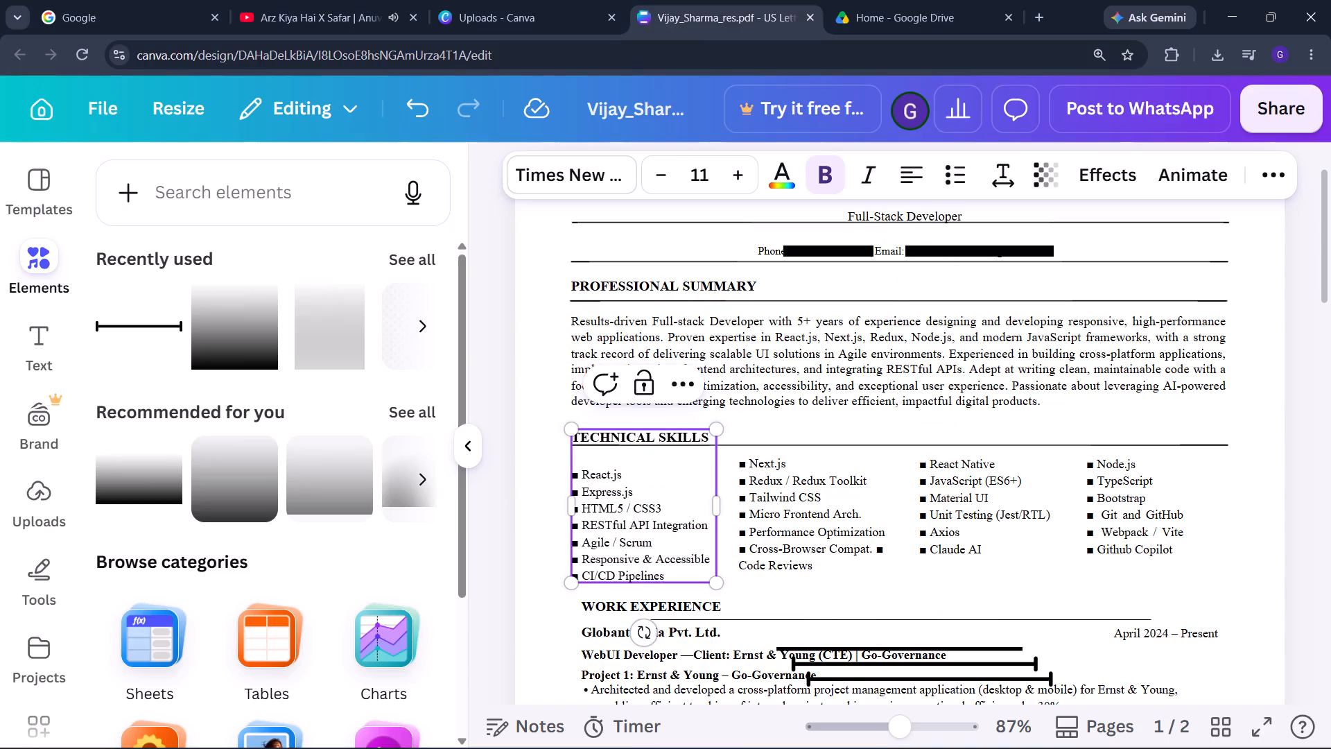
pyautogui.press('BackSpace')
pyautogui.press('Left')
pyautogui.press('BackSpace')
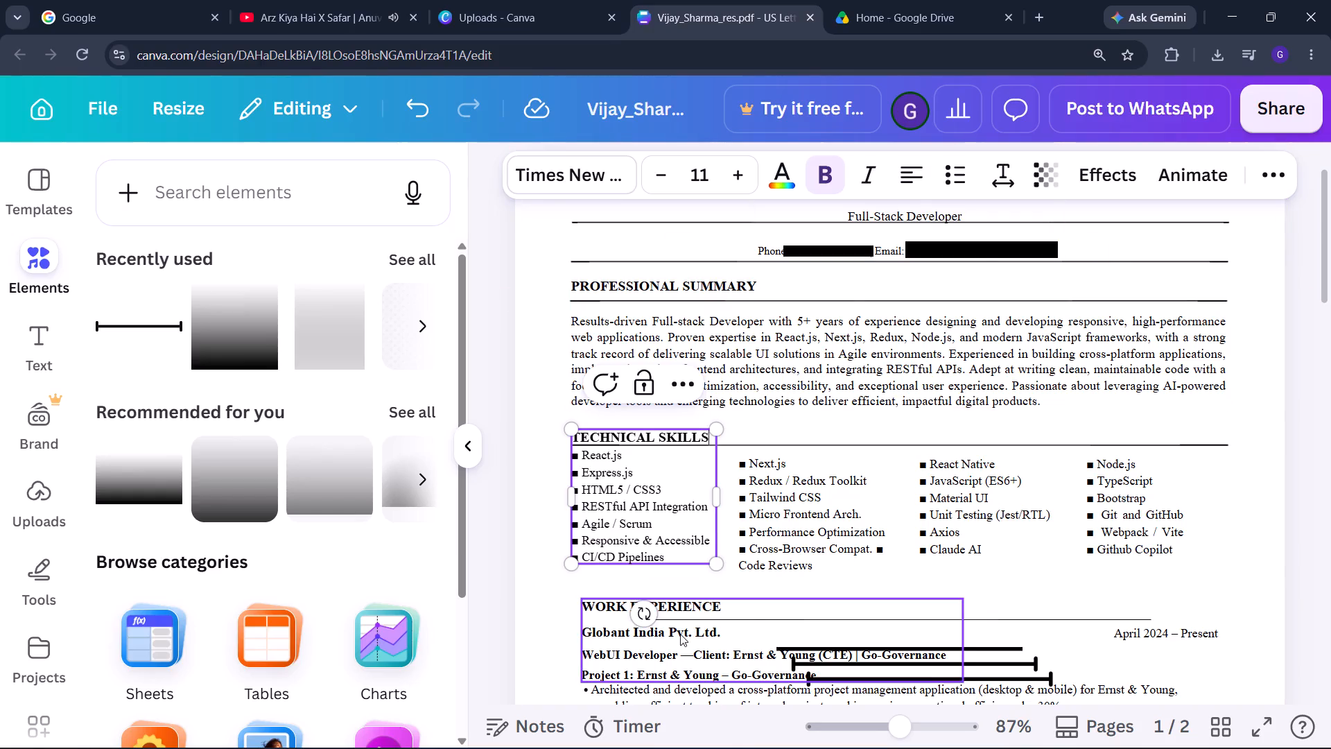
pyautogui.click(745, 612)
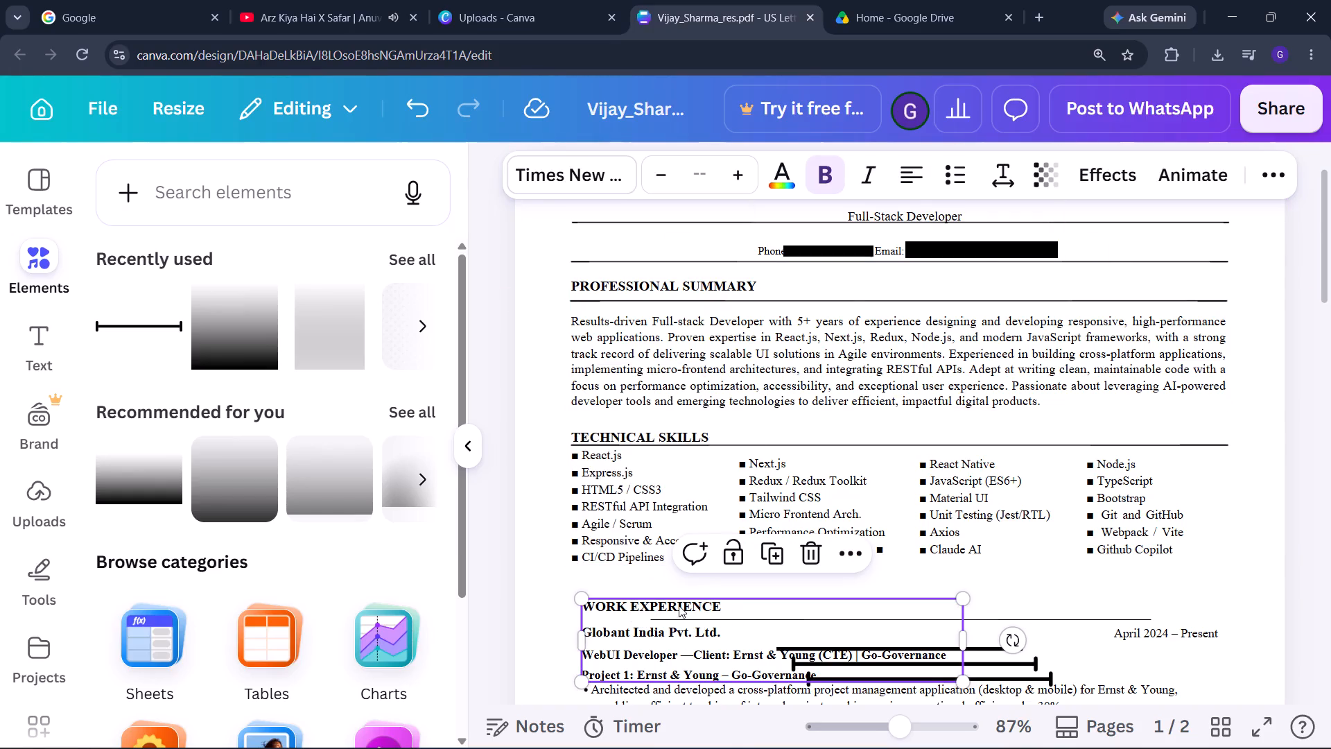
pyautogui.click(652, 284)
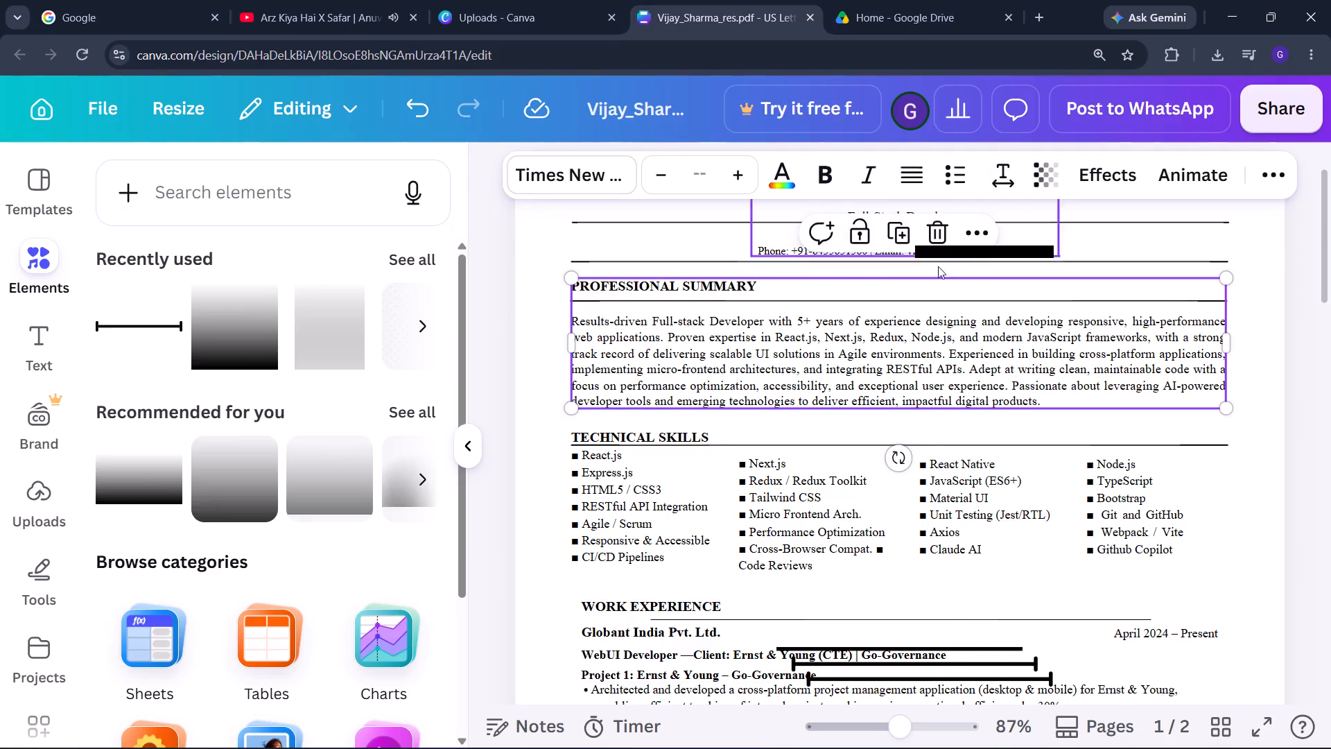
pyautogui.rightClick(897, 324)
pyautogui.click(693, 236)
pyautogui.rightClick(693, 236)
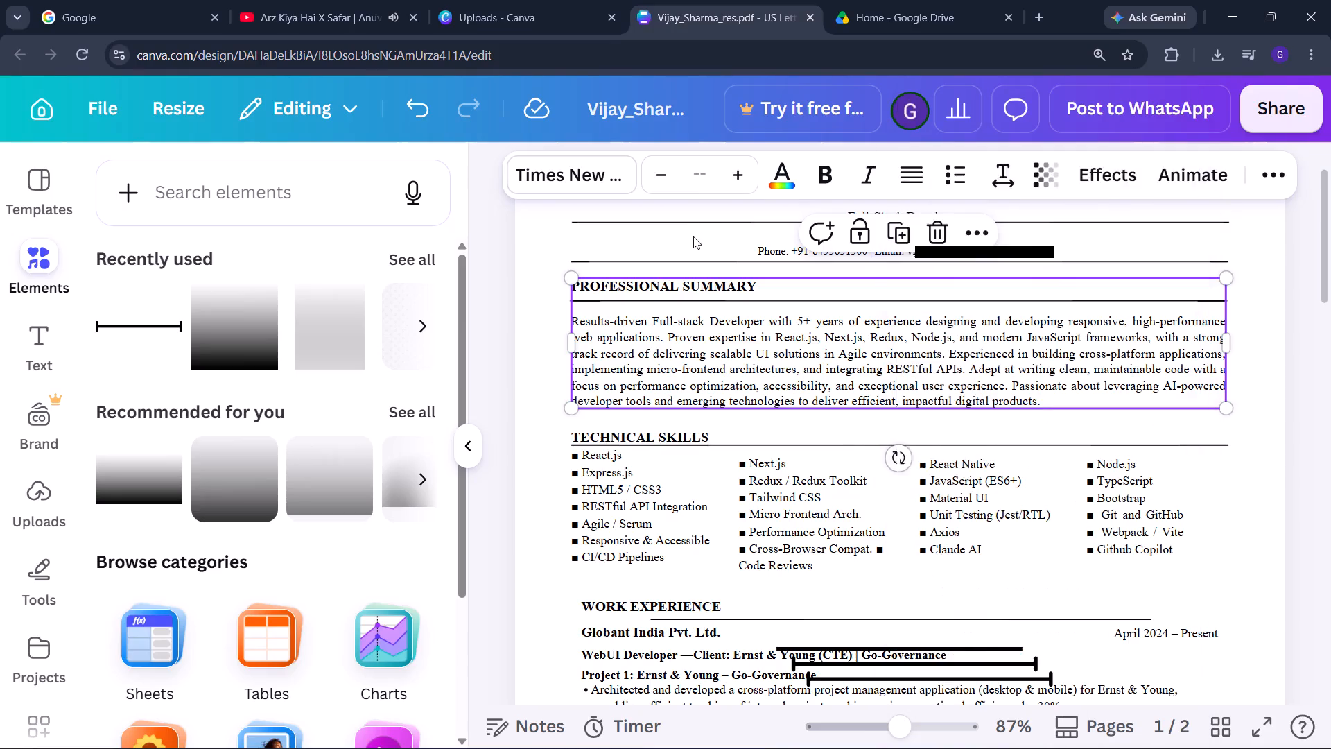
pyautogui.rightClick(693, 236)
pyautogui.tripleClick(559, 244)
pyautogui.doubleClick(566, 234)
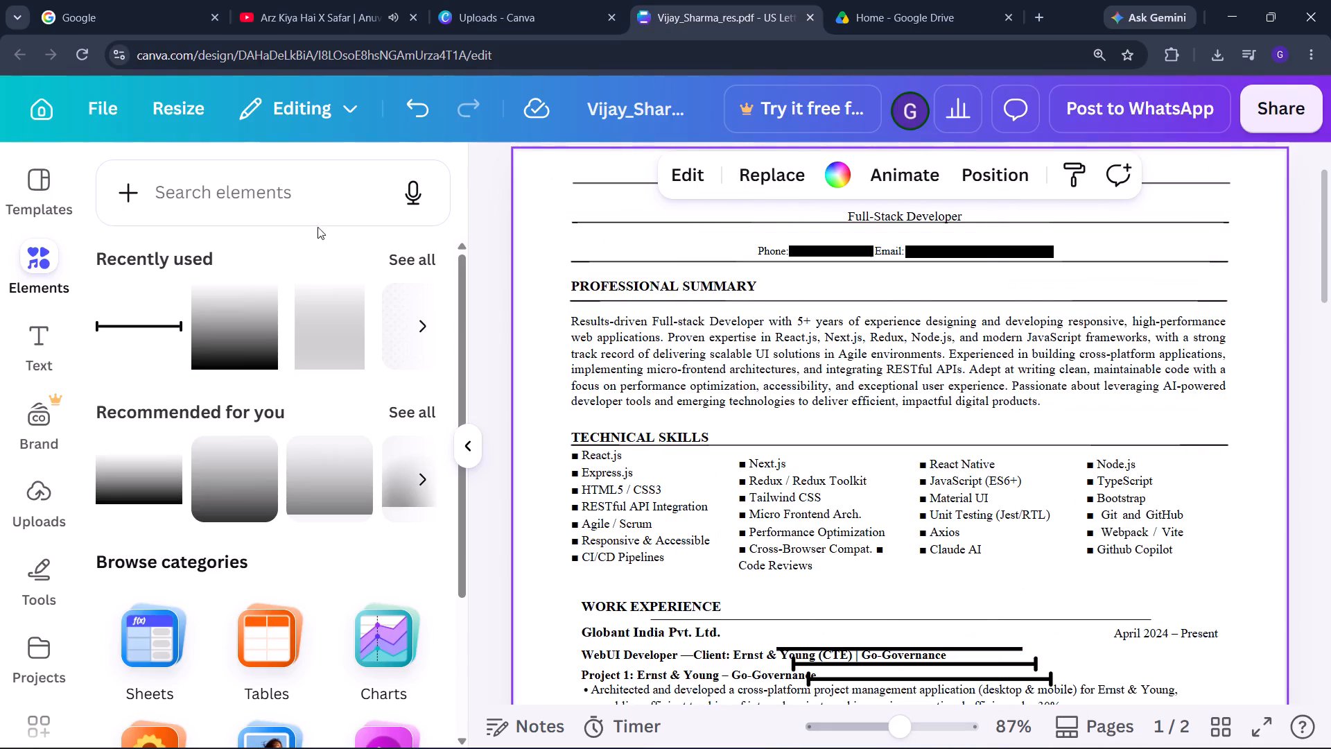
# Add a new text box reading PROFESSIONAL SUMMARY to serve as a separate section heading.
pyautogui.click(39, 358)
pyautogui.click(360, 273)
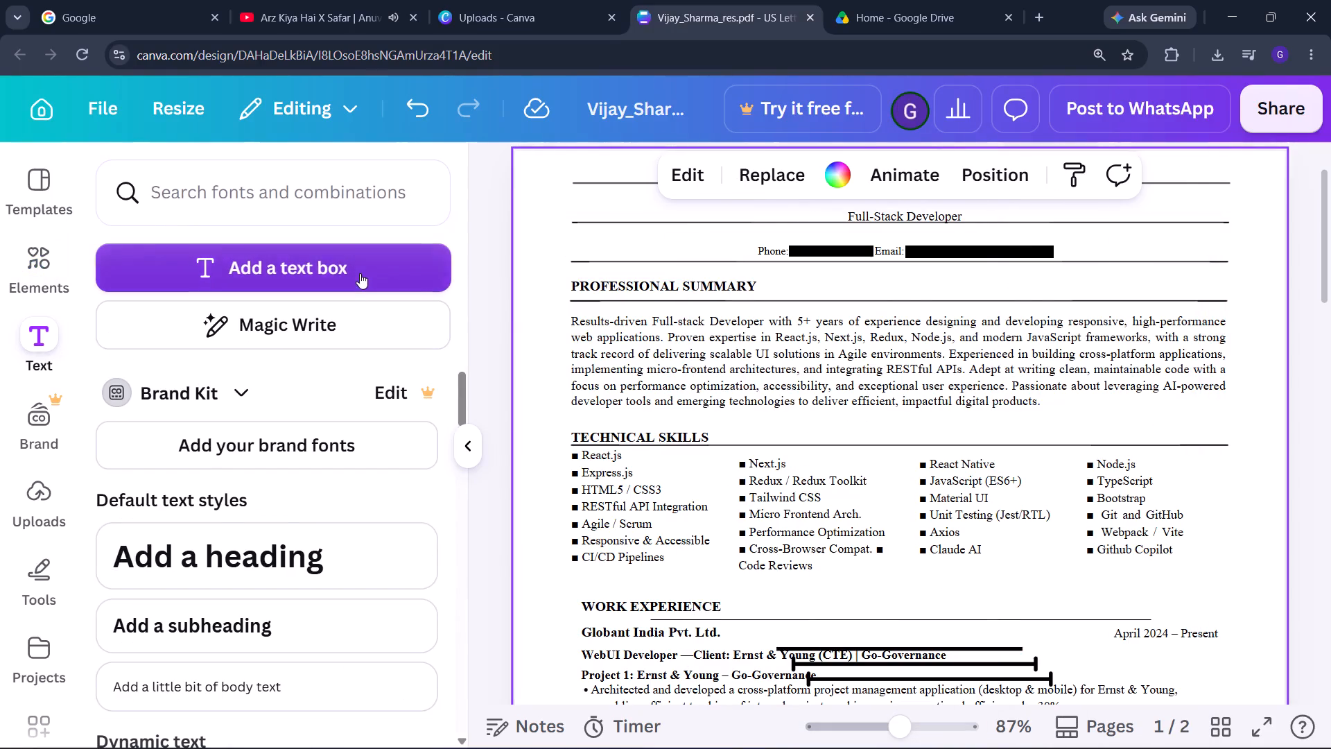
pyautogui.hotkey('shift', 'o')
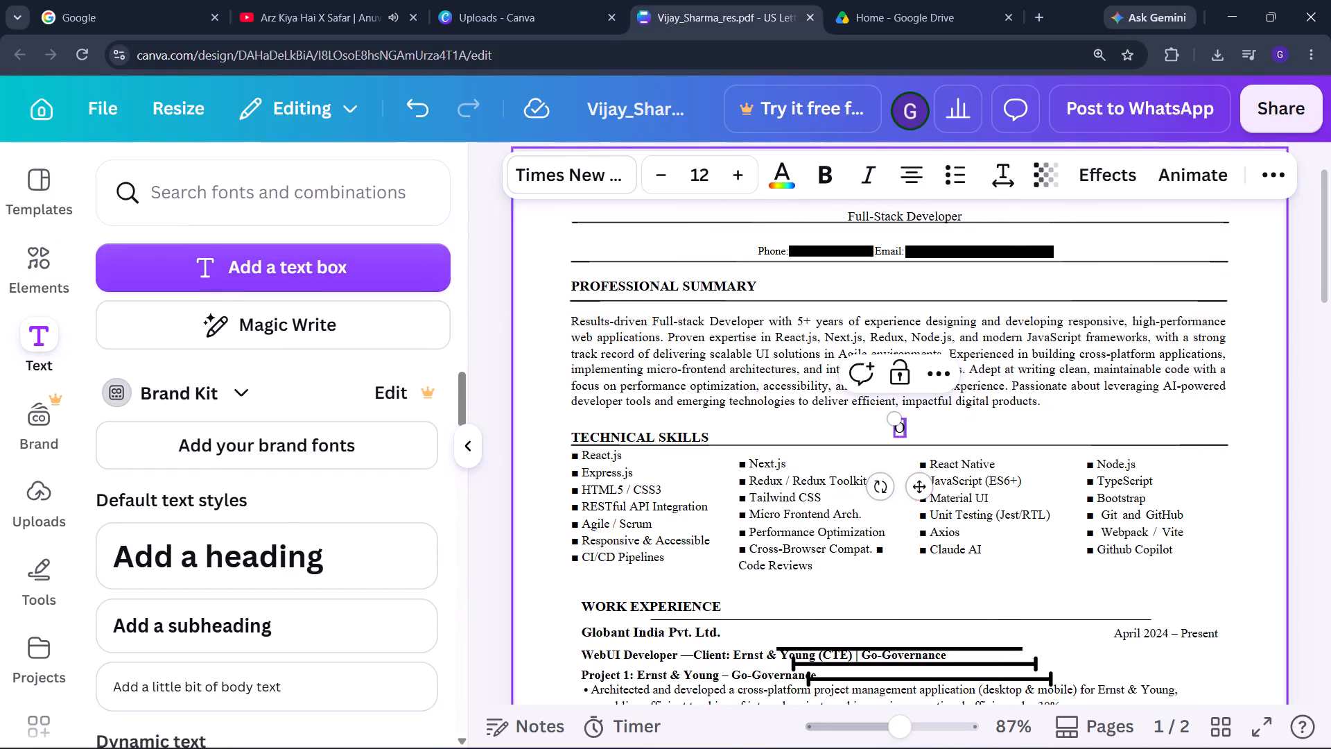
pyautogui.press('BackSpace')
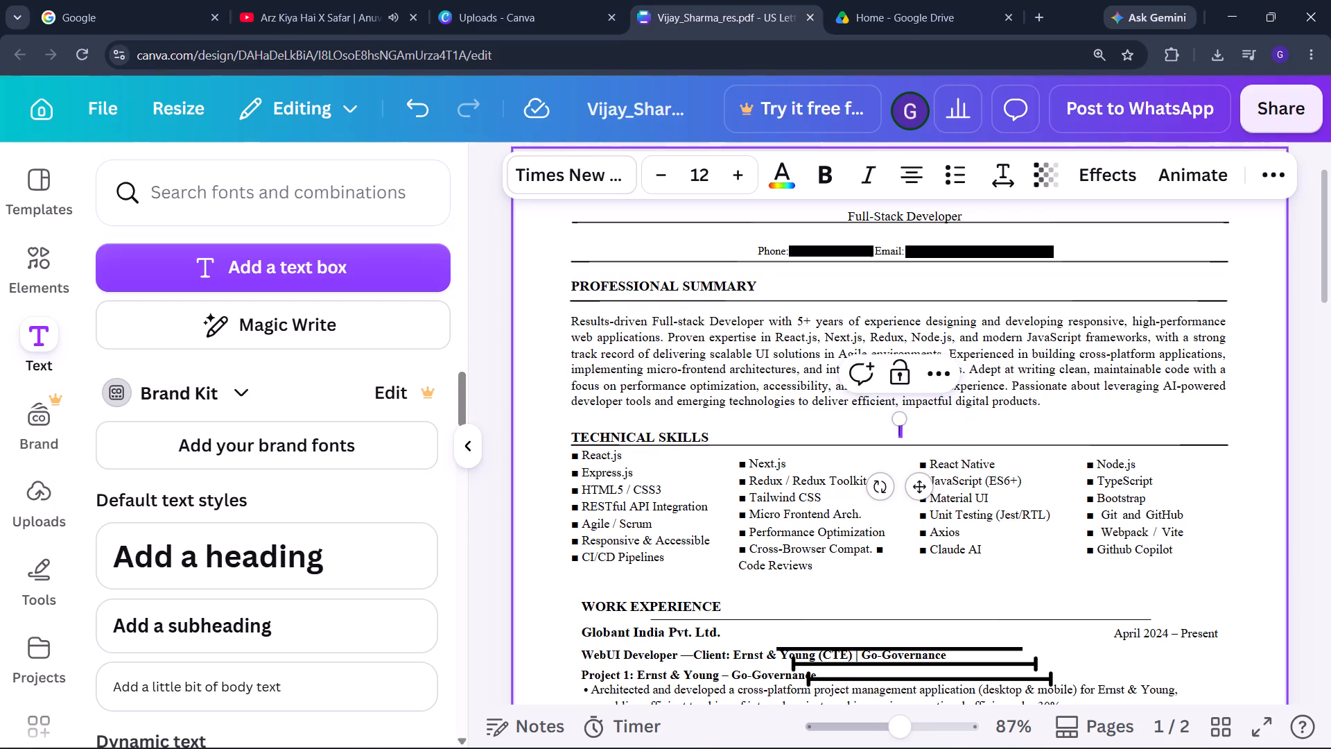
pyautogui.hotkey('shift', '{')
pyautogui.press('BackSpace')
pyautogui.hotkey('shift', 'p')
pyautogui.write('ROFF')
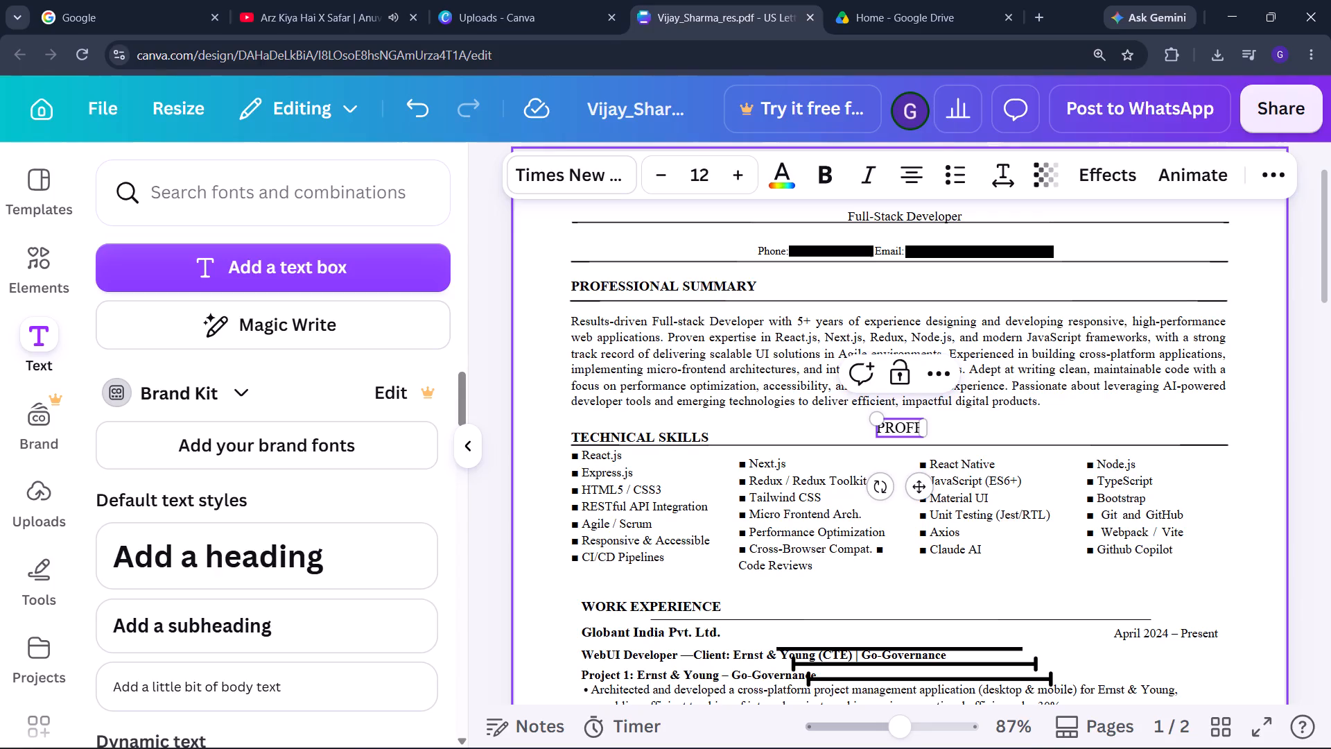
pyautogui.hotkey('shift', 'BackSpace')
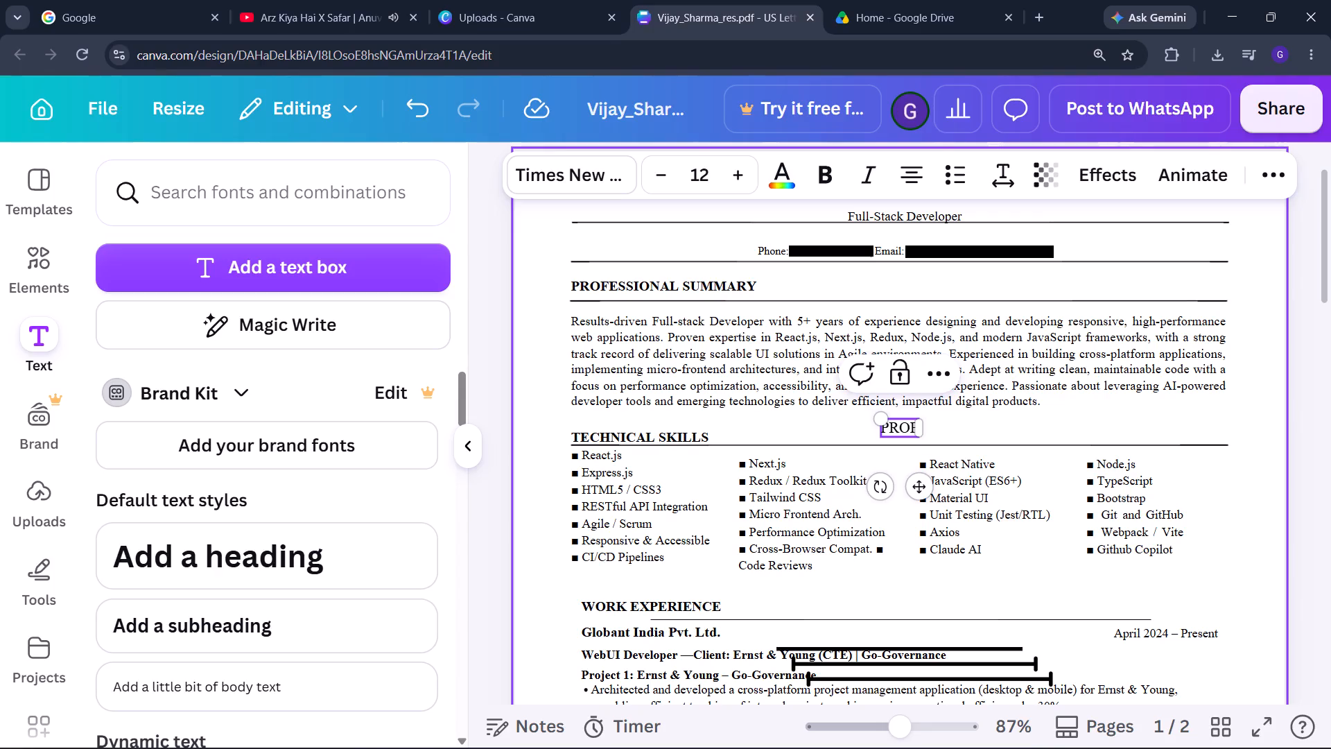
pyautogui.hotkey('shift', 'e')
pyautogui.write('SSIONAL')
pyautogui.press('space')
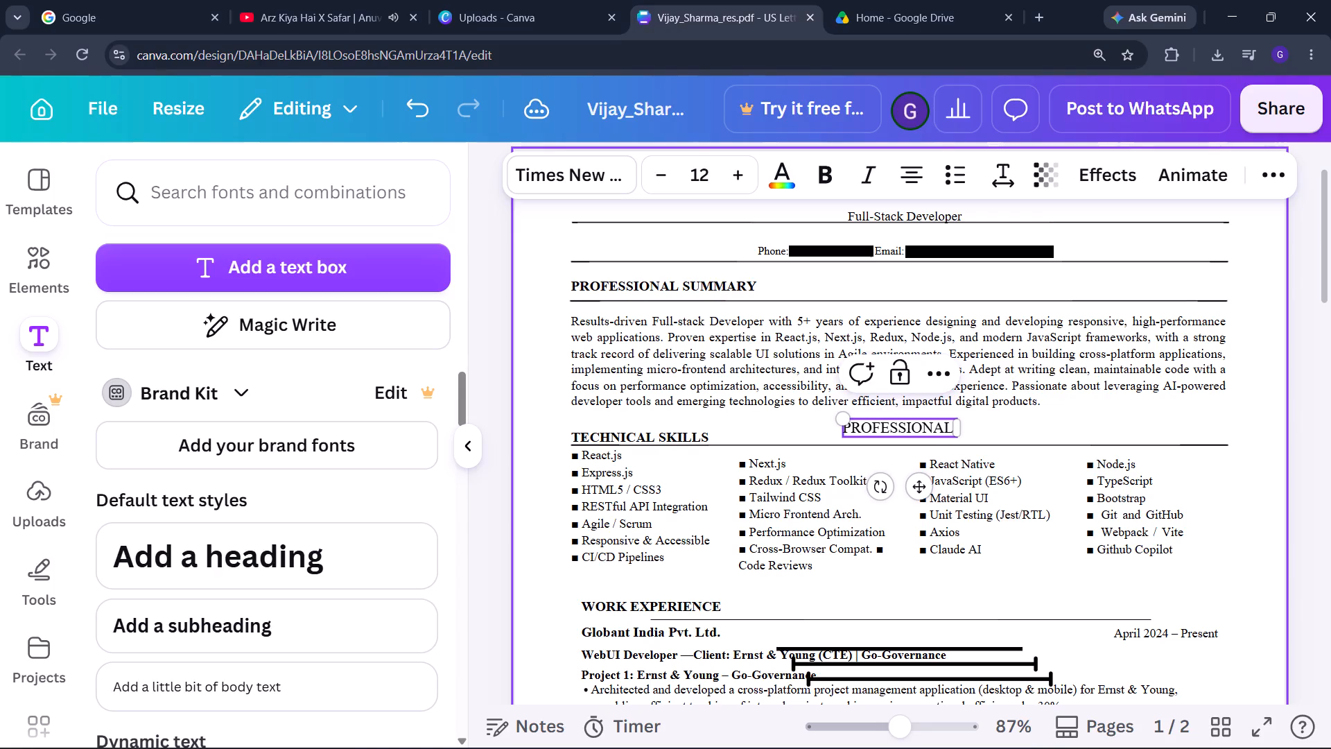
pyautogui.write('SUMM')
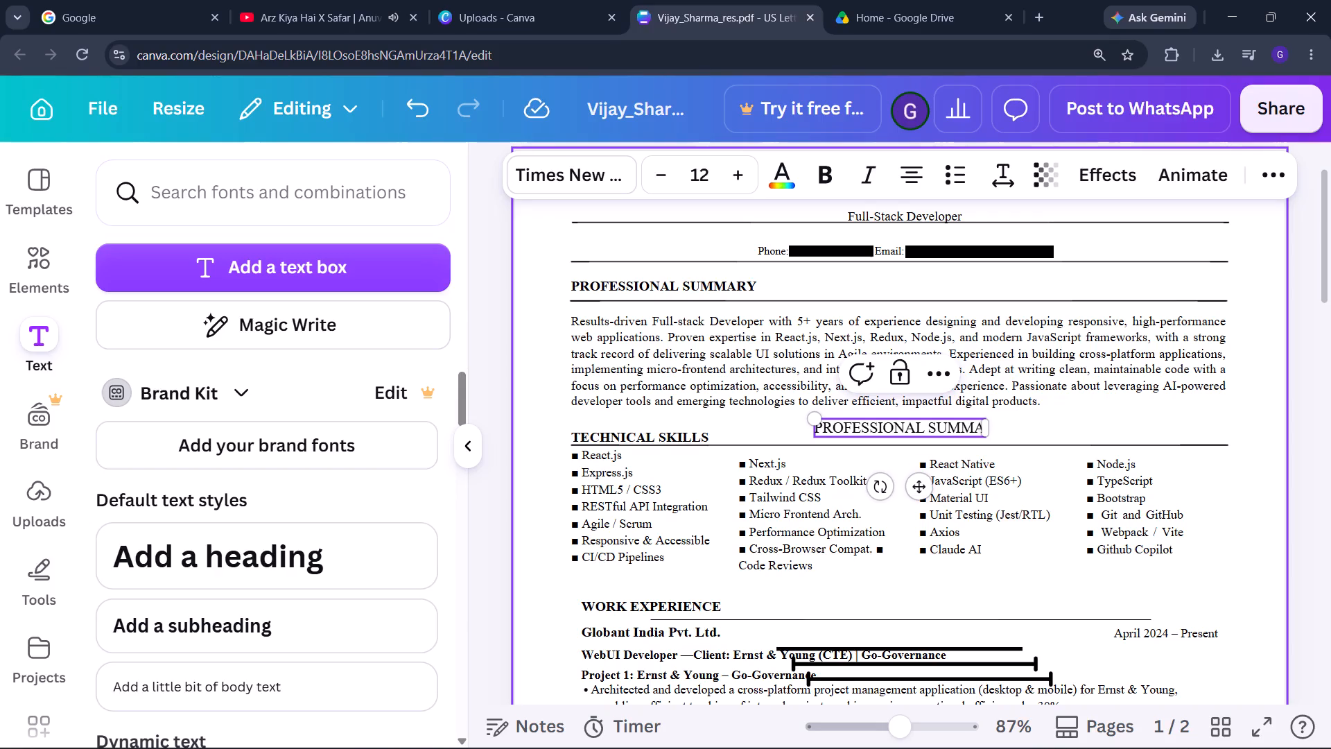
pyautogui.click(905, 567)
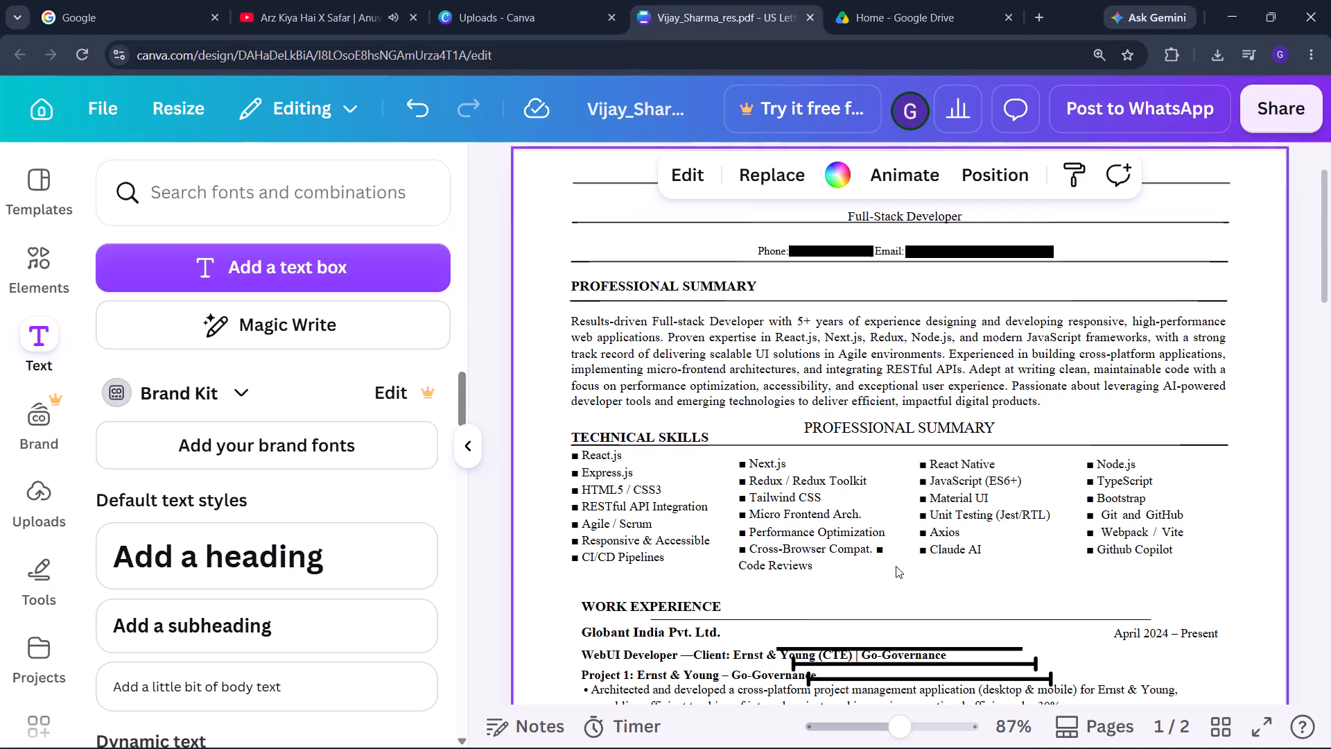
# Set the new PROFESSIONAL SUMMARY text box to font size 11 and bold.
pyautogui.click(896, 422)
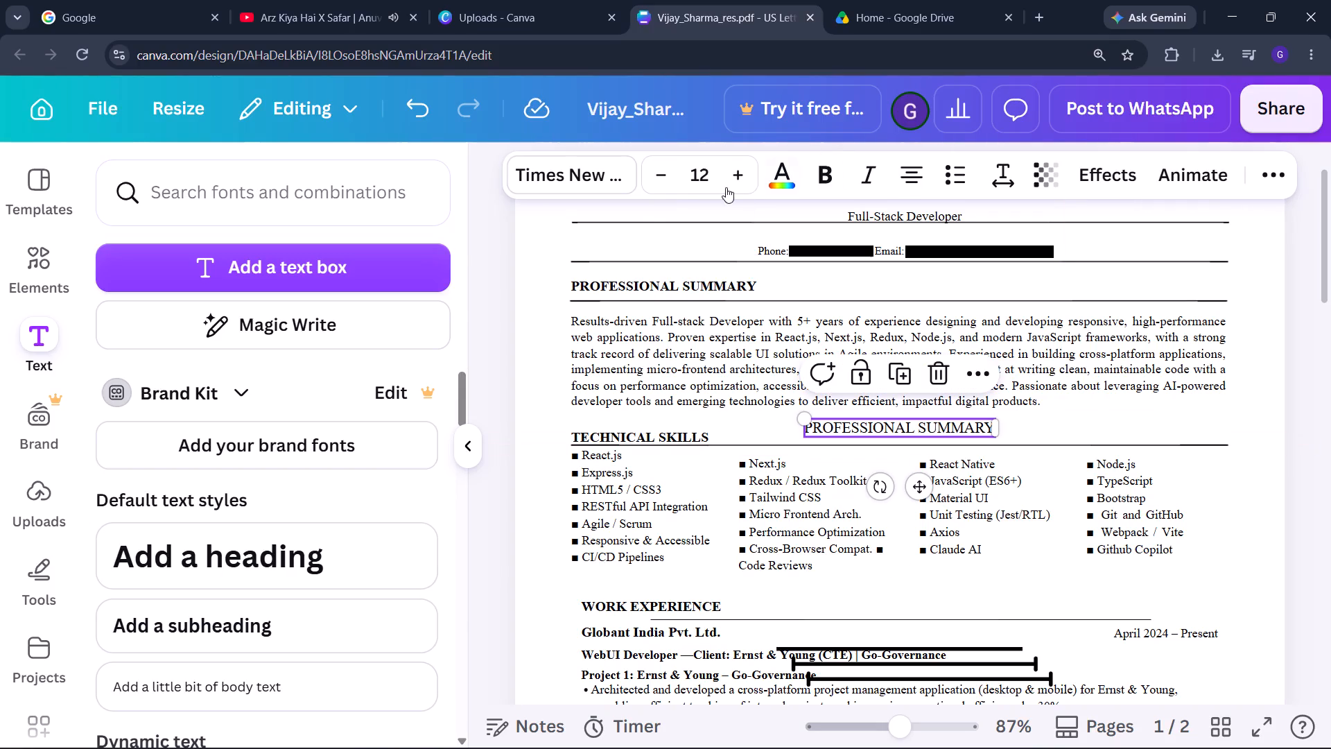
pyautogui.click(665, 179)
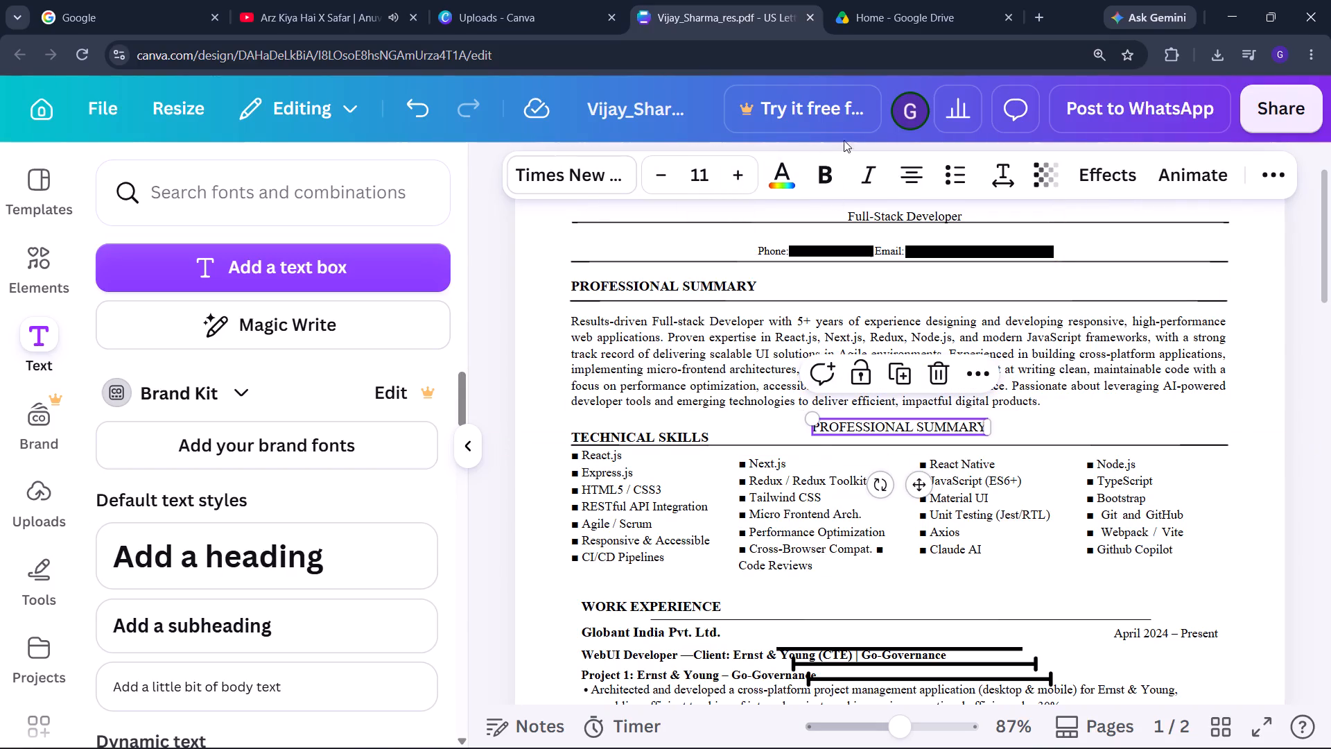
pyautogui.click(837, 175)
# Delete the original PROFESSIONAL SUMMARY heading text from the summary paragraph's text block.
pyautogui.click(717, 277)
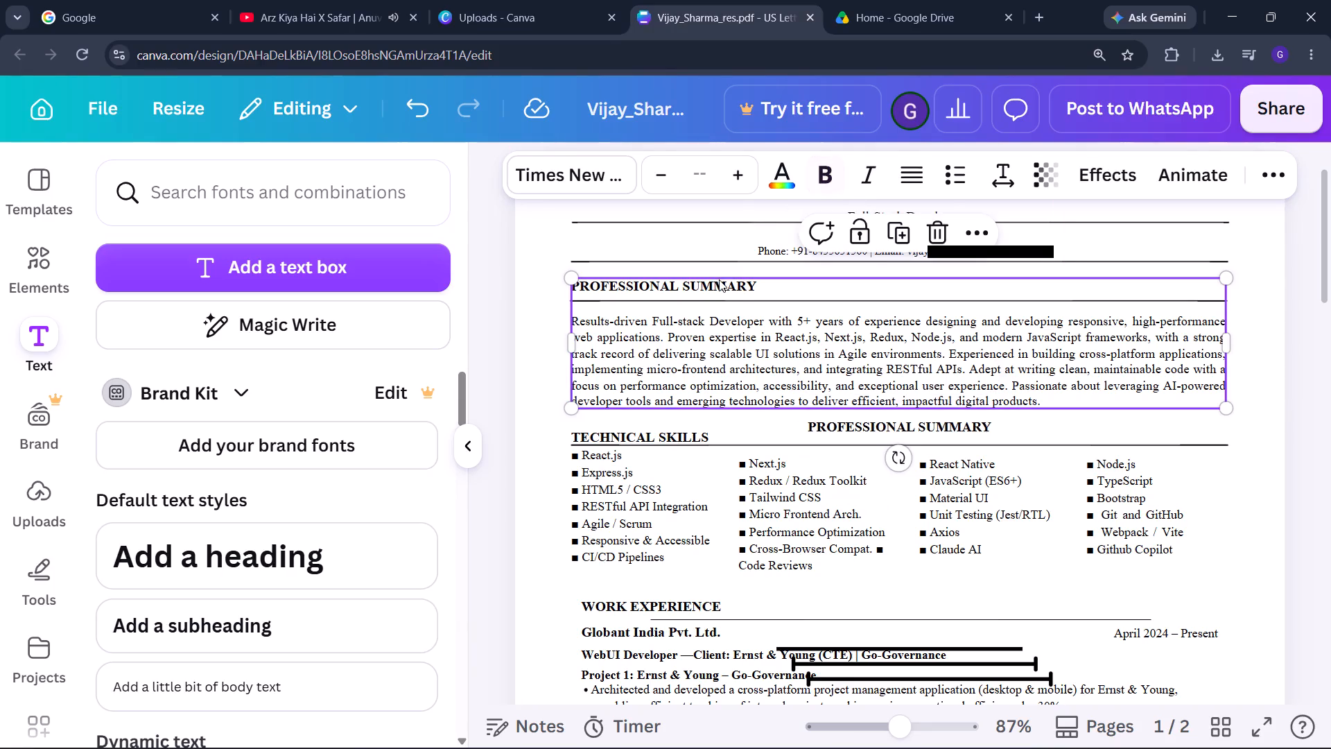
pyautogui.click(724, 287)
pyautogui.click(772, 288)
pyautogui.press('BackSpace')
pyautogui.press('BackSpace')
pyautogui.press('BackSpace')
pyautogui.press('BackSpace')
pyautogui.press('BackSpace')
pyautogui.press('BackSpace')
pyautogui.press('BackSpace')
pyautogui.press('BackSpace')
pyautogui.press('BackSpace')
pyautogui.press('BackSpace')
pyautogui.press('BackSpace')
pyautogui.press('BackSpace')
pyautogui.press('BackSpace')
pyautogui.press('BackSpace')
pyautogui.press('BackSpace')
pyautogui.press('BackSpace')
pyautogui.press('BackSpace')
pyautogui.press('BackSpace')
pyautogui.press('BackSpace')
pyautogui.press('BackSpace')
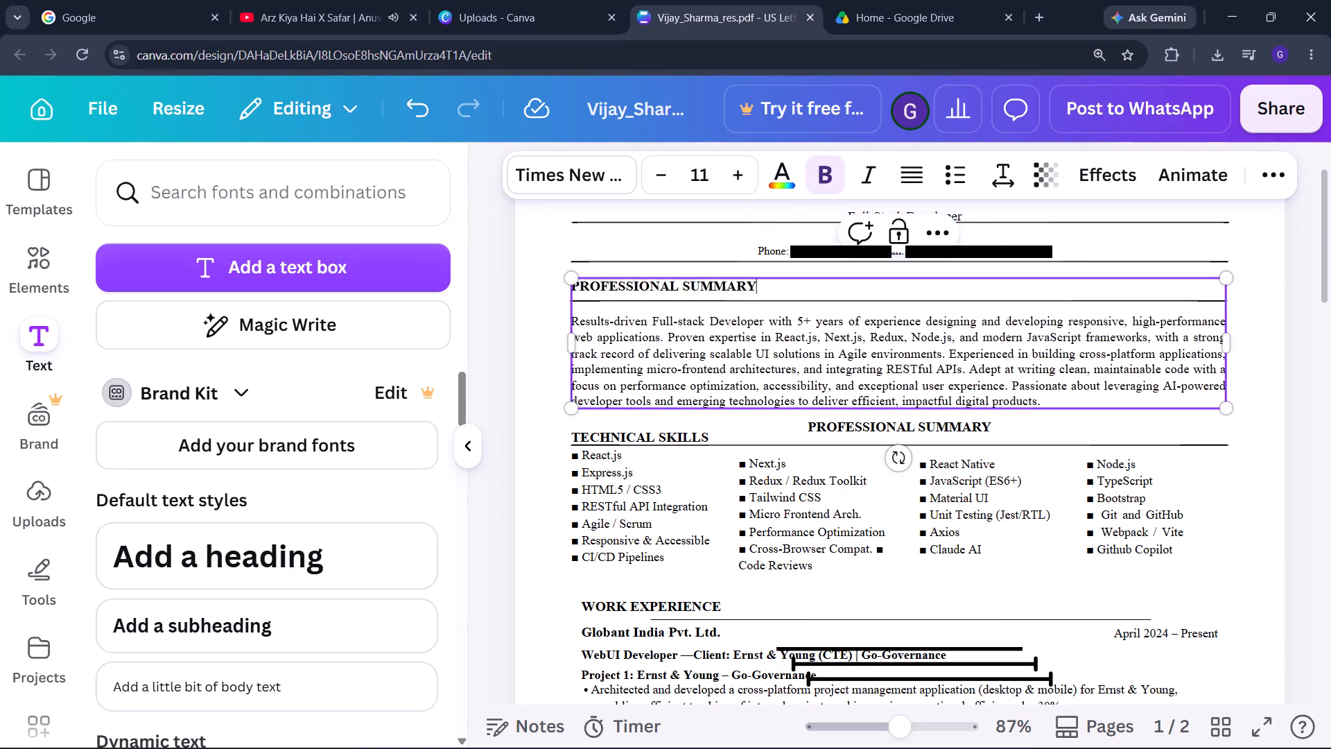
pyautogui.press('BackSpace')
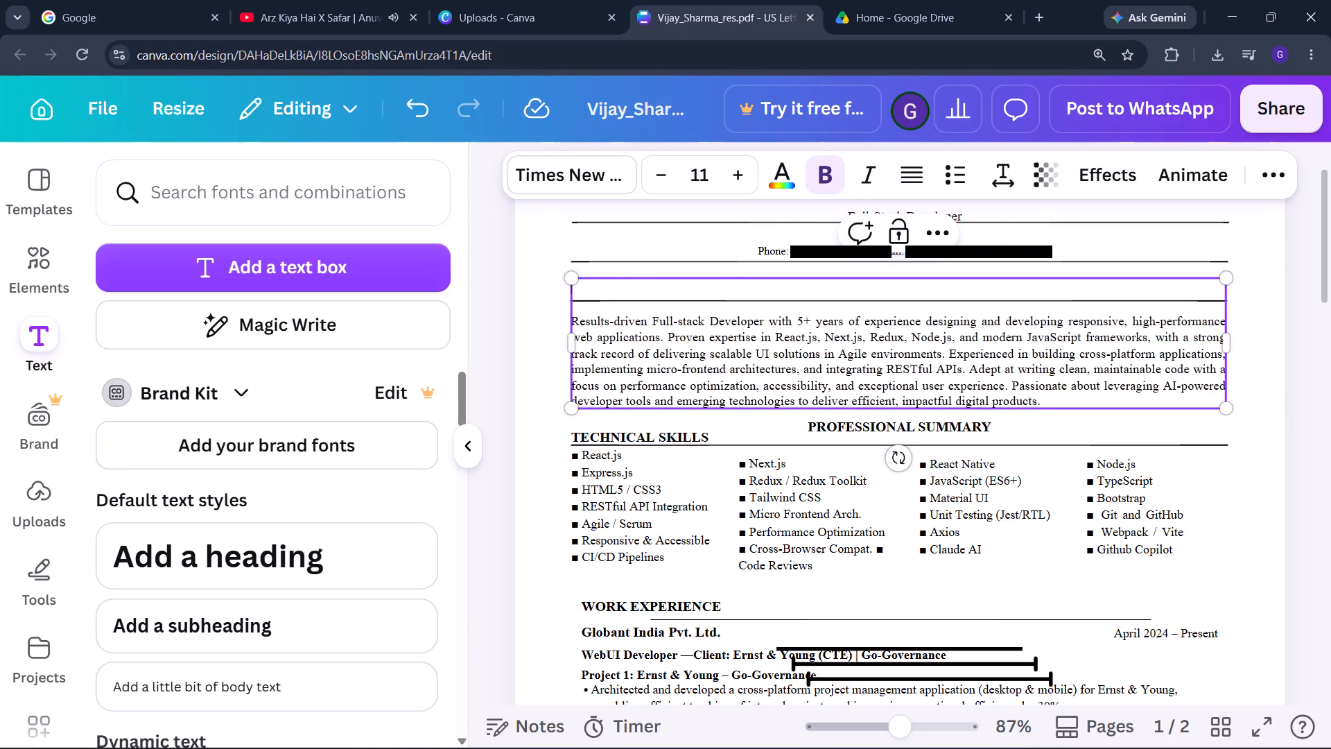
# Remove the leftover empty lines above the summary paragraph so the text block starts with "Results-driven Full-stack Developer".
pyautogui.click(757, 381)
pyautogui.click(756, 453)
pyautogui.click(760, 405)
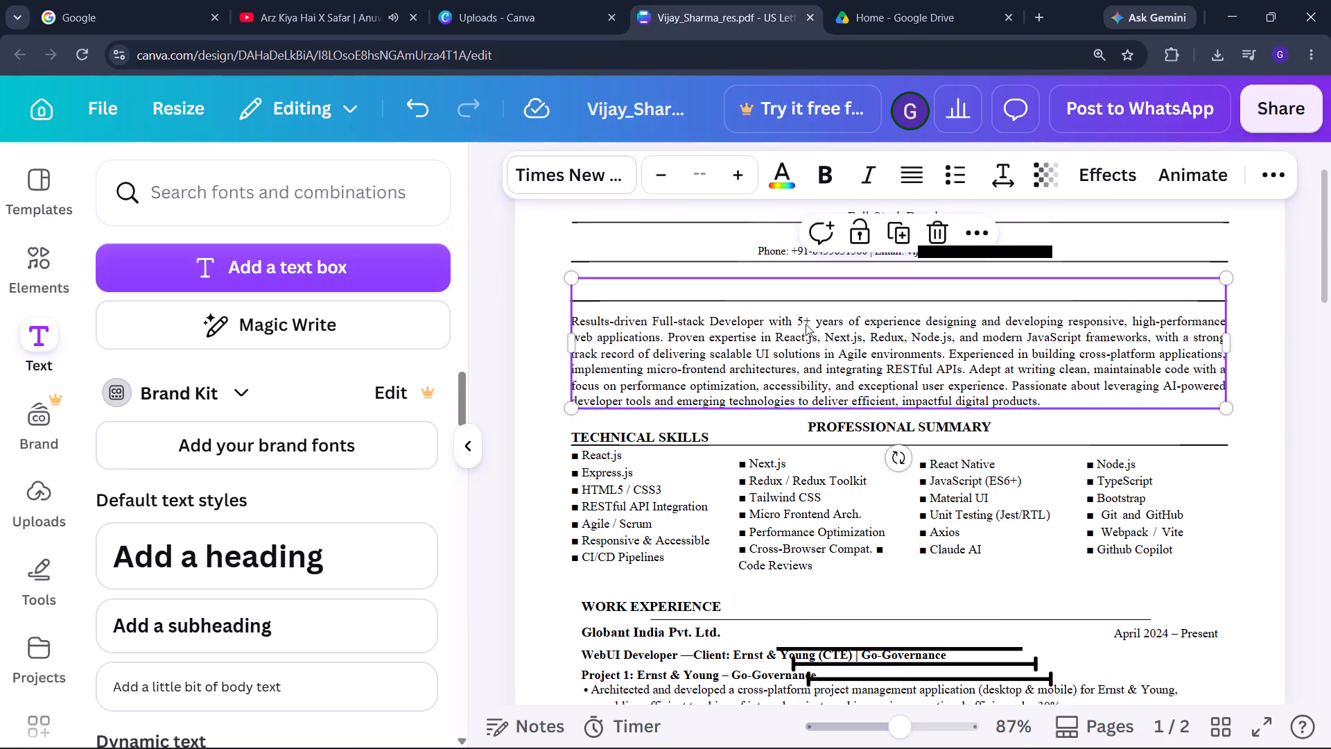
pyautogui.moveTo(571, 277); pyautogui.dragTo(566, 290)
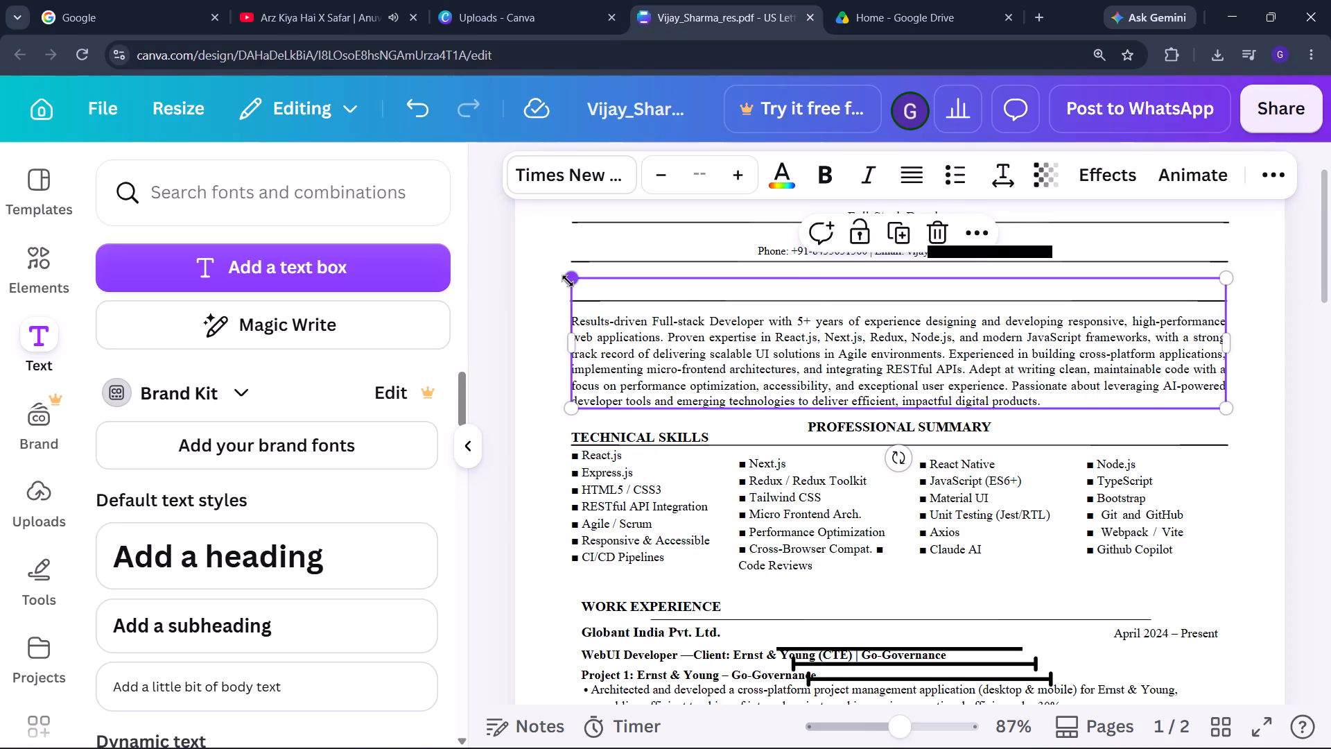
pyautogui.click(568, 281)
pyautogui.click(584, 322)
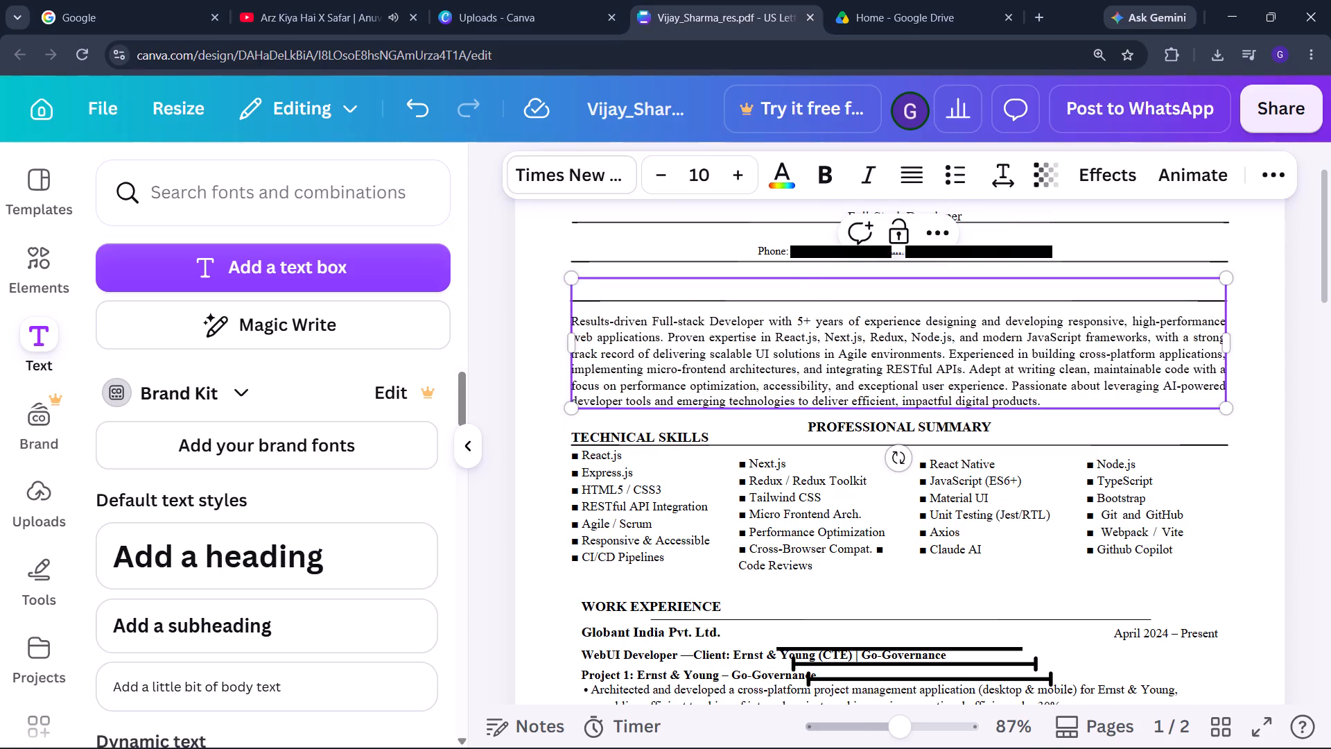
pyautogui.press('Left')
pyautogui.press('Left')
pyautogui.press('BackSpace')
pyautogui.press('BackSpace')
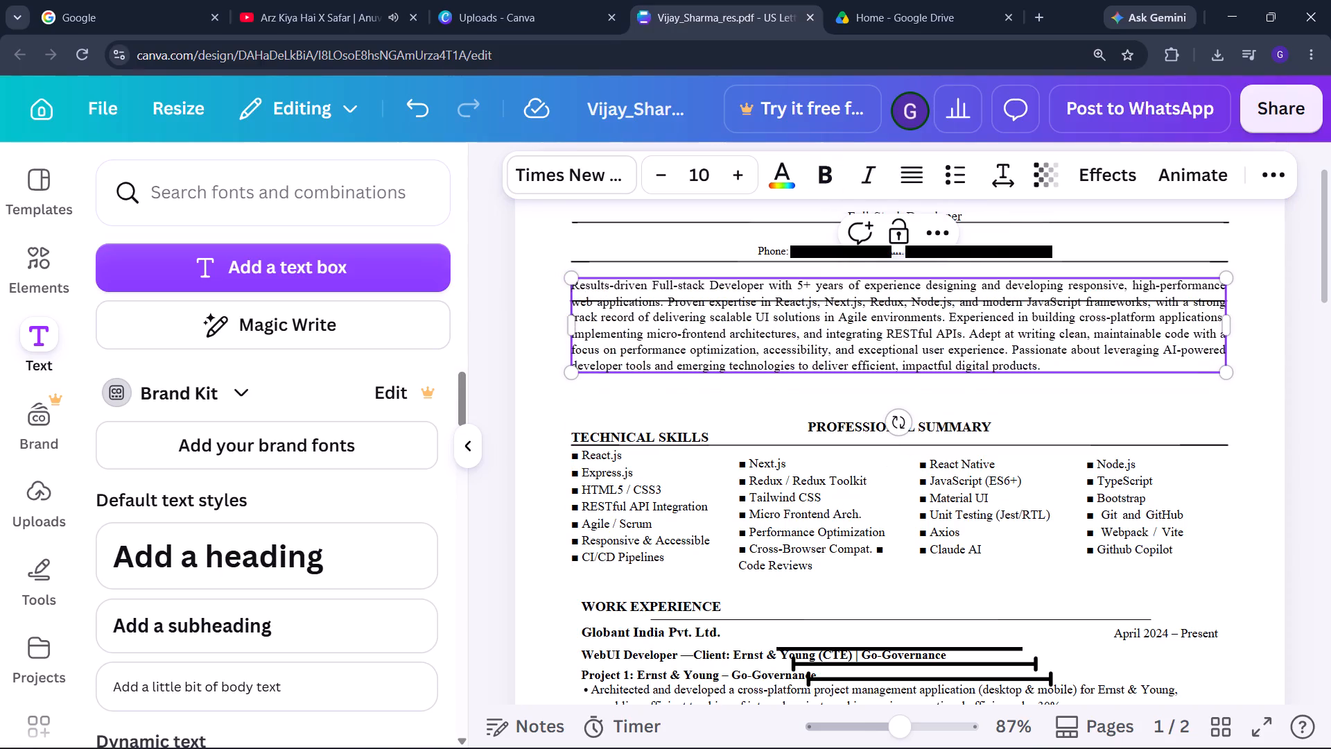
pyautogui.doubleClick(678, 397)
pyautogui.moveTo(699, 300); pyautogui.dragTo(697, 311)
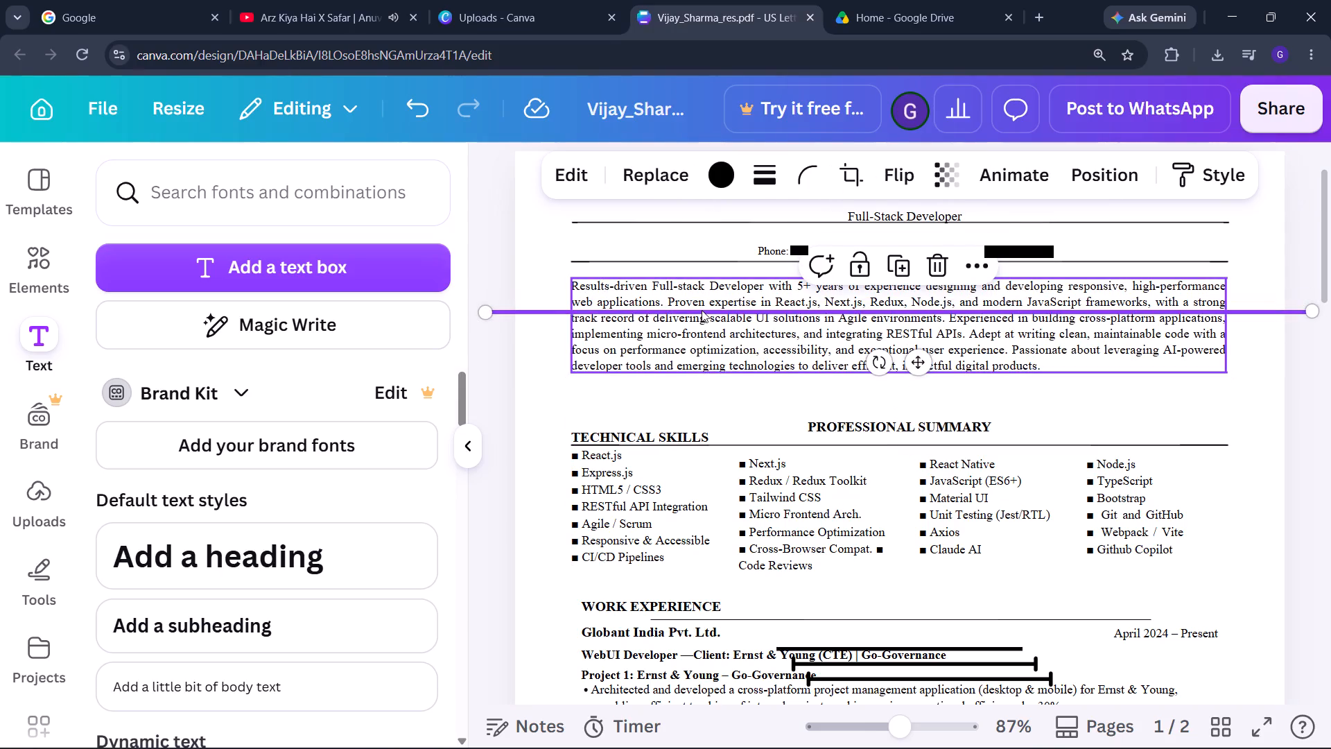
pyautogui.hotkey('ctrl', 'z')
# Move the summary paragraph down so it sits just below the divider line, keeping its left edge aligned with the skills list.
pyautogui.moveTo(663, 352); pyautogui.dragTo(665, 357)
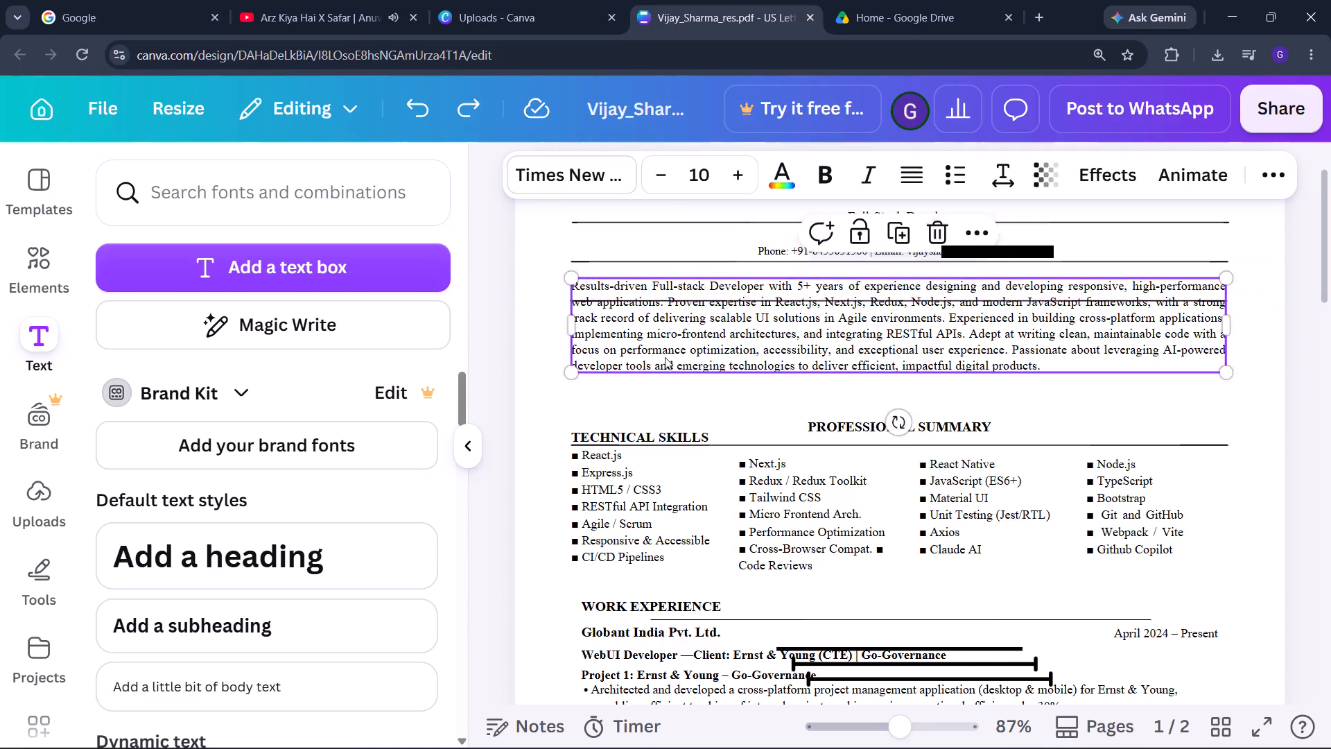
pyautogui.moveTo(665, 357); pyautogui.dragTo(659, 387)
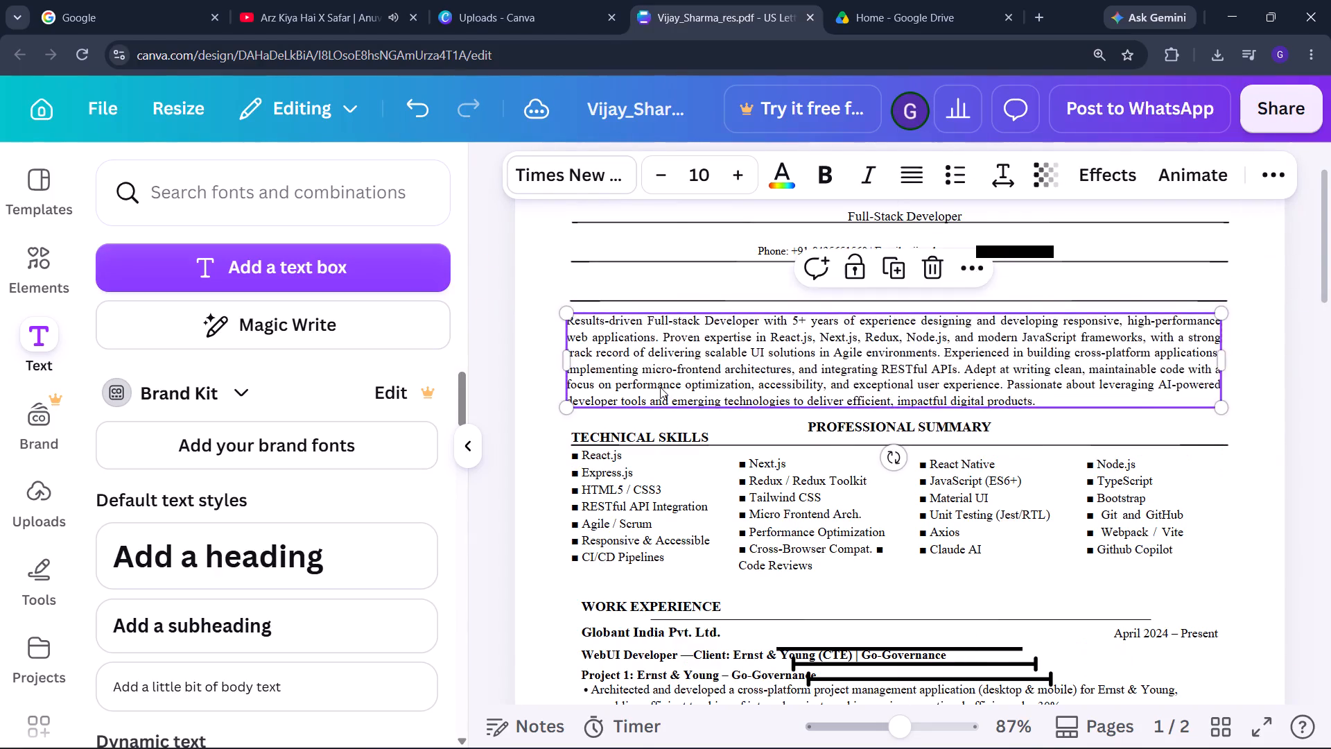
pyautogui.click(660, 387)
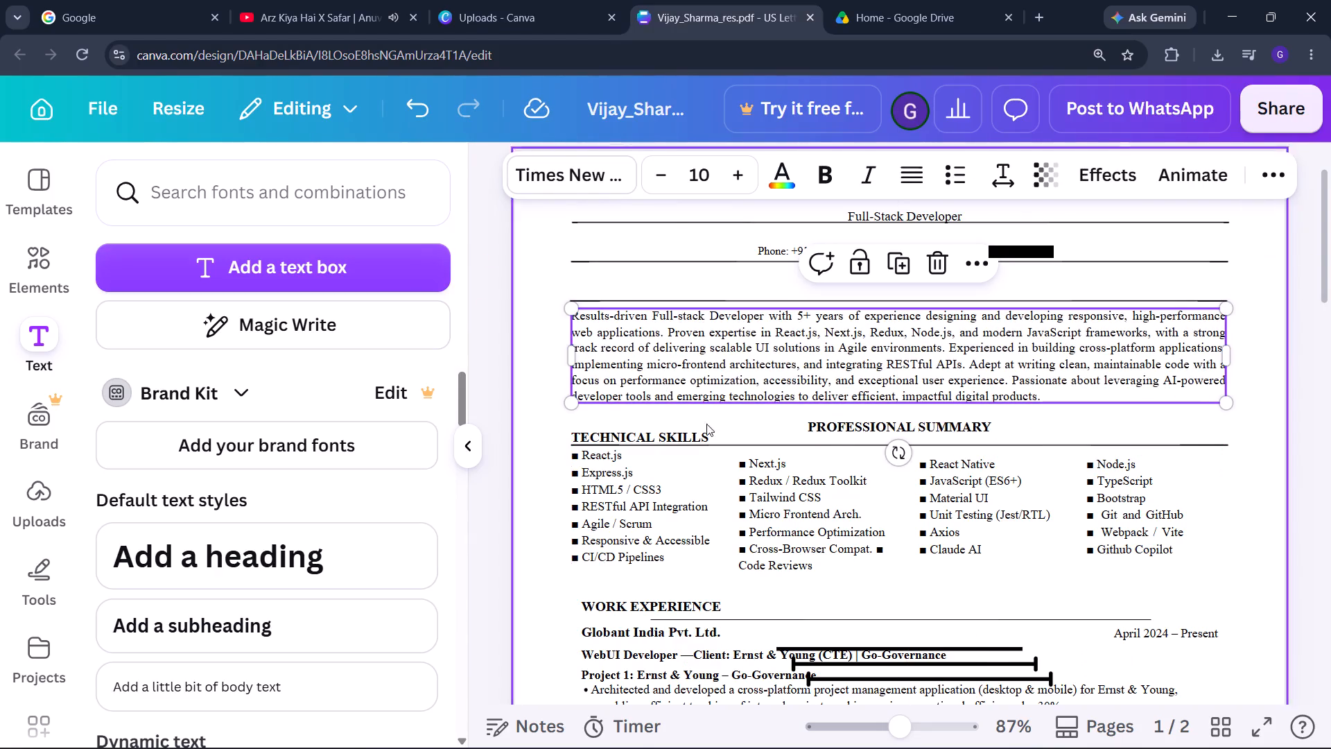
pyautogui.click(713, 361)
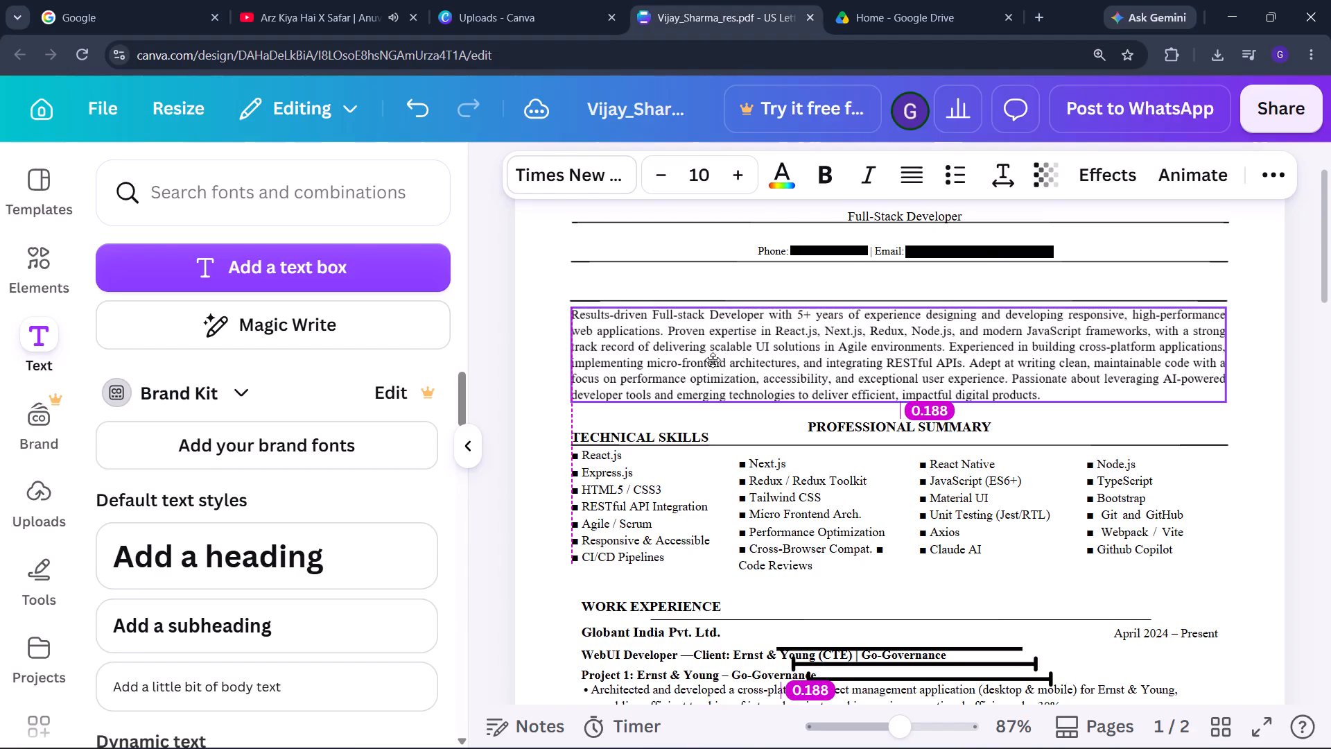
# Move the PROFESSIONAL SUMMARY heading between the two divider lines above the summary paragraph, aligned with the paragraph's left edge.
pyautogui.moveTo(831, 422); pyautogui.dragTo(796, 408)
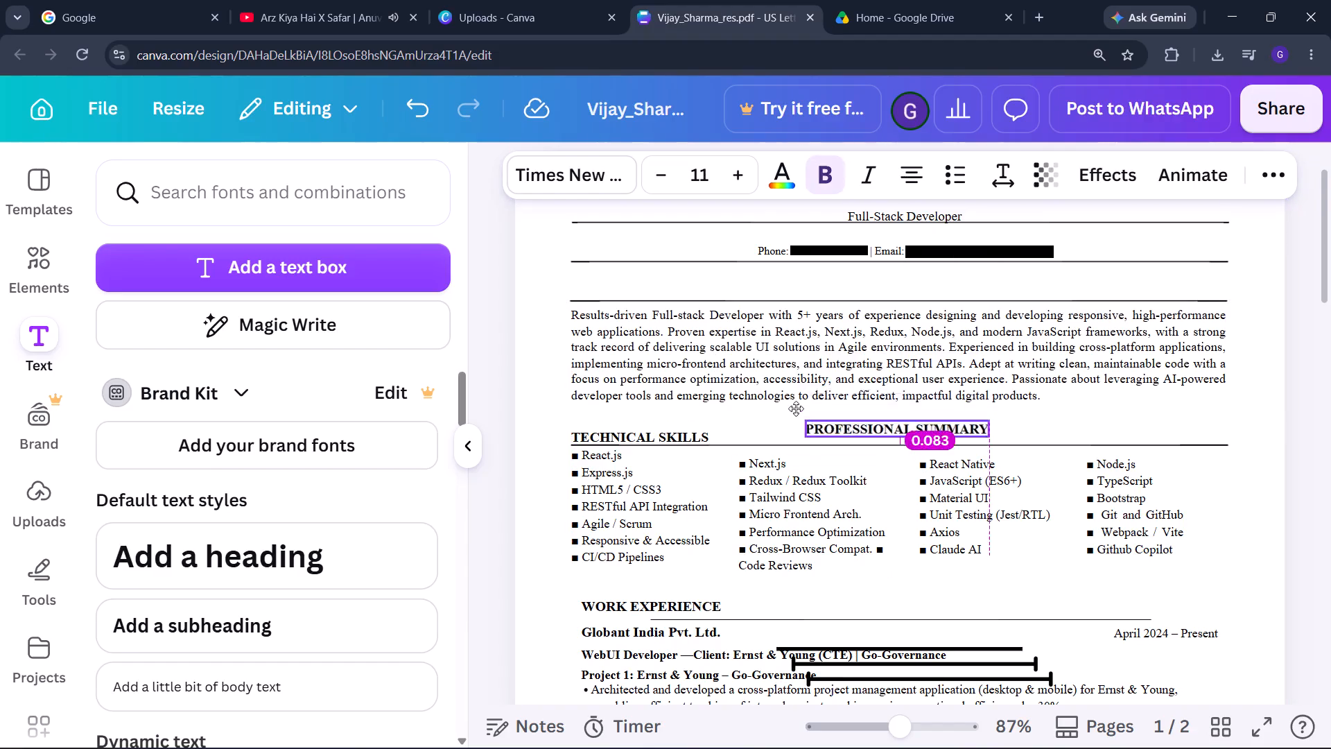
pyautogui.moveTo(796, 408); pyautogui.dragTo(592, 284)
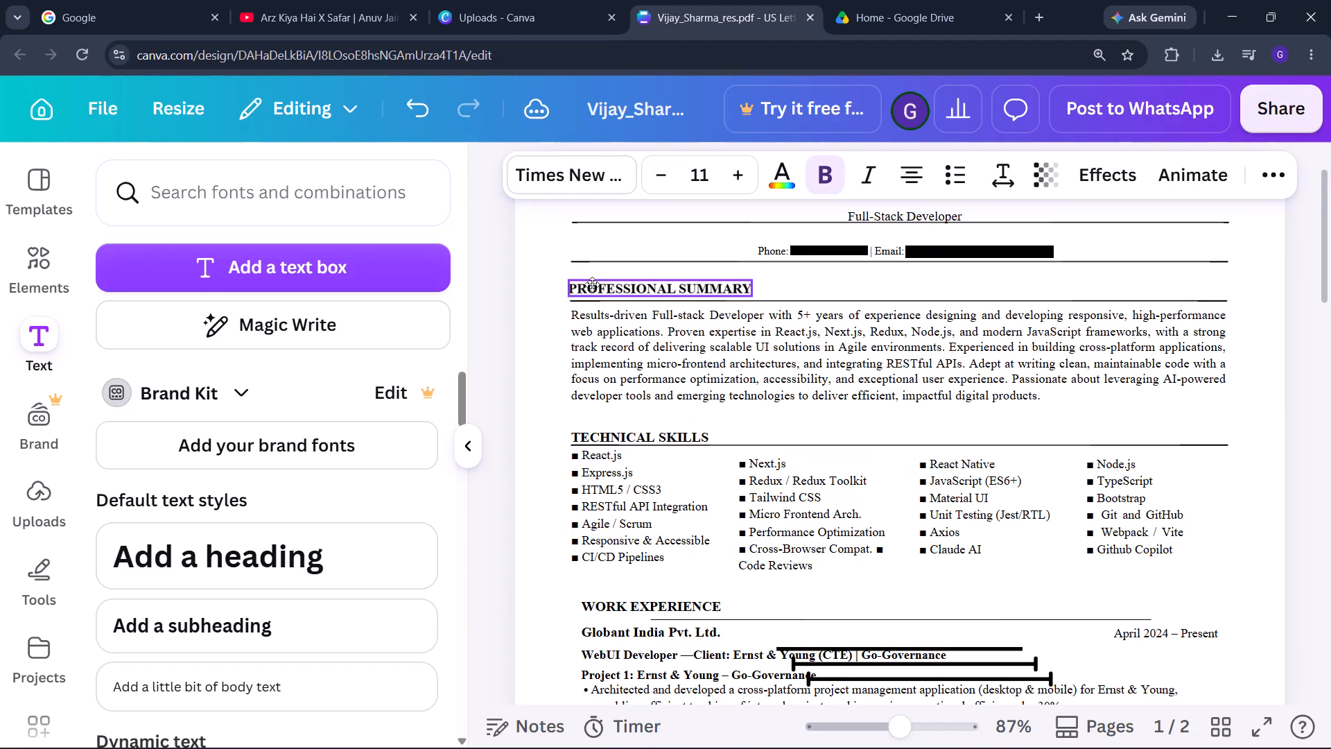
pyautogui.moveTo(592, 284); pyautogui.dragTo(595, 278)
pyautogui.click(597, 336)
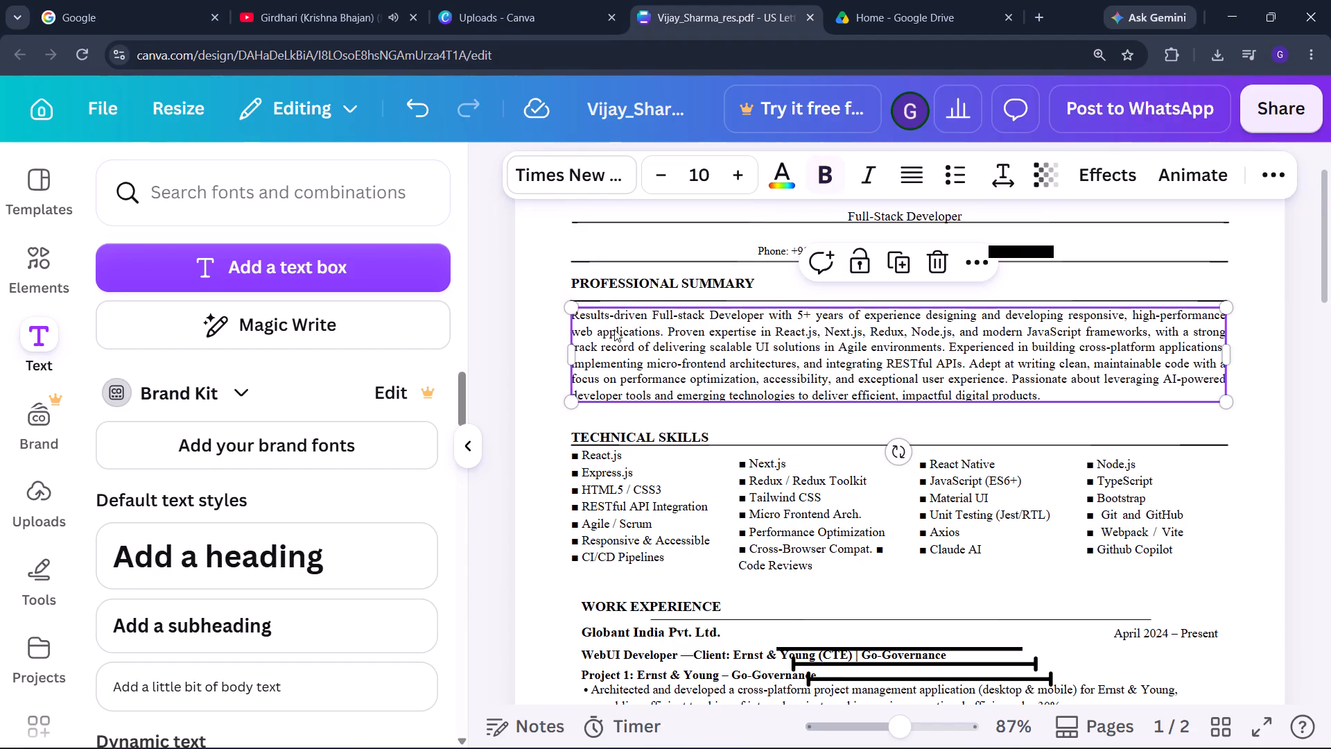
# Move the divider line beneath the Full-Stack Developer title down to just above the WORK EXPERIENCE heading.
pyautogui.moveTo(655, 222); pyautogui.dragTo(653, 244)
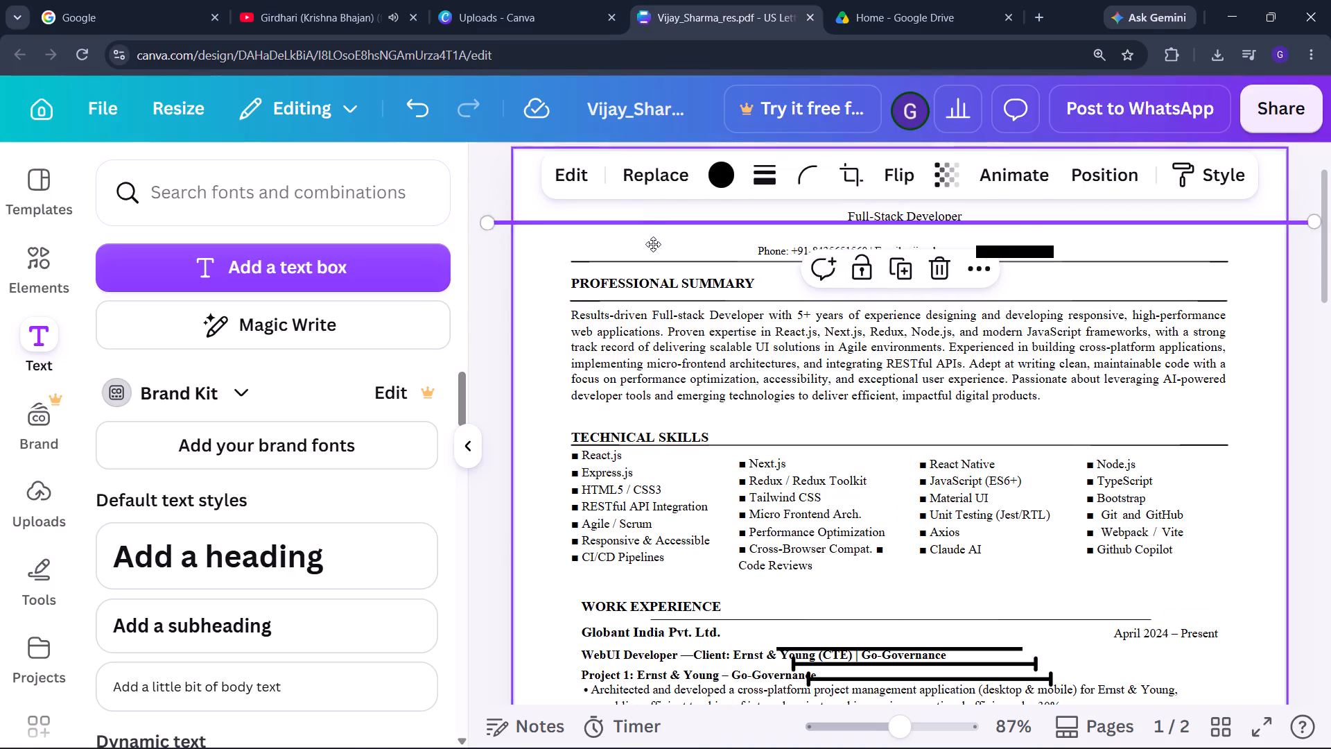
pyautogui.moveTo(653, 244); pyautogui.dragTo(677, 597)
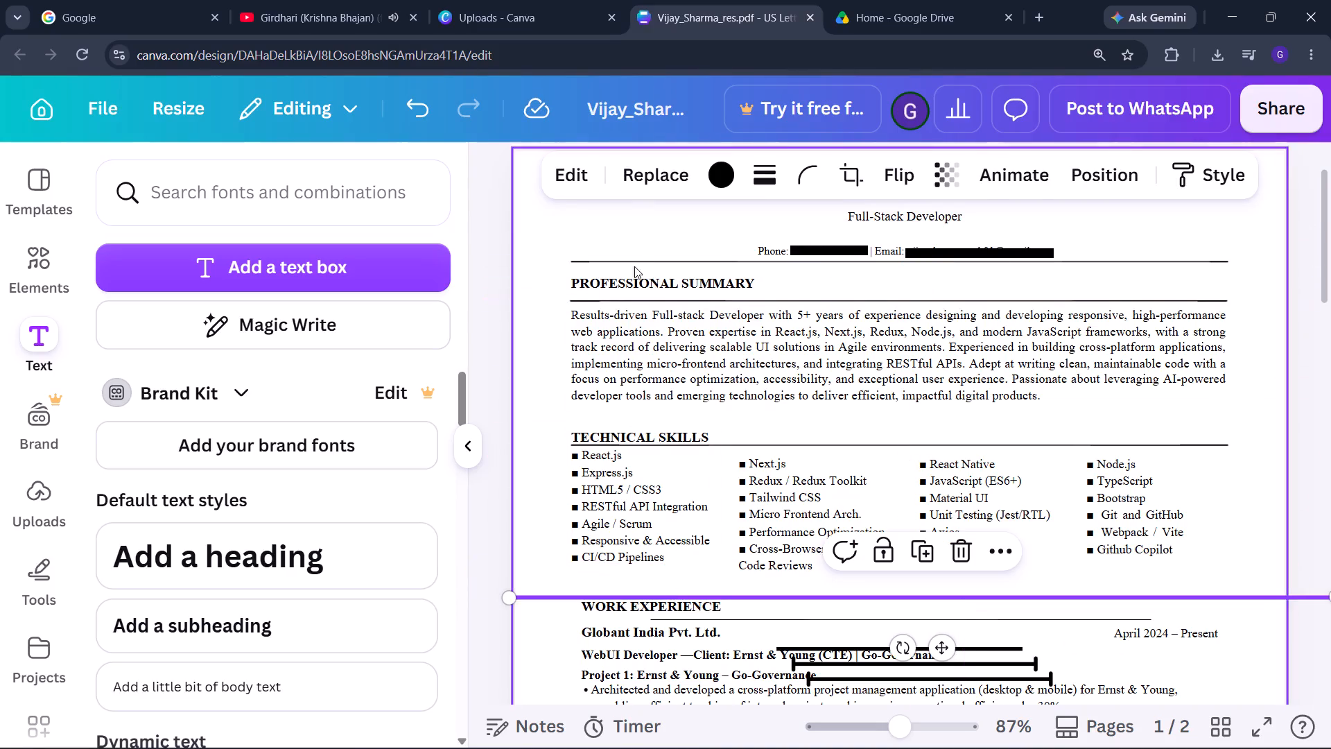
# Nudge the divider below PROFESSIONAL SUMMARY up slightly and adjust the heading to sit evenly between its two divider lines.
pyautogui.doubleClick(679, 300)
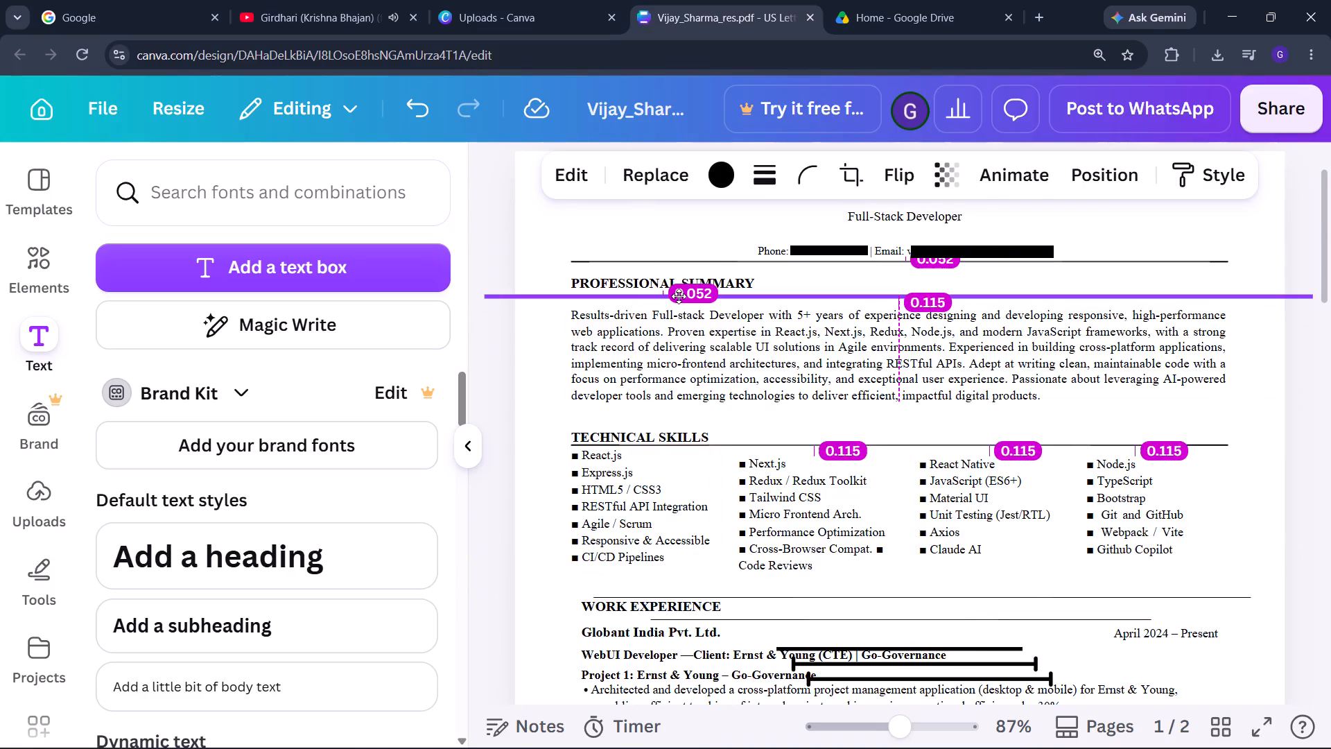
pyautogui.click(673, 357)
pyautogui.click(674, 357)
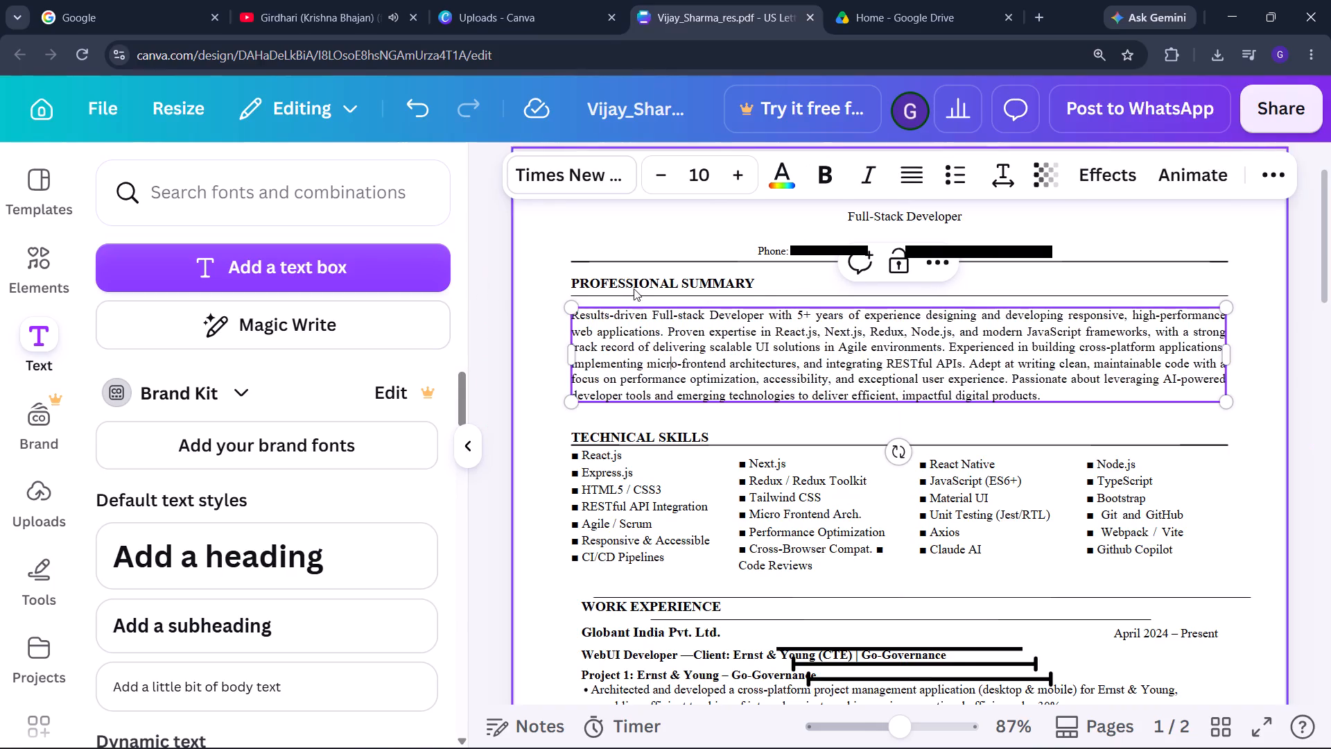
pyautogui.click(634, 289)
pyautogui.tripleClick(635, 288)
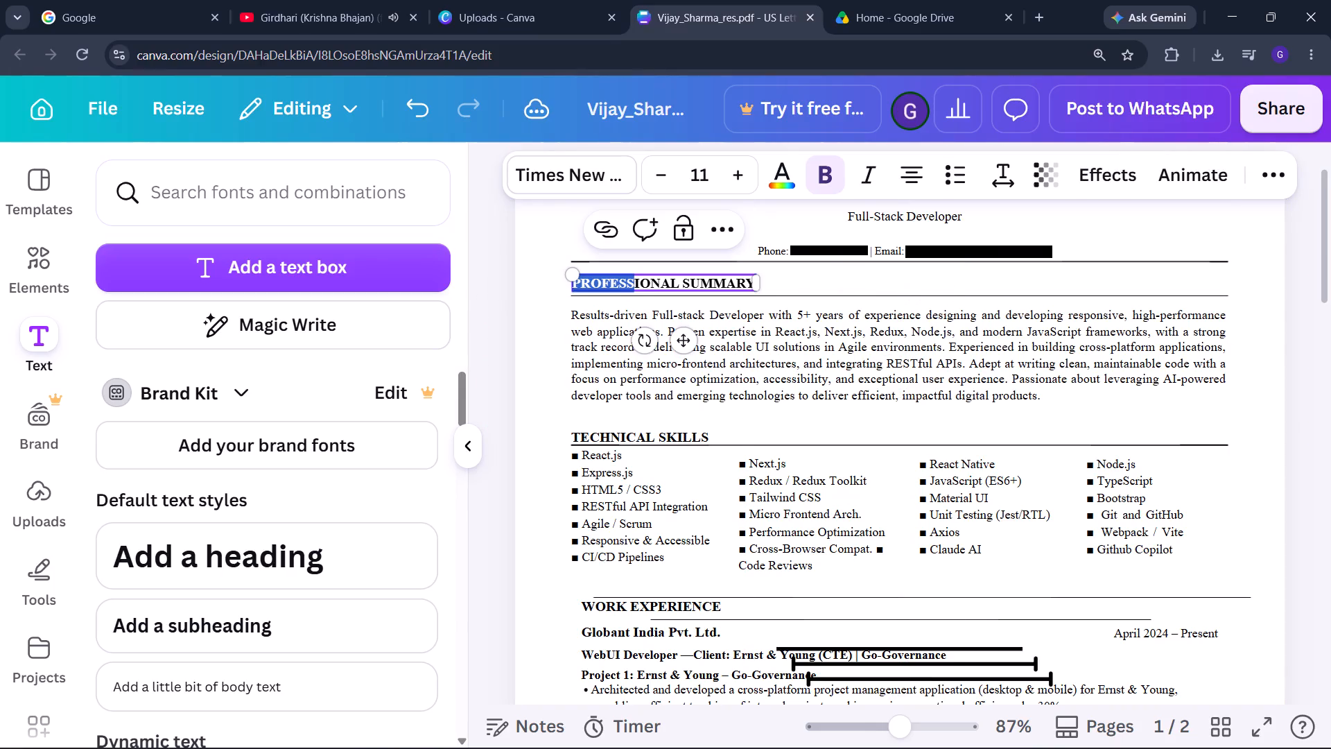
pyautogui.click(654, 299)
pyautogui.click(661, 282)
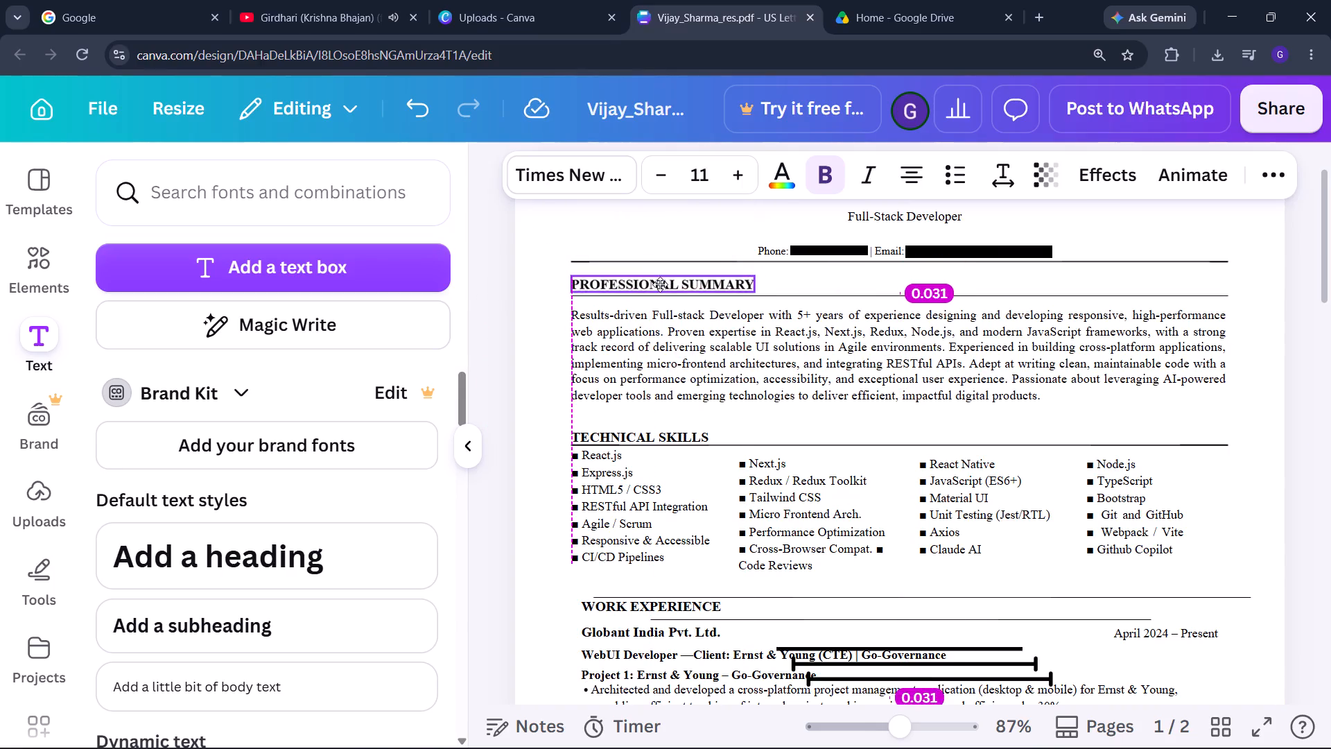
pyautogui.click(638, 345)
pyautogui.click(641, 408)
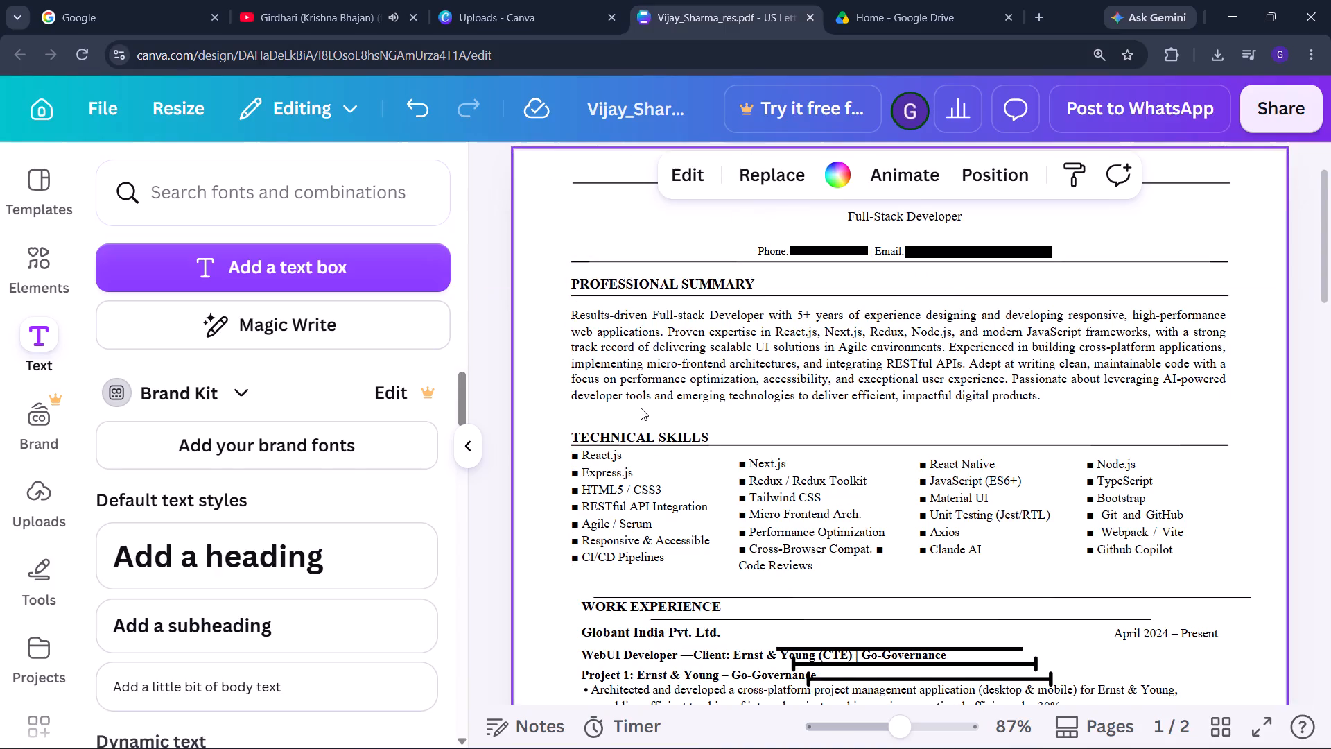
# Delete the TECHNICAL SKILLS heading text from the first skills column's text block.
pyautogui.scroll(-1, 641, 408)
pyautogui.click(618, 352)
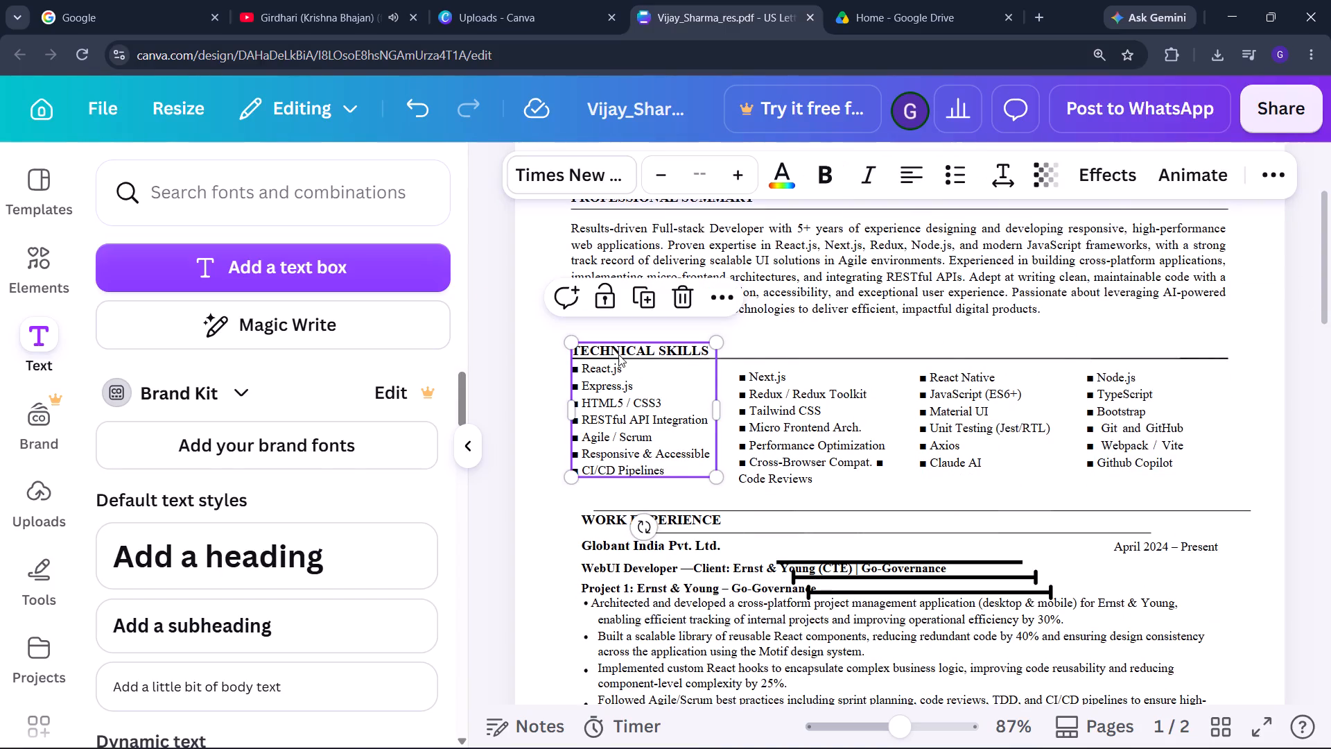
pyautogui.click(706, 350)
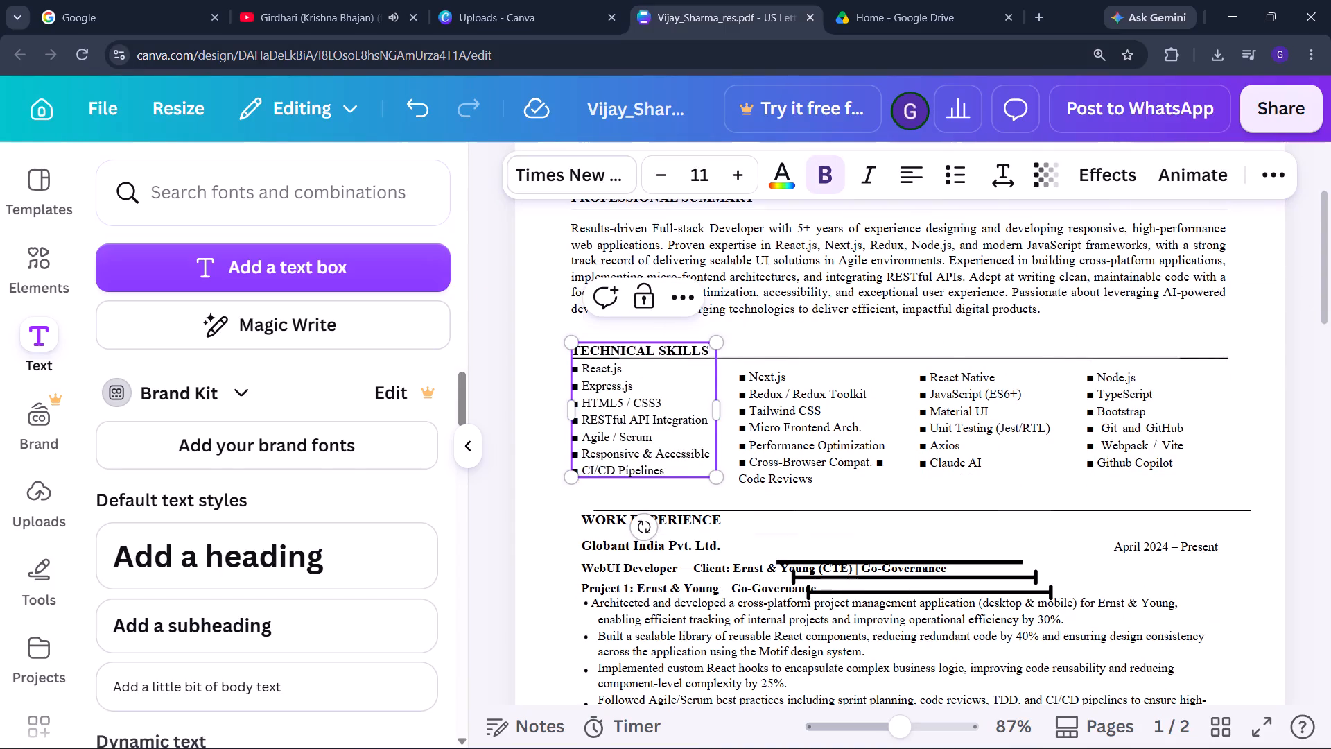
pyautogui.press('BackSpace')
pyautogui.press('BackSpace')
pyautogui.press('BackSpace')
pyautogui.press('BackSpace')
pyautogui.press('BackSpace')
pyautogui.press('BackSpace')
pyautogui.press('BackSpace')
pyautogui.press('BackSpace')
pyautogui.press('BackSpace')
pyautogui.press('BackSpace')
pyautogui.press('BackSpace')
pyautogui.press('BackSpace')
pyautogui.press('BackSpace')
pyautogui.press('BackSpace')
pyautogui.press('BackSpace')
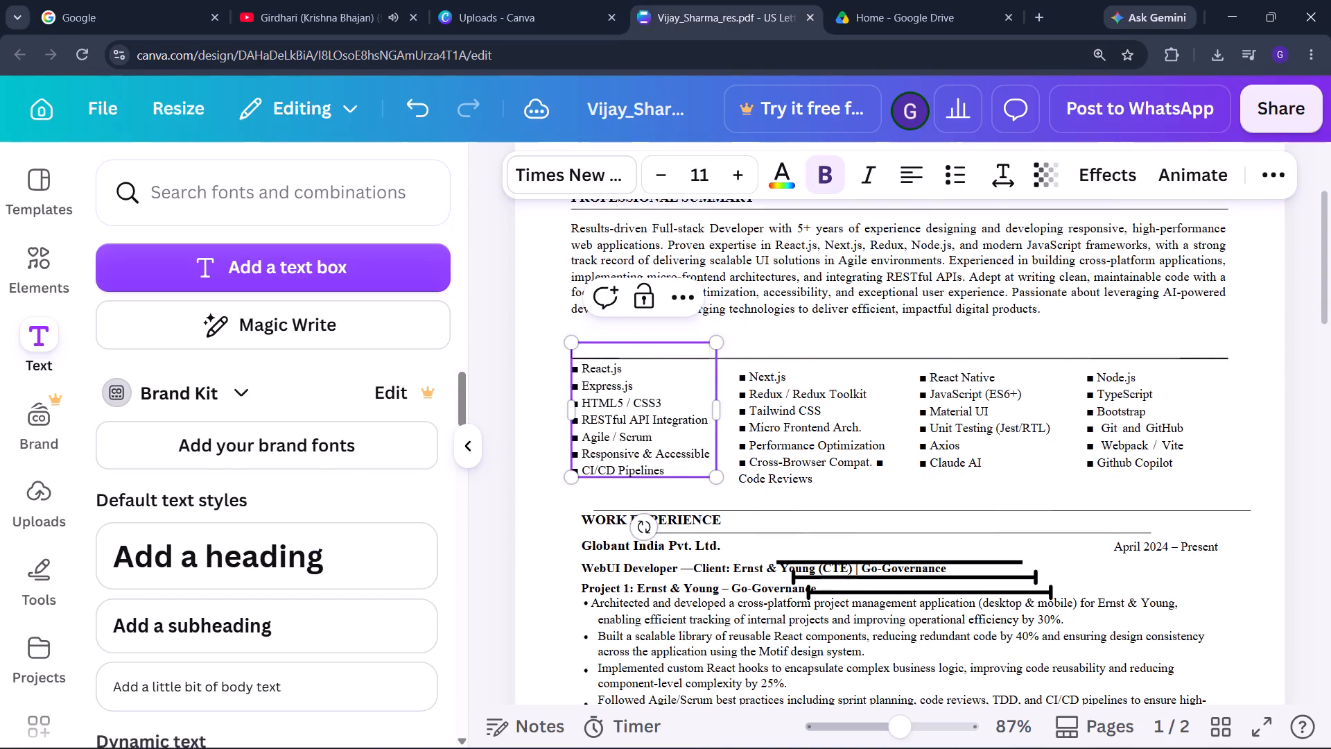
pyautogui.press('BackSpace')
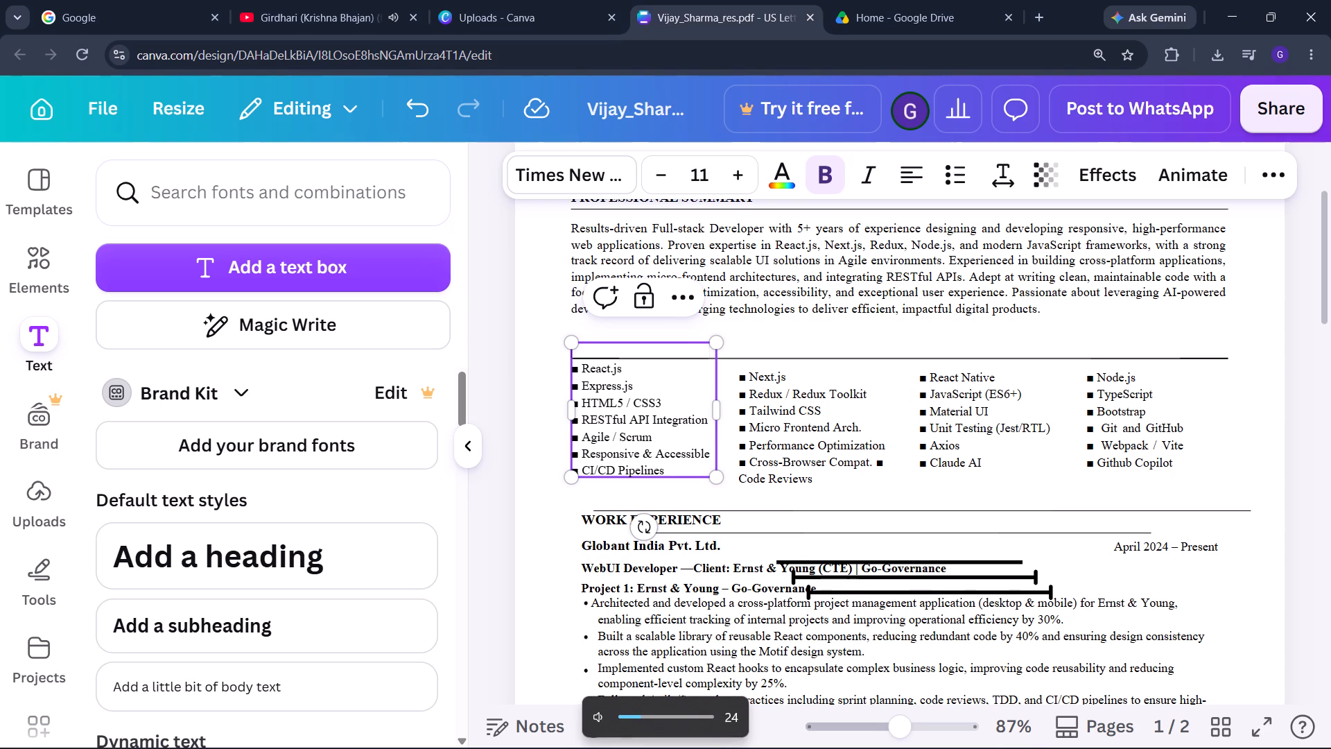
# Remove the leftover empty line above React.js in the first skills column, keeping the bullet.
pyautogui.press('Down')
pyautogui.press('Left')
pyautogui.press('Right')
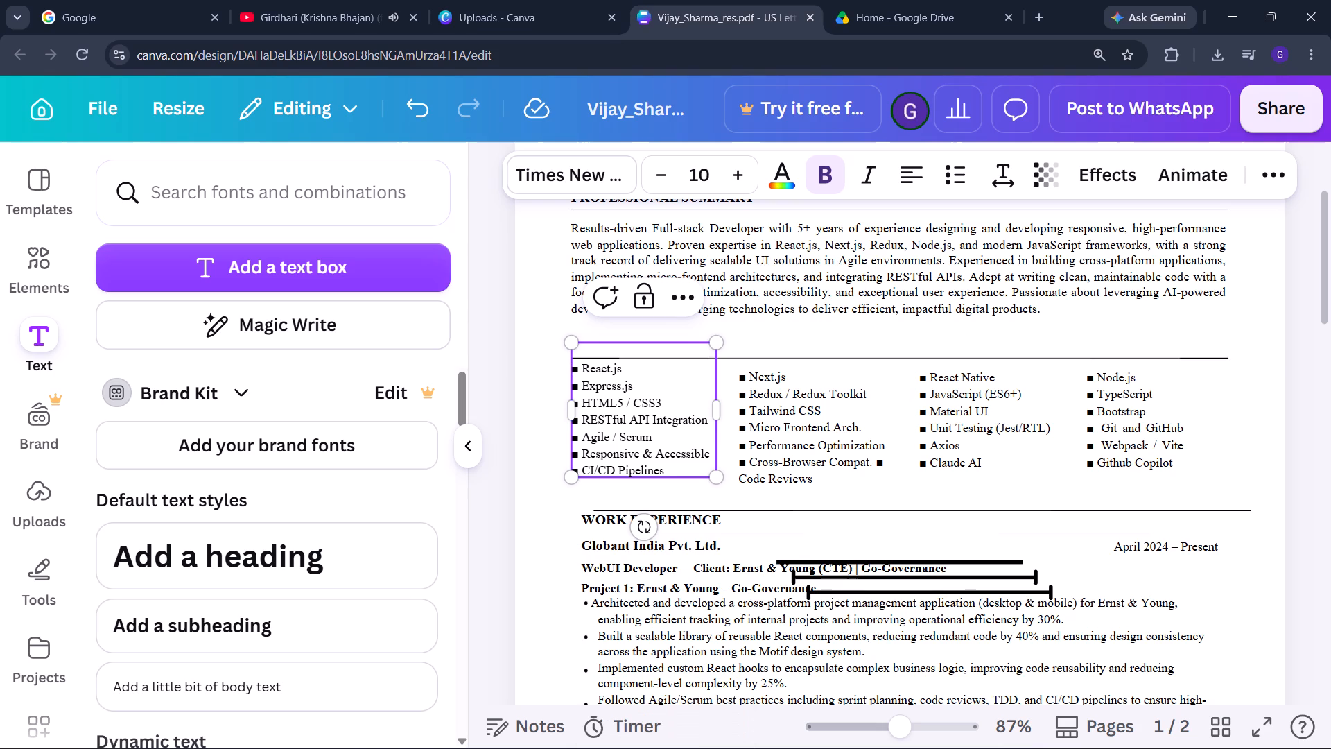
pyautogui.click(577, 365)
pyautogui.press('BackSpace')
pyautogui.press('BackSpace')
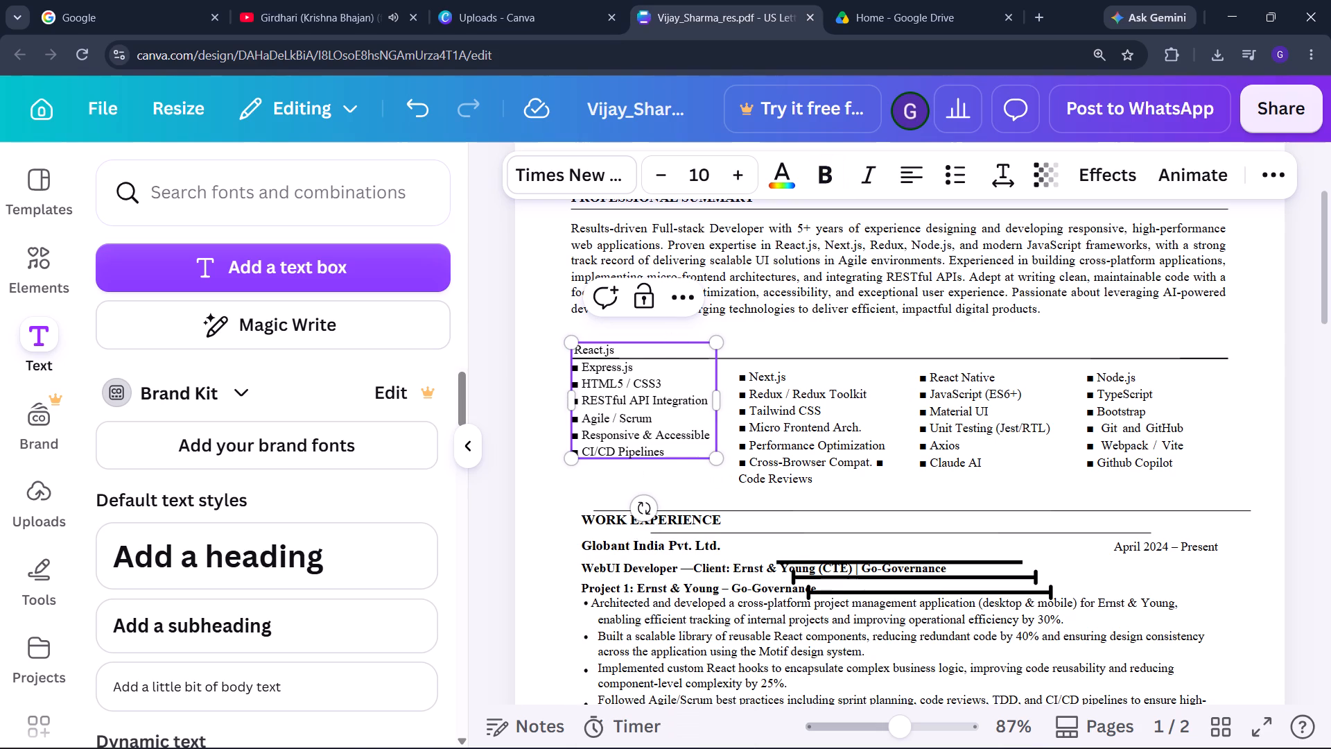
pyautogui.hotkey('ctrl', 'z')
pyautogui.hotkey('ctrl', 'z')
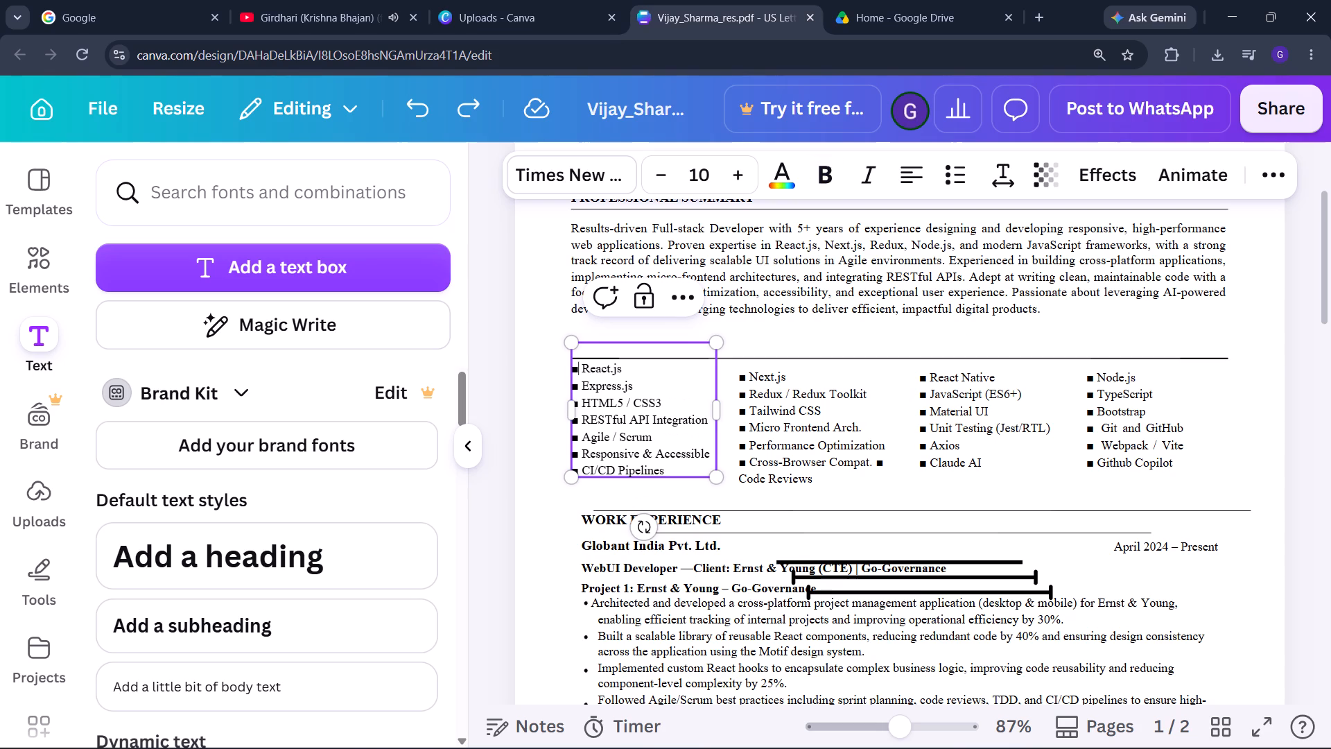
pyautogui.press('Left')
pyautogui.press('BackSpace')
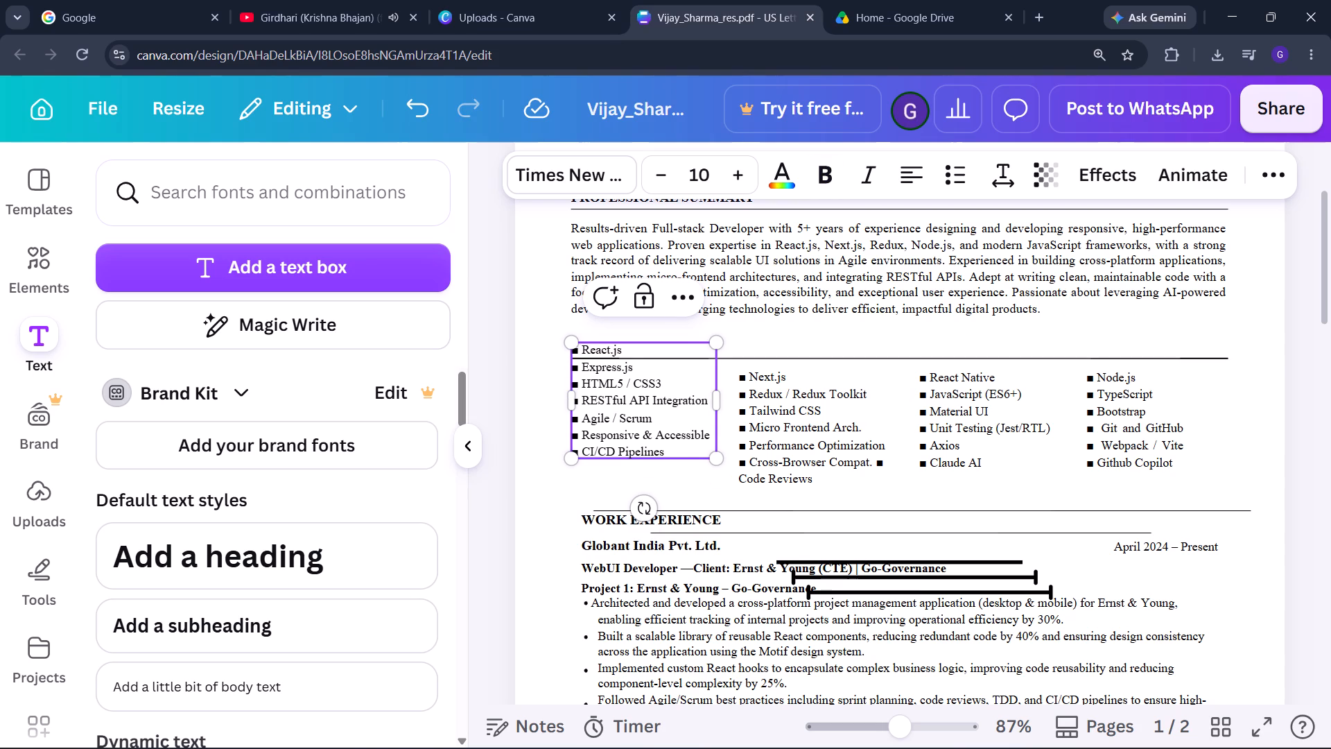
# Move the first skills column below the divider line, level with the other columns and aligned with the summary paragraph's left edge.
pyautogui.moveTo(650, 340); pyautogui.dragTo(654, 369)
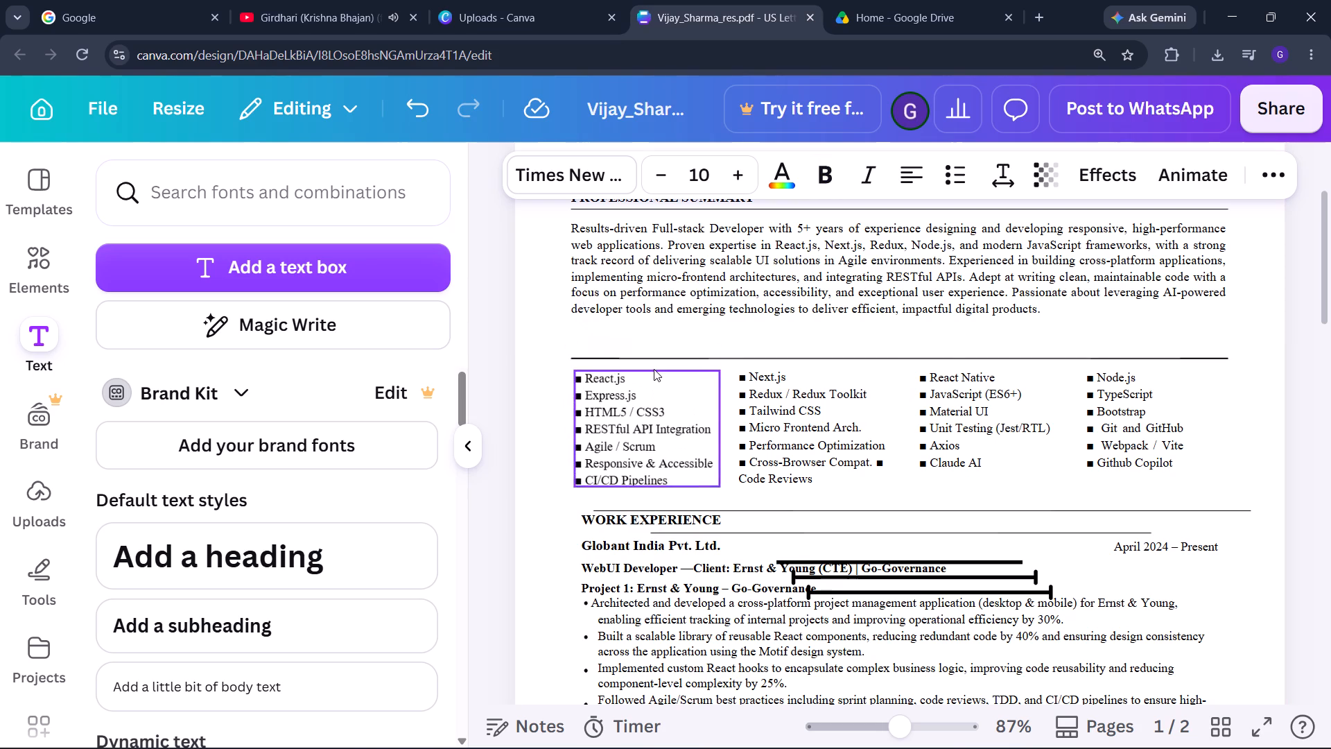
pyautogui.moveTo(654, 369); pyautogui.dragTo(650, 369)
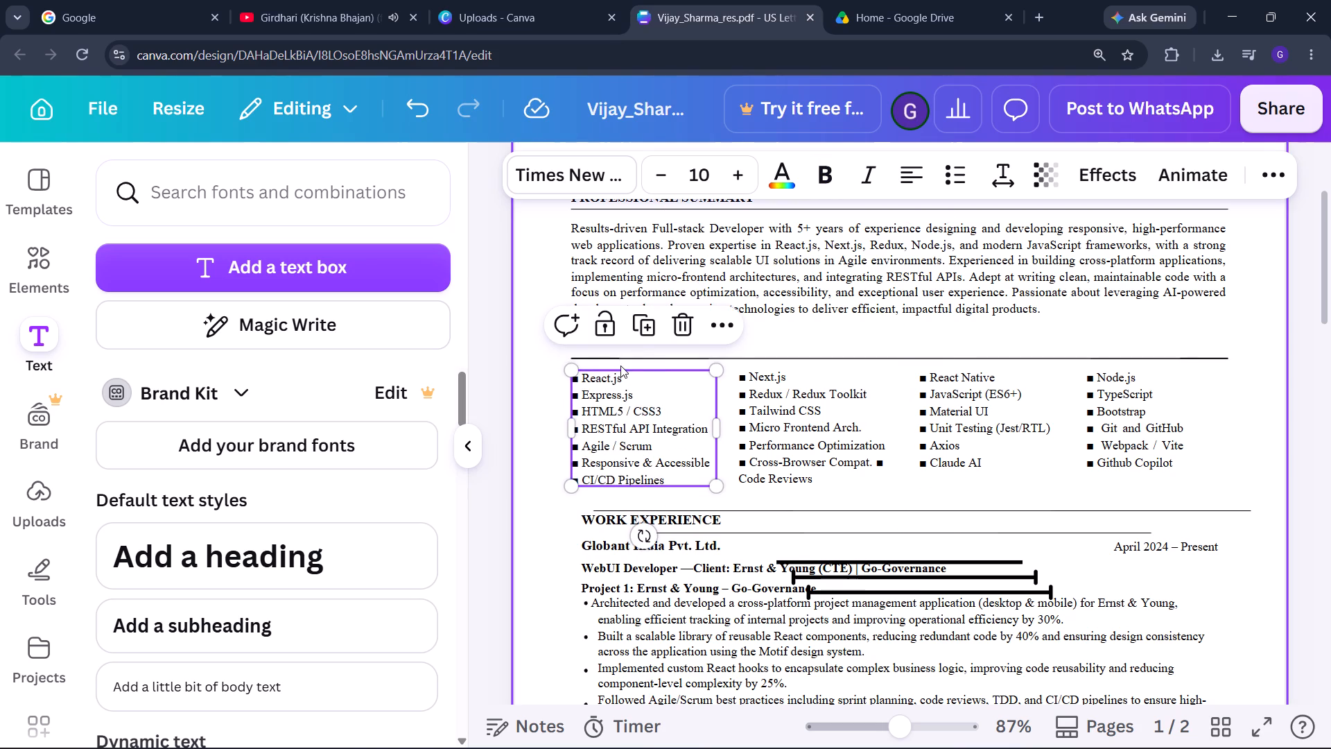
# Duplicate the PROFESSIONAL SUMMARY heading and place the copy just above the skills divider, left-aligned with the original heading.
pyautogui.scroll(1, 620, 241)
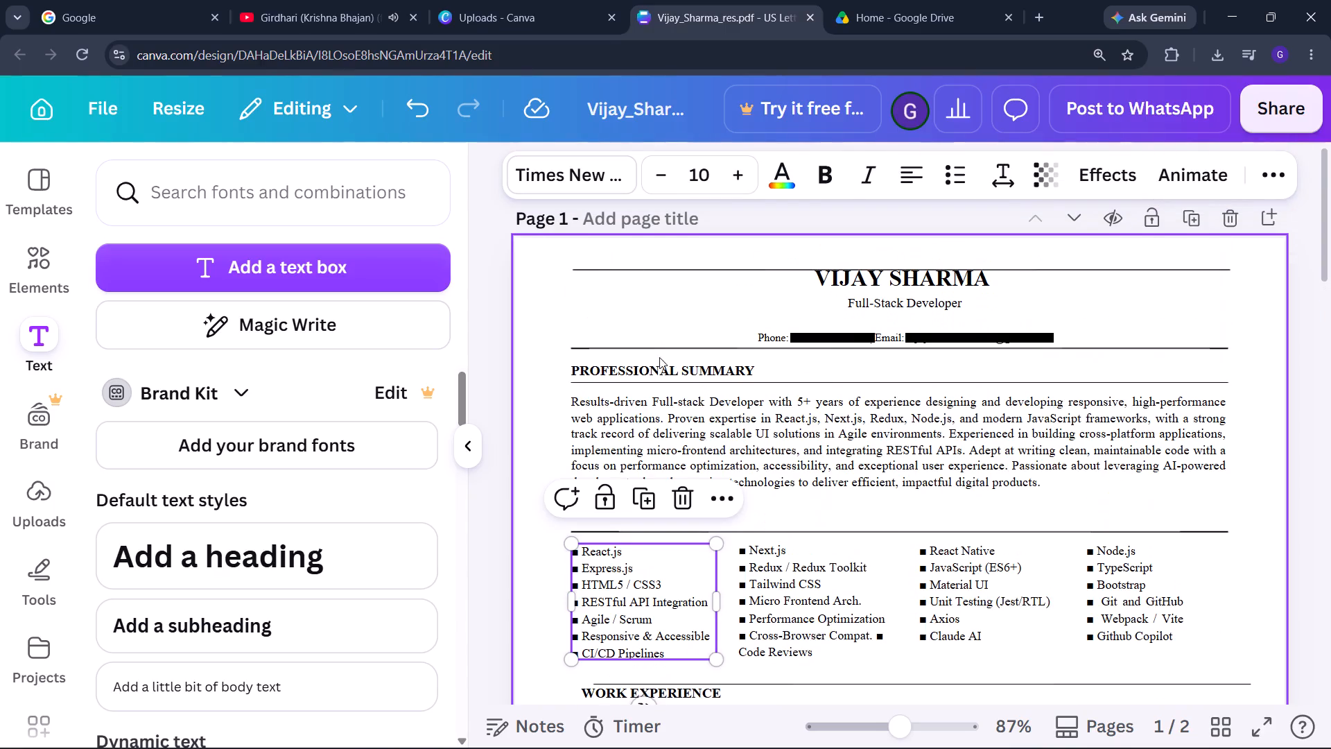
pyautogui.click(660, 366)
pyautogui.click(660, 321)
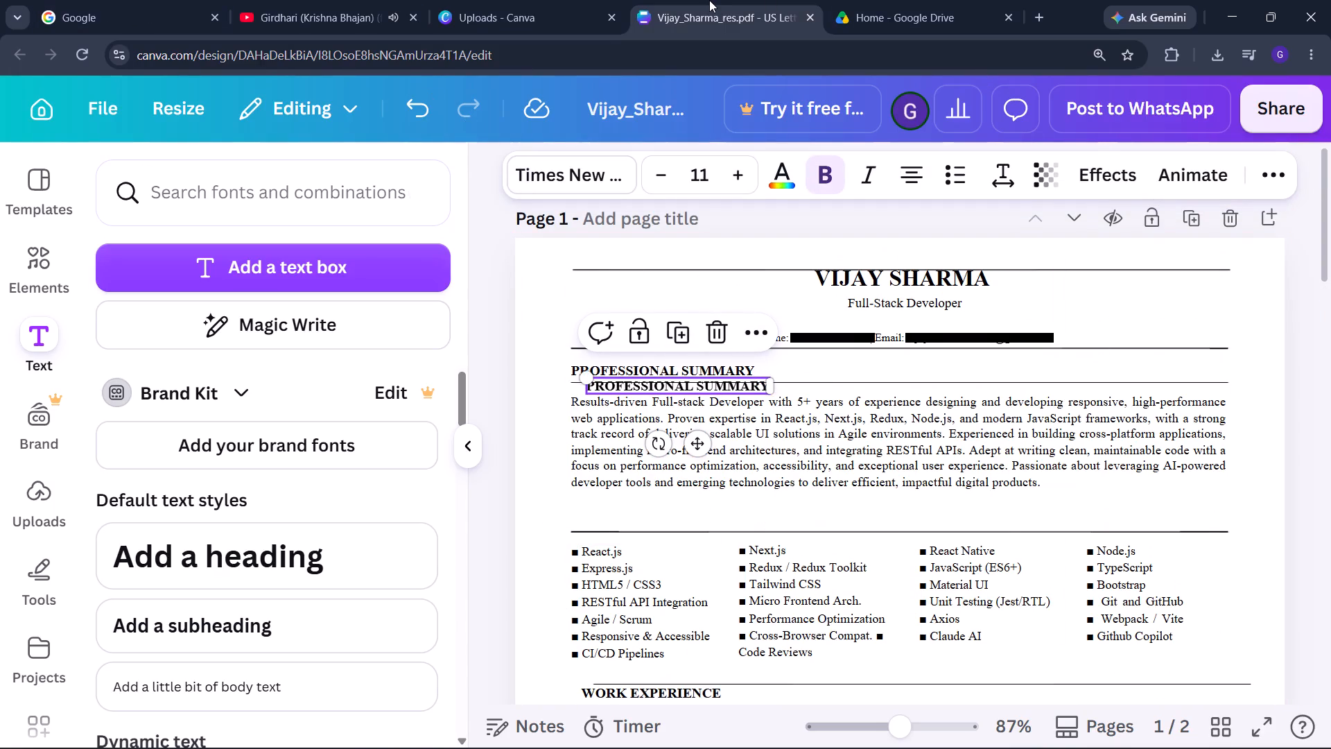
pyautogui.scroll(1, 396, 0)
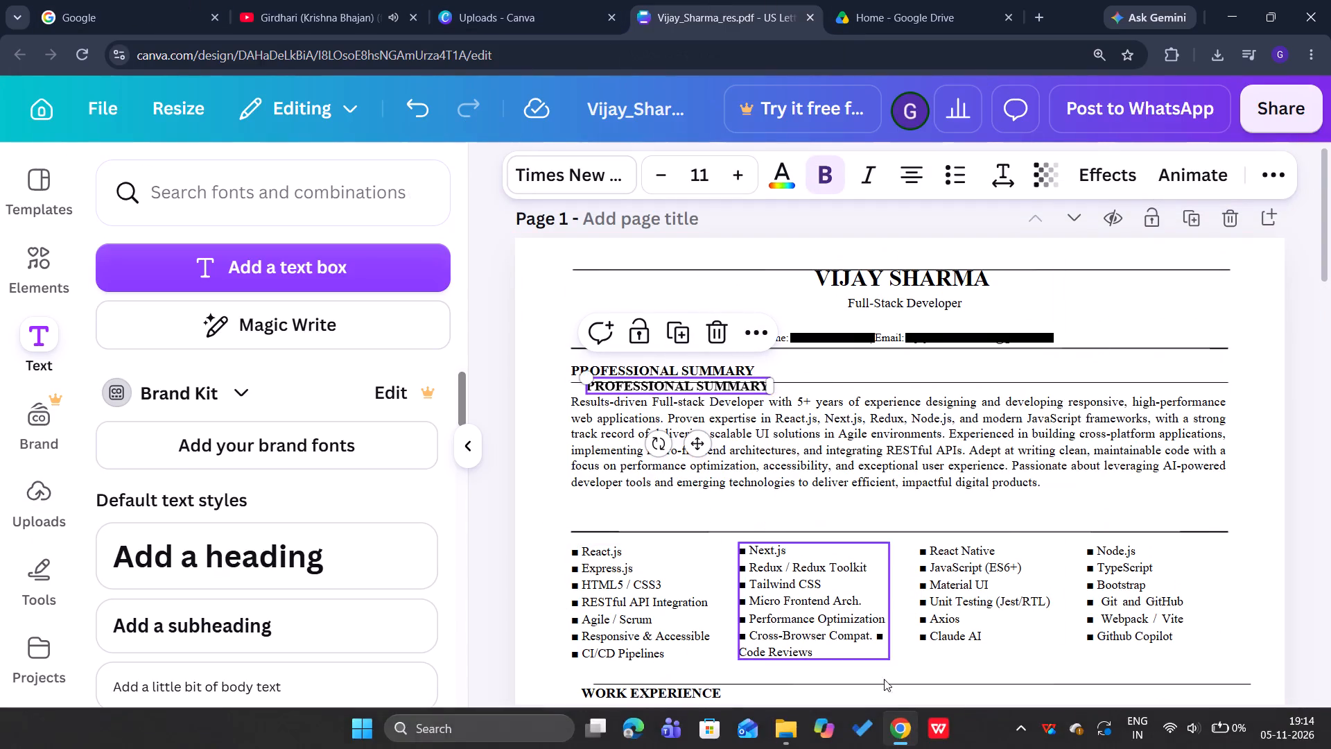
pyautogui.moveTo(643, 385); pyautogui.dragTo(617, 508)
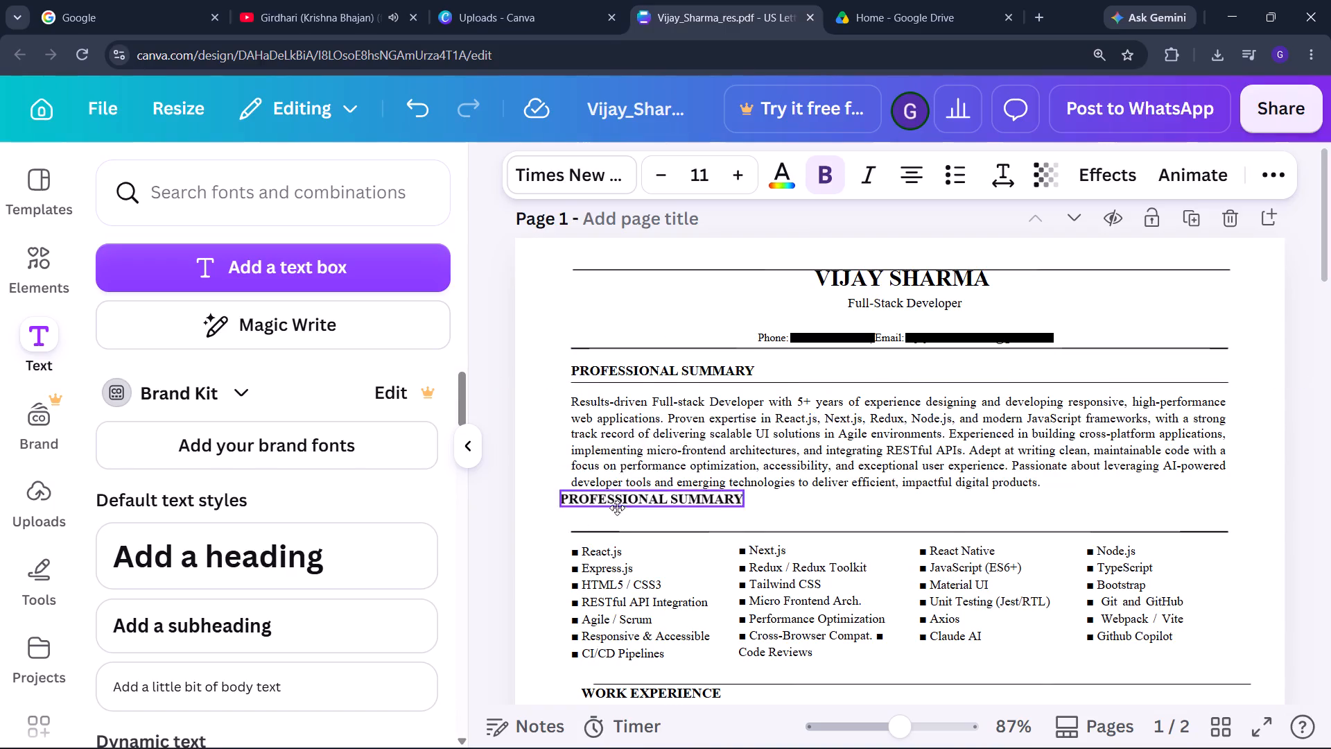
pyautogui.moveTo(617, 508); pyautogui.dragTo(617, 513)
pyautogui.moveTo(617, 513); pyautogui.dragTo(627, 510)
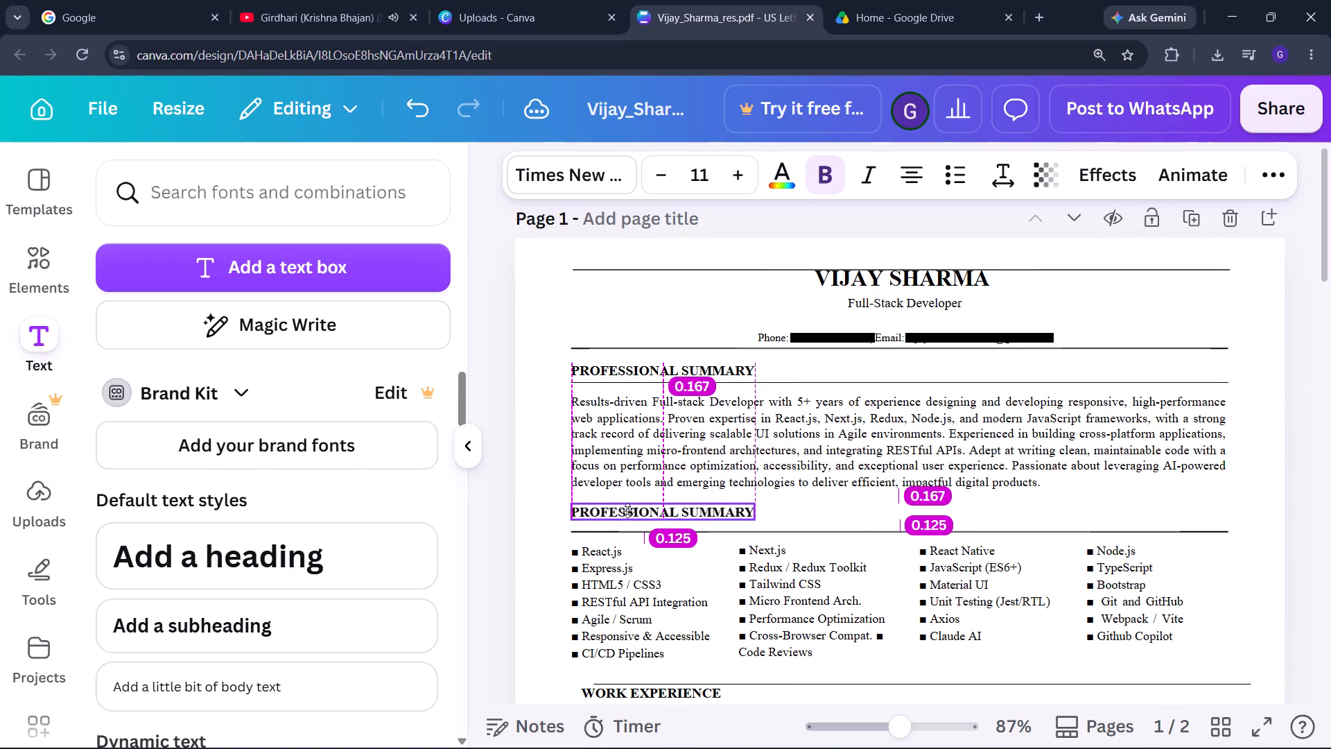
pyautogui.moveTo(627, 510); pyautogui.dragTo(627, 517)
pyautogui.click(676, 603)
# Replace the text of the duplicated PROFESSIONAL SUMMARY heading above the skills divider with TECHNICAL SKILLS.
pyautogui.click(665, 519)
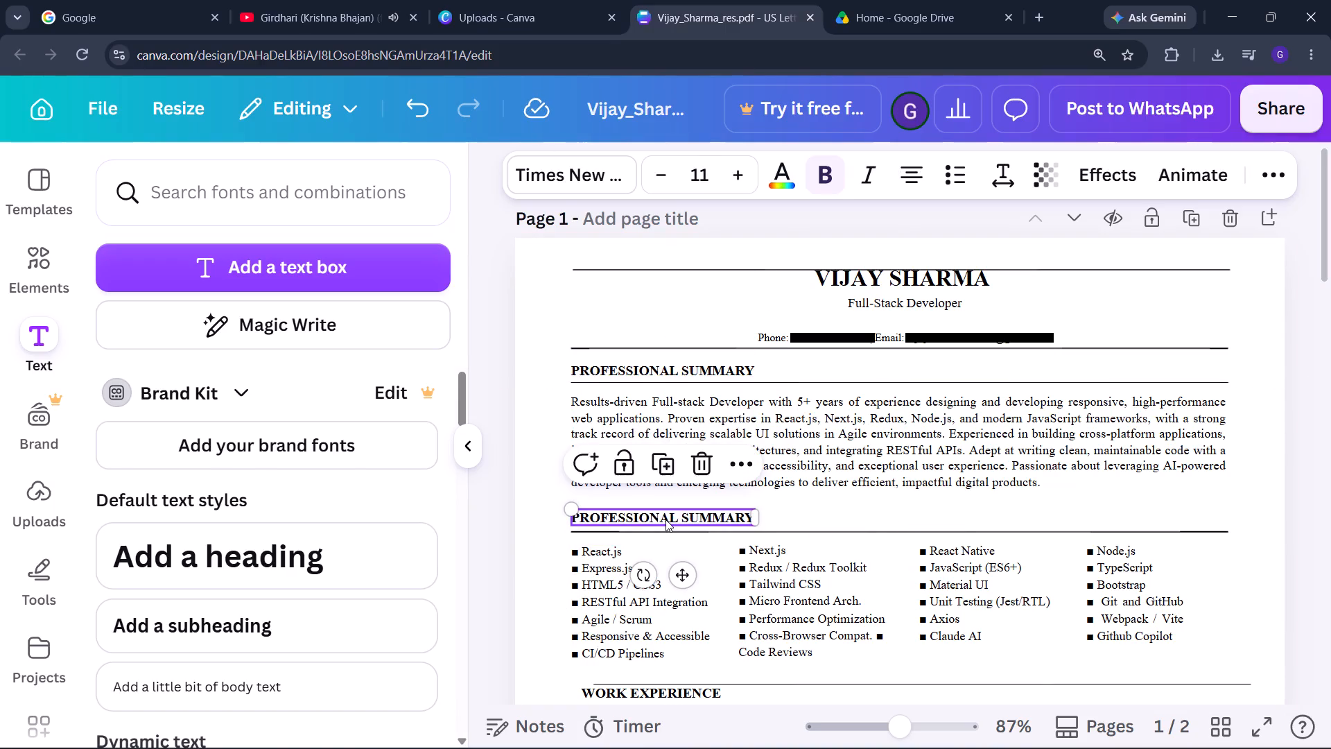
pyautogui.doubleClick(672, 517)
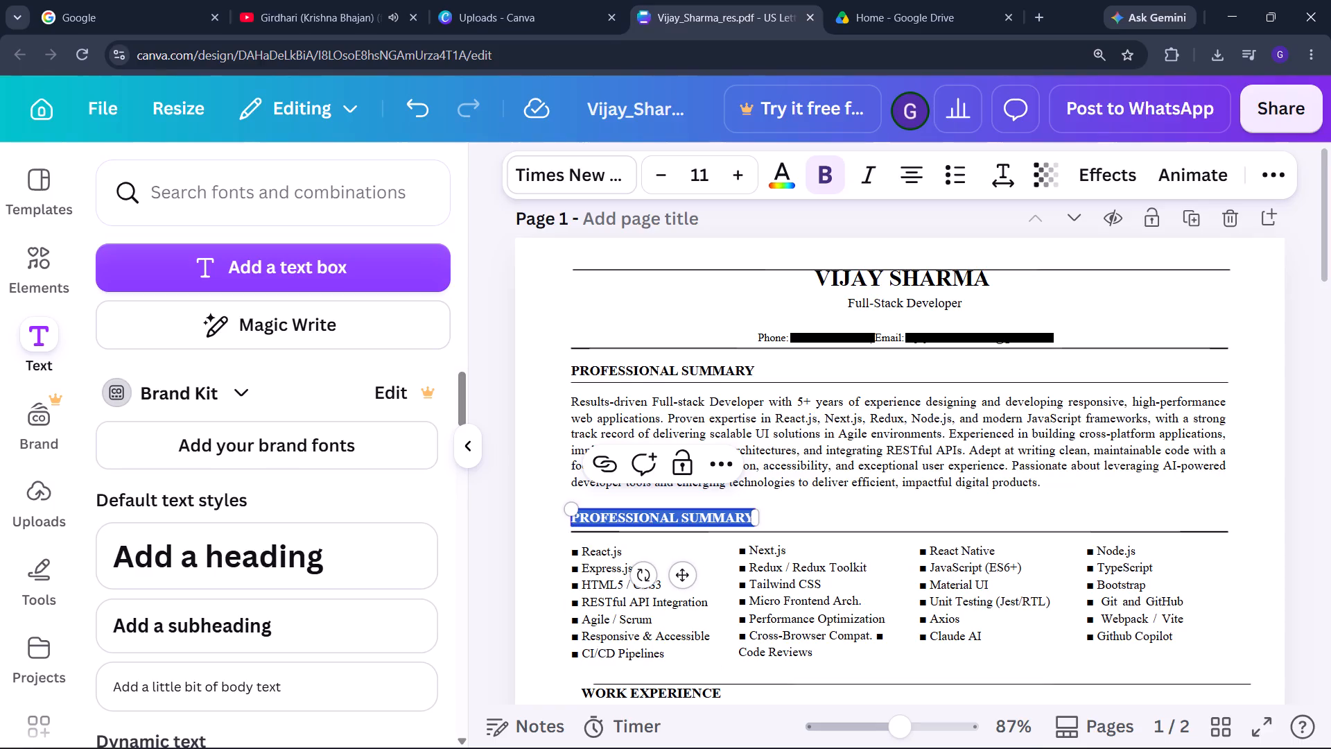
pyautogui.hotkey('shift', 't')
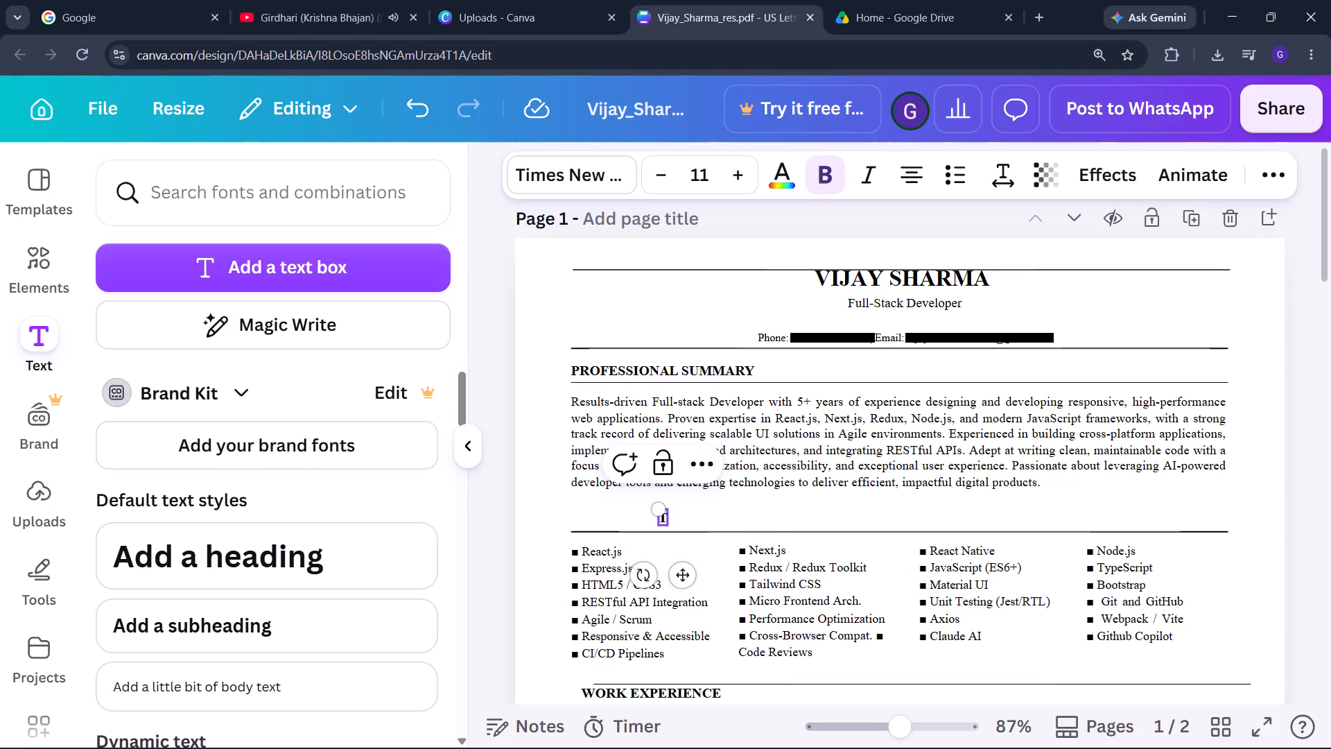
pyautogui.write('echnical')
pyautogui.press('BackSpace')
pyautogui.press('BackSpace')
pyautogui.press('BackSpace')
pyautogui.press('BackSpace')
pyautogui.press('BackSpace')
pyautogui.press('BackSpace')
pyautogui.press('BackSpace')
pyautogui.press('BackSpace')
pyautogui.write('ECHNICAL SKI')
pyautogui.write('LLS')
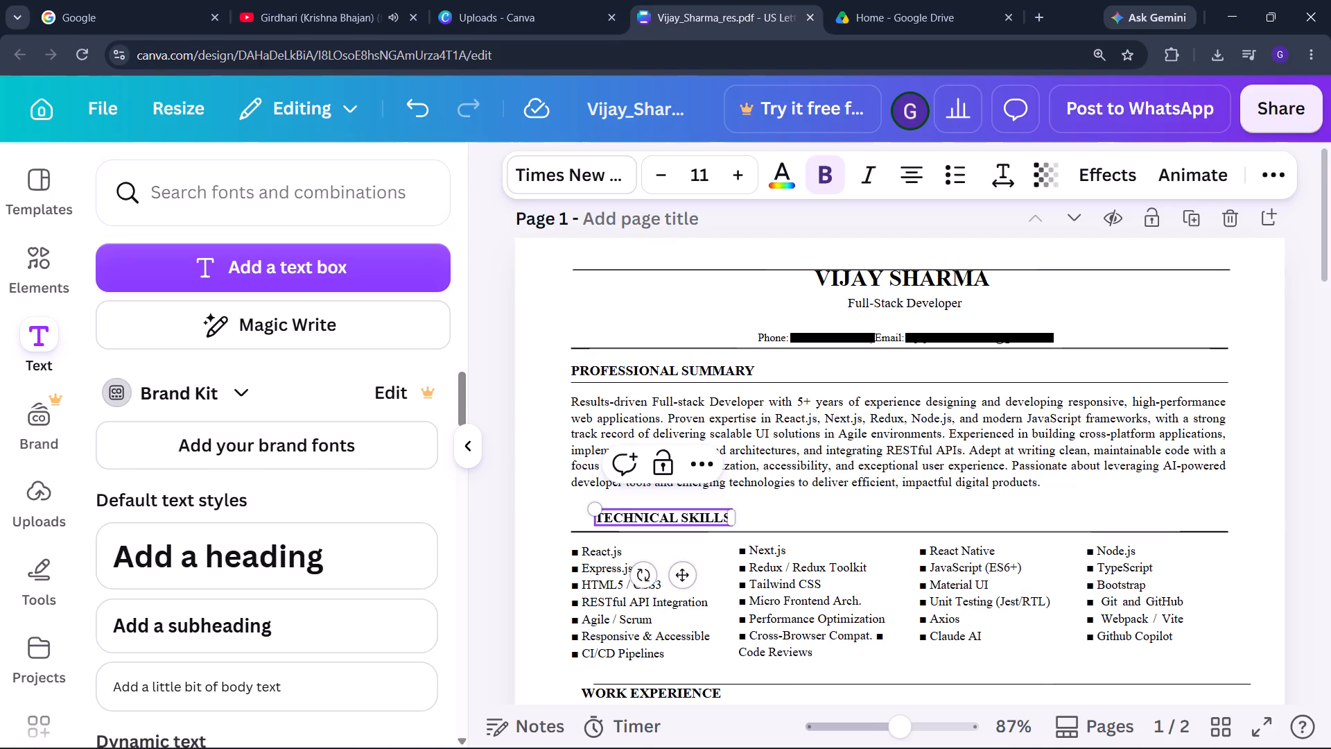
pyautogui.click(869, 539)
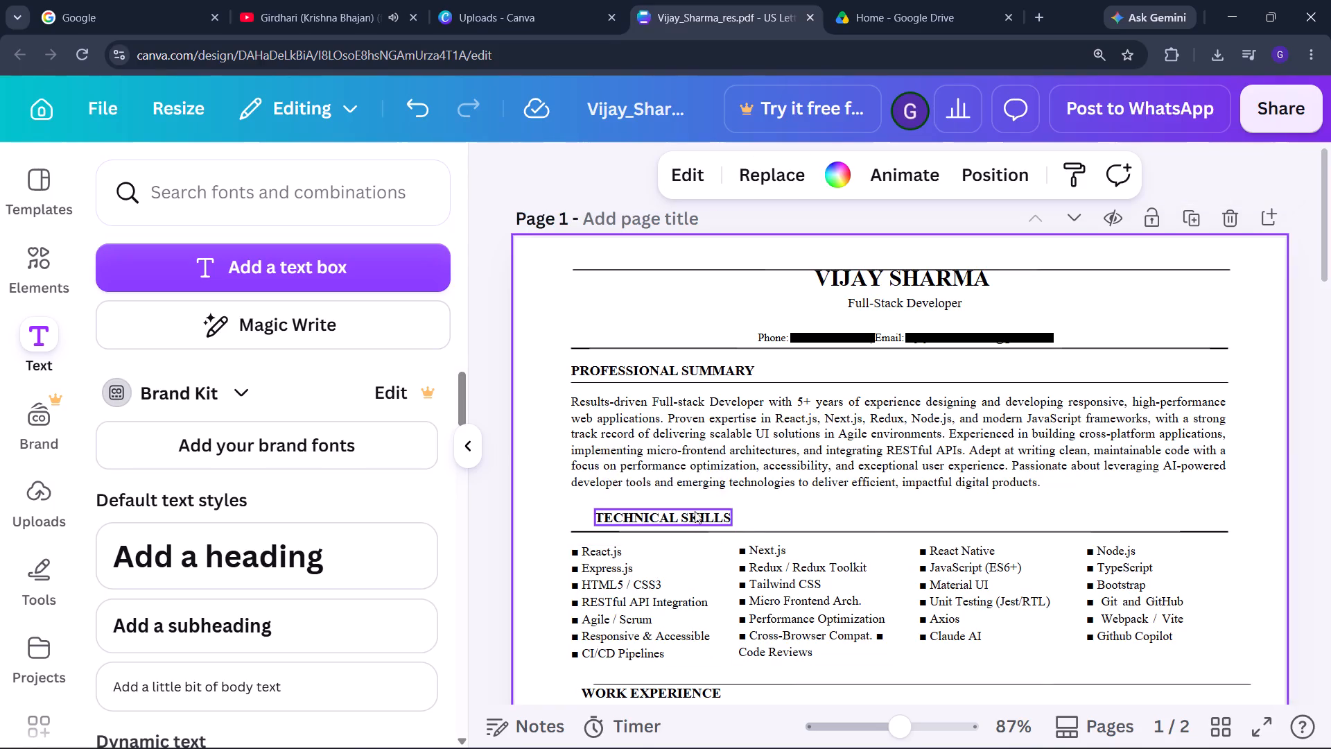
# Move the TECHNICAL SKILLS heading so its left edge aligns with PROFESSIONAL SUMMARY, keeping it just above the skills divider.
pyautogui.moveTo(692, 515); pyautogui.dragTo(681, 517)
pyautogui.click(675, 517)
pyautogui.moveTo(670, 517); pyautogui.dragTo(658, 511)
pyautogui.tripleClick(658, 511)
pyautogui.click(656, 511)
pyautogui.click(686, 540)
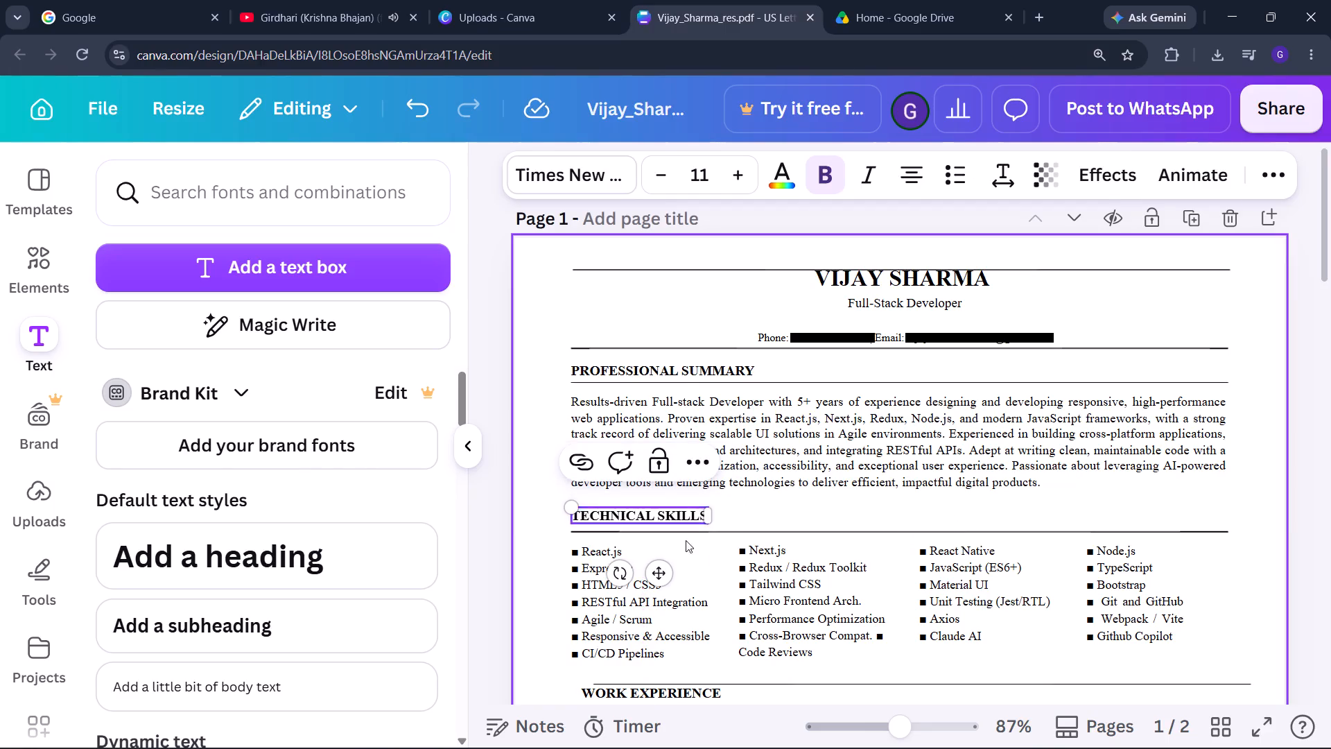
pyautogui.click(670, 515)
pyautogui.tripleClick(664, 515)
pyautogui.doubleClick(664, 515)
pyautogui.doubleClick(731, 541)
pyautogui.click(670, 510)
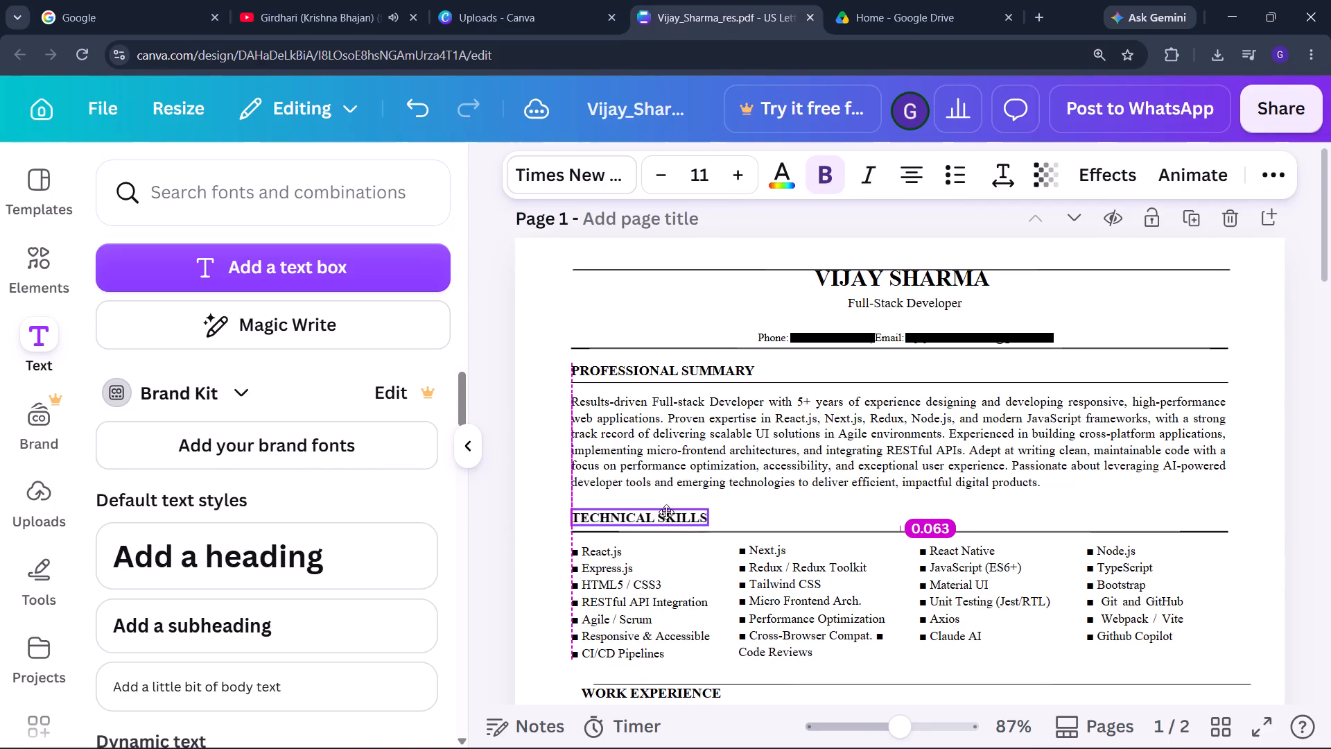
# Fine-tune the position of the first skills column, starting with React.js, beneath the TECHNICAL SKILLS heading.
pyautogui.click(686, 562)
pyautogui.scroll(-2, 684, 585)
pyautogui.scroll(2, 675, 583)
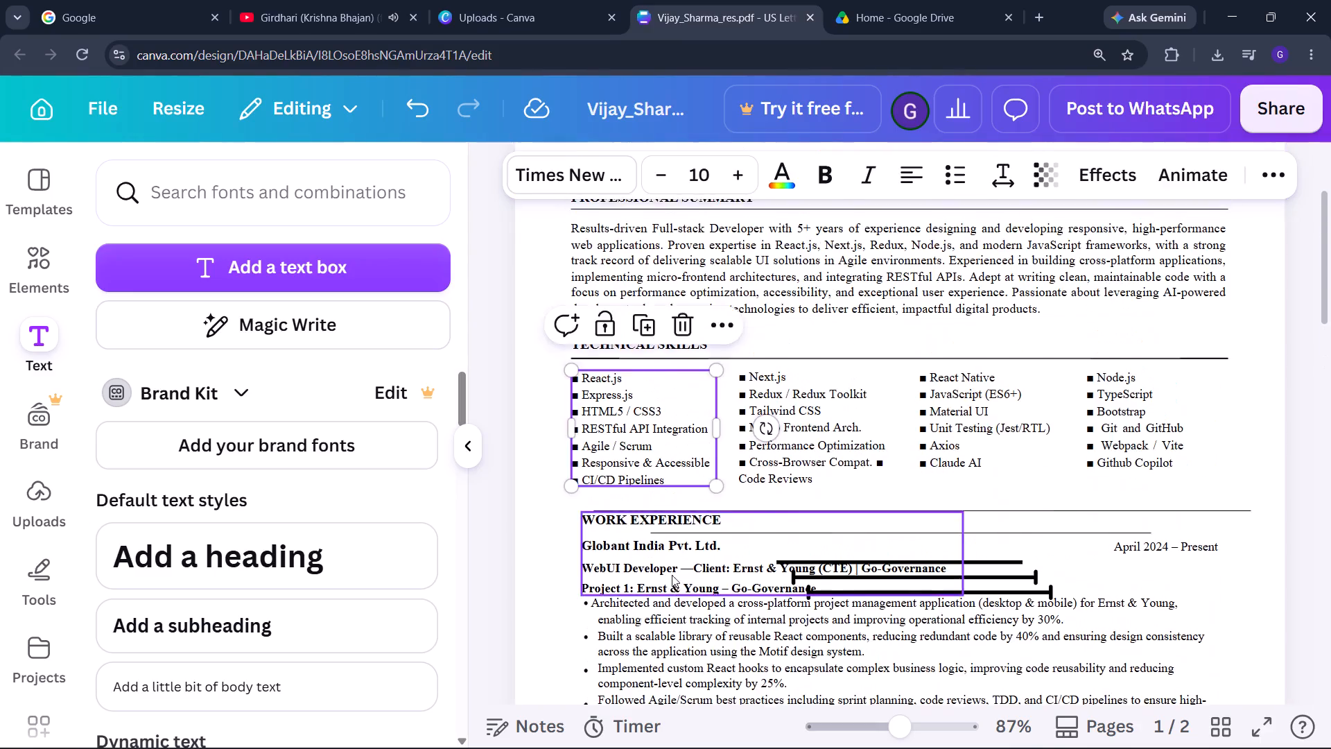
pyautogui.scroll(2, 672, 575)
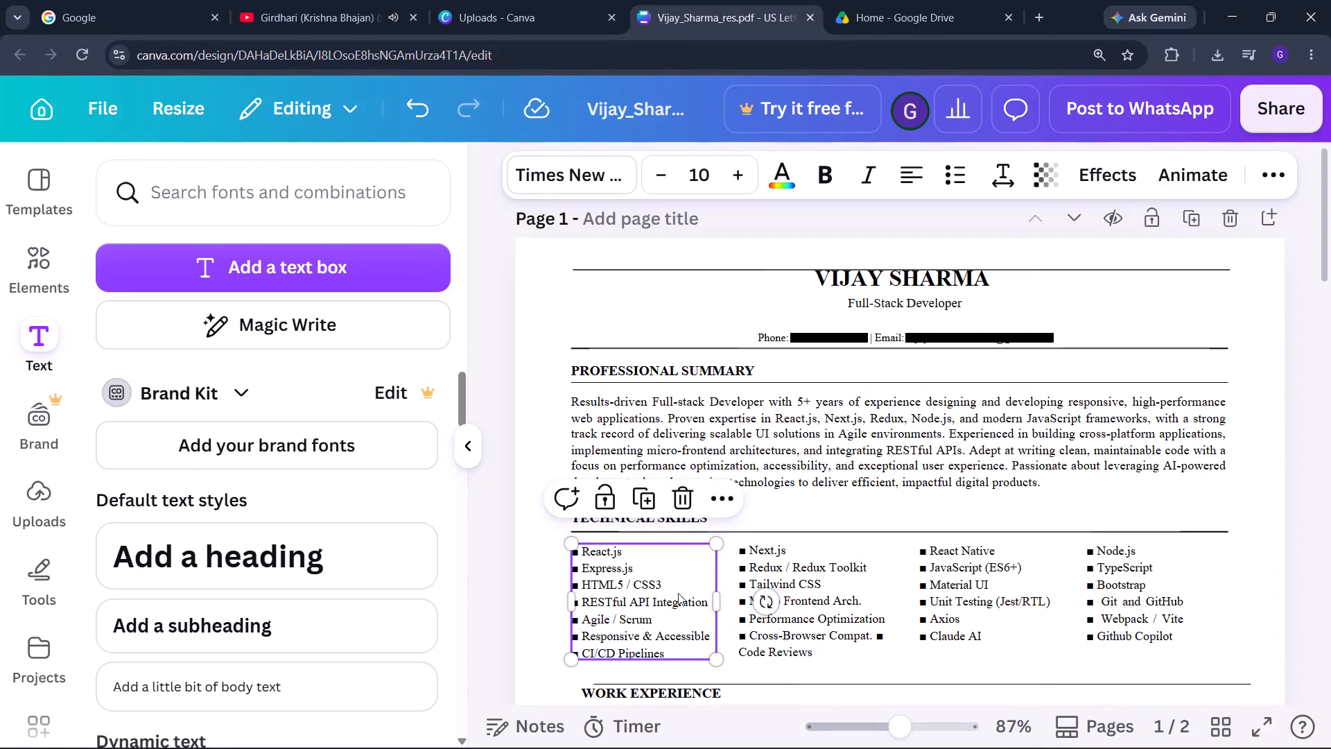
pyautogui.click(645, 612)
pyautogui.doubleClick(887, 631)
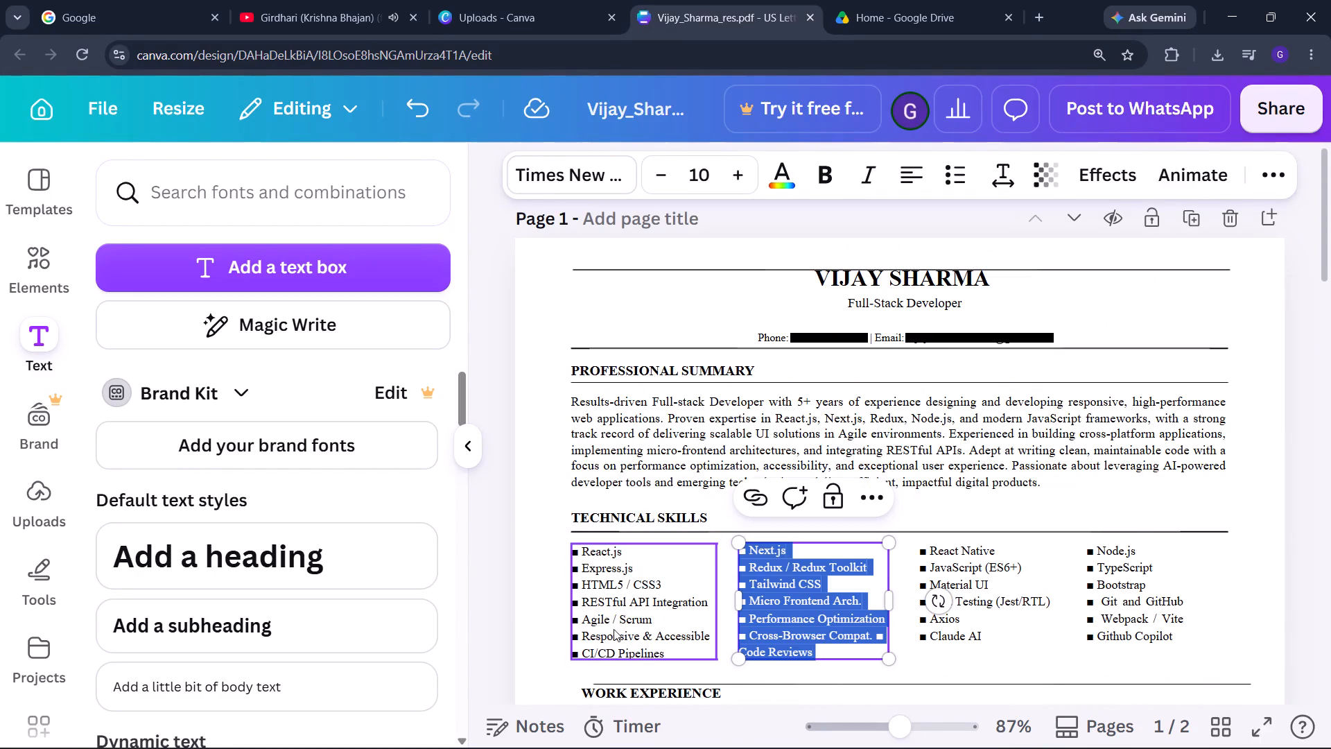
pyautogui.doubleClick(618, 621)
pyautogui.click(618, 621)
pyautogui.moveTo(618, 621); pyautogui.dragTo(627, 610)
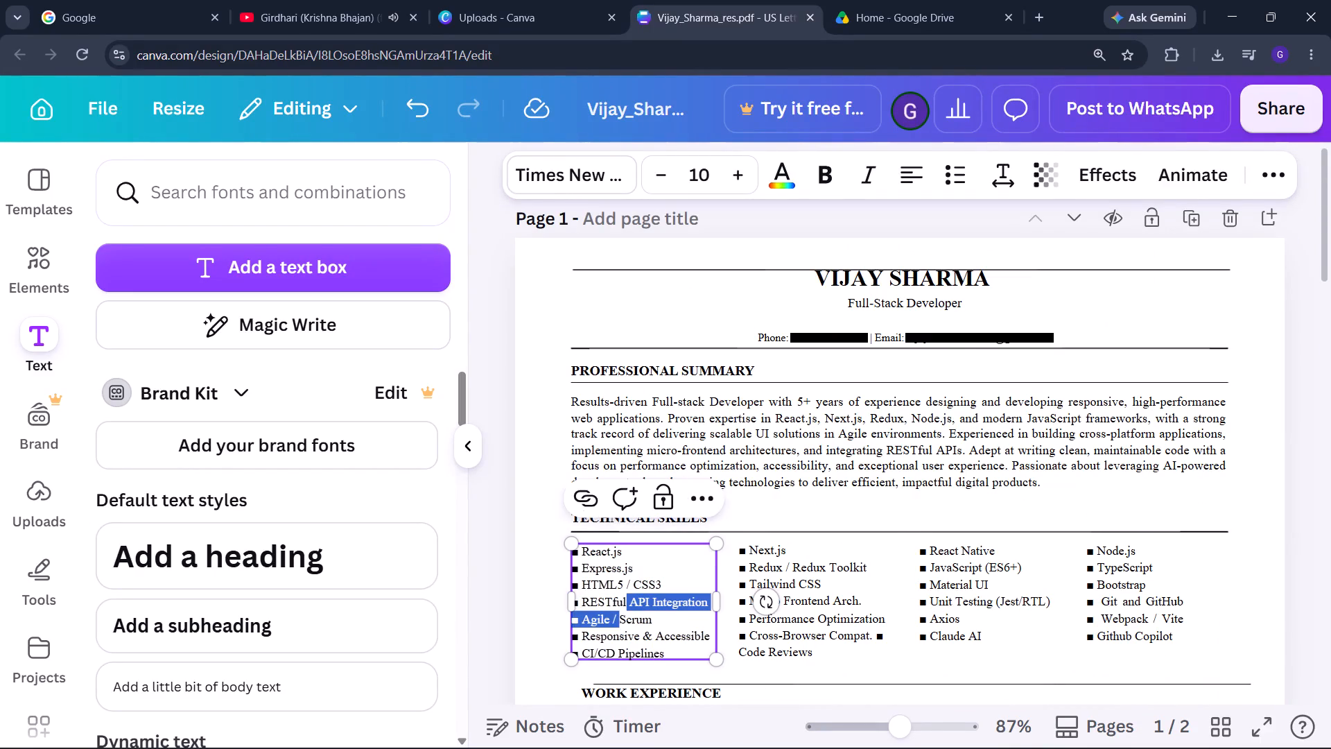
pyautogui.click(758, 451)
pyautogui.doubleClick(646, 601)
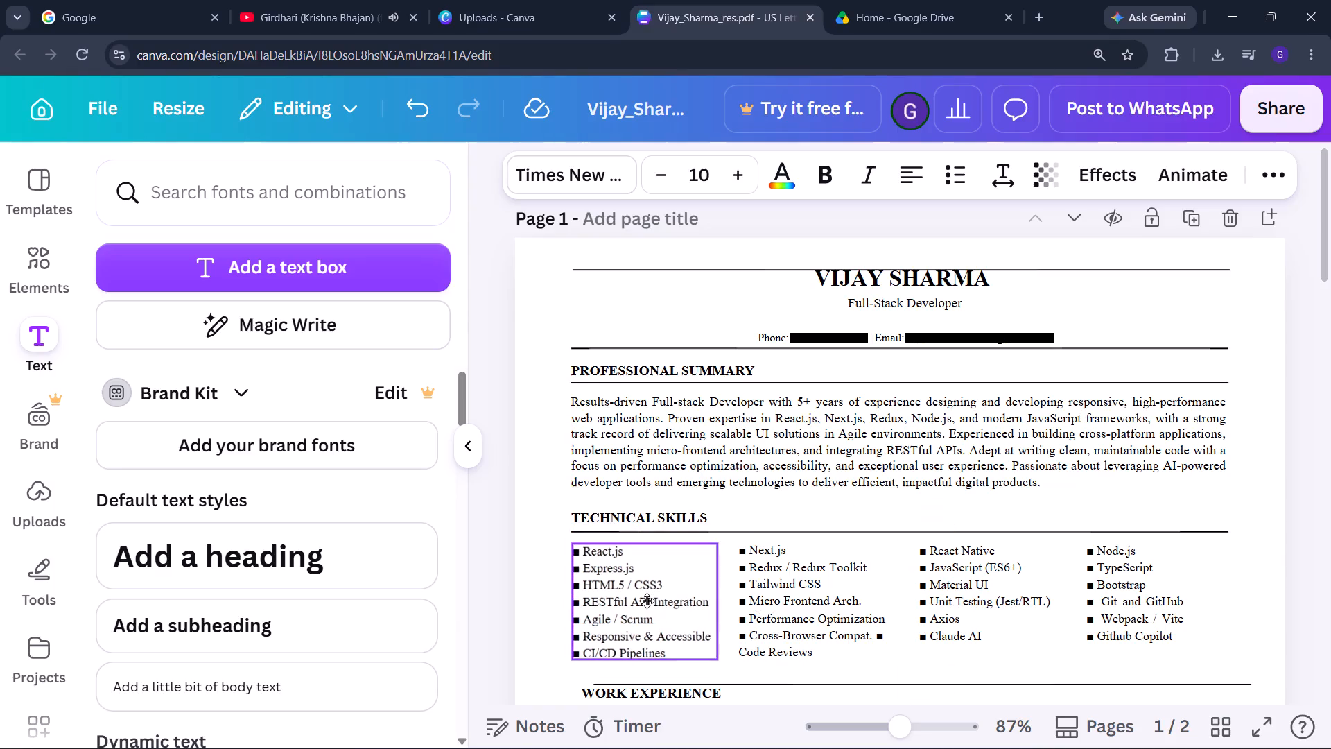
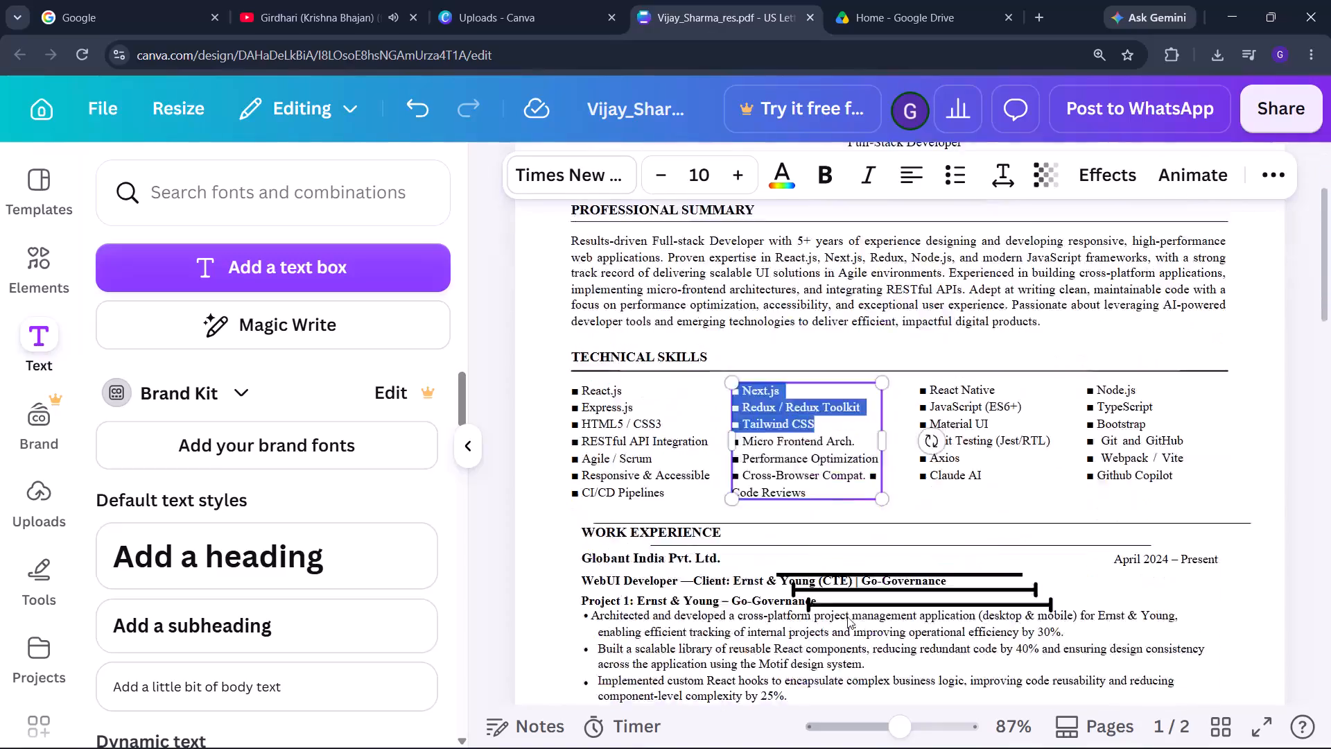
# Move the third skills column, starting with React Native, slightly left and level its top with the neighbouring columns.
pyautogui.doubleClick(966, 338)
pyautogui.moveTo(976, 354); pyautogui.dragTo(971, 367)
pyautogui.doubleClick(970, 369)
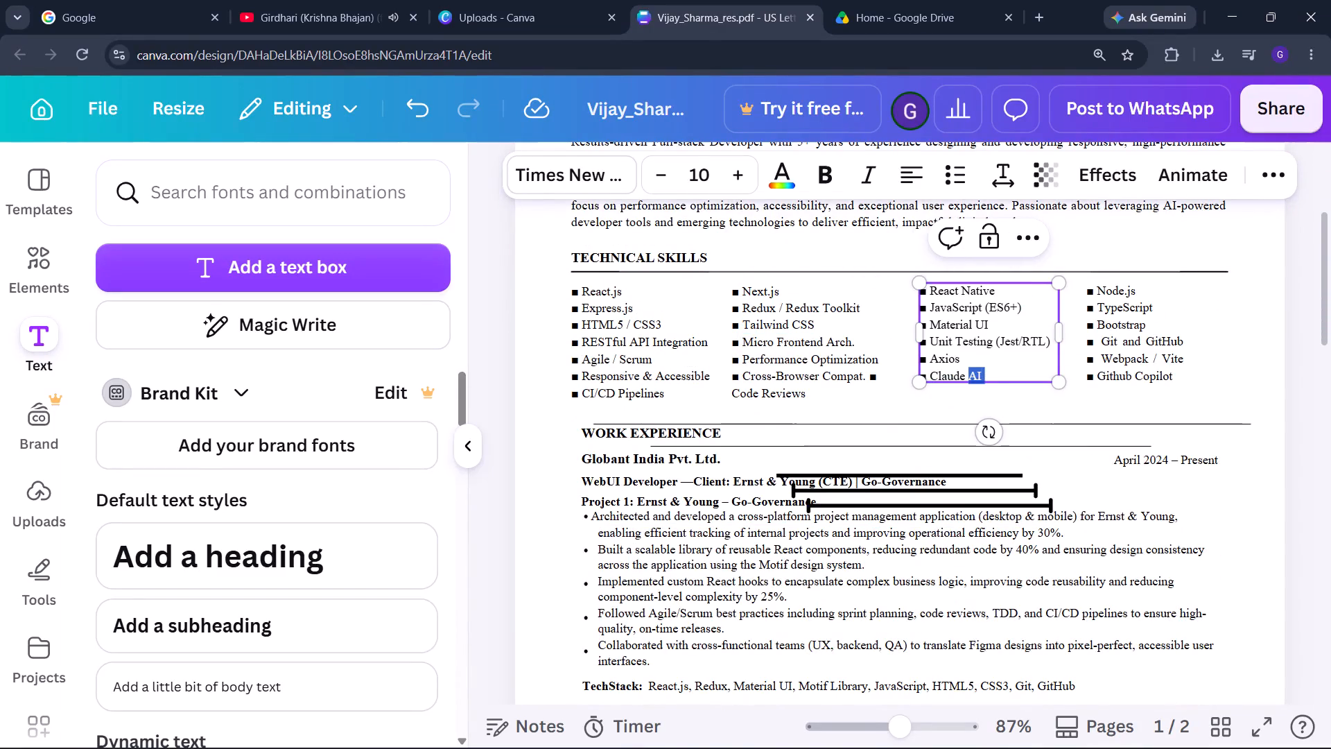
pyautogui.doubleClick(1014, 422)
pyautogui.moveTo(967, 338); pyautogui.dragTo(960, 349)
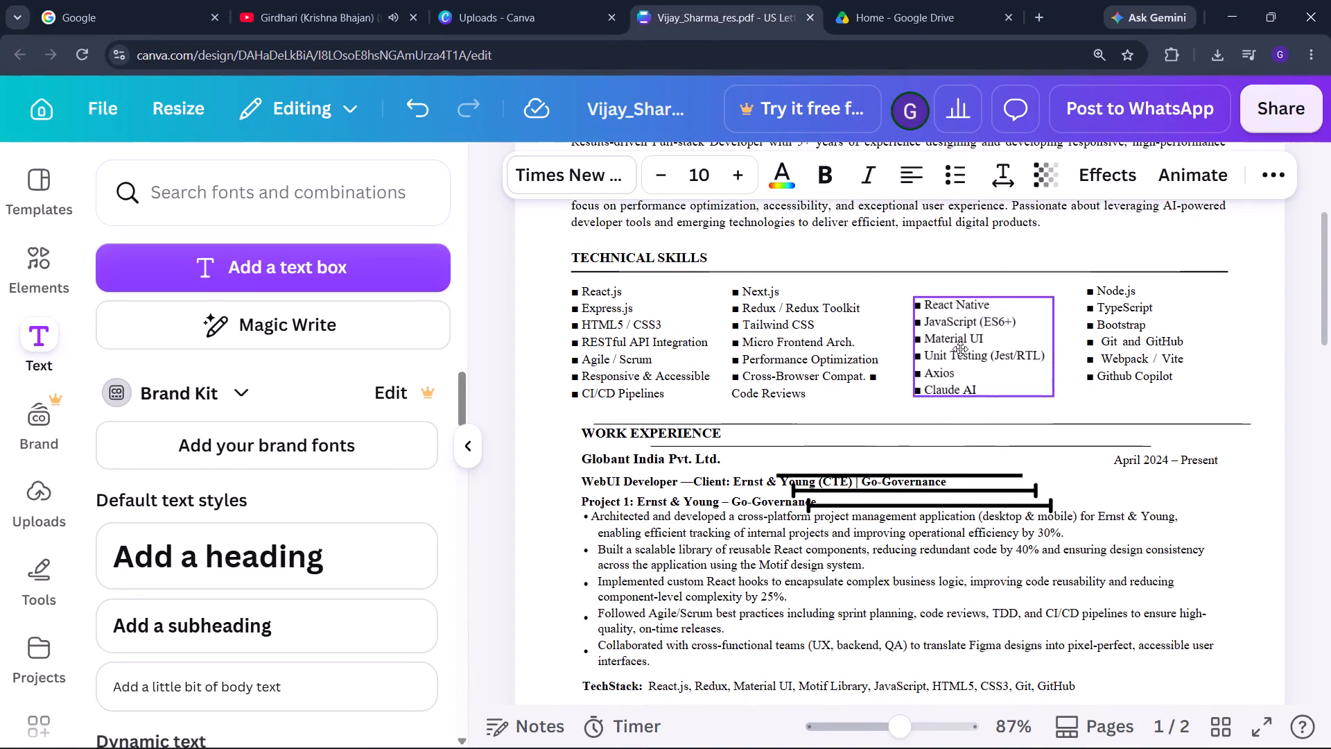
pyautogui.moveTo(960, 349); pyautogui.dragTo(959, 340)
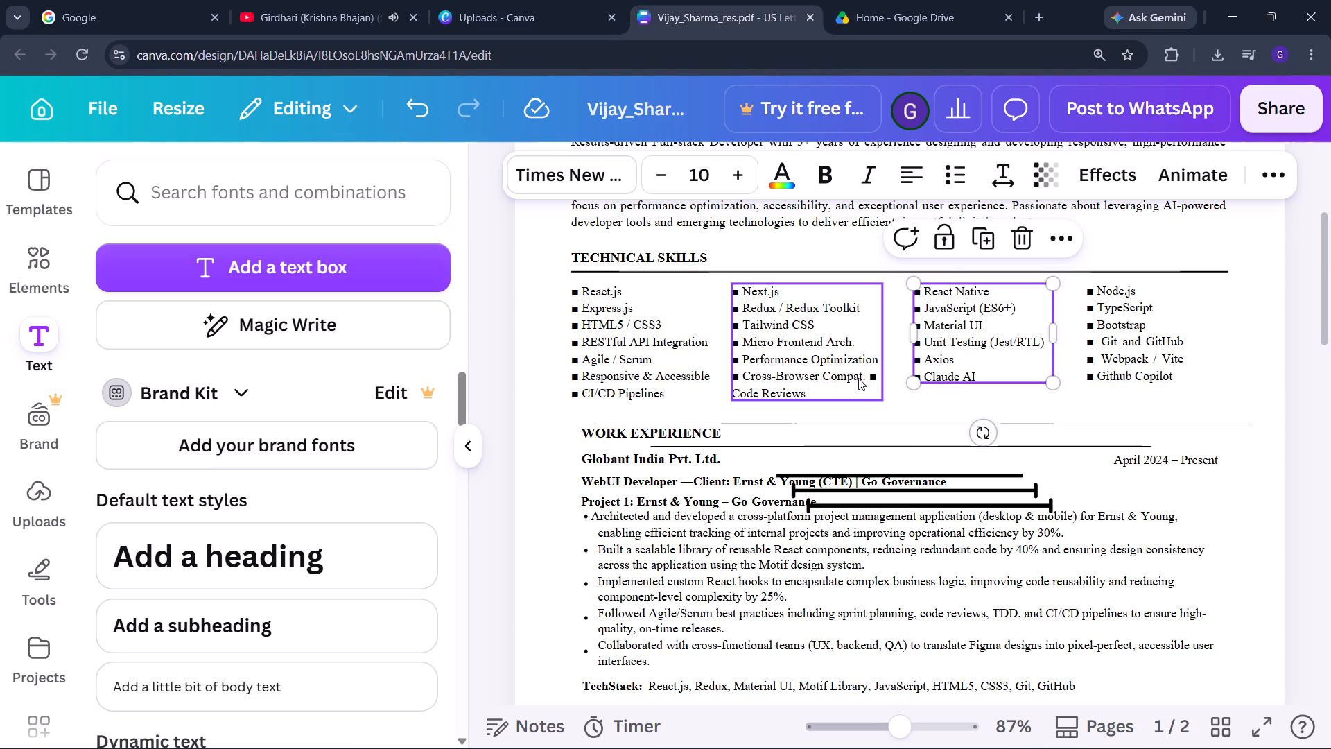
# In the second skills column, put Code Reviews on its own bulleted line and remove the period after Cross-Browser Compat.
pyautogui.click(873, 373)
pyautogui.click(868, 377)
pyautogui.click(871, 380)
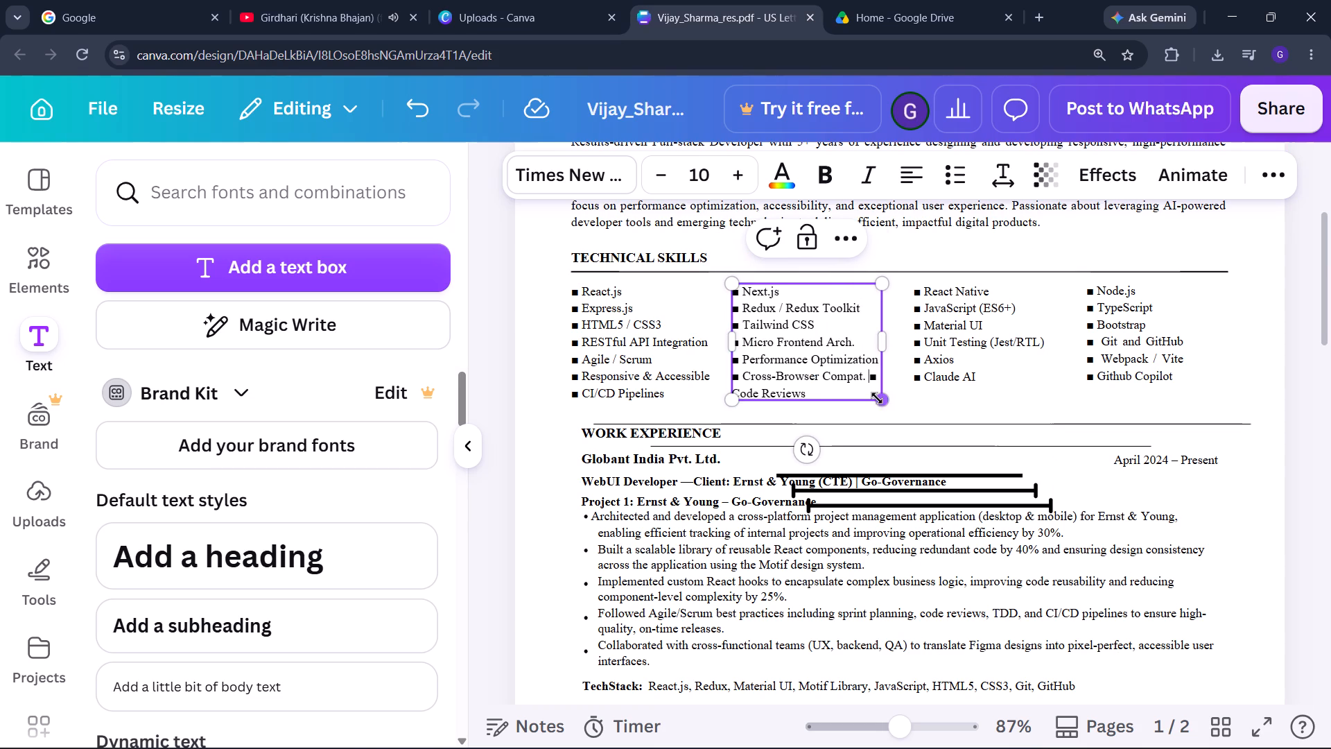
pyautogui.press('Return')
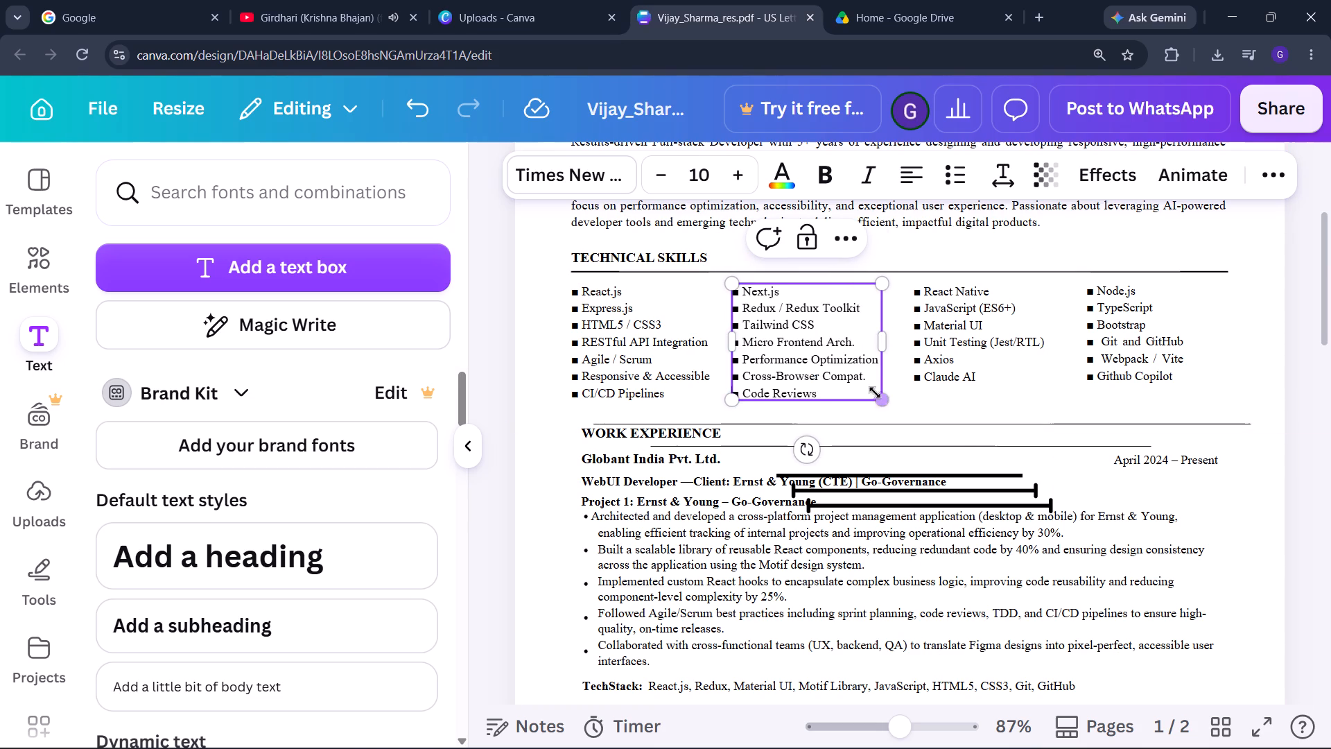
pyautogui.click(866, 377)
pyautogui.press('BackSpace')
# Move the fourth skills column, starting with Node.js, right until its edge meets the divider's right end, level with the other columns.
pyautogui.moveTo(1128, 322); pyautogui.dragTo(1147, 324)
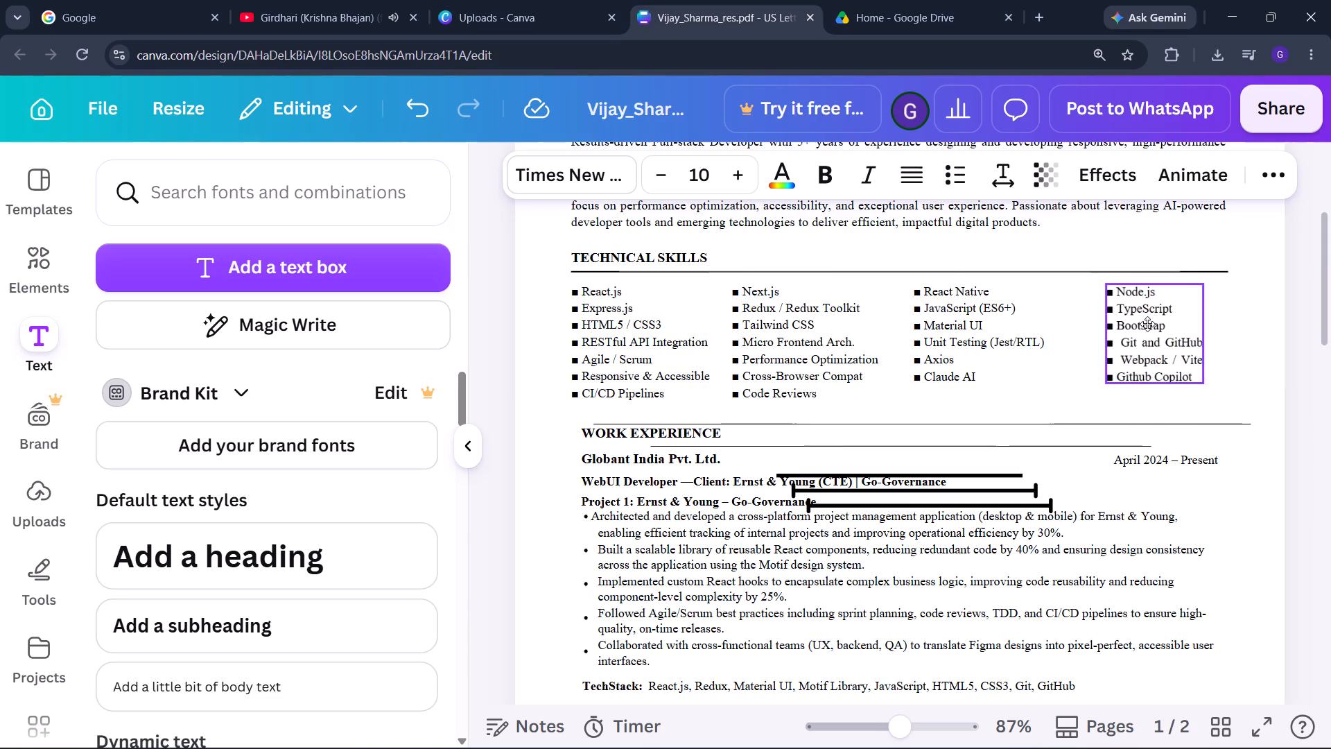
pyautogui.moveTo(1147, 324); pyautogui.dragTo(1142, 324)
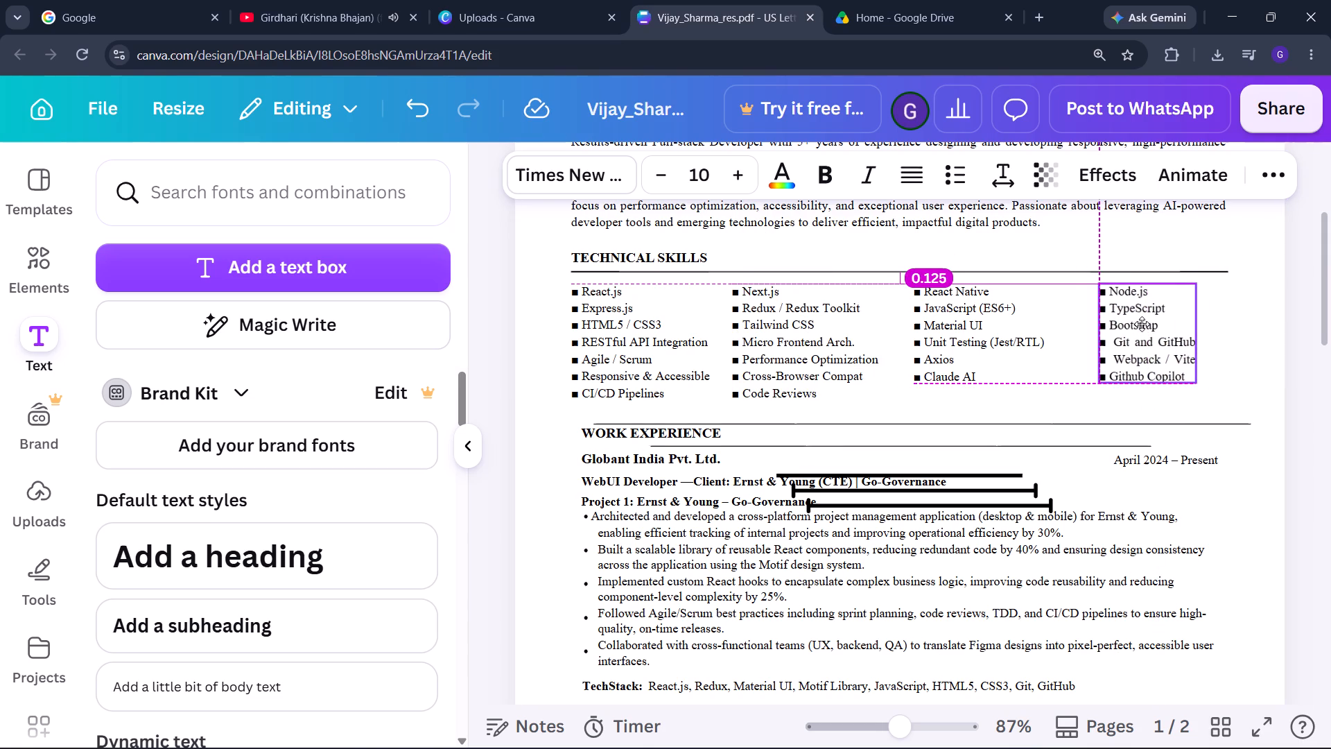
pyautogui.moveTo(1142, 324); pyautogui.dragTo(1131, 324)
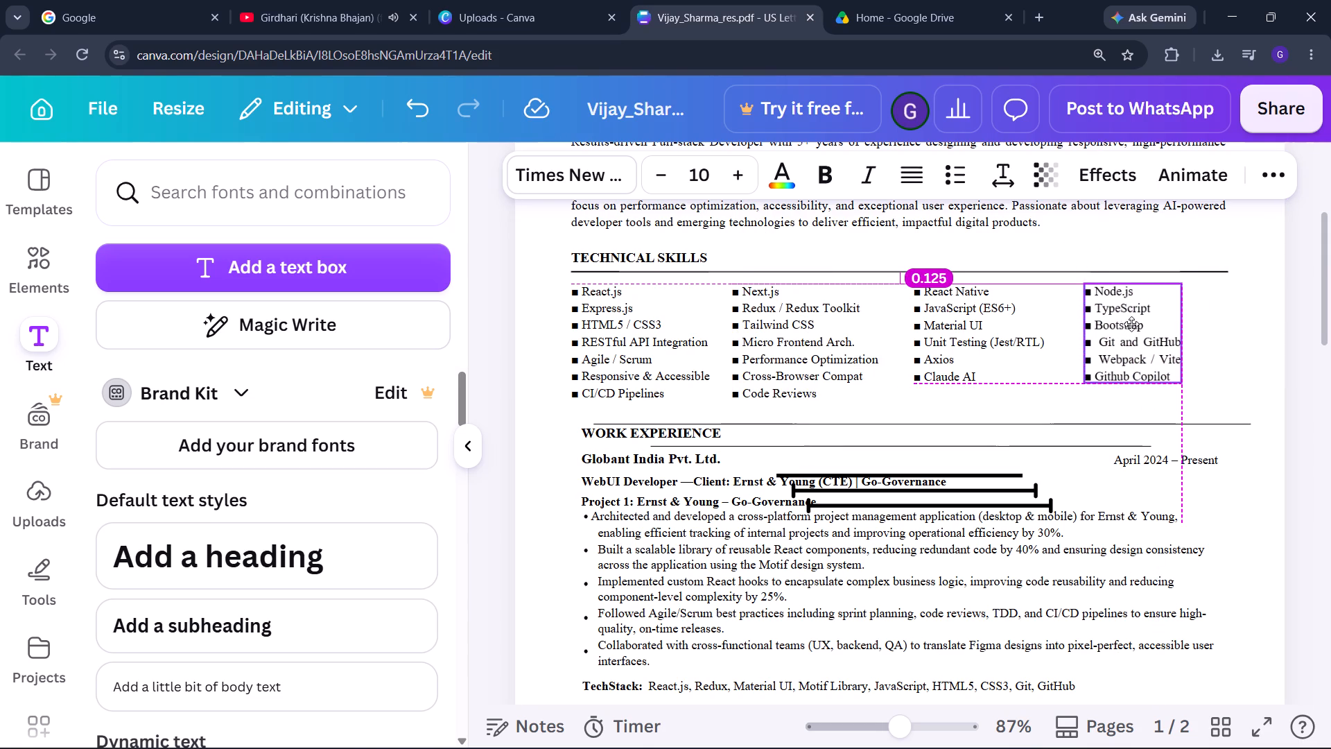
pyautogui.moveTo(1131, 324); pyautogui.dragTo(1156, 320)
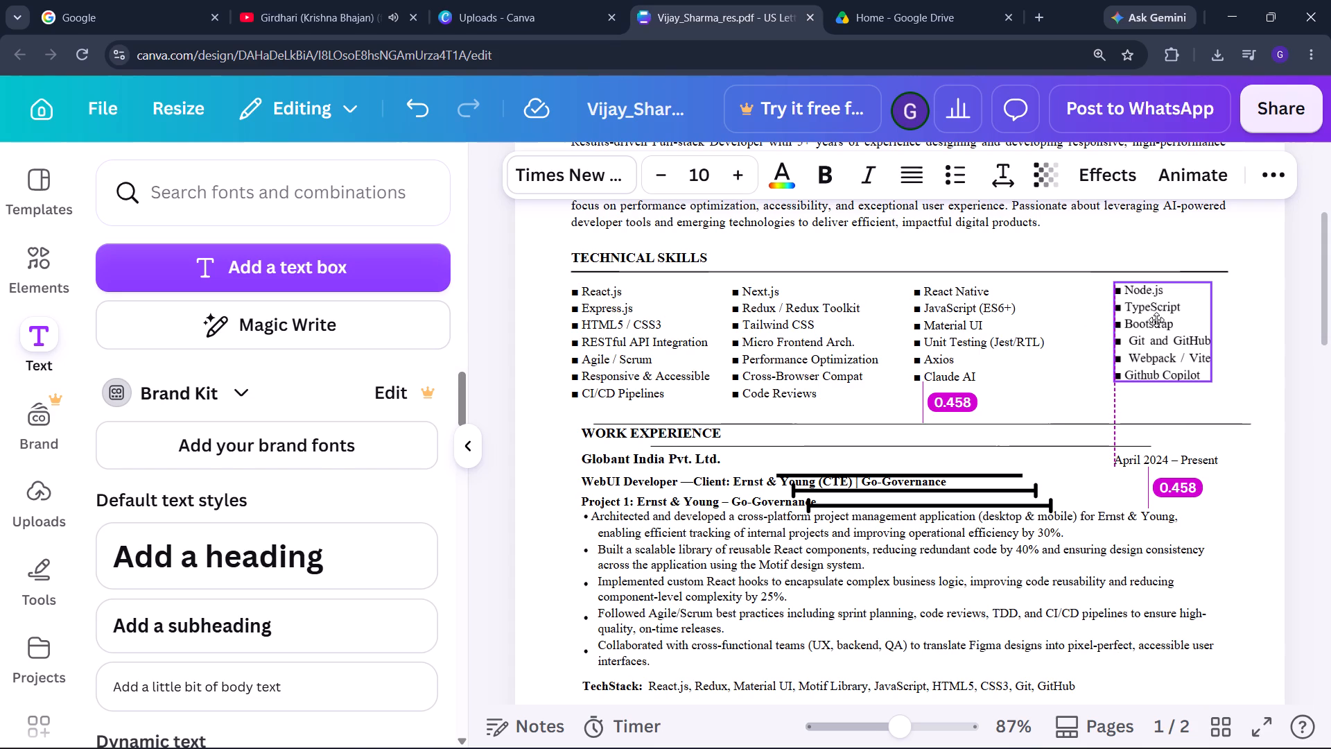
pyautogui.moveTo(1156, 320); pyautogui.dragTo(1178, 321)
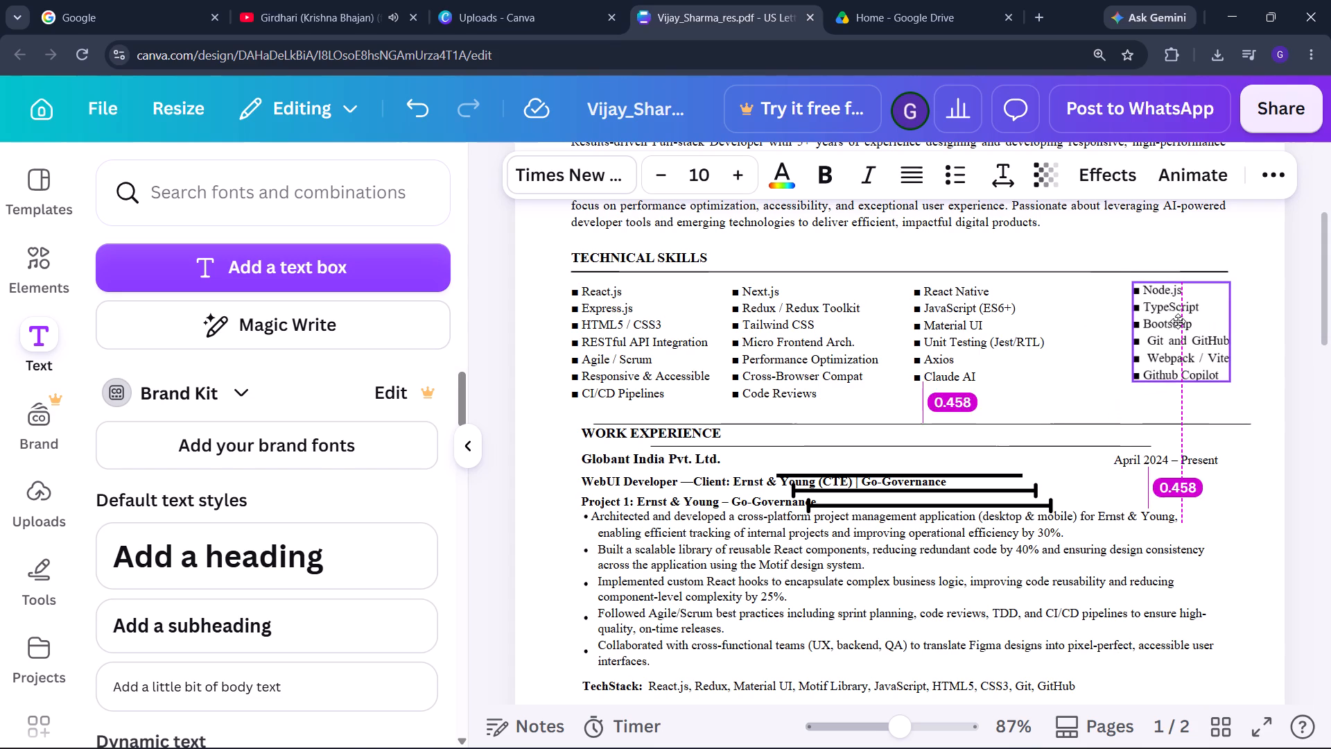
pyautogui.moveTo(1178, 321); pyautogui.dragTo(1172, 325)
# Shift the second and third skills columns right, spacing the React Native column evenly between its neighbours and level with them.
pyautogui.moveTo(974, 320); pyautogui.dragTo(989, 321)
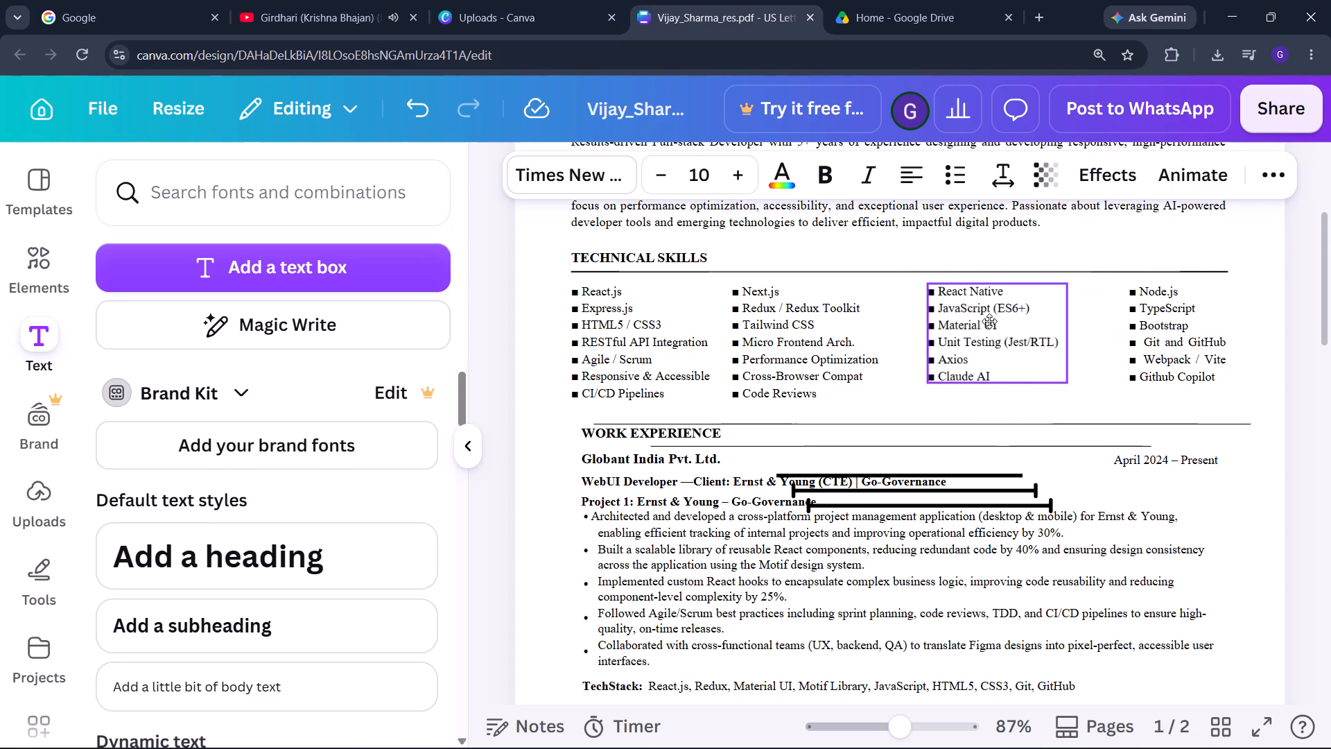
pyautogui.moveTo(989, 321); pyautogui.dragTo(992, 319)
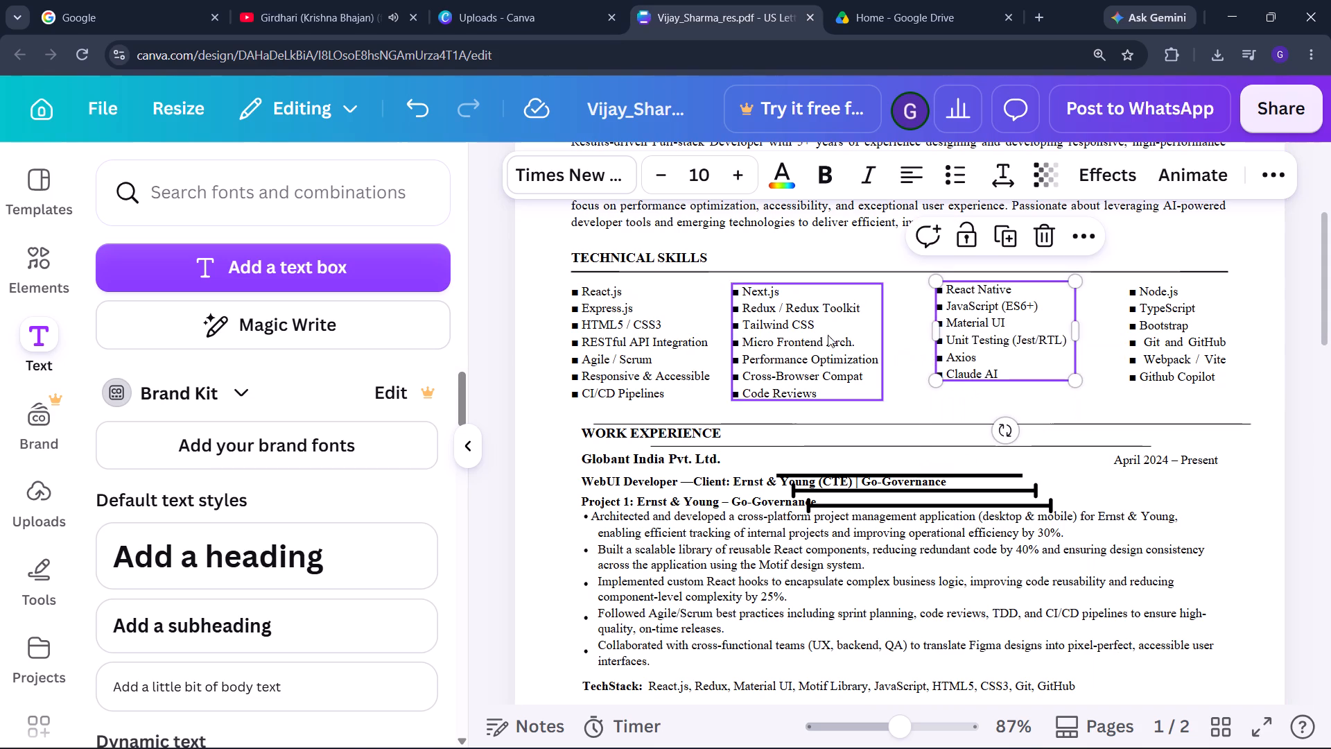
pyautogui.moveTo(828, 335); pyautogui.dragTo(844, 336)
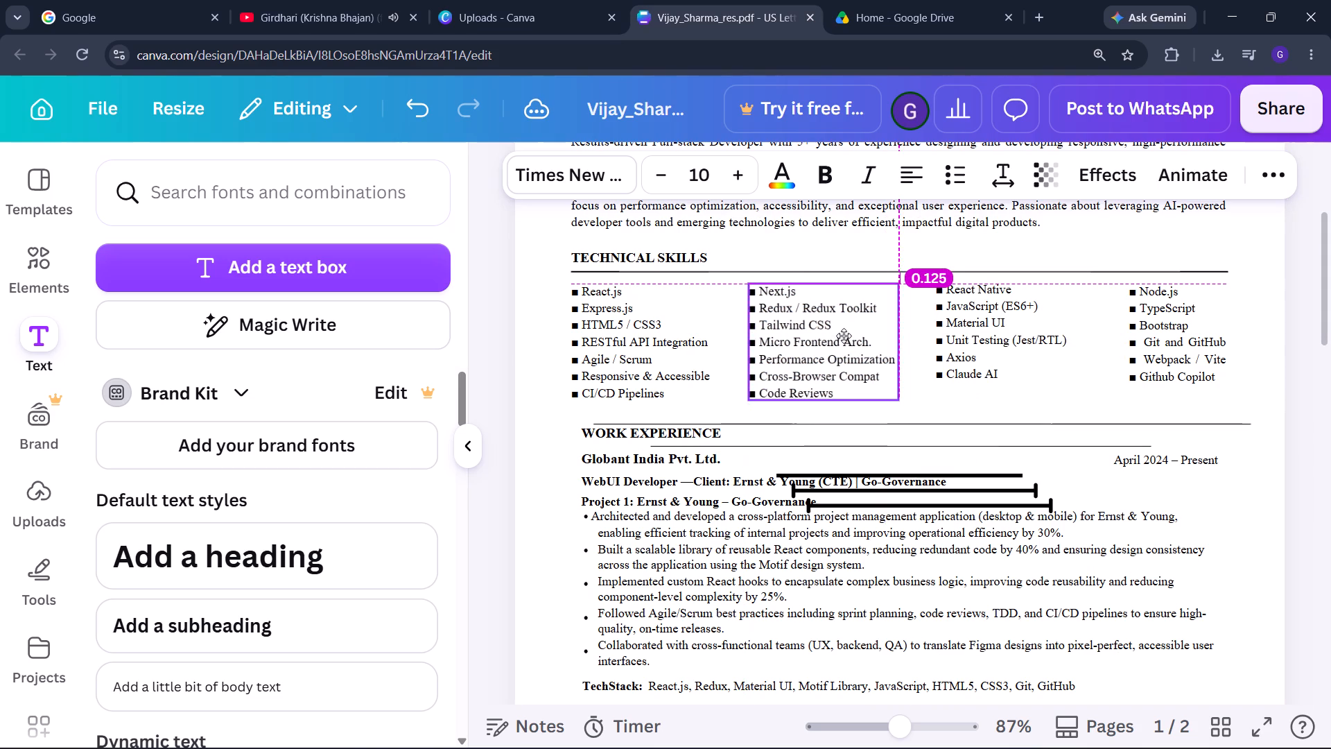
pyautogui.moveTo(844, 336); pyautogui.dragTo(838, 335)
pyautogui.click(956, 342)
pyautogui.moveTo(957, 342); pyautogui.dragTo(965, 347)
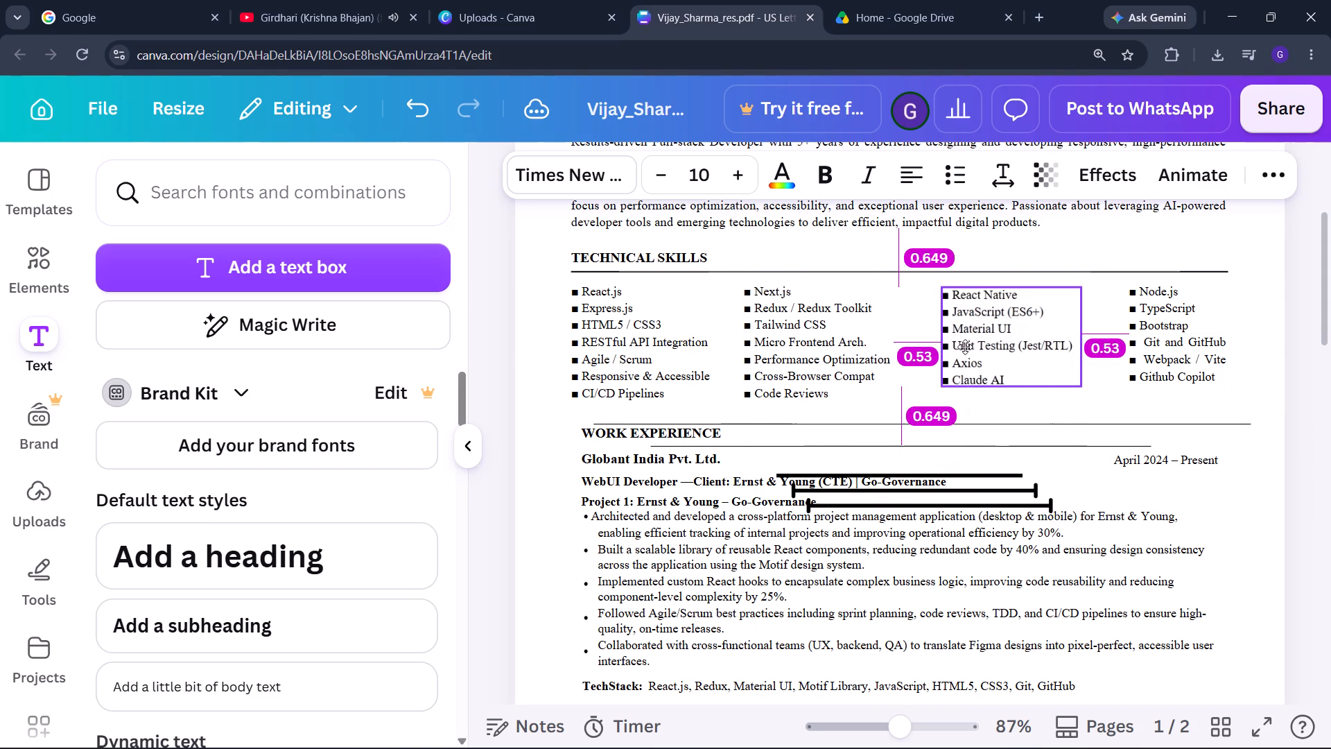
pyautogui.moveTo(965, 347); pyautogui.dragTo(964, 345)
pyautogui.click(992, 421)
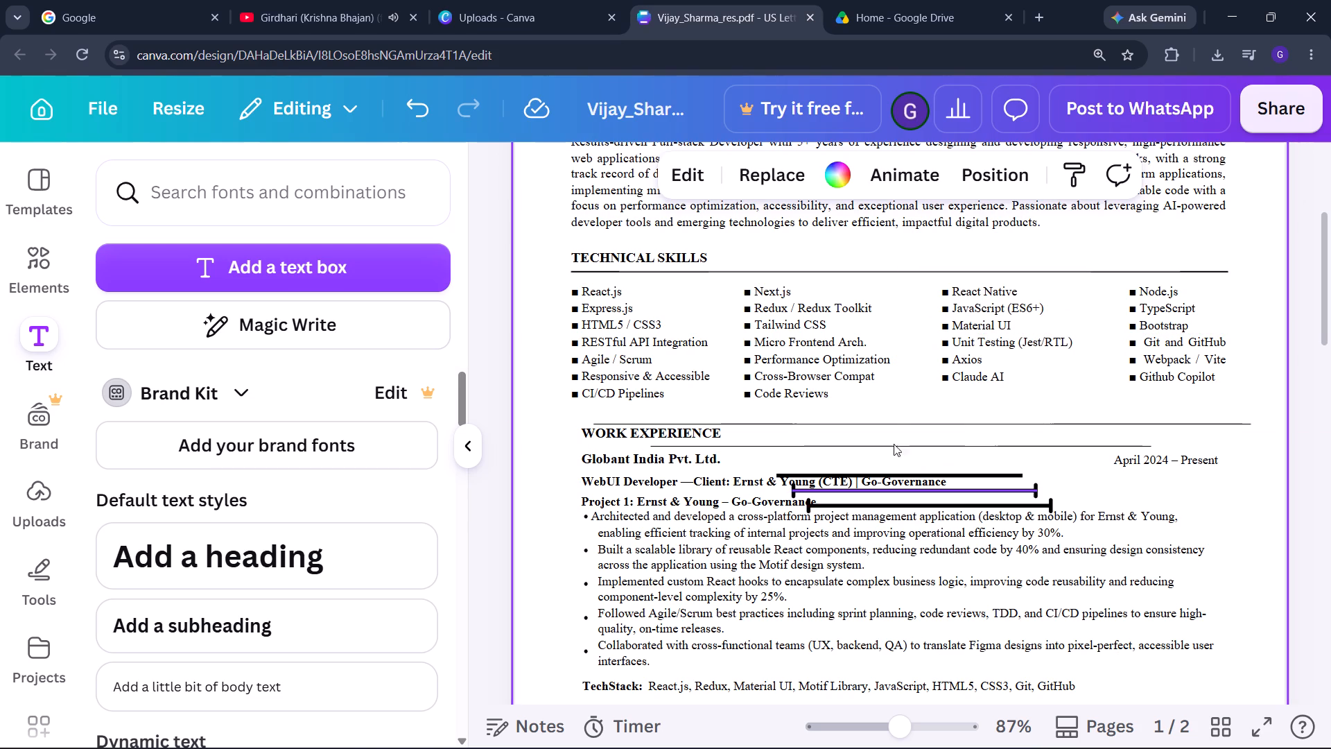
# Nudge the second skills column, starting with Next.js, back slightly left while keeping its top level with the other columns.
pyautogui.tripleClick(823, 323)
pyautogui.click(823, 323)
pyautogui.doubleClick(828, 321)
pyautogui.click(832, 319)
pyautogui.doubleClick(833, 411)
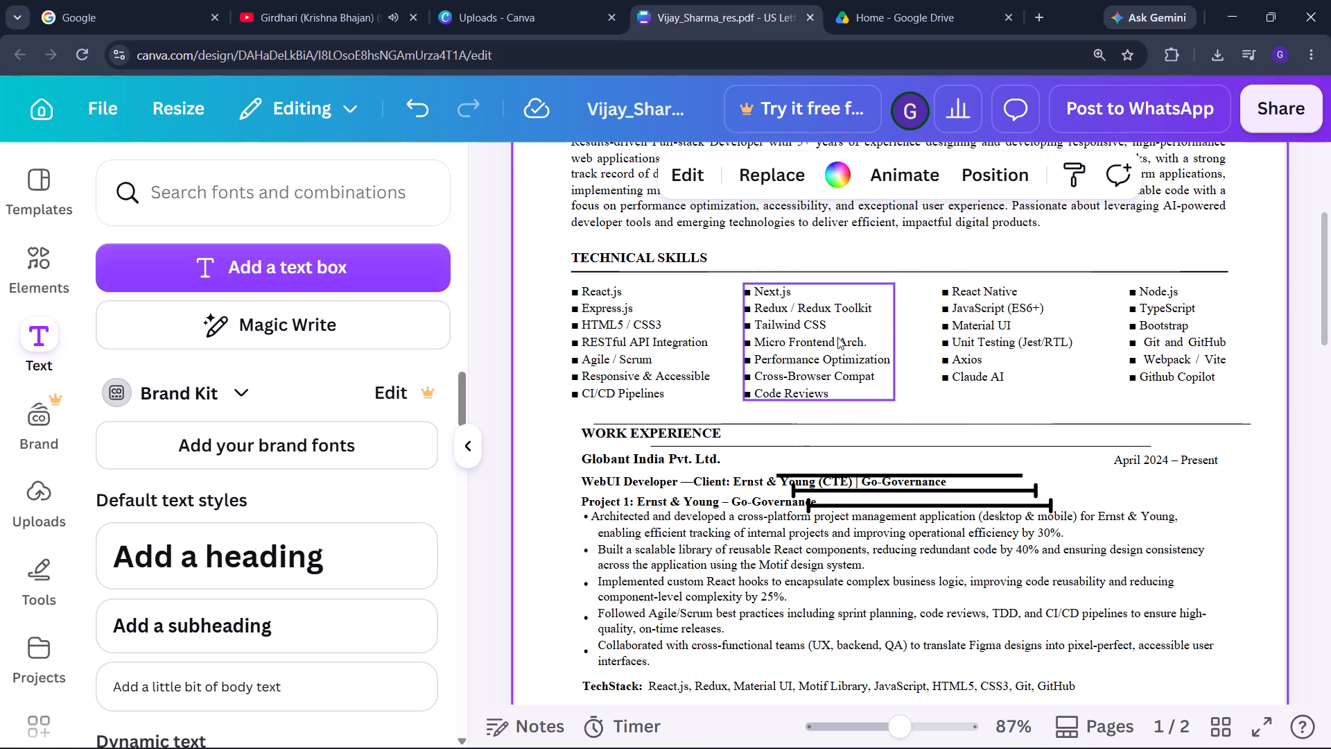
pyautogui.click(834, 336)
pyautogui.moveTo(835, 336); pyautogui.dragTo(835, 335)
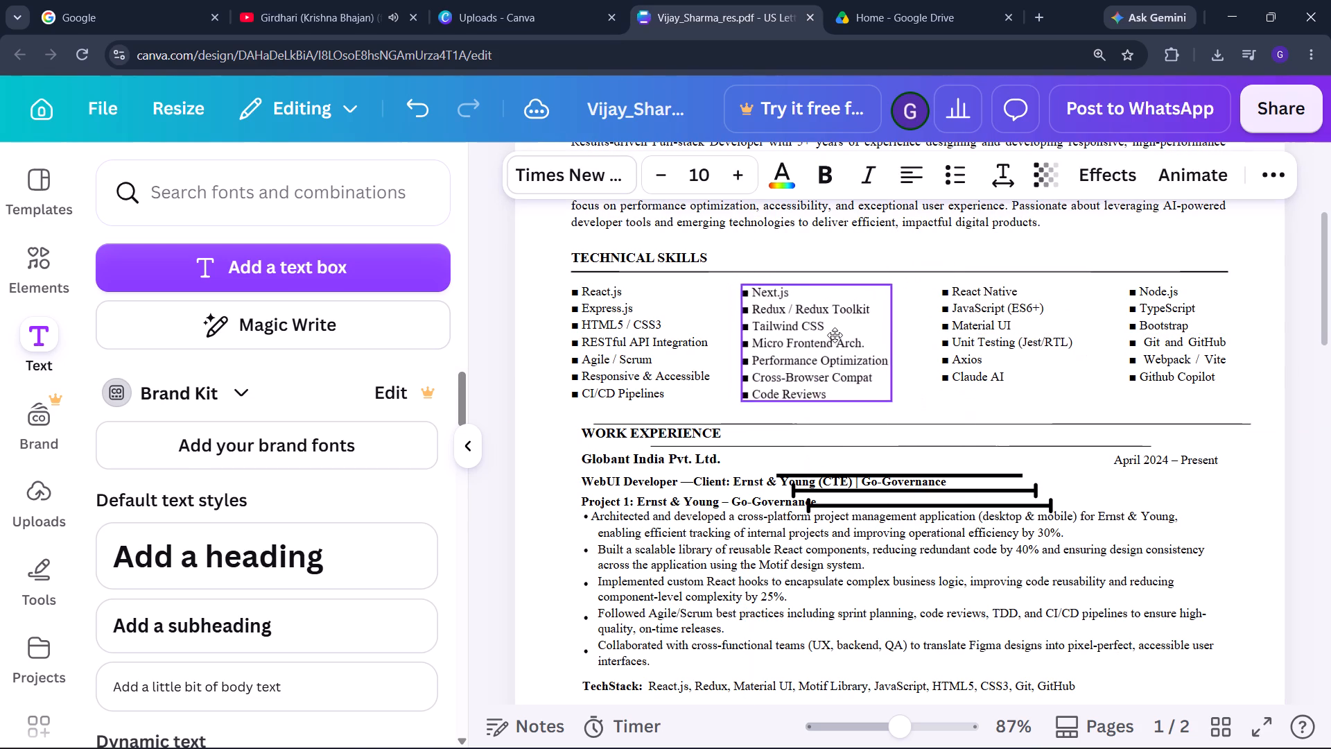
pyautogui.moveTo(835, 335); pyautogui.dragTo(829, 335)
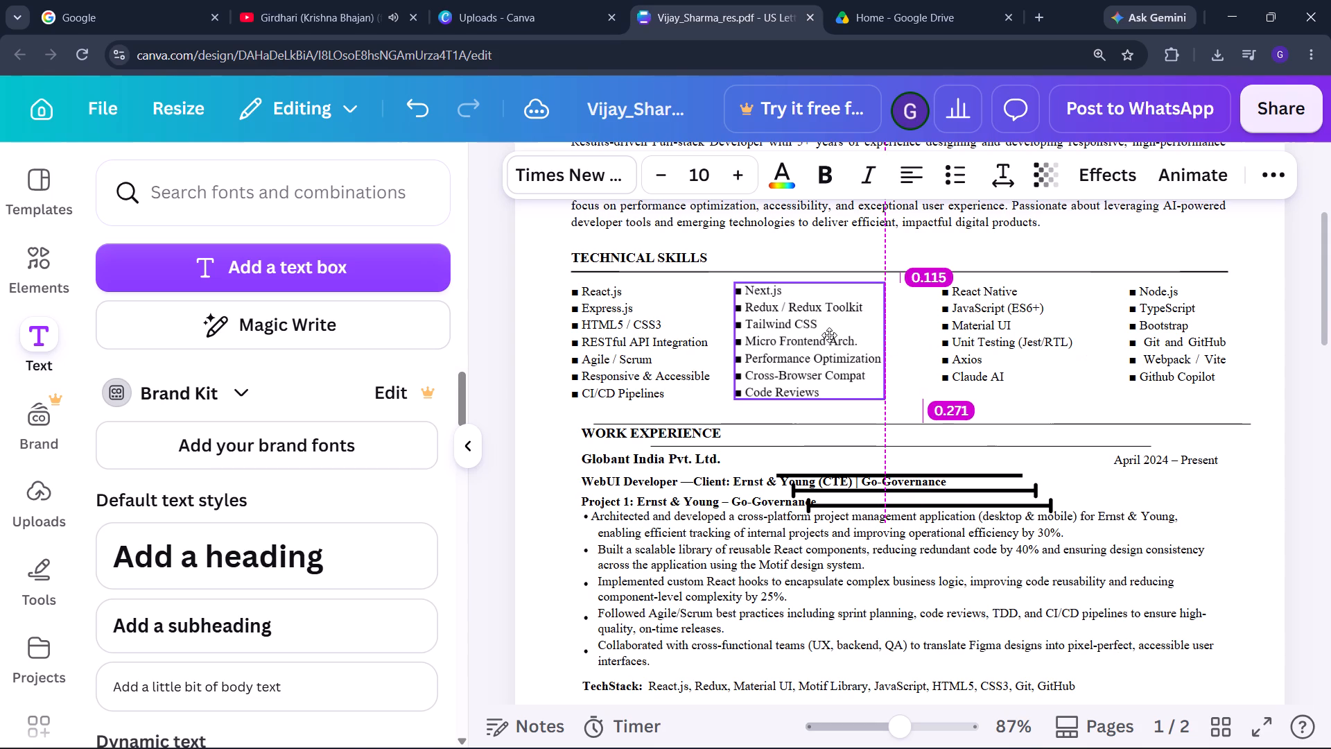
pyautogui.moveTo(829, 335); pyautogui.dragTo(828, 337)
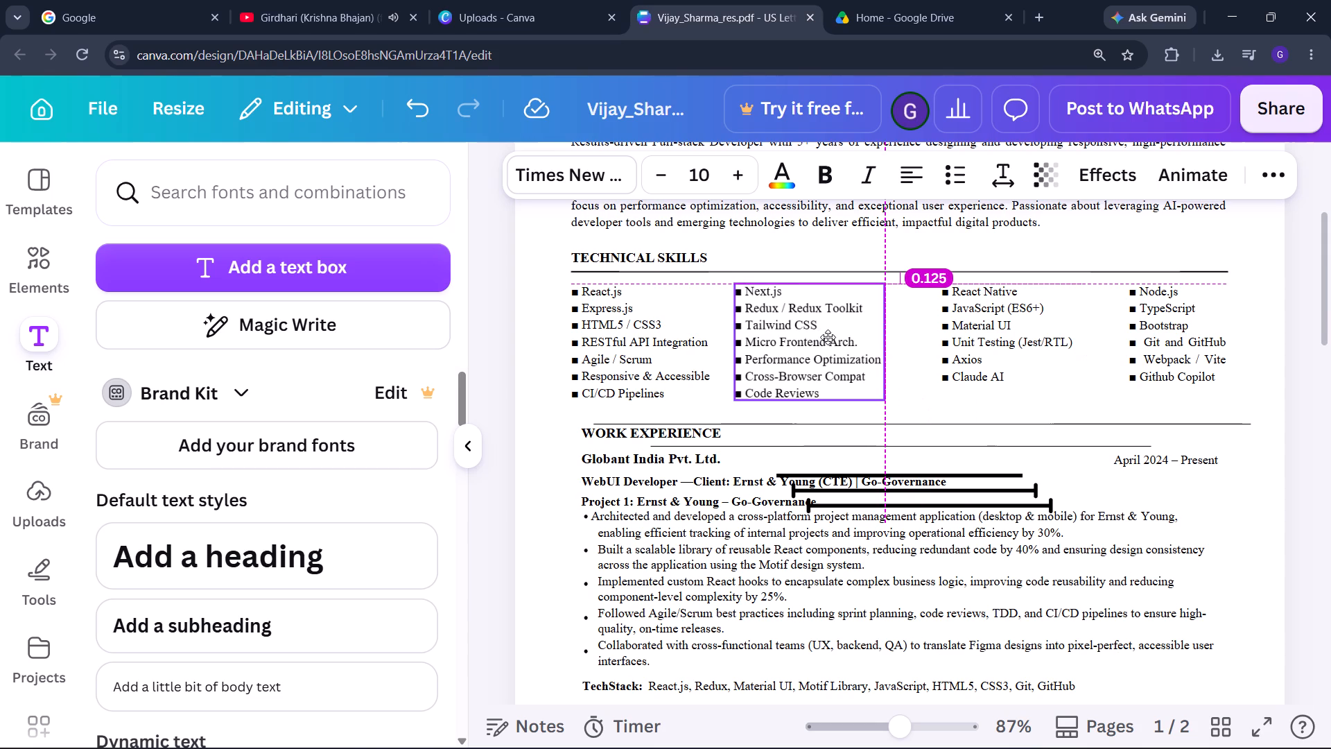
pyautogui.moveTo(828, 337); pyautogui.dragTo(827, 337)
pyautogui.click(994, 503)
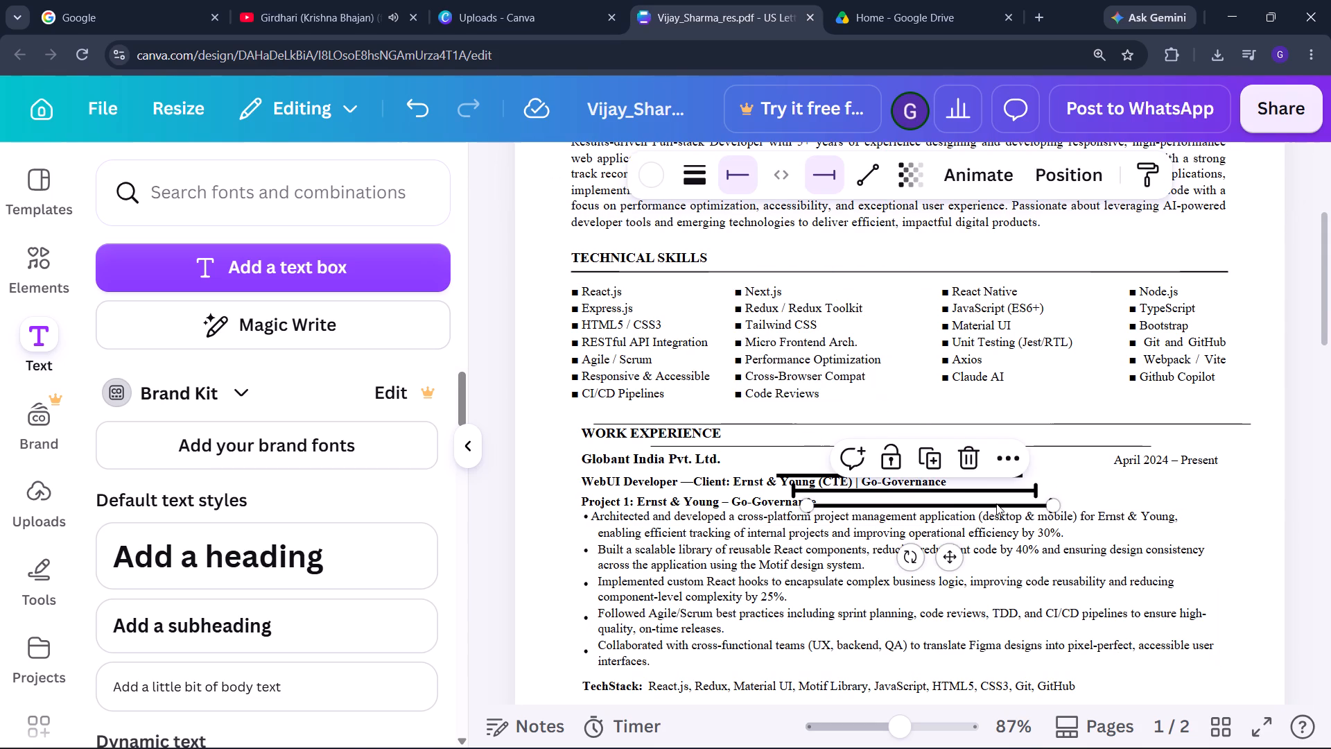
pyautogui.click(974, 463)
pyautogui.click(969, 474)
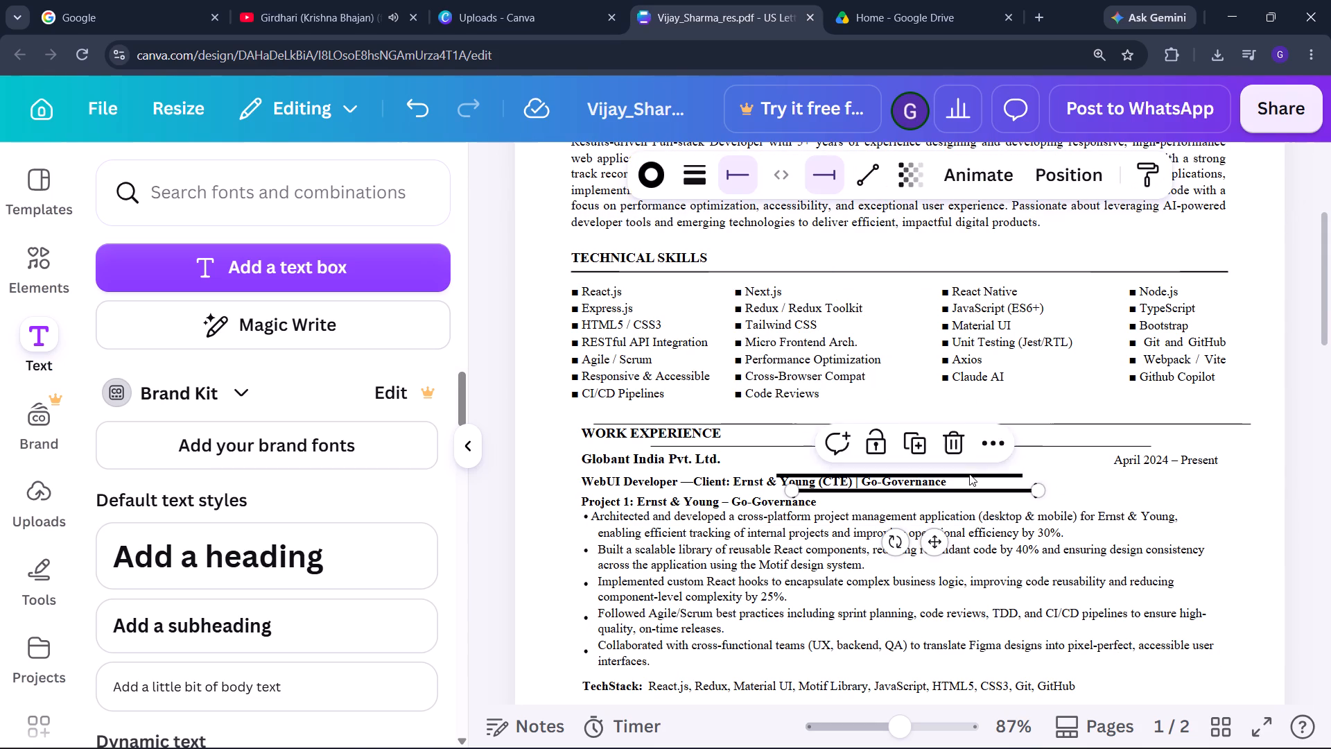
pyautogui.tripleClick(958, 438)
pyautogui.click(975, 472)
pyautogui.doubleClick(982, 473)
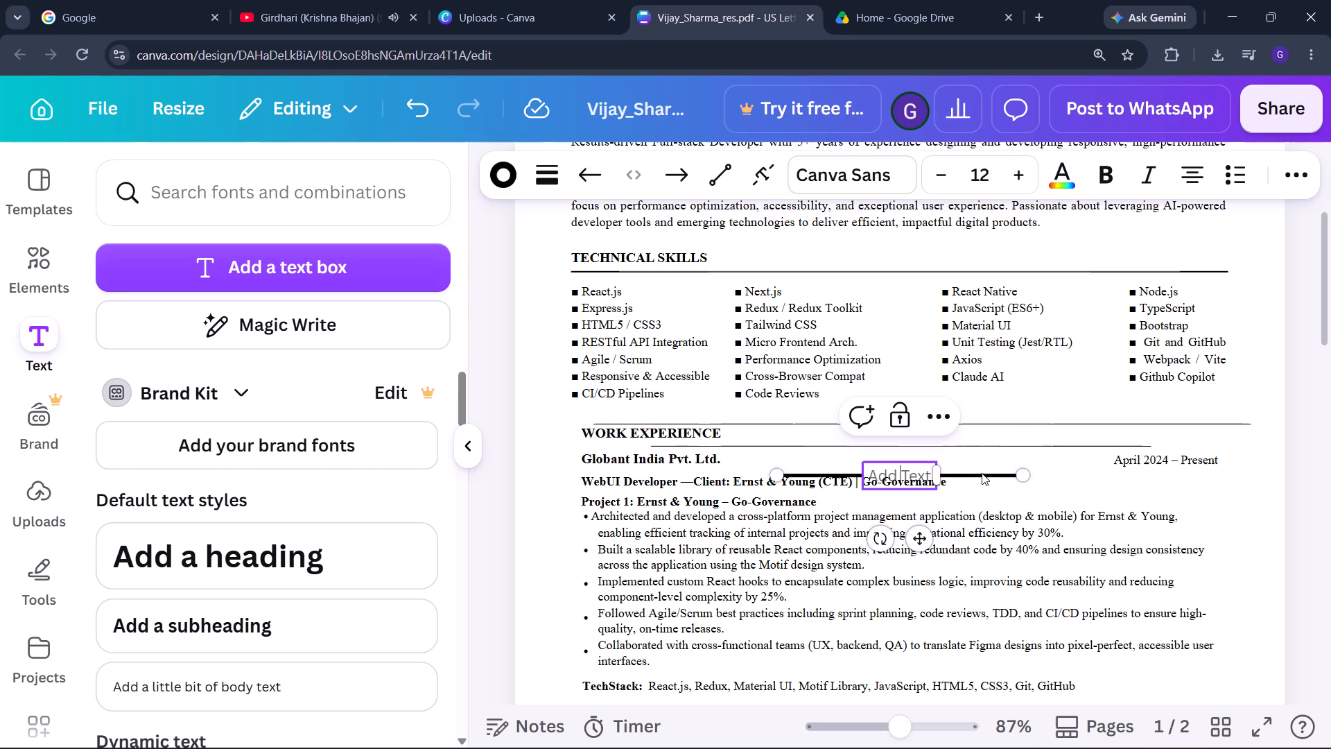
pyautogui.doubleClick(981, 477)
pyautogui.click(980, 472)
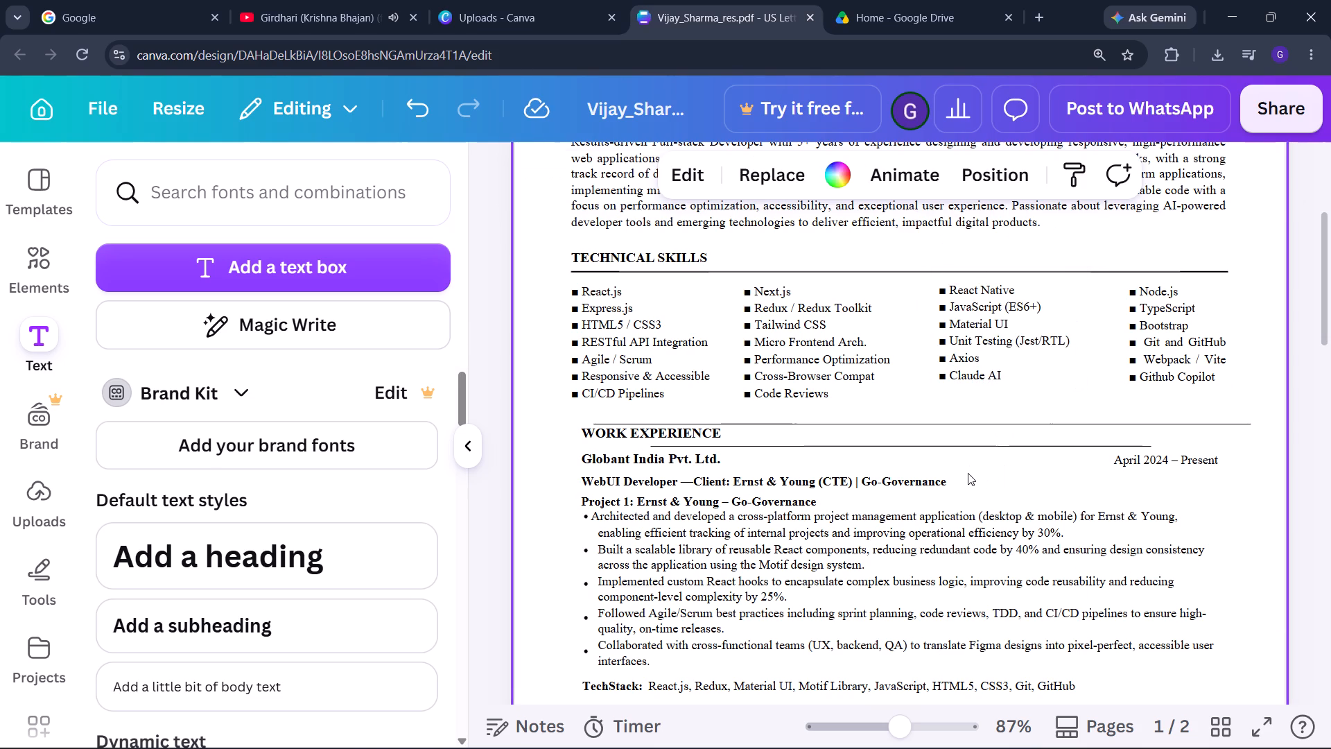
# Delete the thin divider line directly beneath the WORK EXPERIENCE heading.
pyautogui.scroll(-2, 965, 476)
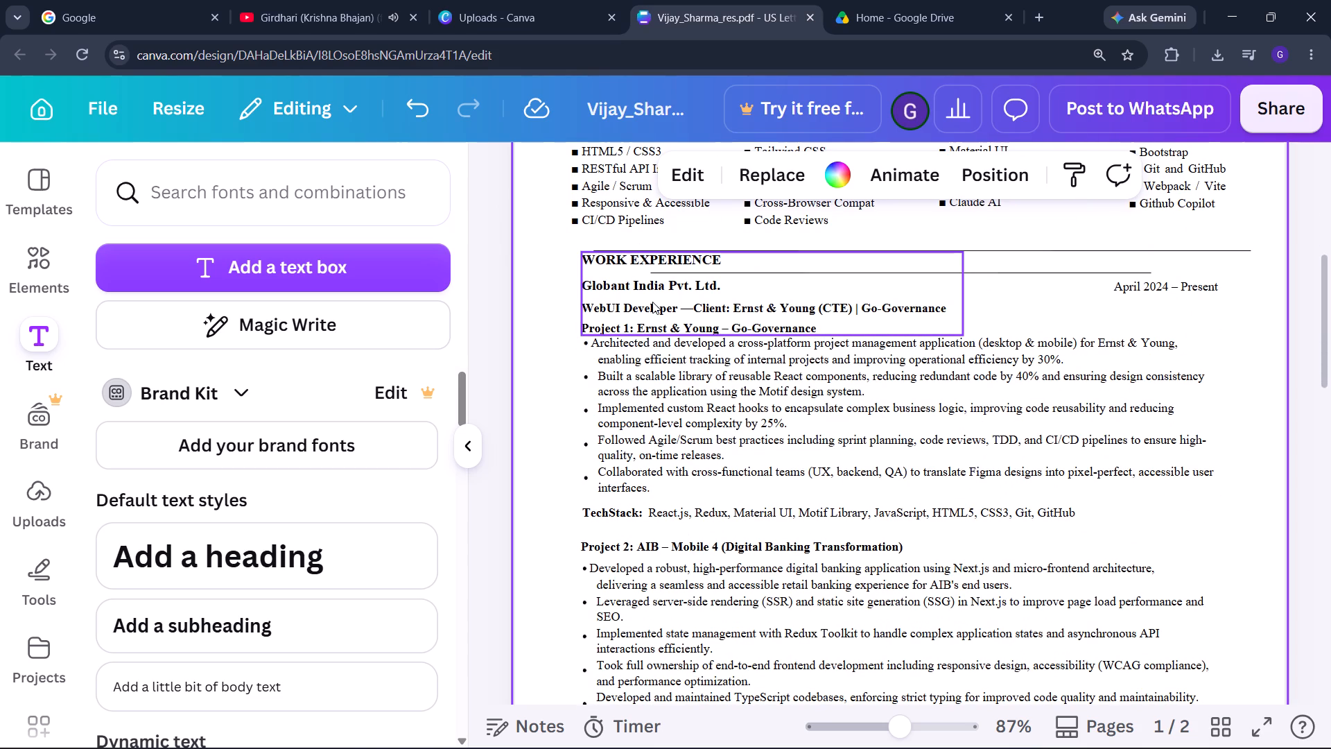
pyautogui.click(989, 269)
pyautogui.click(984, 274)
pyautogui.click(976, 271)
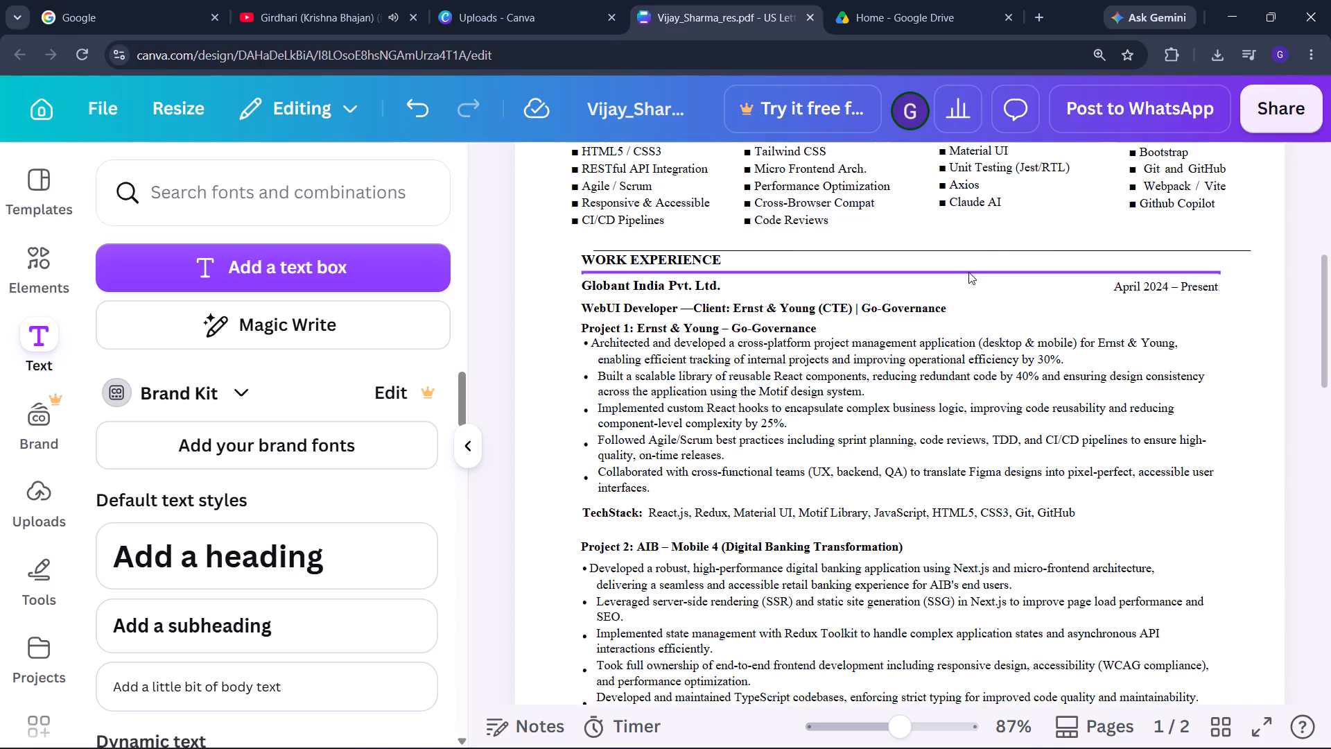
pyautogui.click(968, 272)
pyautogui.press('BackSpace')
# Shift the text block holding the WORK EXPERIENCE heading and the Globant titles slightly to the left.
pyautogui.scroll(3, 945, 377)
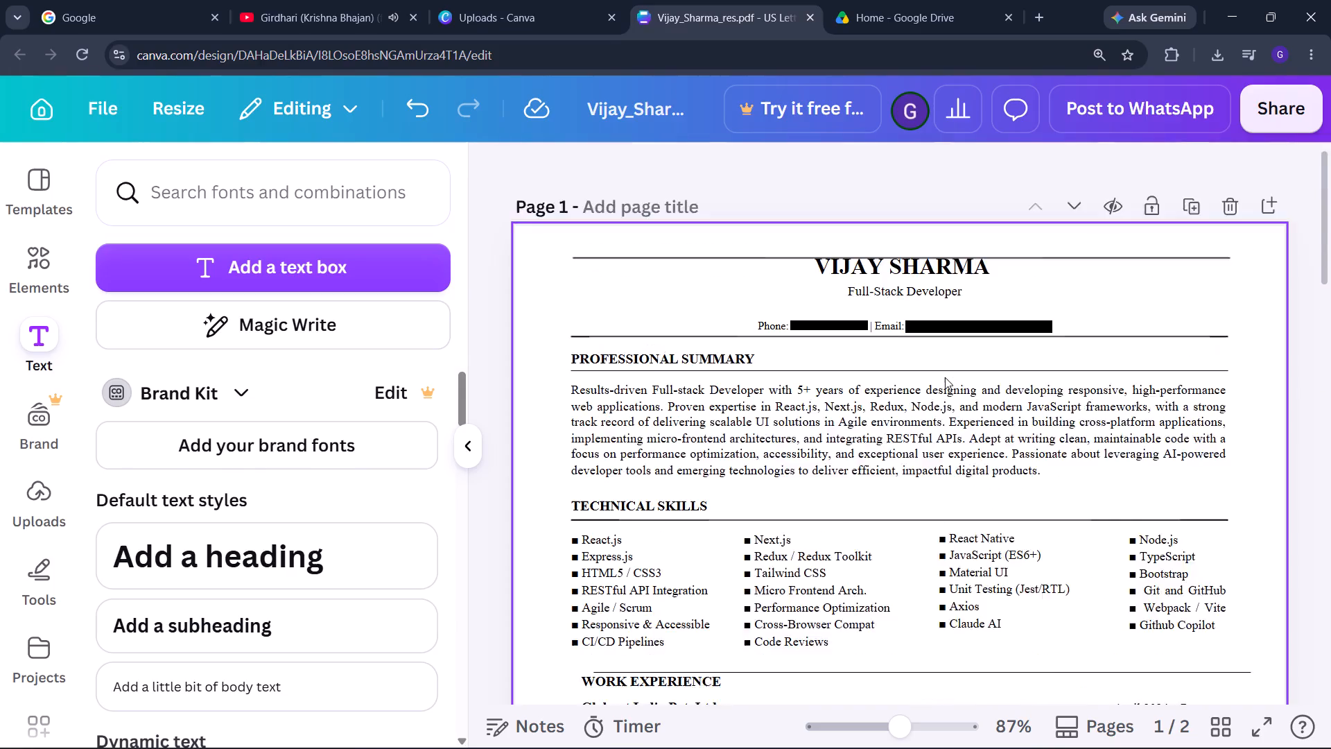
pyautogui.scroll(-1, 916, 409)
pyautogui.scroll(1, 916, 409)
pyautogui.scroll(-2, 916, 409)
pyautogui.keyDown('ctrl'); pyautogui.scroll(-1, 916, 409); pyautogui.keyUp('ctrl')
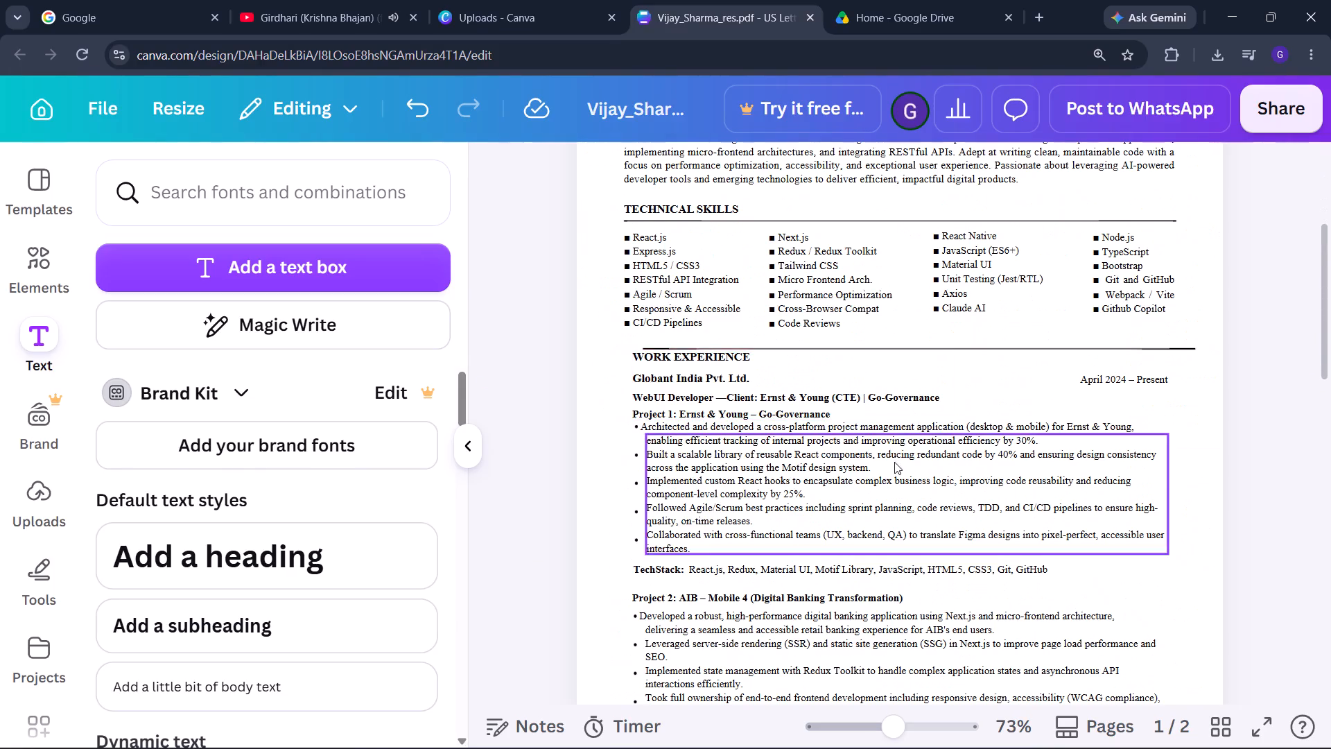
pyautogui.moveTo(680, 368); pyautogui.dragTo(662, 370)
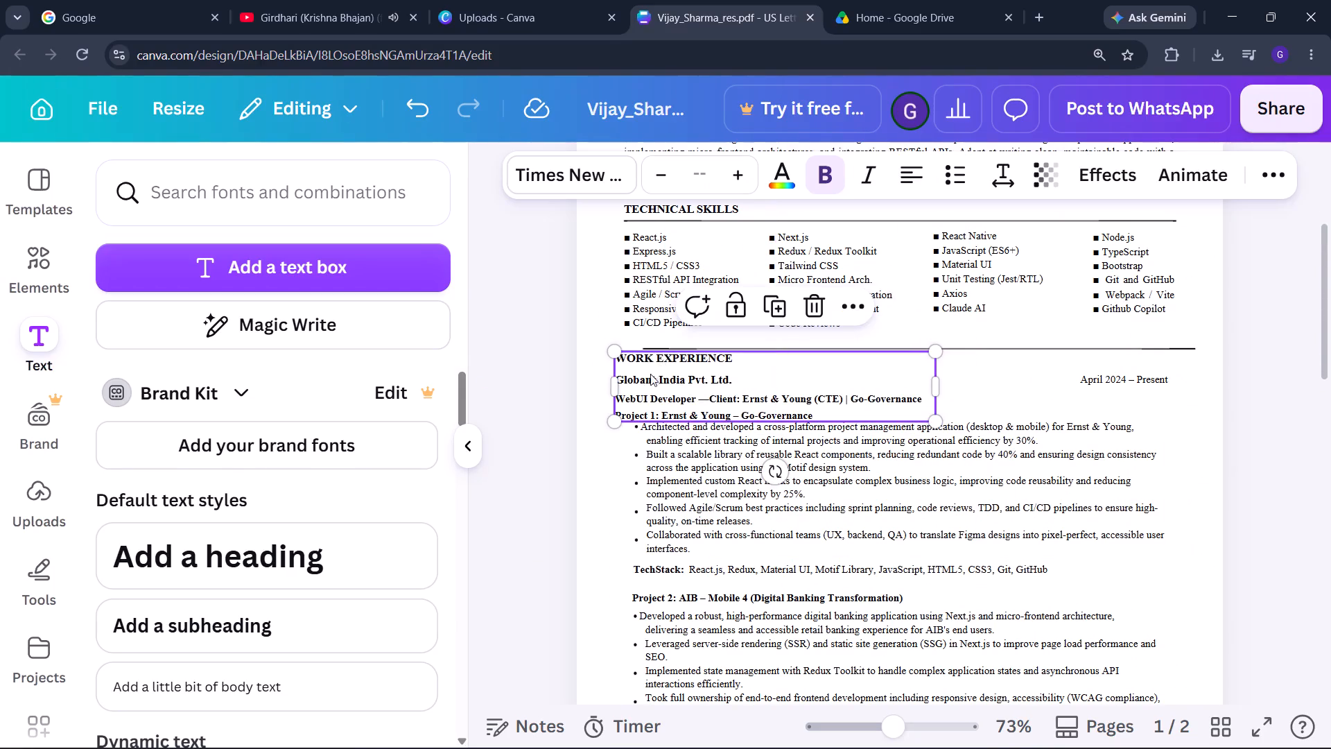
# Cut the WORK EXPERIENCE heading out of the Globant text block and remove the empty line it leaves.
pyautogui.doubleClick(648, 360)
pyautogui.click(629, 373)
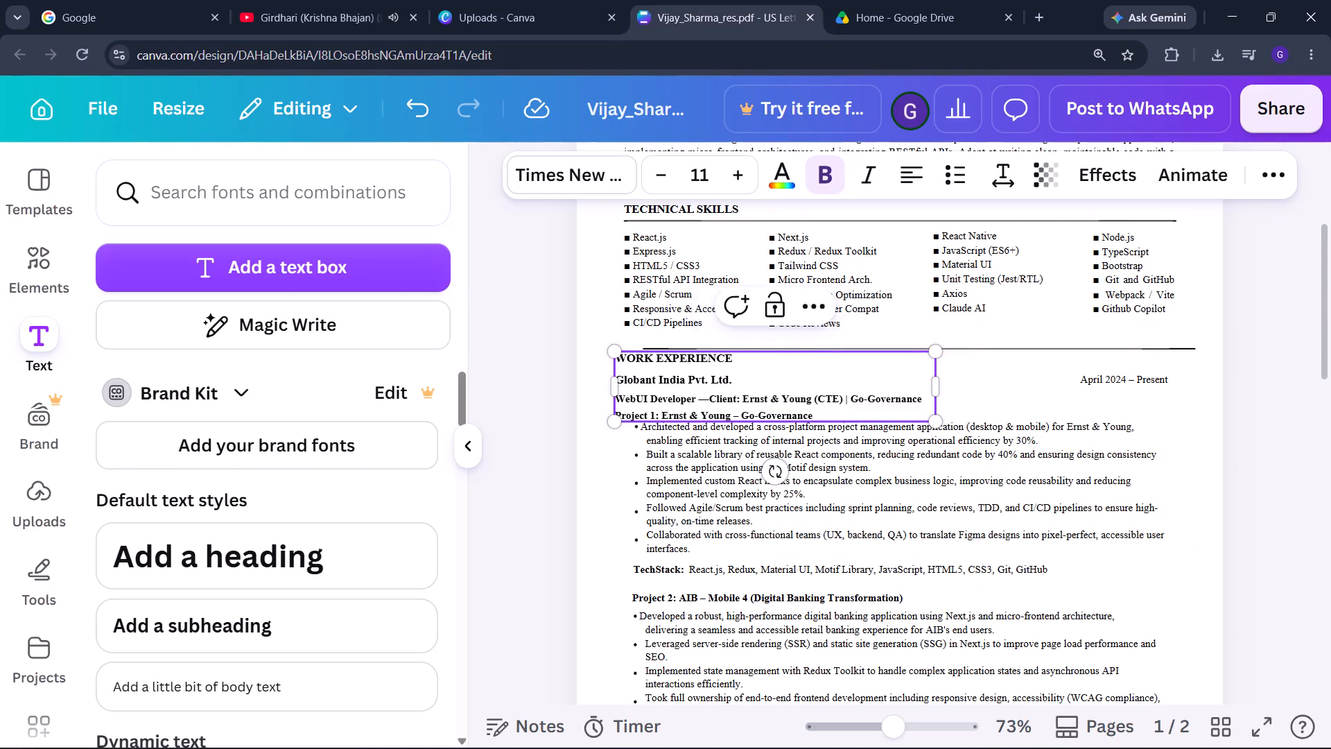
pyautogui.moveTo(740, 358); pyautogui.dragTo(604, 355)
pyautogui.hotkey('ctrl', 'x')
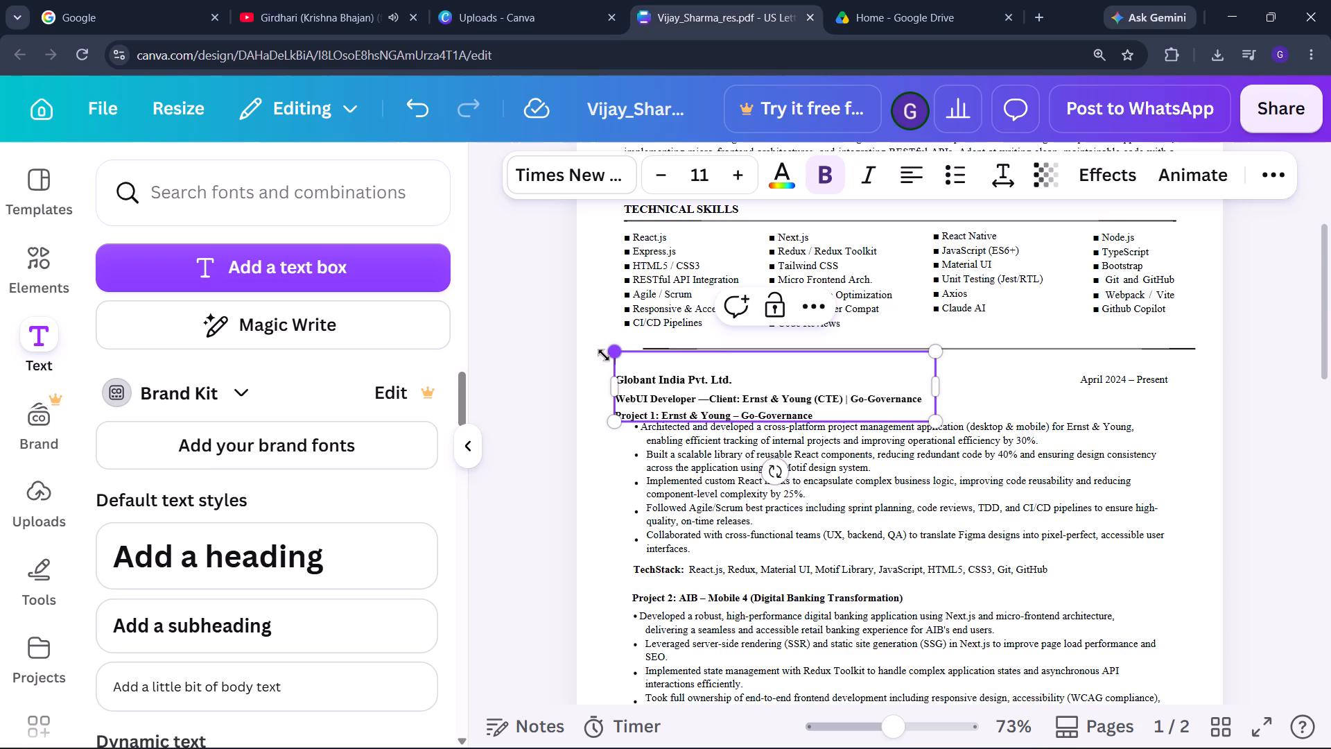
pyautogui.doubleClick(637, 379)
pyautogui.press('Left')
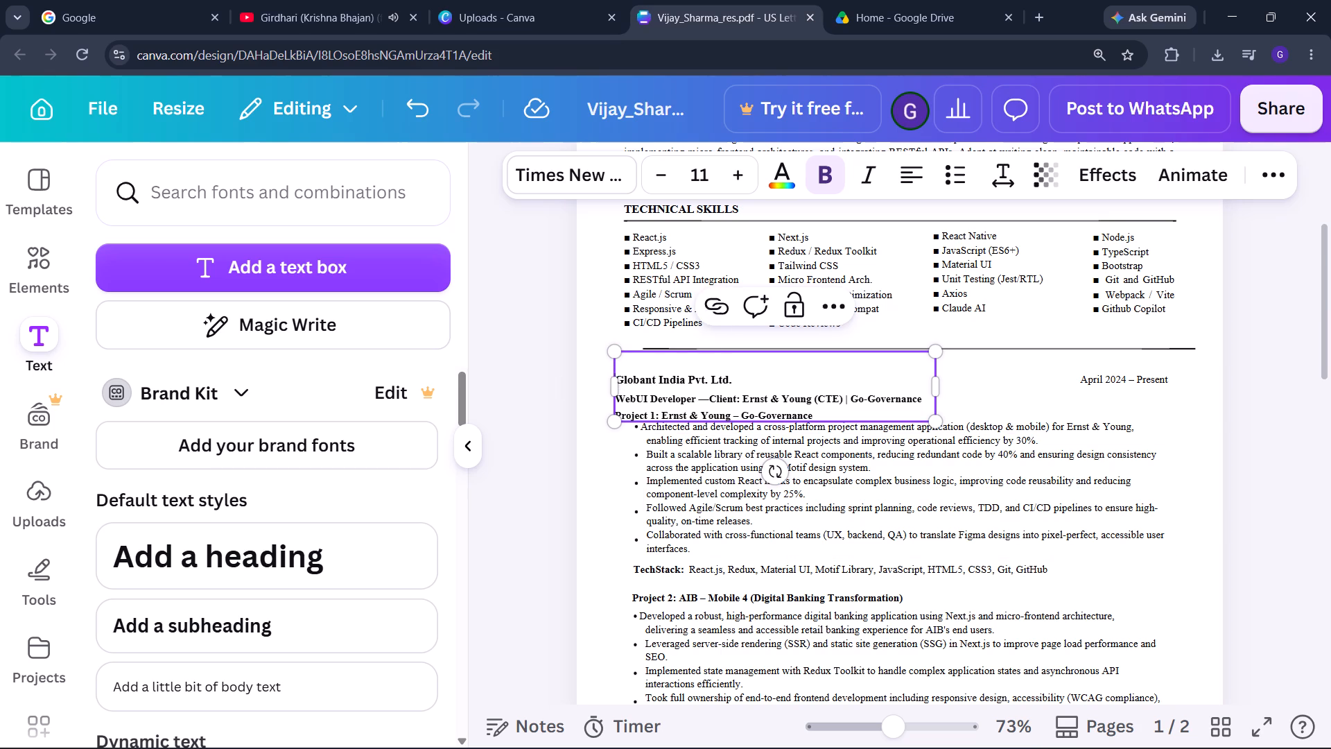
pyautogui.press('BackSpace')
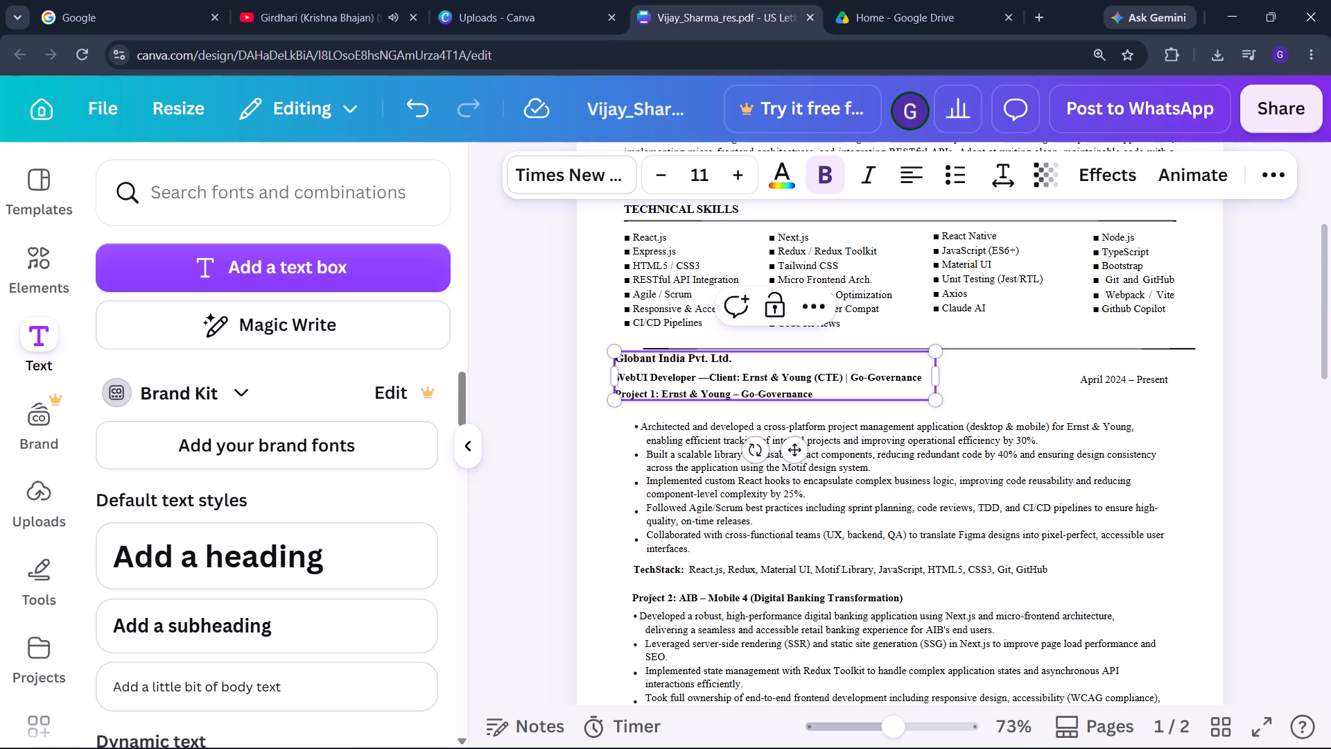
# Lower the Globant India Pvt. Ltd. titles block to just above the Project 1 bullets, aligning its left edge with the skills columns.
pyautogui.click(716, 334)
pyautogui.moveTo(727, 358); pyautogui.dragTo(727, 367)
pyautogui.doubleClick(727, 367)
pyautogui.moveTo(725, 374); pyautogui.dragTo(724, 382)
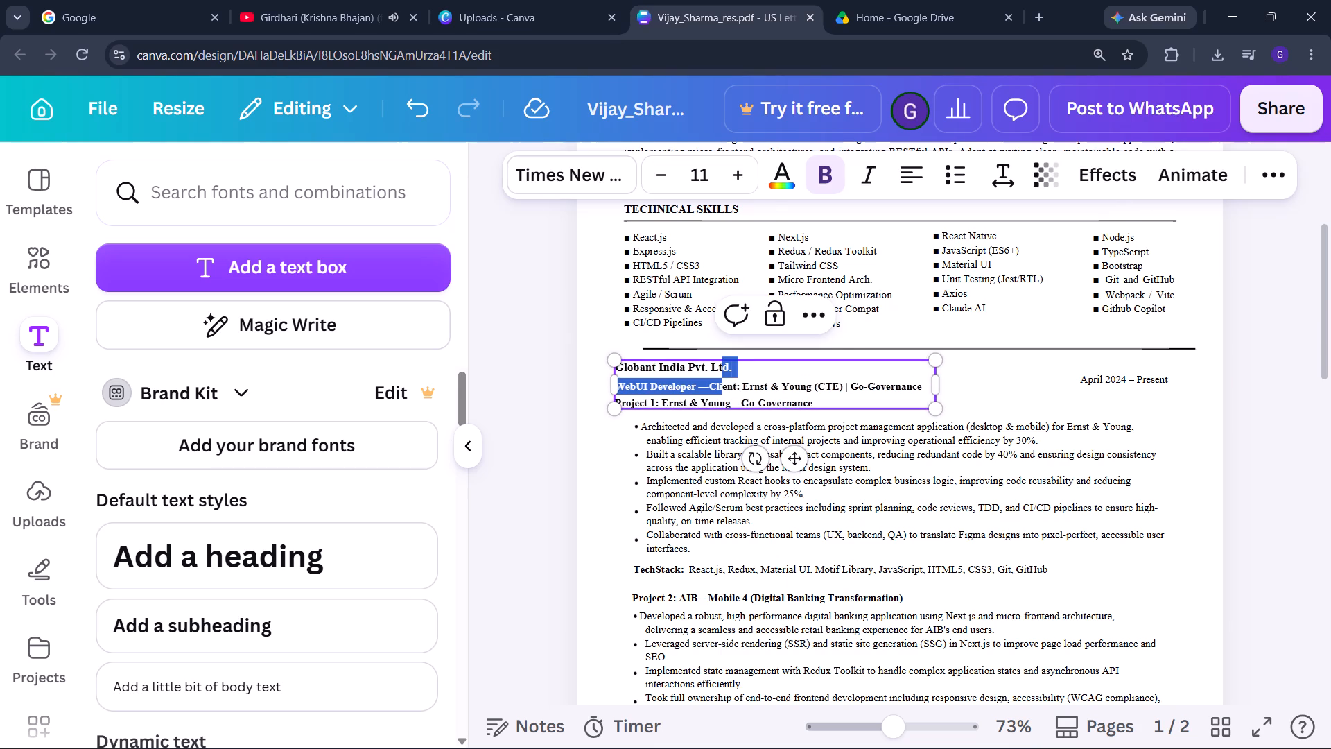
pyautogui.moveTo(724, 382); pyautogui.dragTo(724, 383)
pyautogui.moveTo(783, 377); pyautogui.dragTo(783, 391)
pyautogui.click(688, 447)
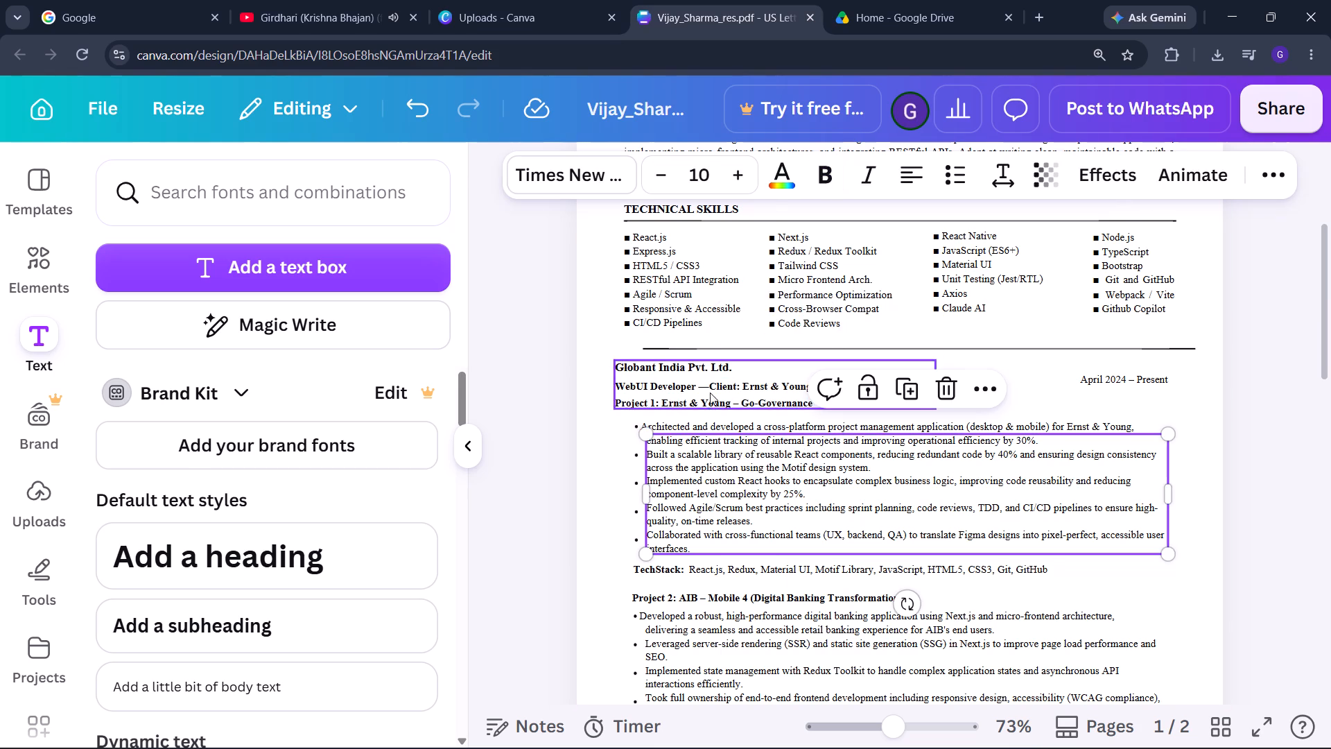
pyautogui.click(710, 393)
pyautogui.moveTo(712, 391); pyautogui.dragTo(720, 403)
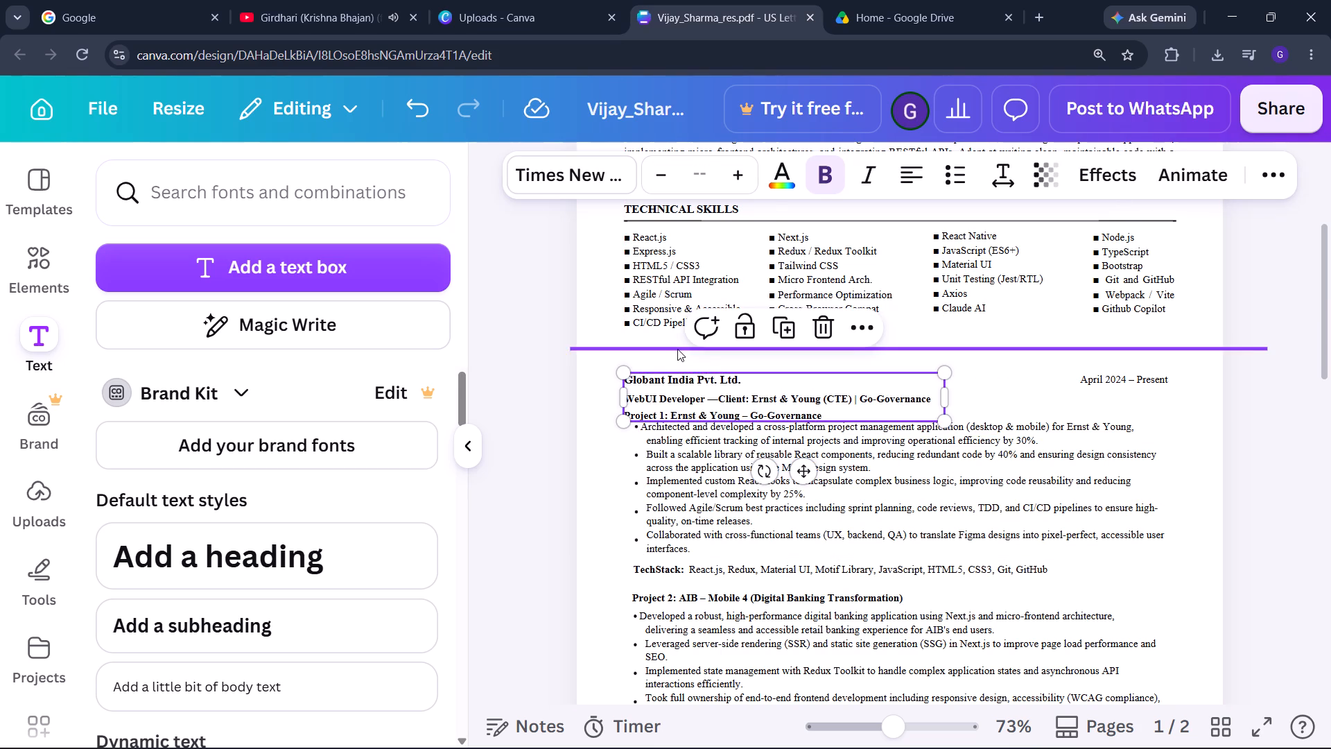
# Lower the work experience divider line to just above the Globant India Pvt. Ltd. title and align it with the TECHNICAL SKILLS divider.
pyautogui.moveTo(677, 349); pyautogui.dragTo(655, 365)
pyautogui.click(655, 365)
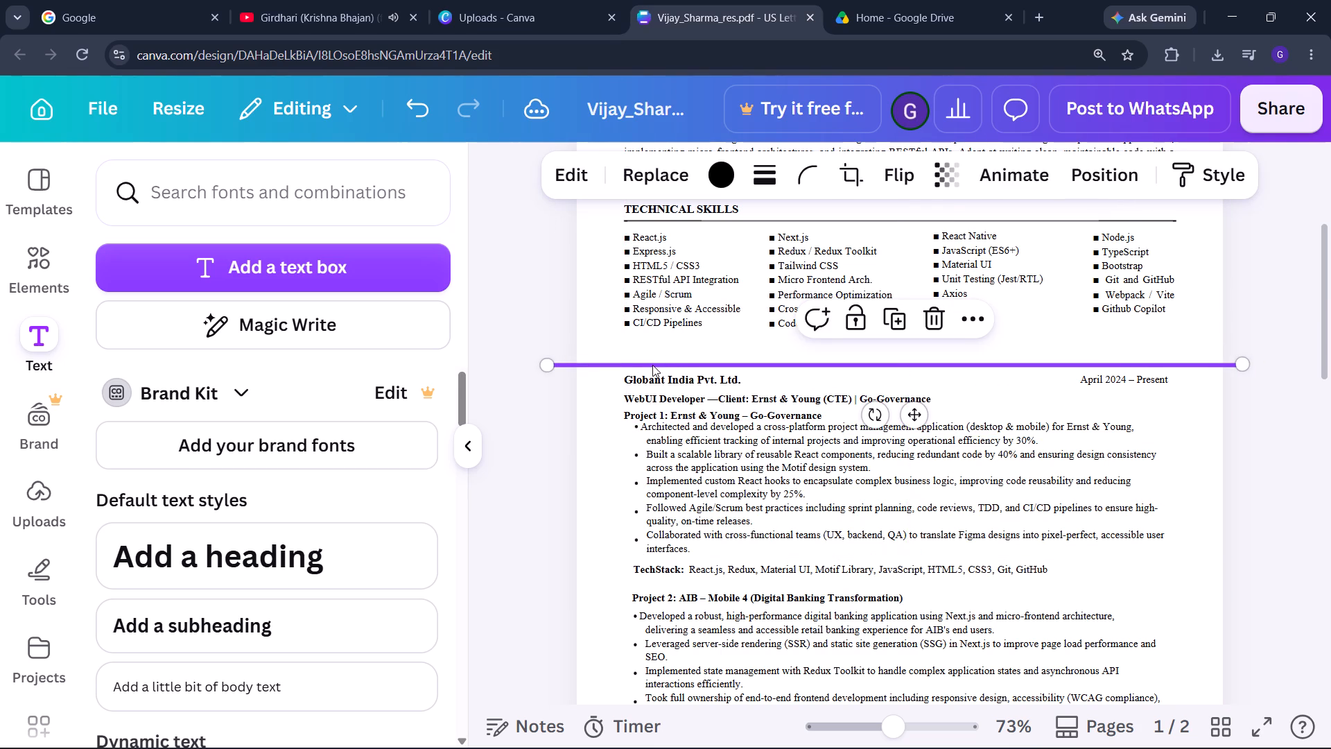
pyautogui.moveTo(650, 365); pyautogui.dragTo(688, 356)
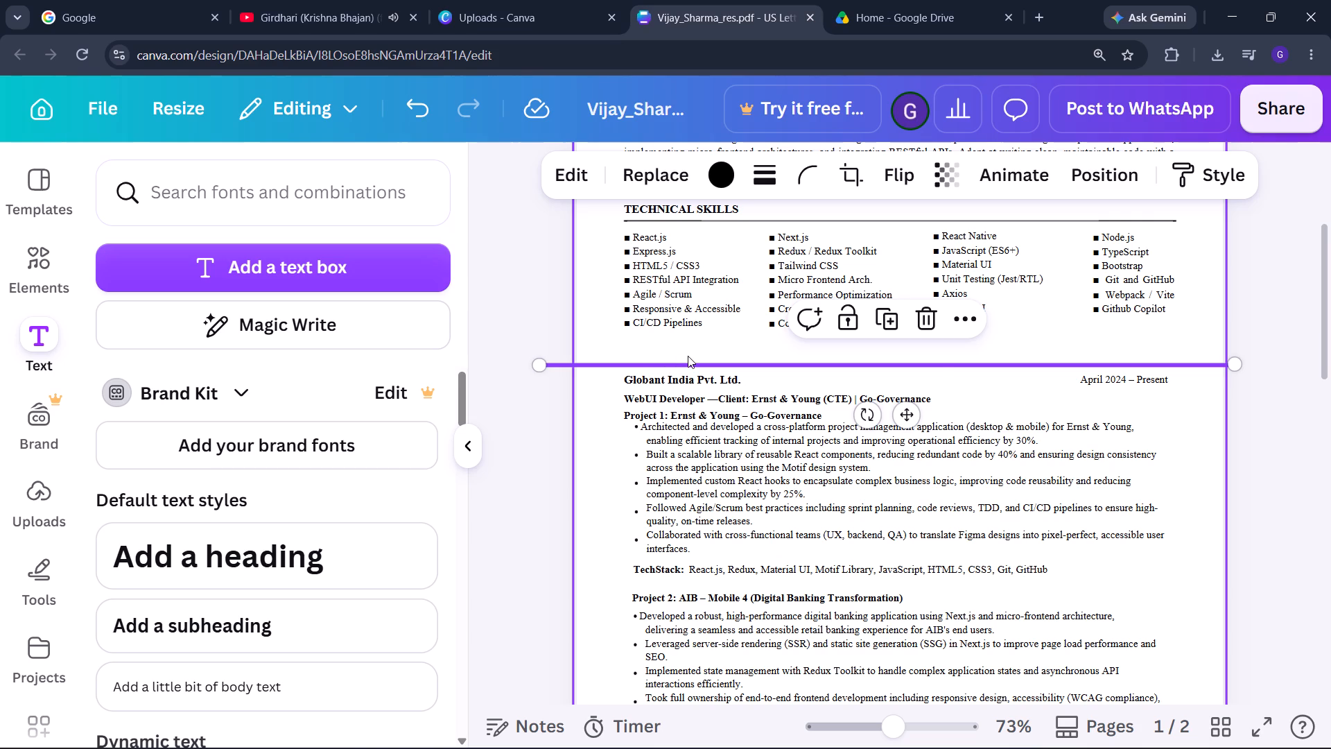
pyautogui.moveTo(688, 356); pyautogui.dragTo(690, 356)
pyautogui.click(679, 386)
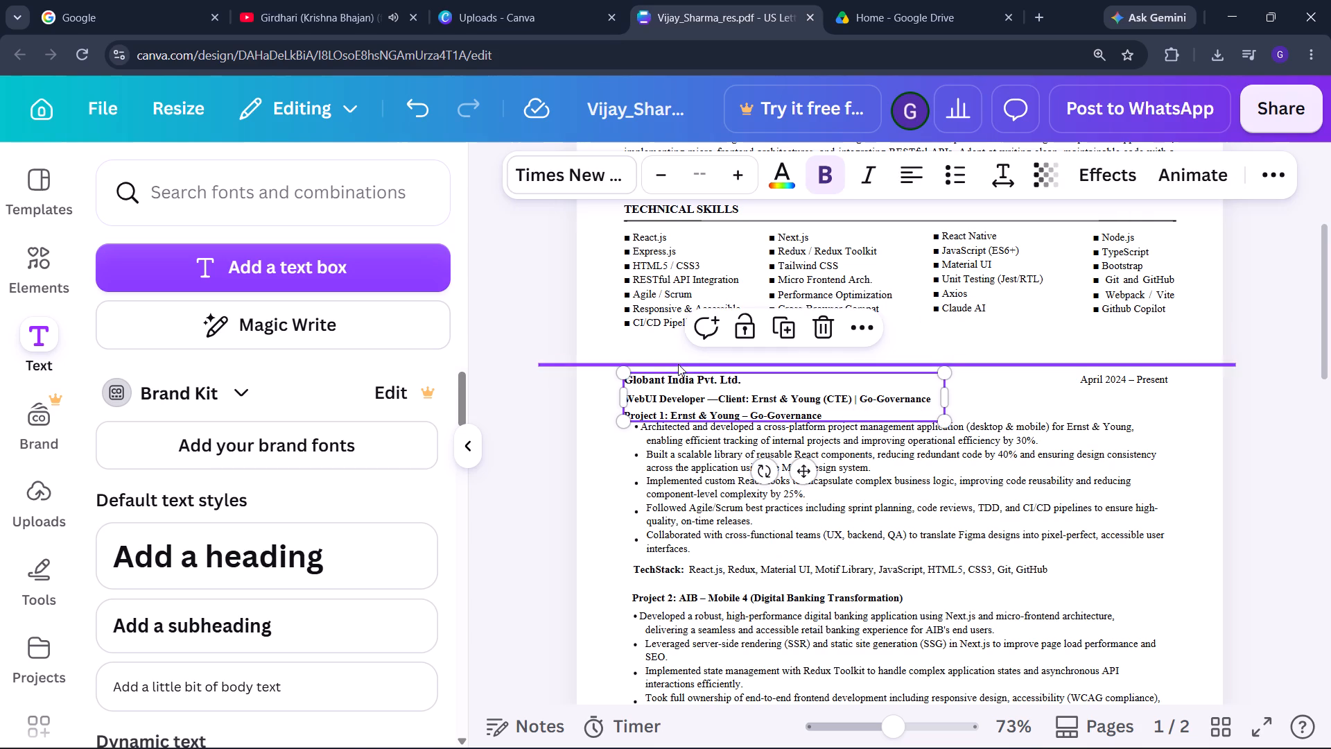
pyautogui.moveTo(681, 365); pyautogui.dragTo(698, 366)
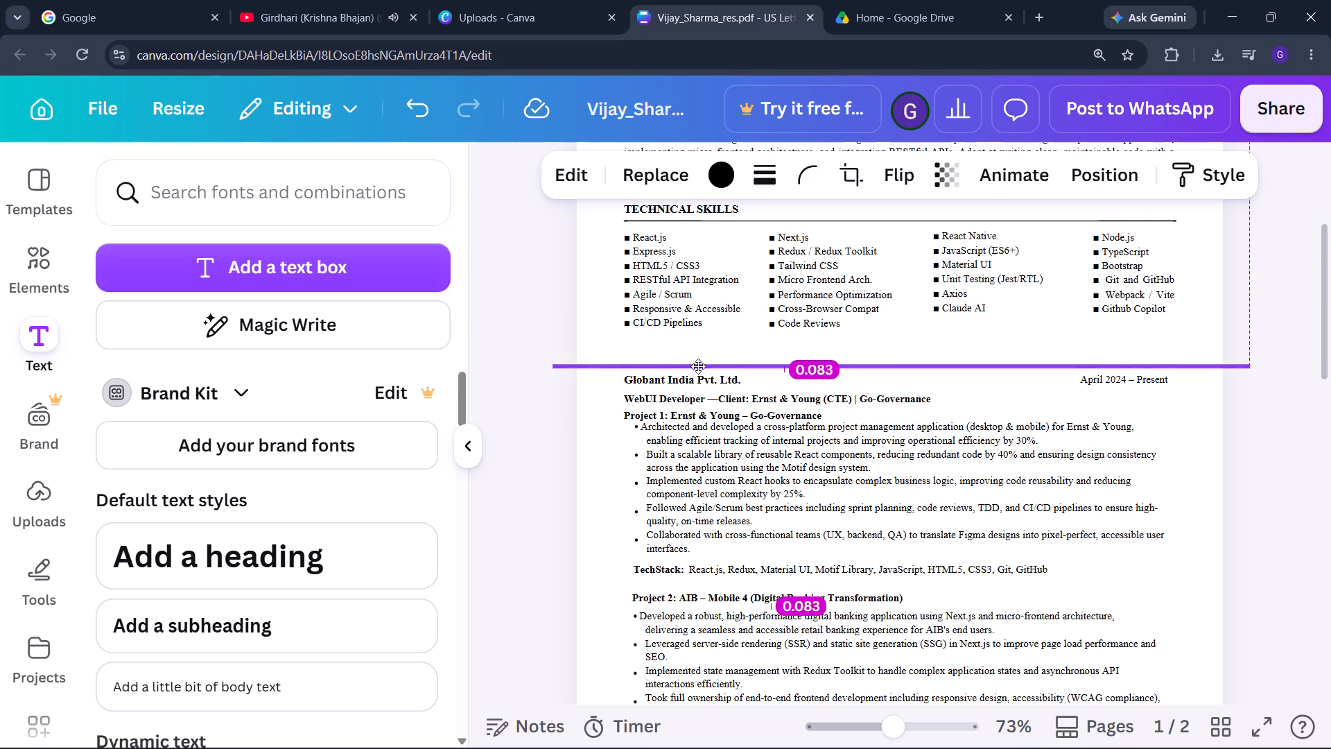
pyautogui.moveTo(698, 366); pyautogui.dragTo(698, 363)
pyautogui.click(693, 431)
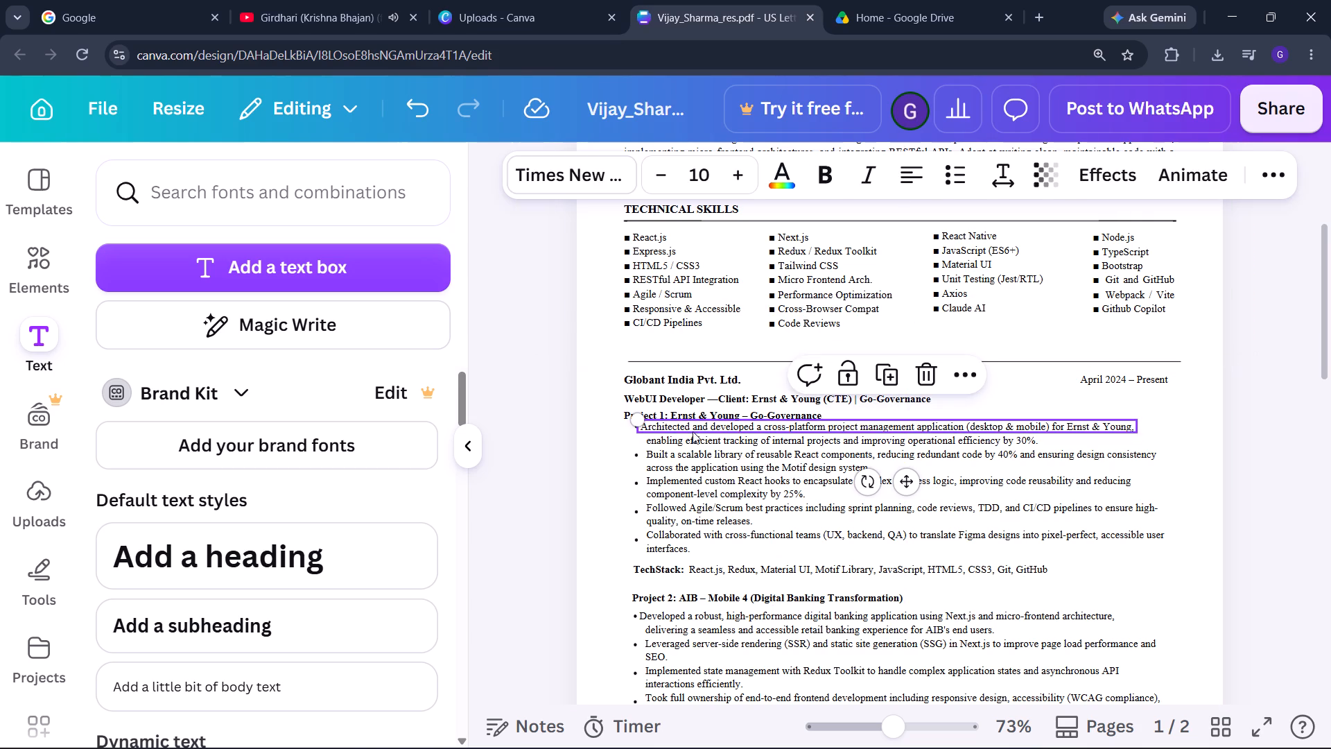
pyautogui.moveTo(672, 363); pyautogui.dragTo(664, 361)
pyautogui.click(693, 491)
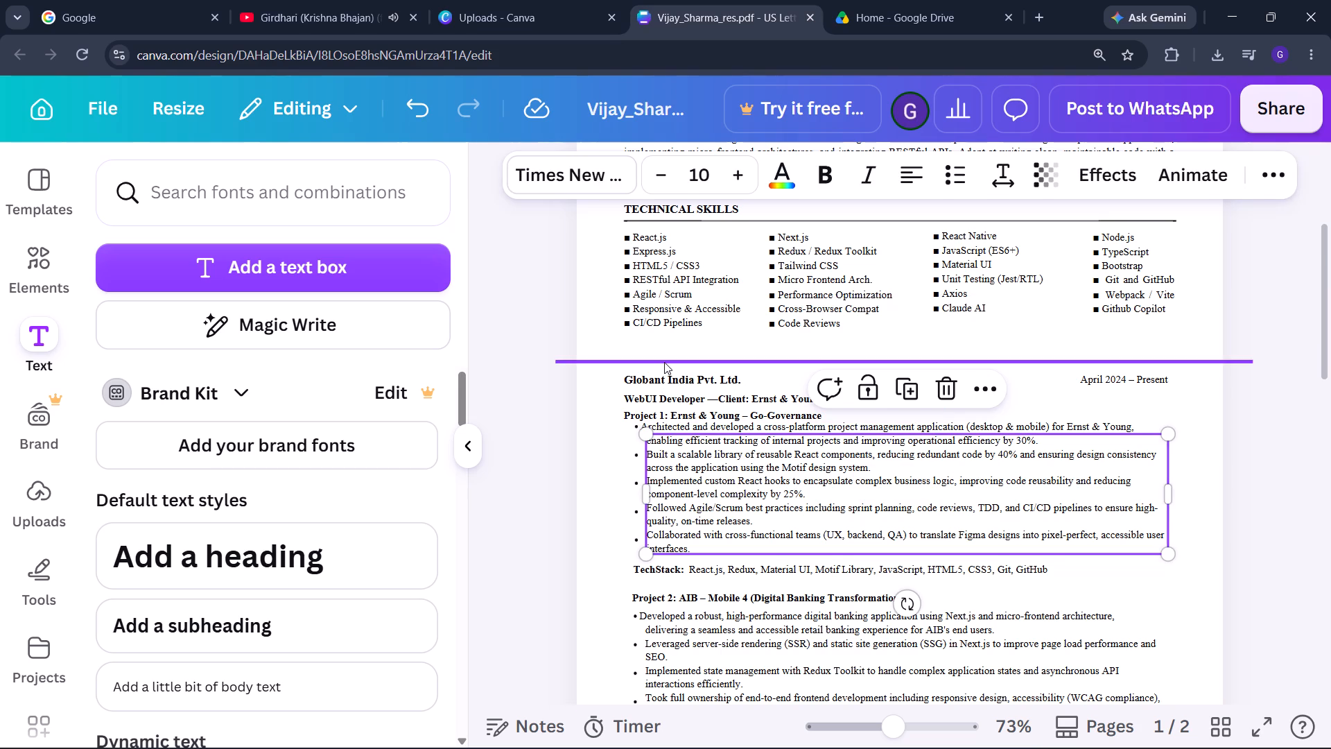
pyautogui.click(664, 362)
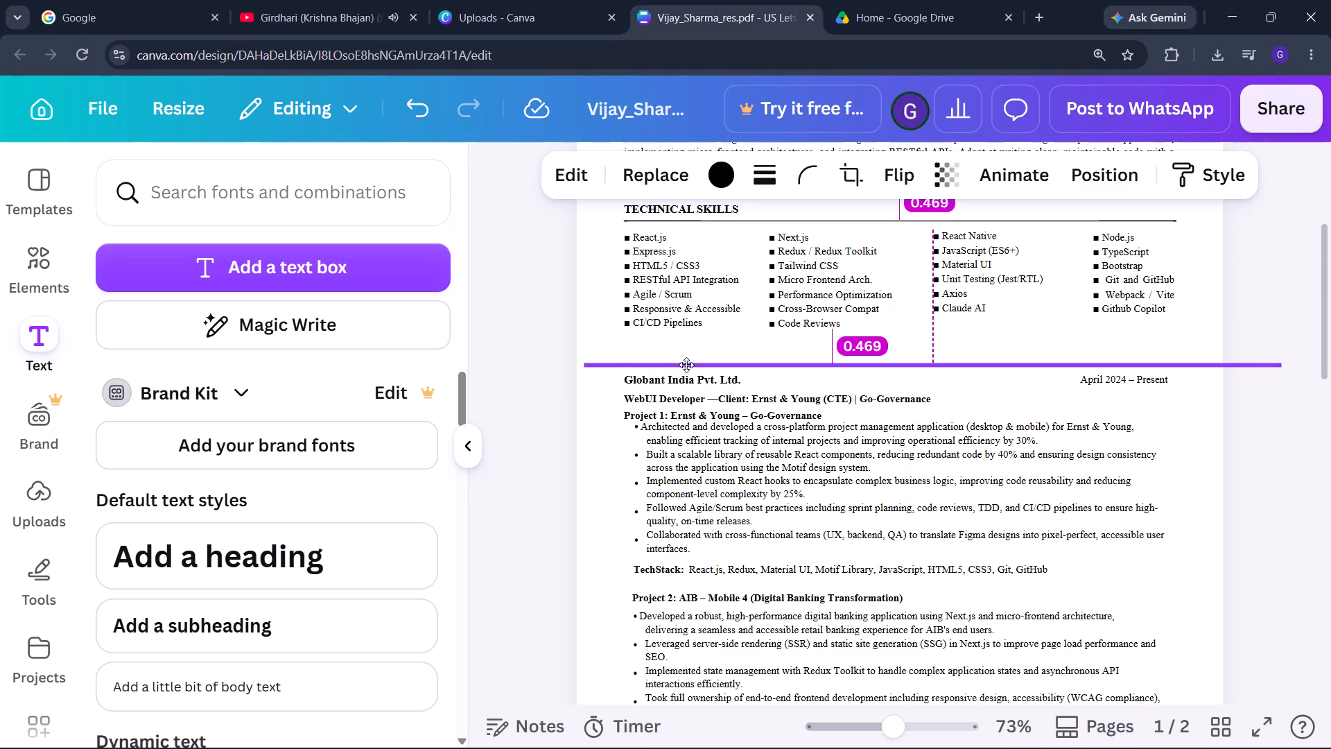
pyautogui.doubleClick(681, 509)
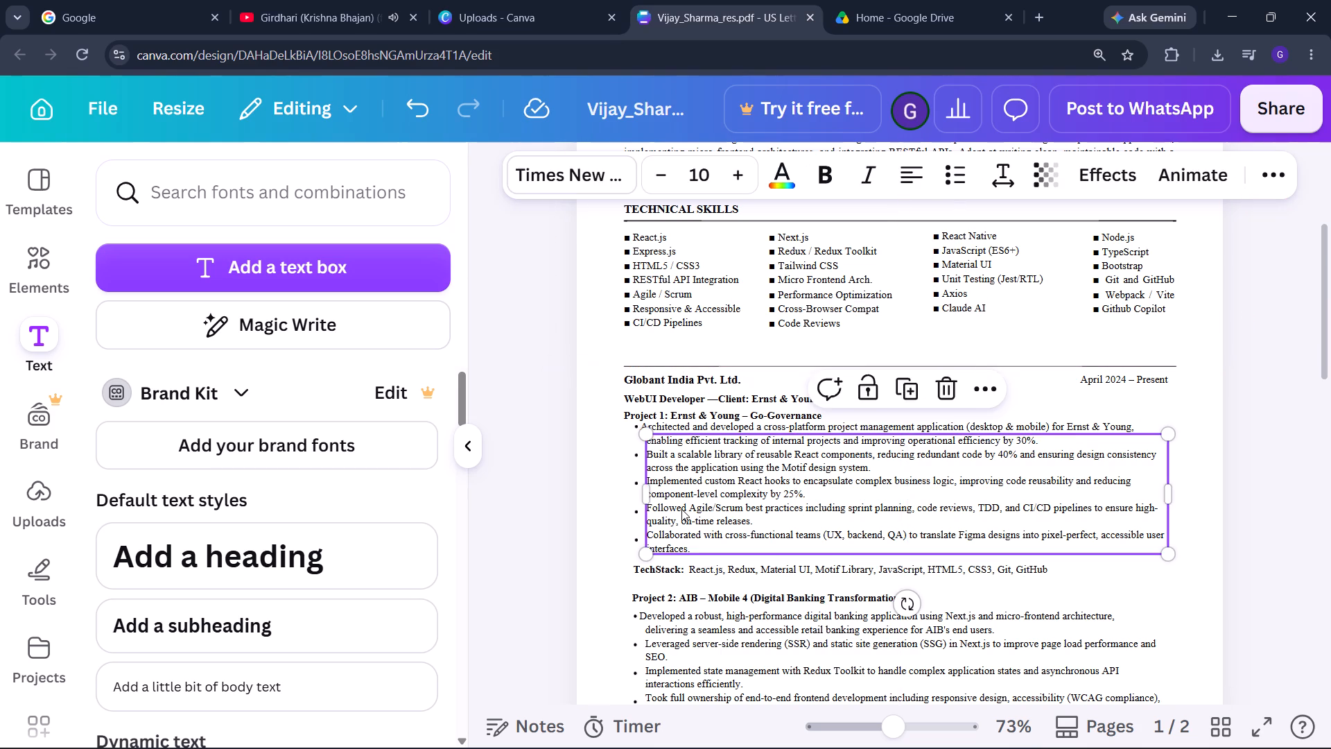
# Paste the cut WORK EXPERIENCE heading into a new text box, switch on bold at size 11, and widen the box to fit one line.
pyautogui.doubleClick(648, 352)
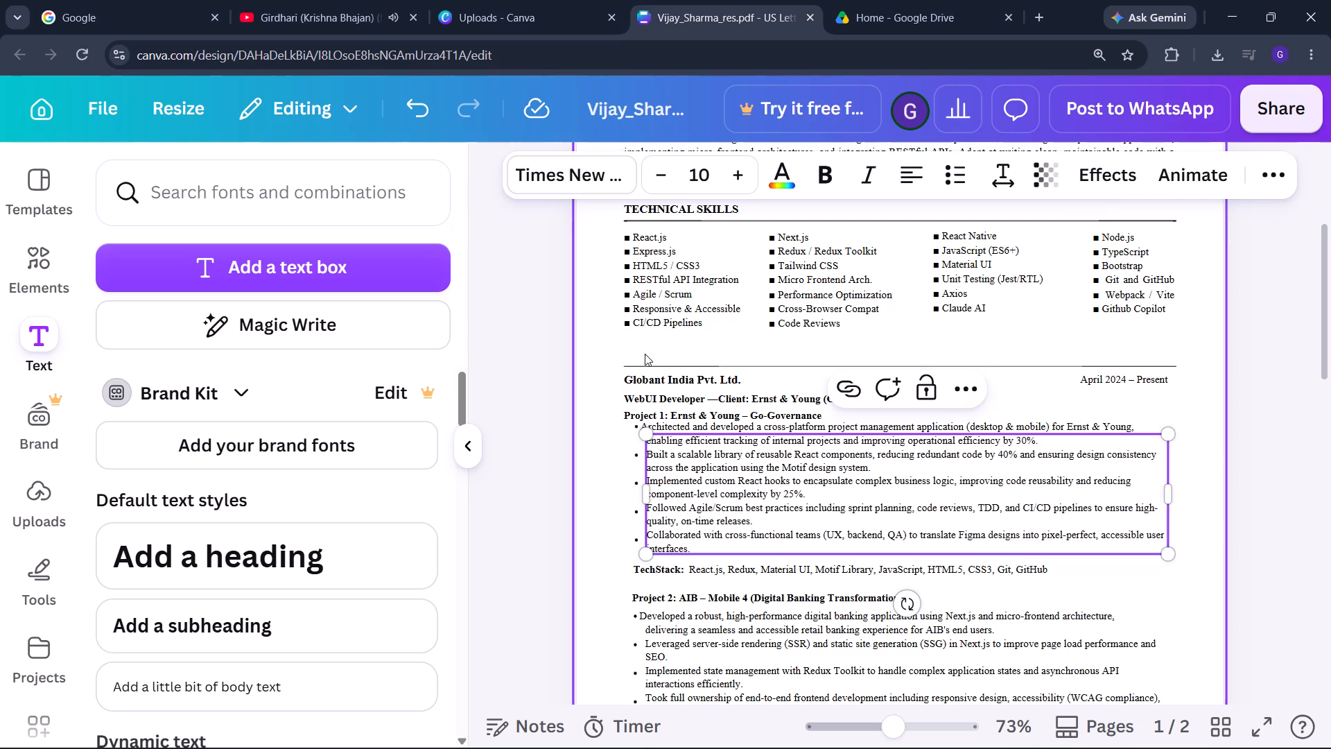
pyautogui.doubleClick(393, 273)
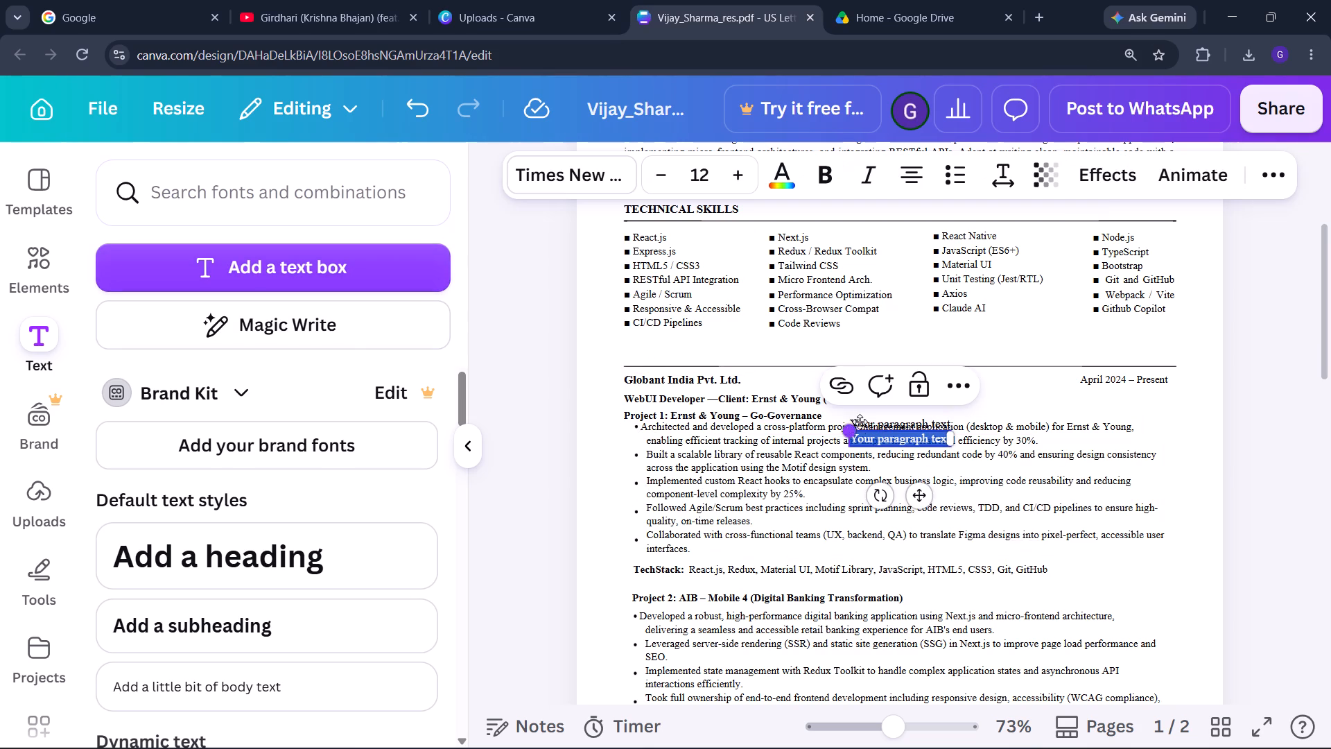
pyautogui.hotkey('ctrl', 'v')
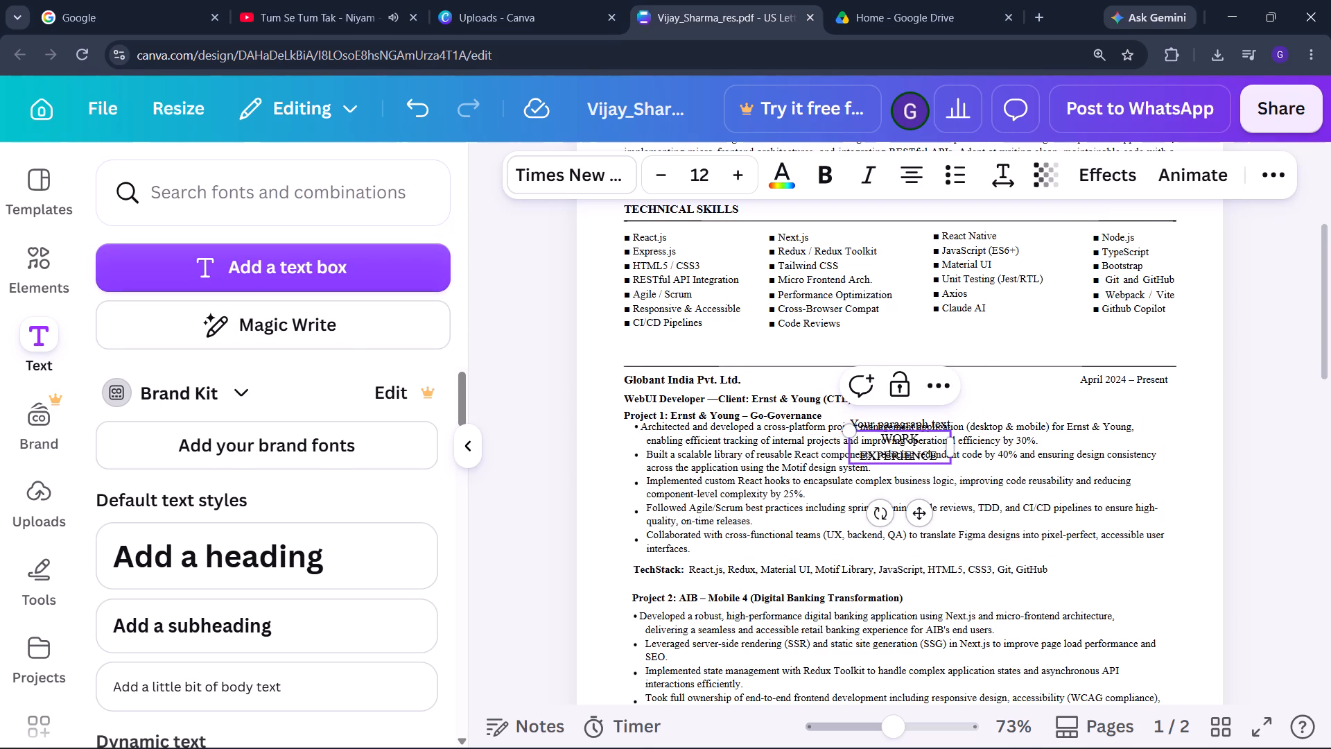
pyautogui.click(670, 171)
pyautogui.click(821, 171)
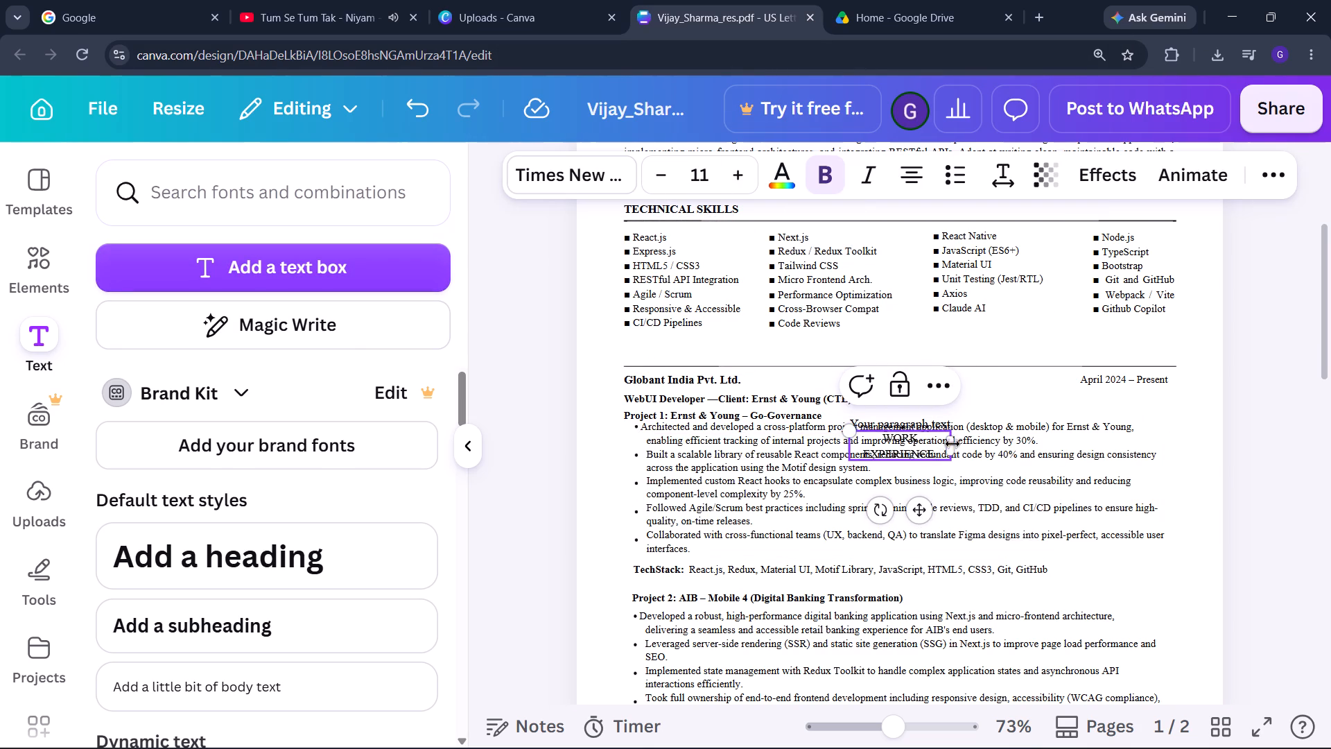
pyautogui.moveTo(955, 444); pyautogui.dragTo(987, 440)
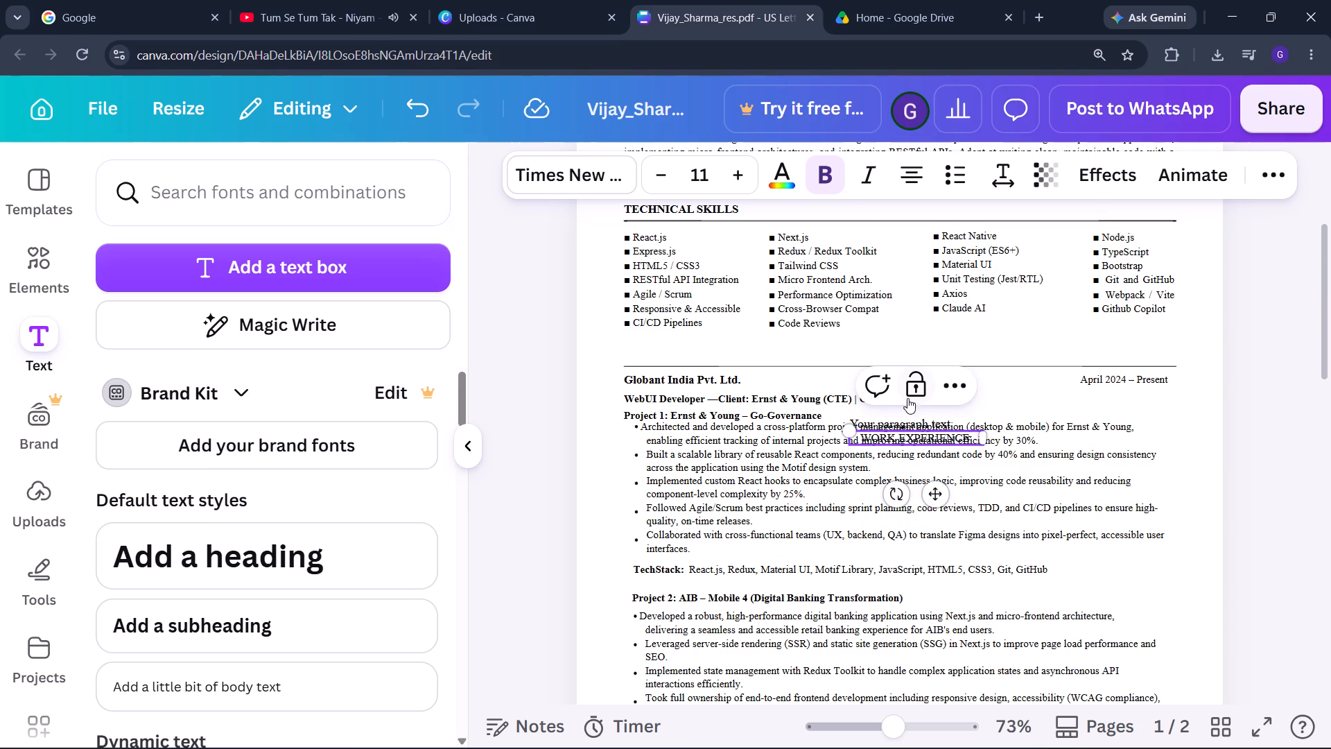
# Shift the Project 1 bullet descriptions block slightly down and to the left, just above the TechStack line.
pyautogui.moveTo(894, 436); pyautogui.dragTo(840, 402)
pyautogui.doubleClick(950, 442)
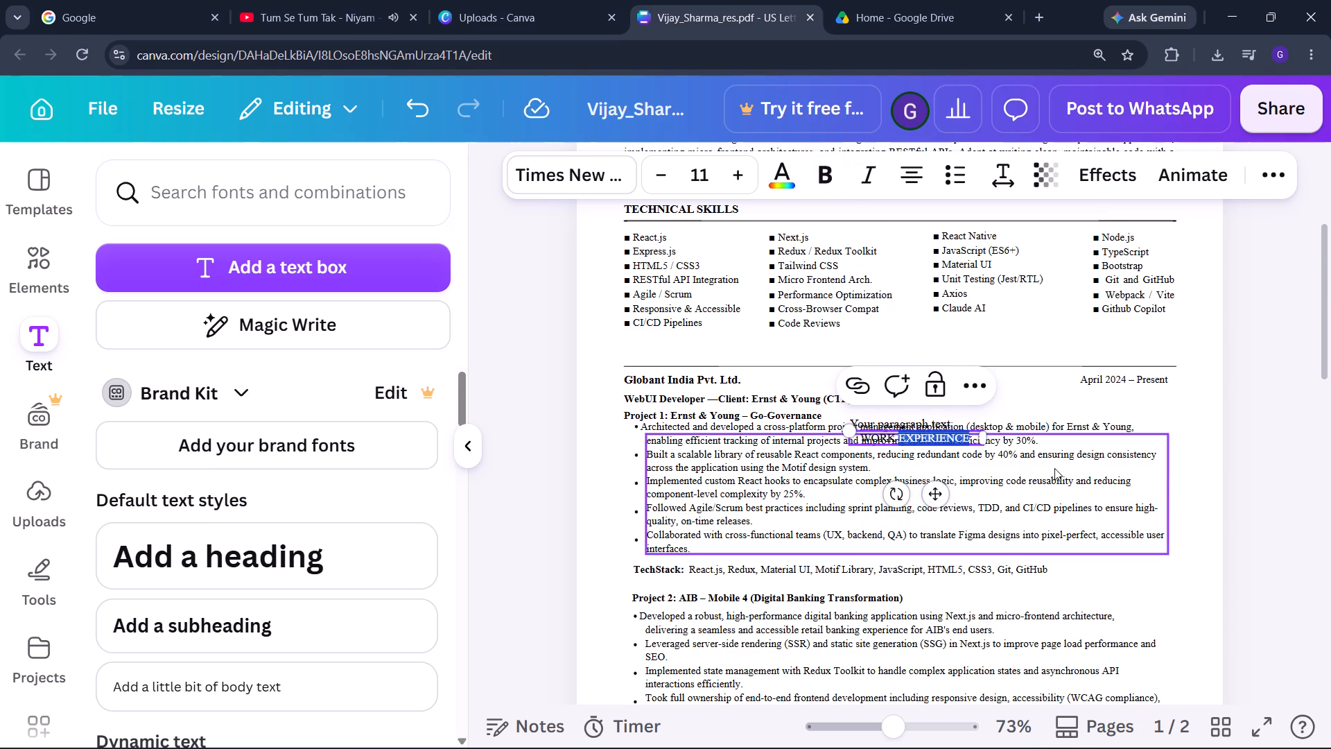
pyautogui.click(1054, 468)
pyautogui.moveTo(936, 435); pyautogui.dragTo(756, 368)
pyautogui.moveTo(787, 427); pyautogui.dragTo(790, 436)
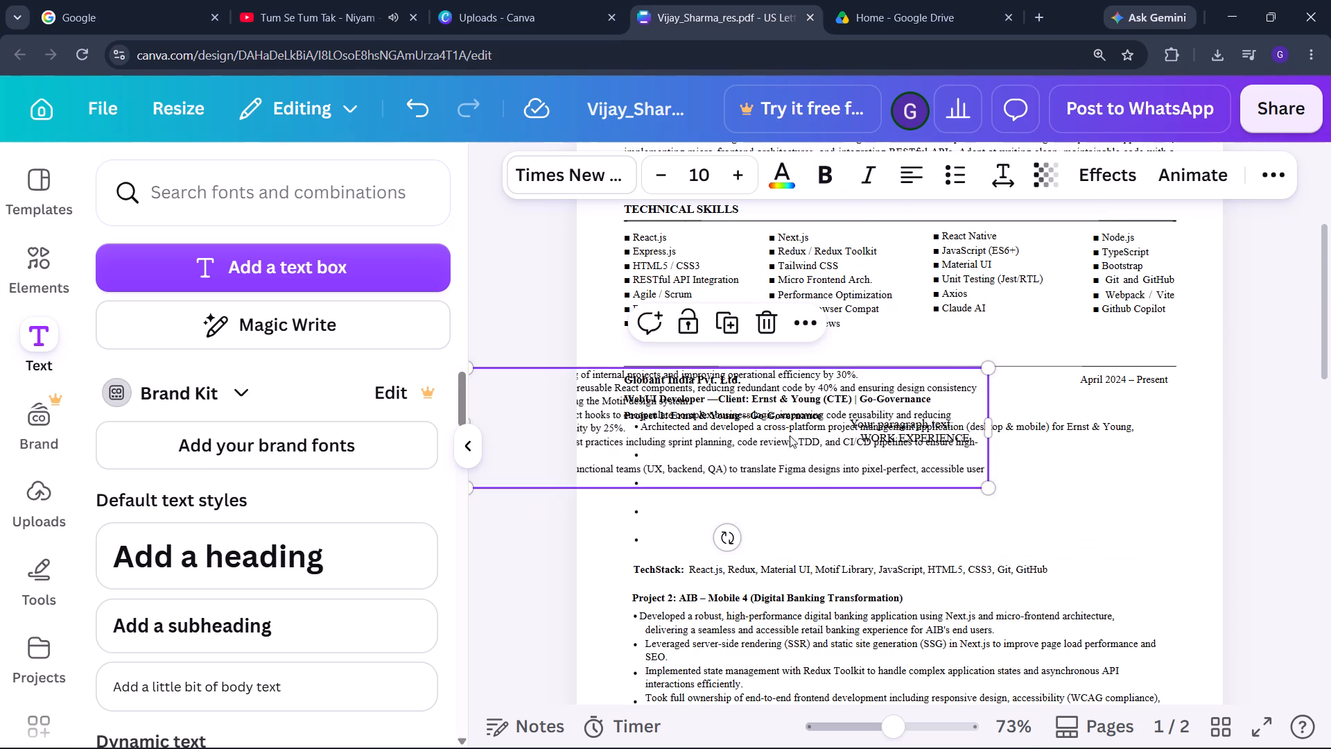
pyautogui.moveTo(790, 436); pyautogui.dragTo(936, 513)
# Move the WORK EXPERIENCE heading into the gap between the skills columns and the divider line above Globant India Pvt. Ltd.
pyautogui.moveTo(907, 432); pyautogui.dragTo(738, 379)
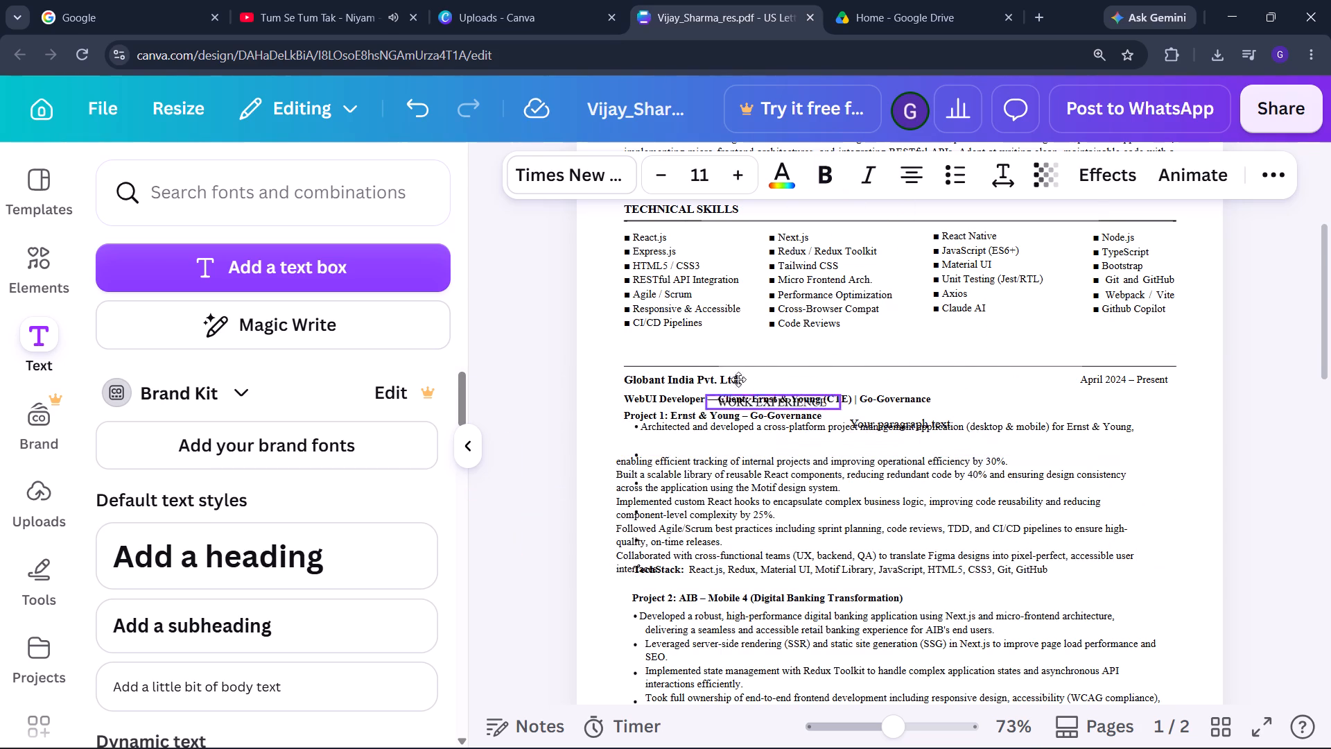
pyautogui.moveTo(738, 379); pyautogui.dragTo(675, 347)
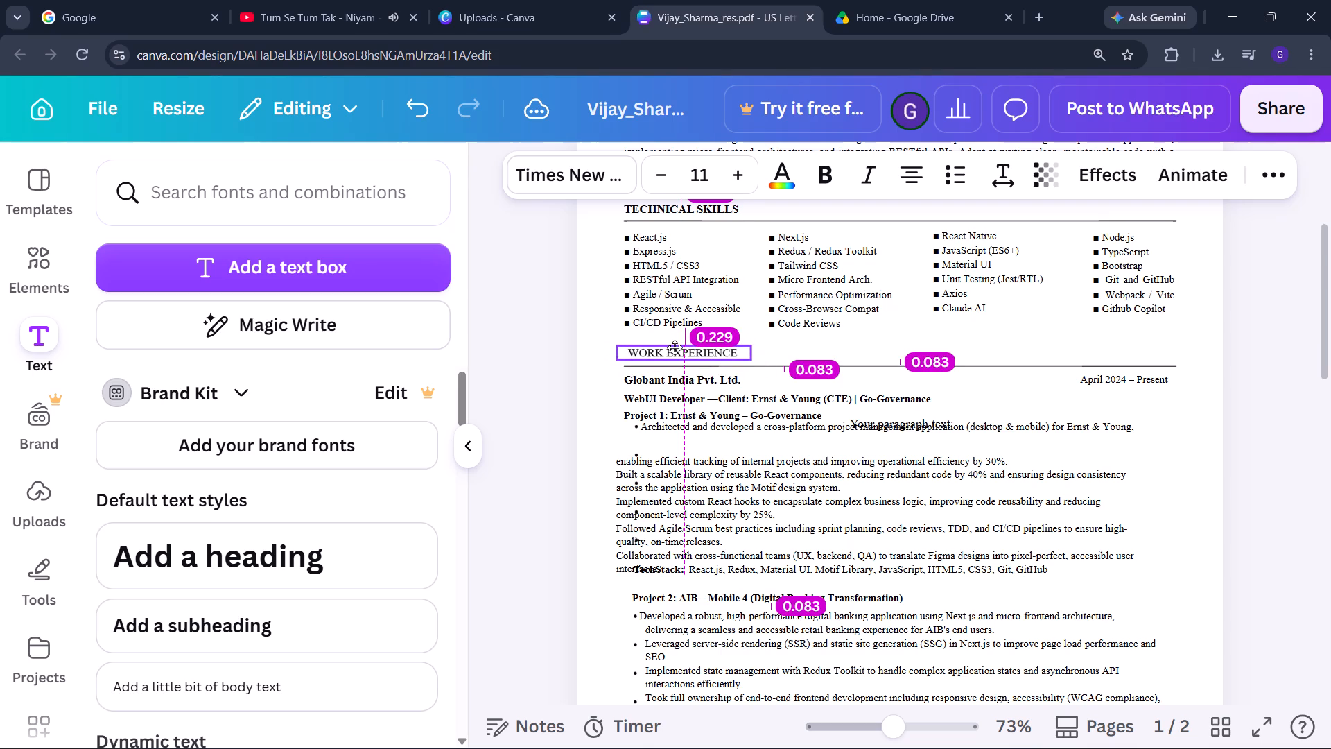
pyautogui.moveTo(675, 347); pyautogui.dragTo(670, 347)
# Narrow the WORK EXPERIENCE text box so it fits tightly around the heading on a single line.
pyautogui.click(635, 347)
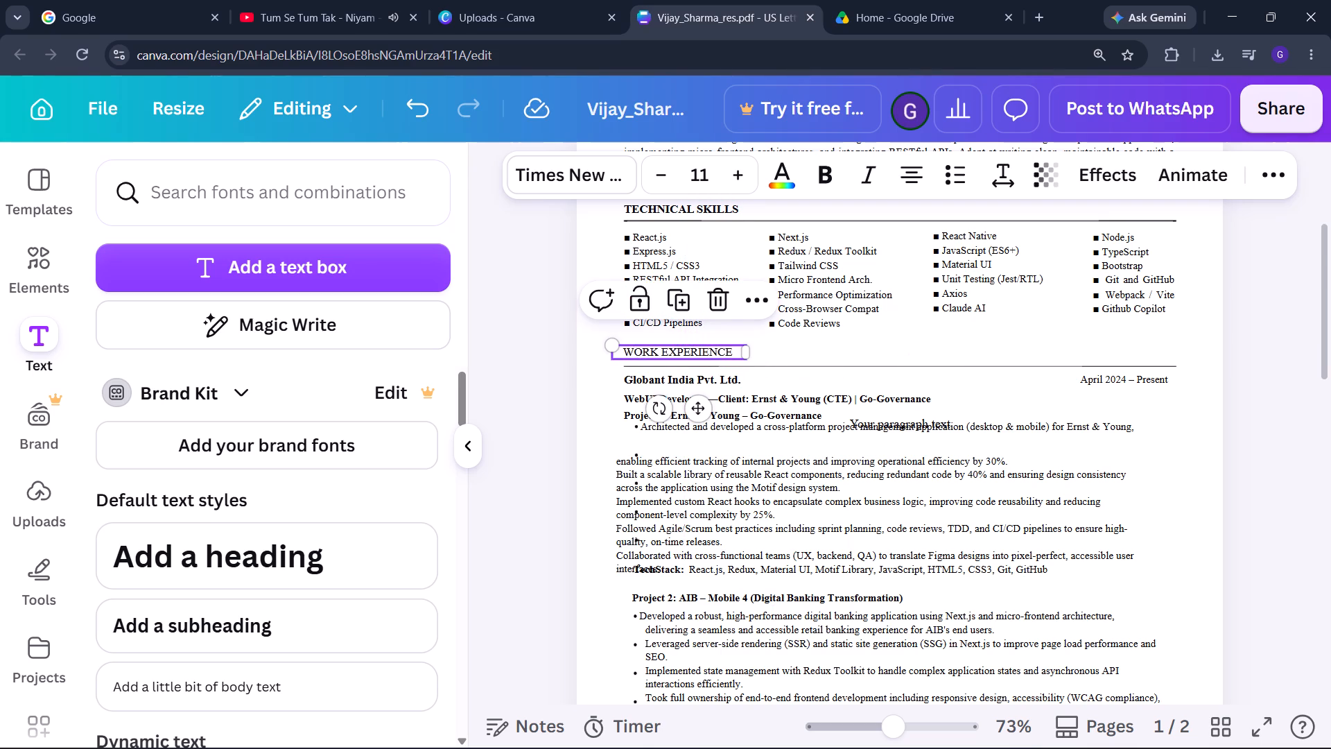
pyautogui.click(625, 354)
pyautogui.press('BackSpace')
pyautogui.press('BackSpace')
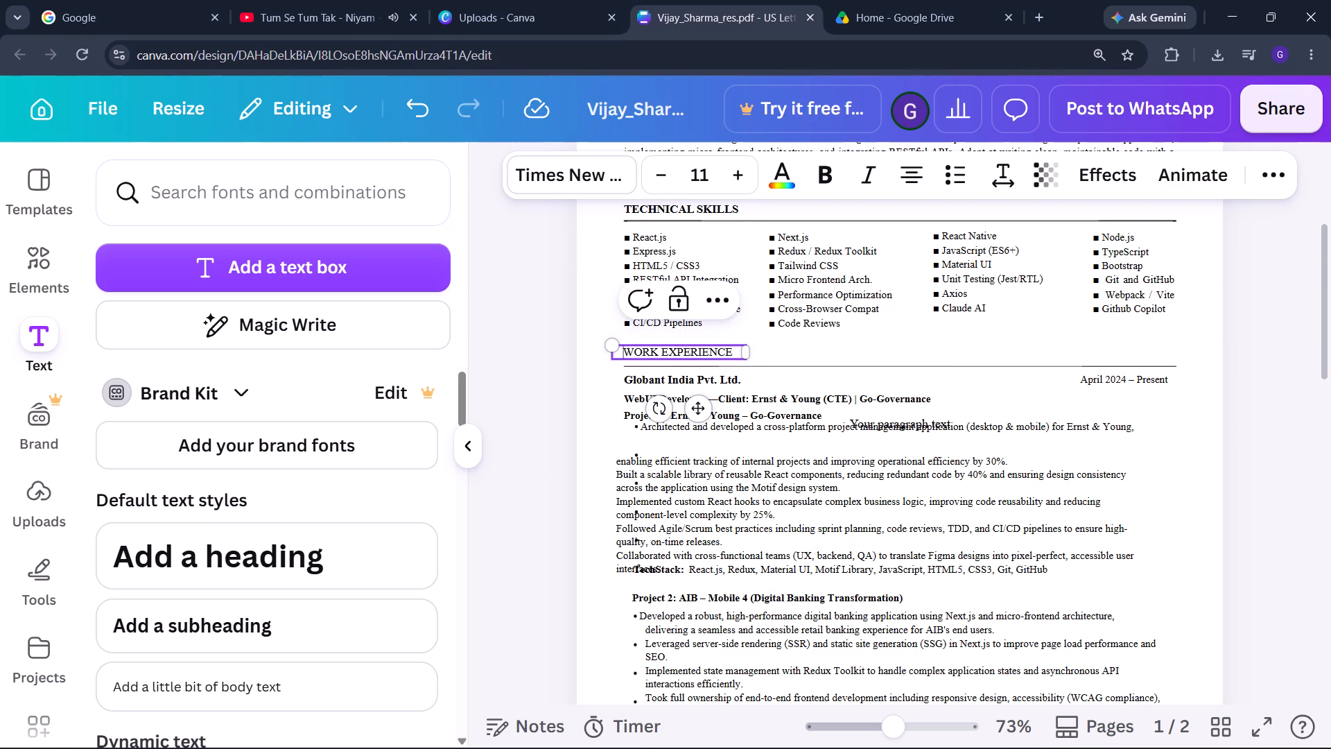
pyautogui.moveTo(746, 354); pyautogui.dragTo(720, 357)
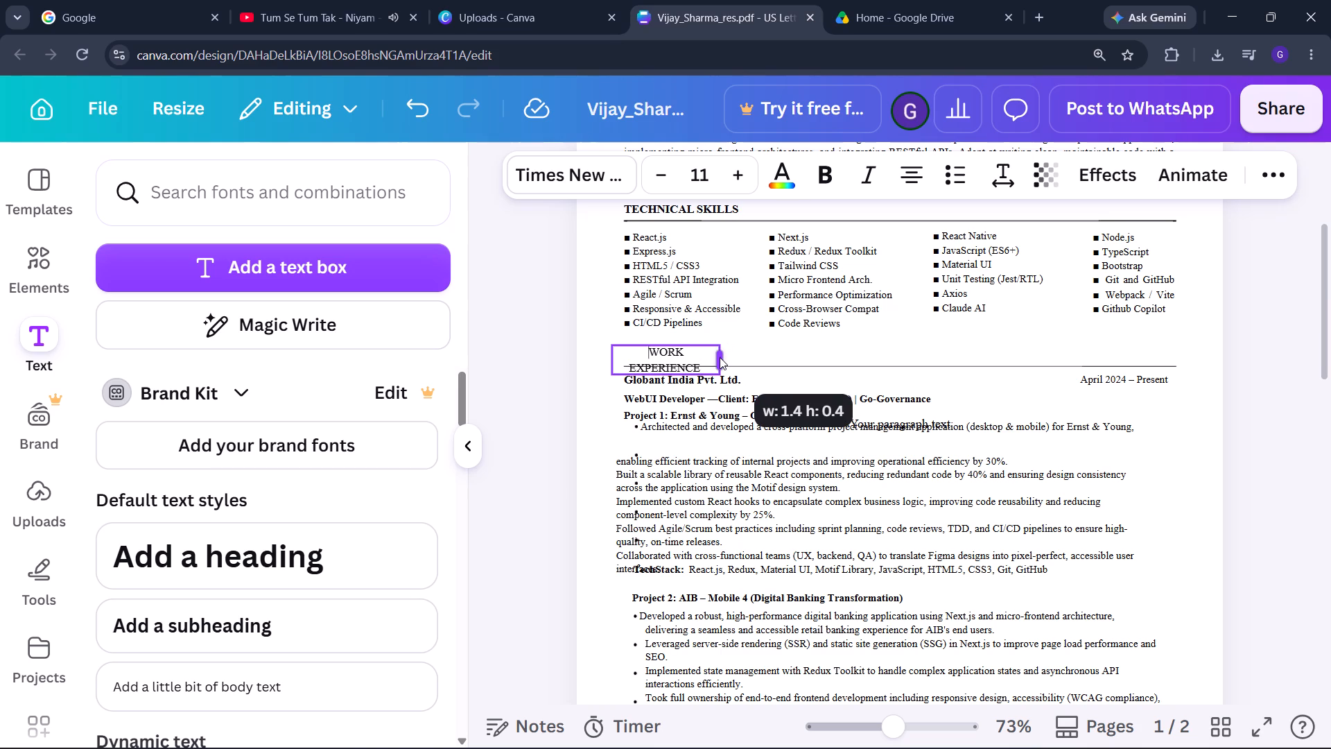
pyautogui.moveTo(720, 357); pyautogui.dragTo(720, 357)
pyautogui.click(720, 357)
pyautogui.click(729, 355)
pyautogui.click(729, 355)
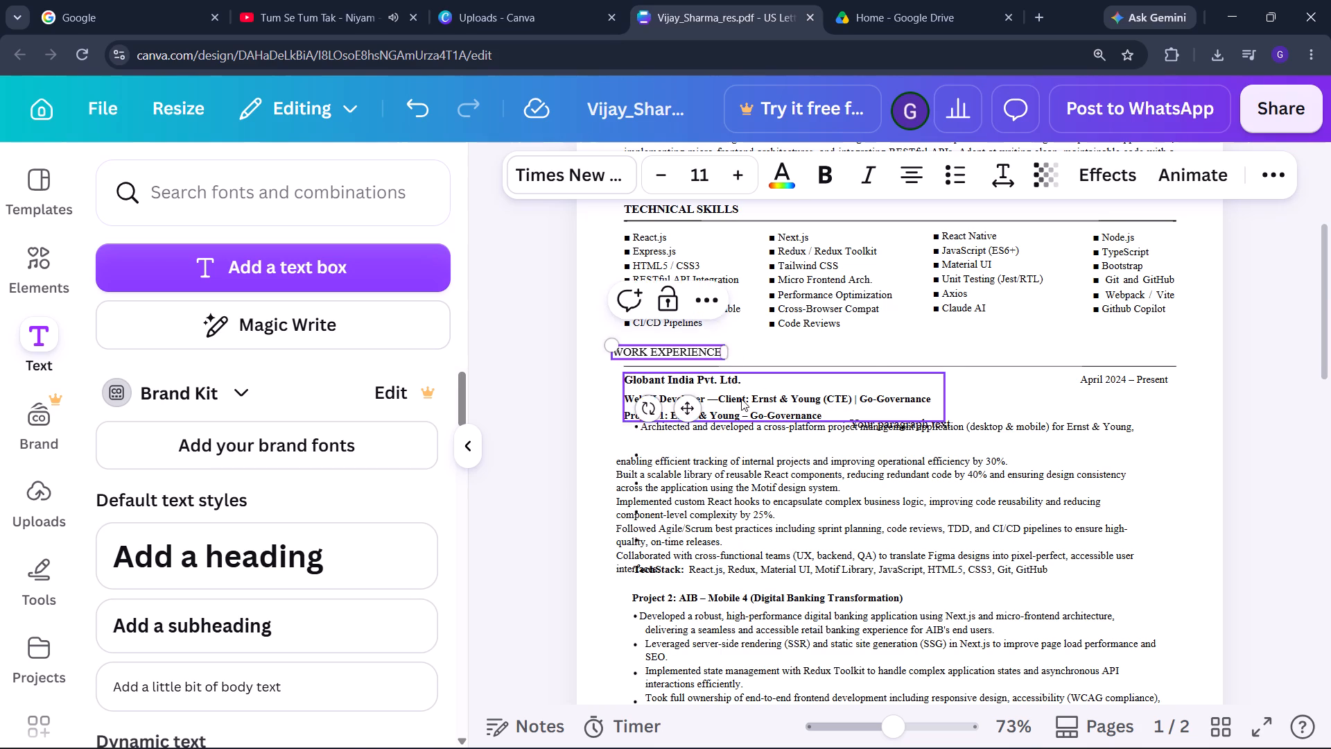
# Line up the WORK EXPERIENCE heading's left edge with the TECHNICAL SKILLS heading and settle it just above the divider line.
pyautogui.click(741, 399)
pyautogui.moveTo(641, 351); pyautogui.dragTo(676, 351)
pyautogui.click(676, 351)
pyautogui.click(662, 352)
pyautogui.moveTo(661, 352); pyautogui.dragTo(648, 355)
pyautogui.click(740, 519)
pyautogui.click(713, 350)
pyautogui.click(675, 354)
pyautogui.doubleClick(666, 355)
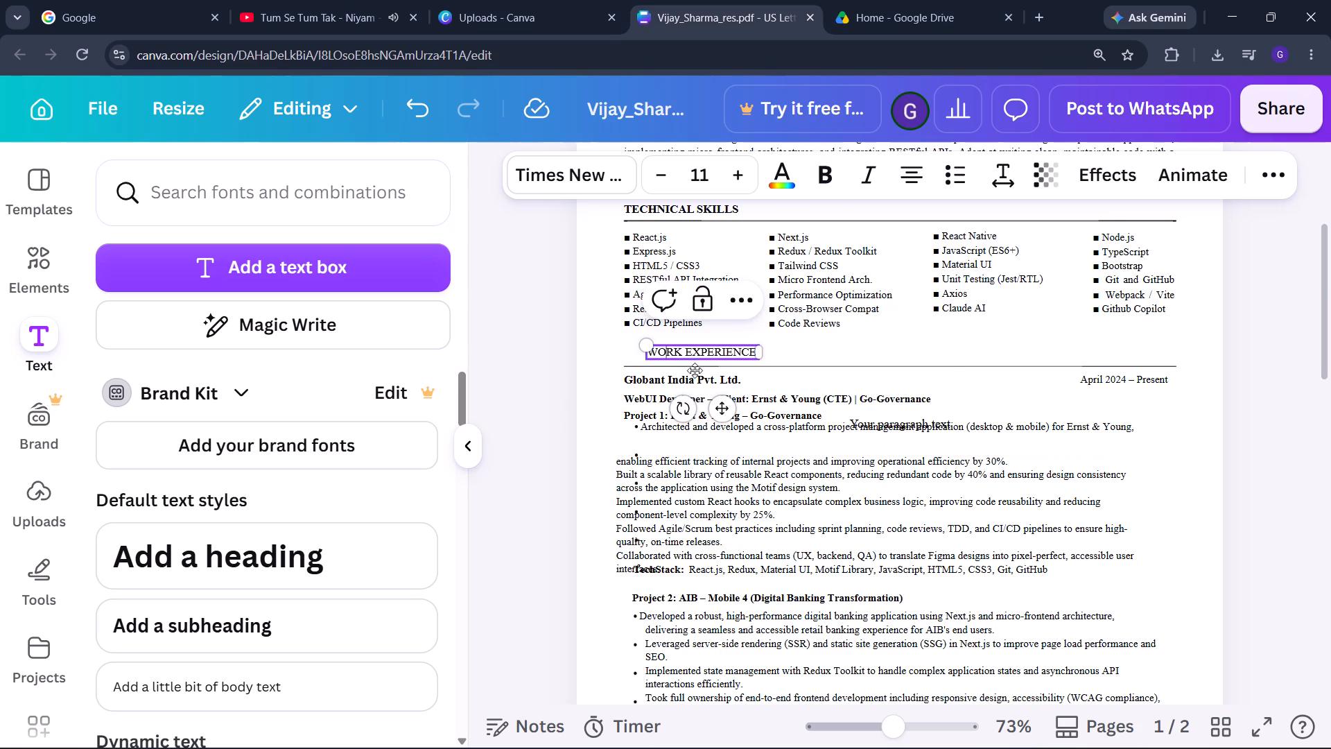
pyautogui.click(701, 377)
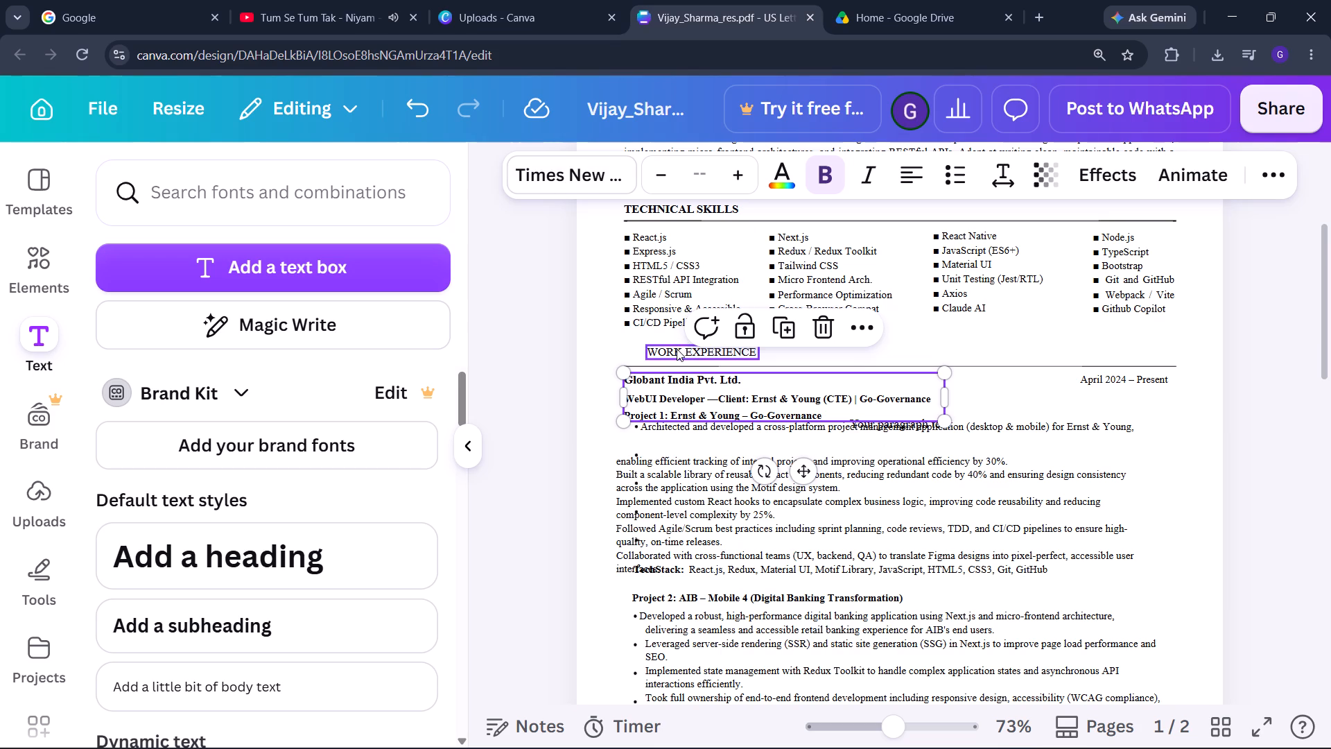
pyautogui.moveTo(677, 349); pyautogui.dragTo(645, 350)
pyautogui.click(647, 350)
pyautogui.tripleClick(653, 350)
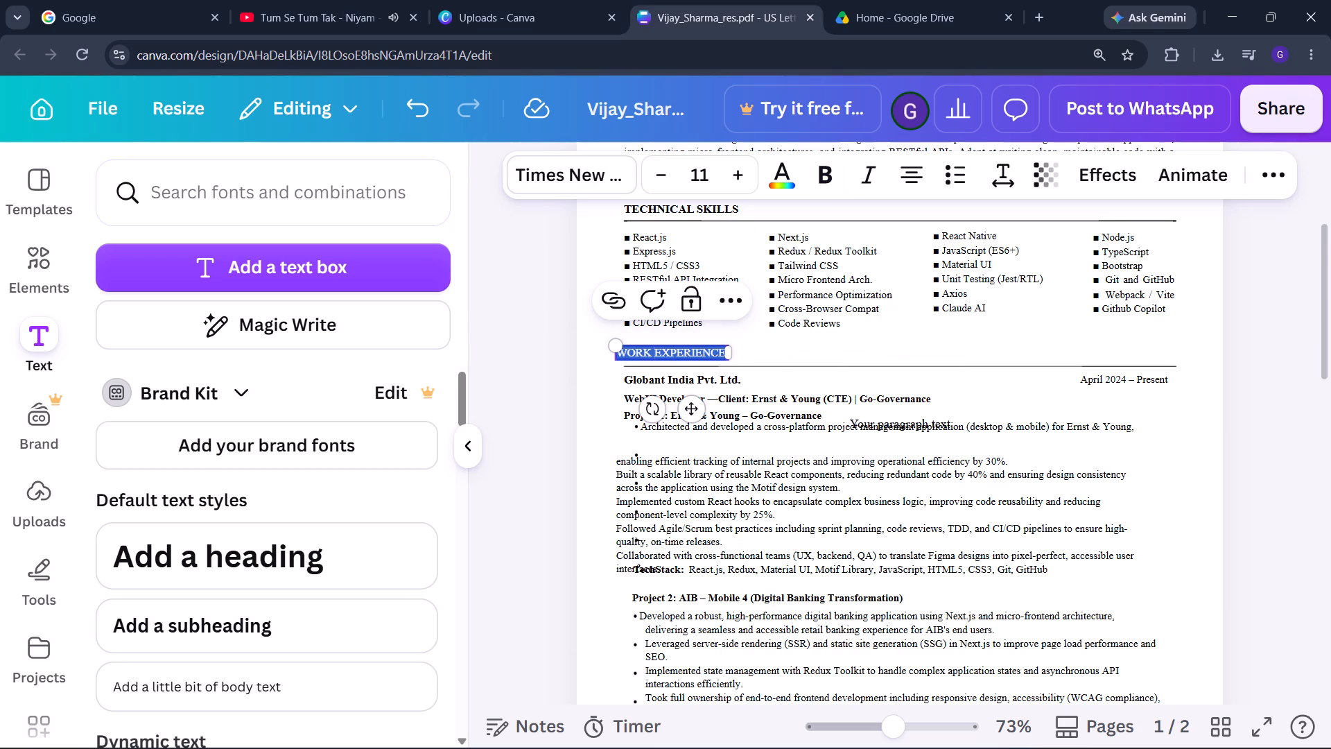
pyautogui.click(653, 350)
pyautogui.click(646, 410)
pyautogui.moveTo(656, 353); pyautogui.dragTo(666, 351)
pyautogui.click(846, 407)
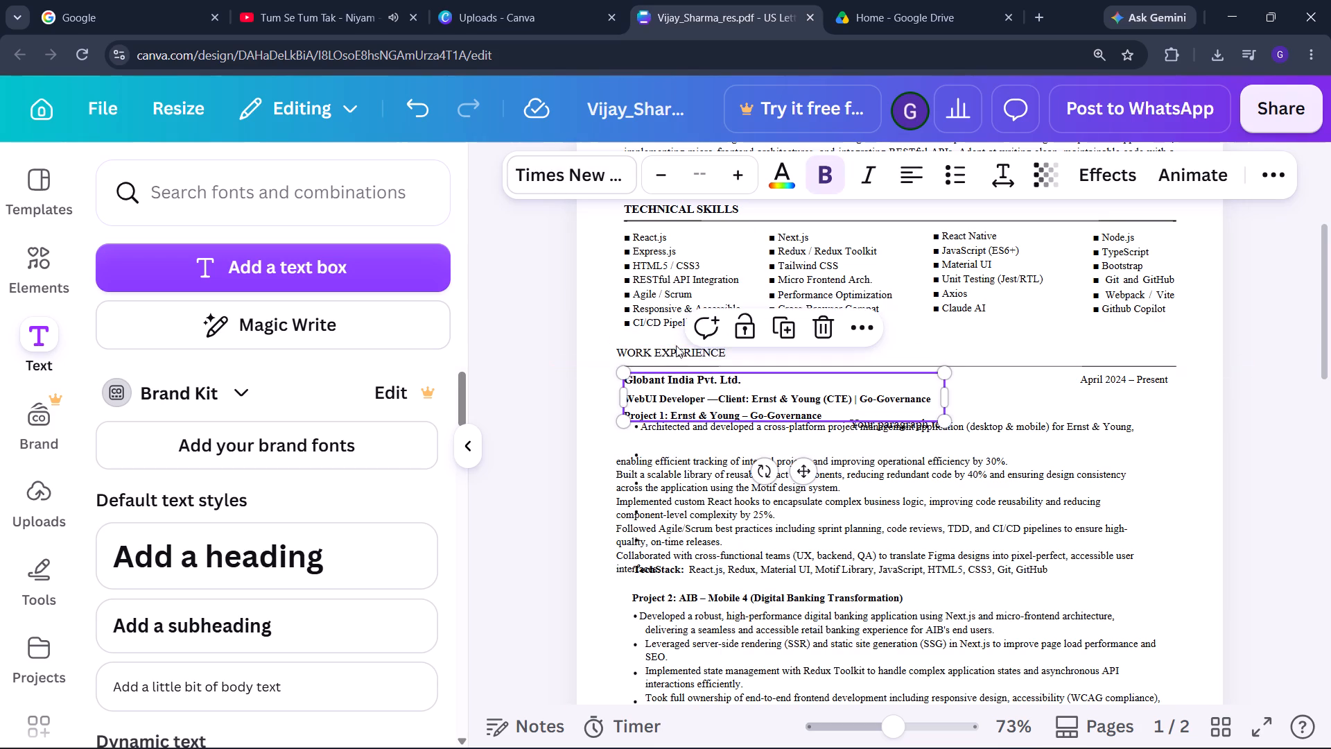
pyautogui.click(672, 345)
pyautogui.moveTo(672, 354); pyautogui.dragTo(690, 354)
pyautogui.tripleClick(690, 354)
pyautogui.moveTo(688, 354); pyautogui.dragTo(681, 354)
pyautogui.click(681, 354)
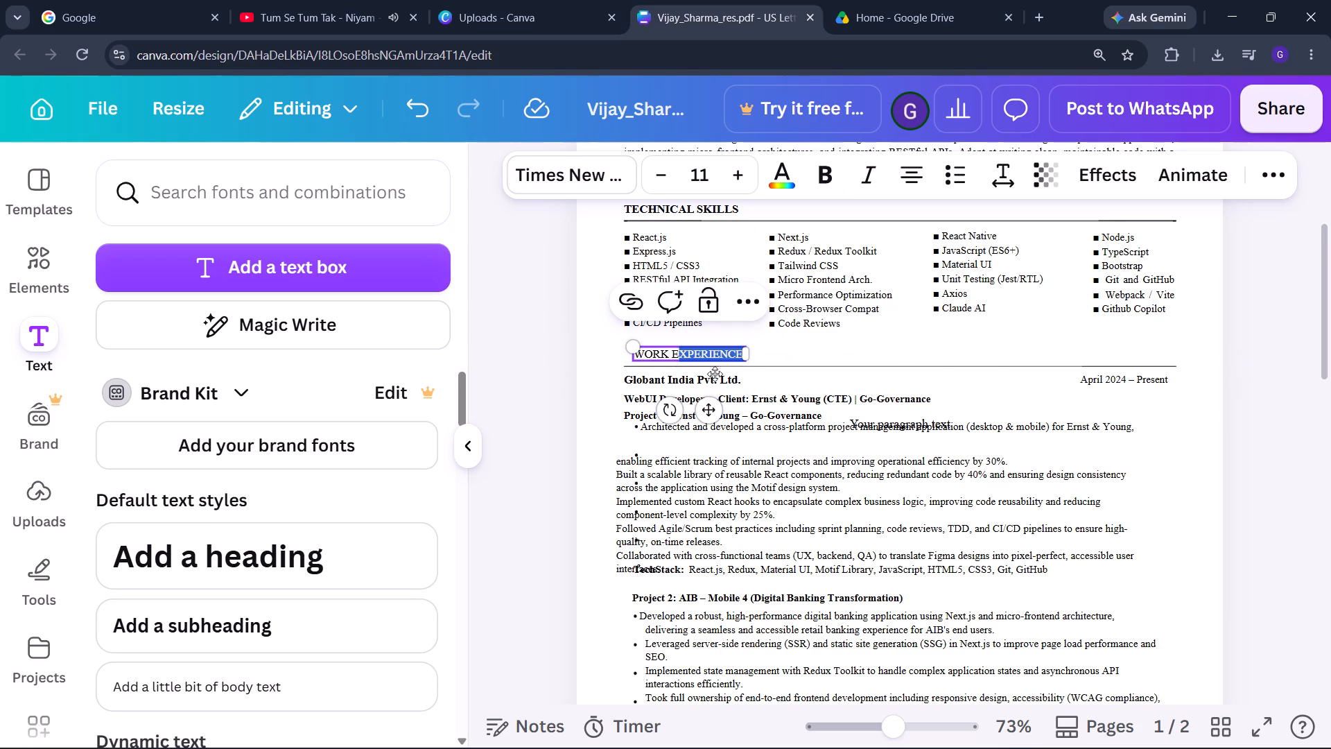
pyautogui.click(869, 429)
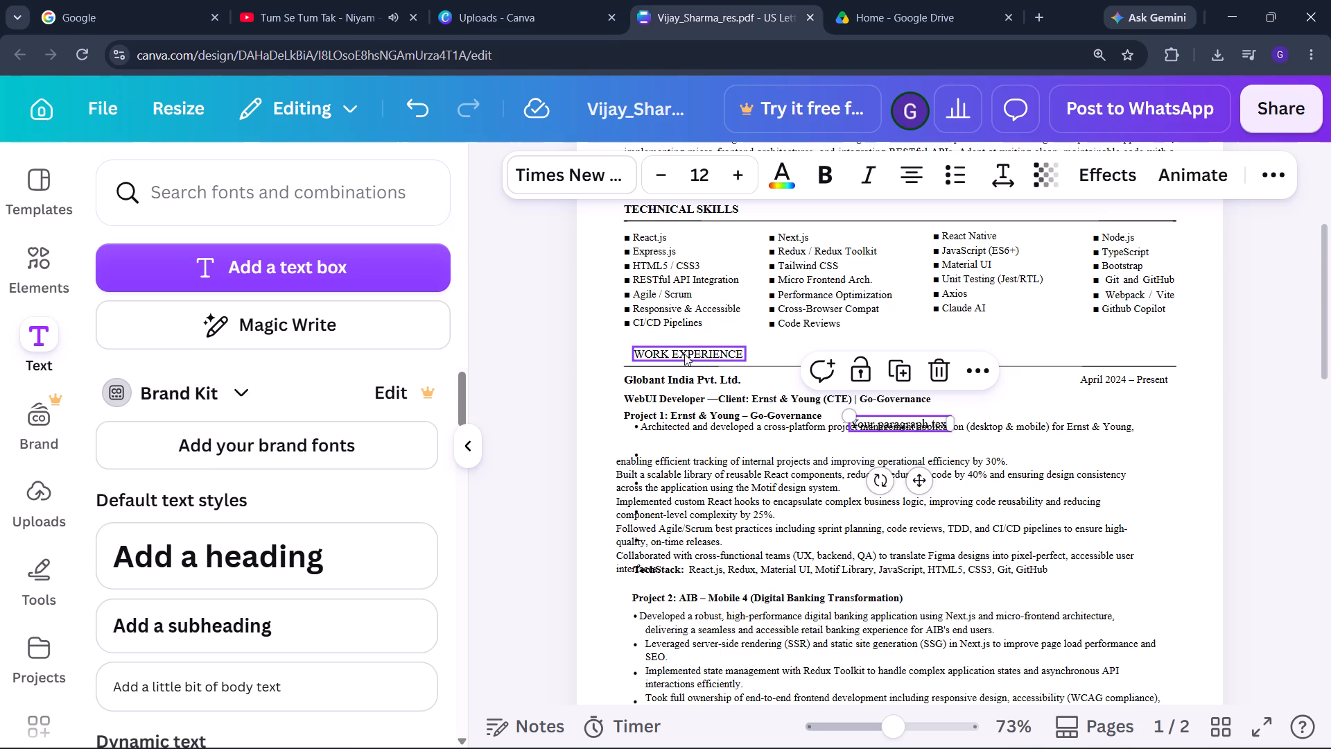
pyautogui.moveTo(684, 354); pyautogui.dragTo(670, 352)
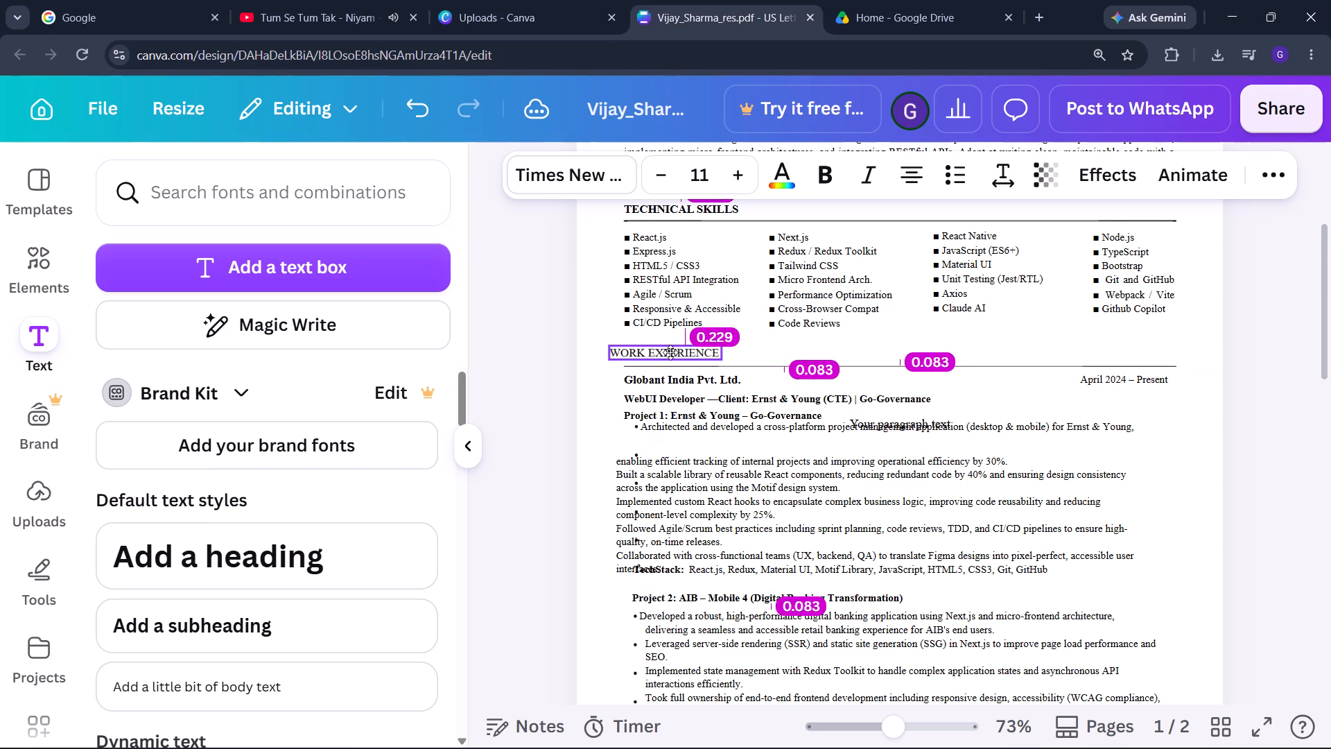
pyautogui.moveTo(670, 352); pyautogui.dragTo(672, 354)
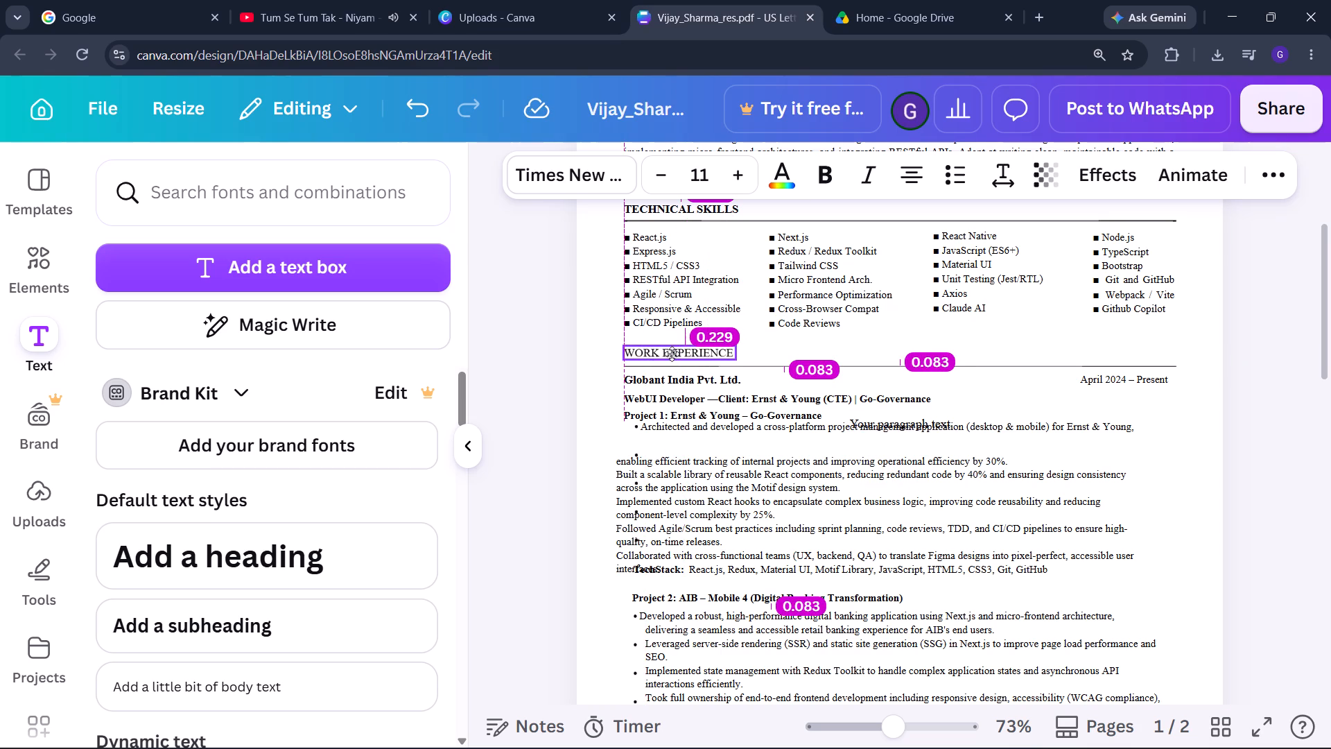
pyautogui.moveTo(672, 354); pyautogui.dragTo(672, 356)
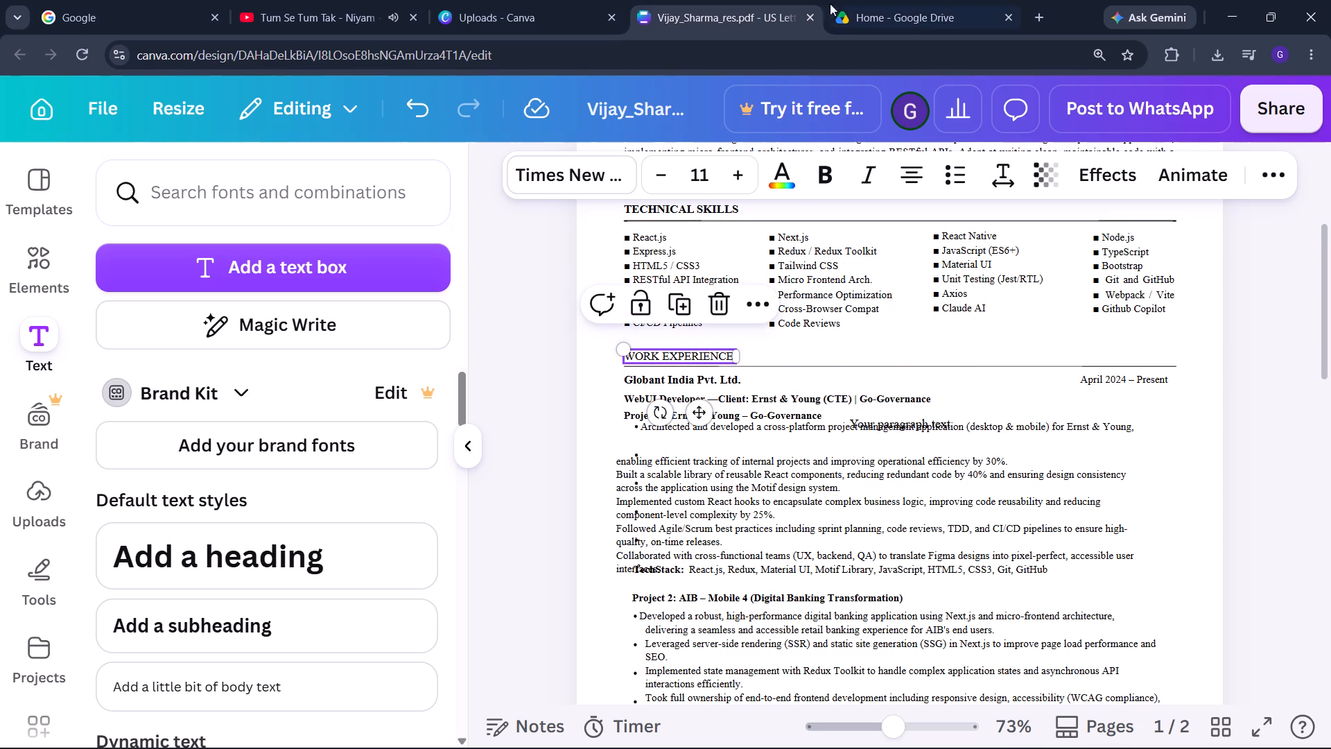
# Make the WORK EXPERIENCE heading bold.
pyautogui.click(817, 177)
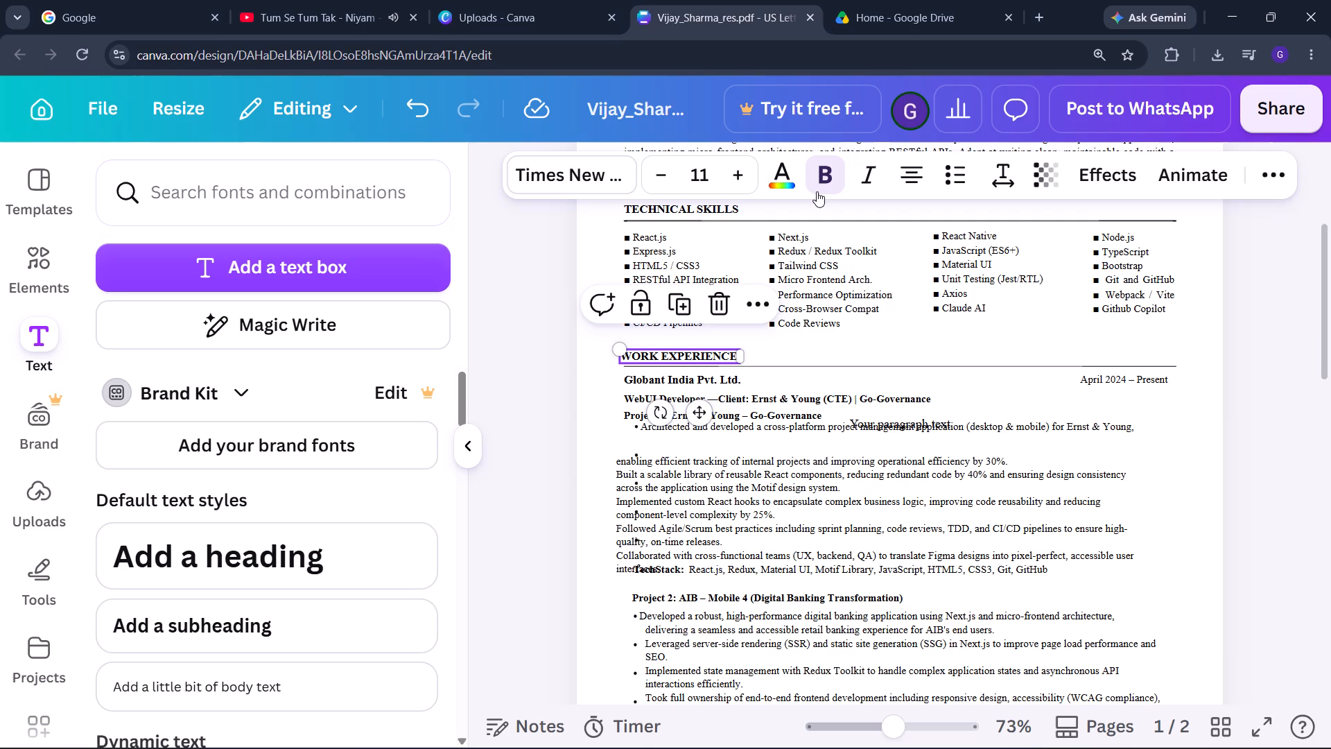
# Nudge the WORK EXPERIENCE heading so its left edge lines up with the Globant India Pvt. Ltd. text.
pyautogui.click(677, 352)
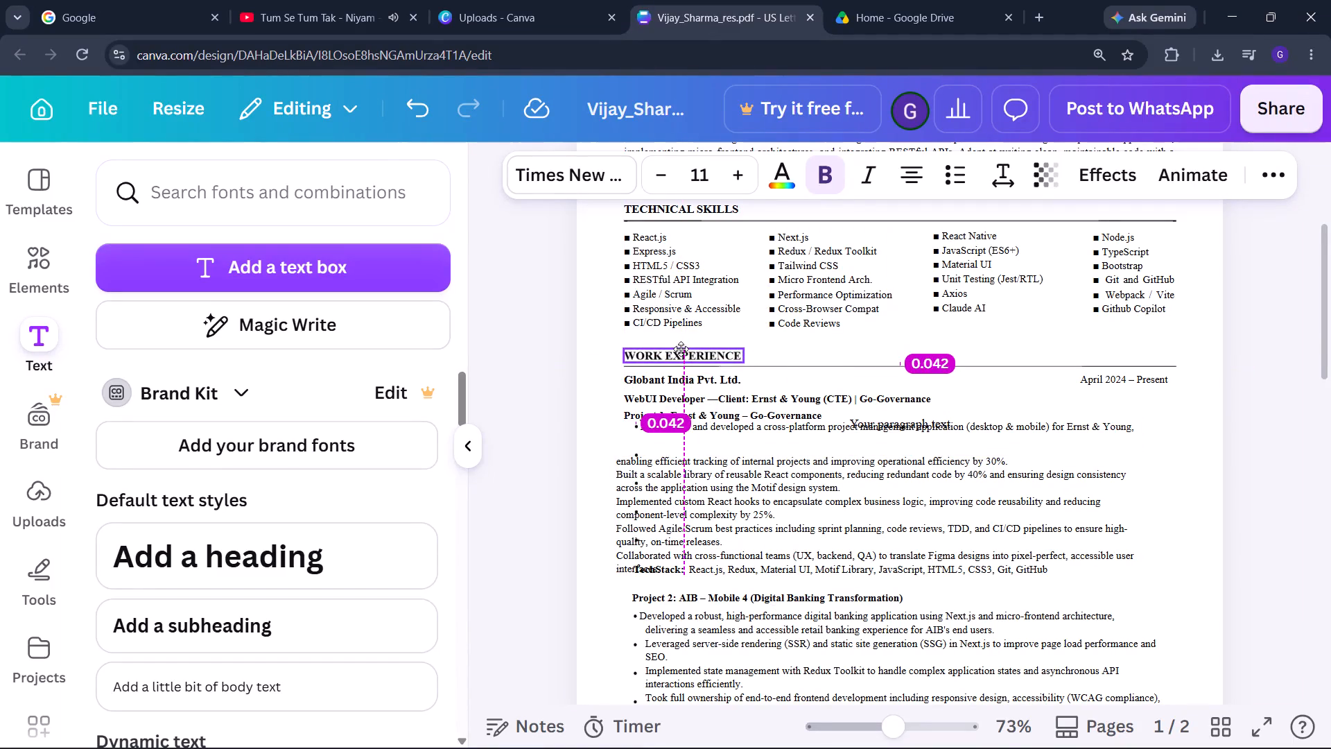
pyautogui.scroll(1, 763, 561)
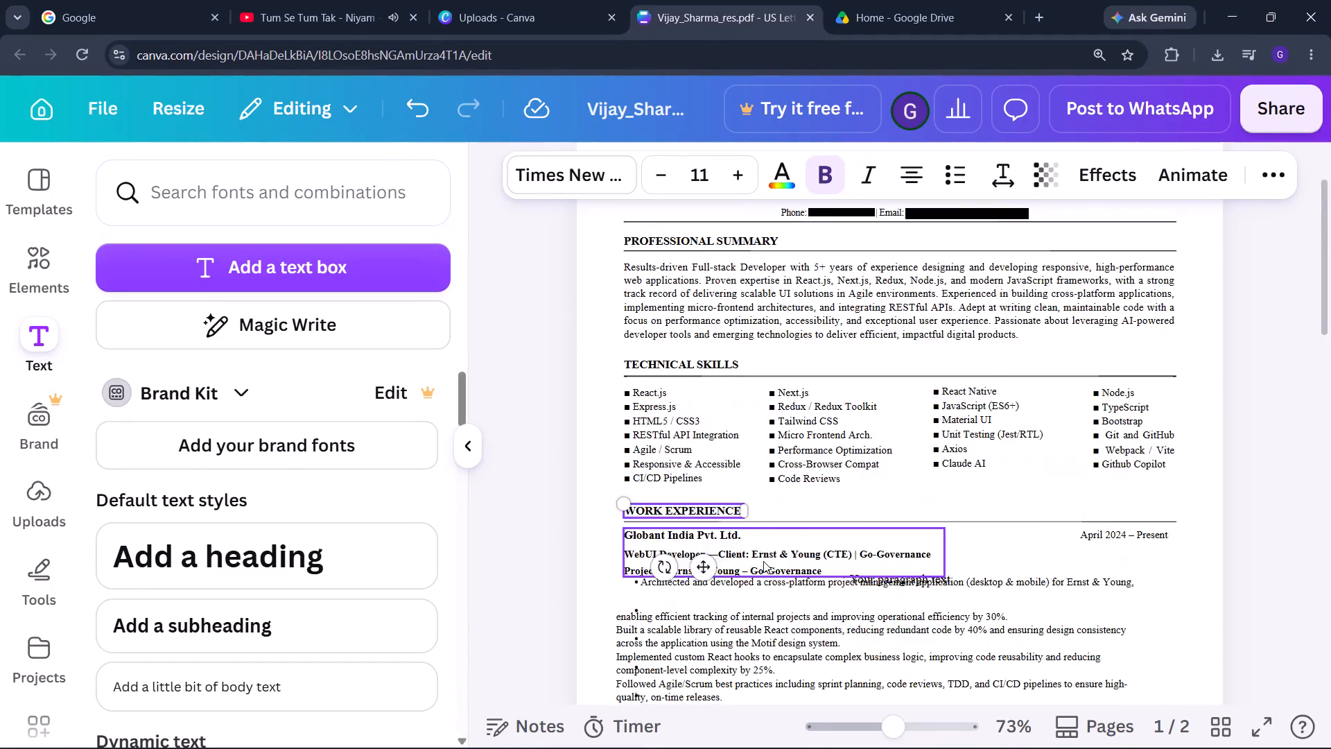
pyautogui.scroll(1, 763, 561)
pyautogui.scroll(-3, 763, 561)
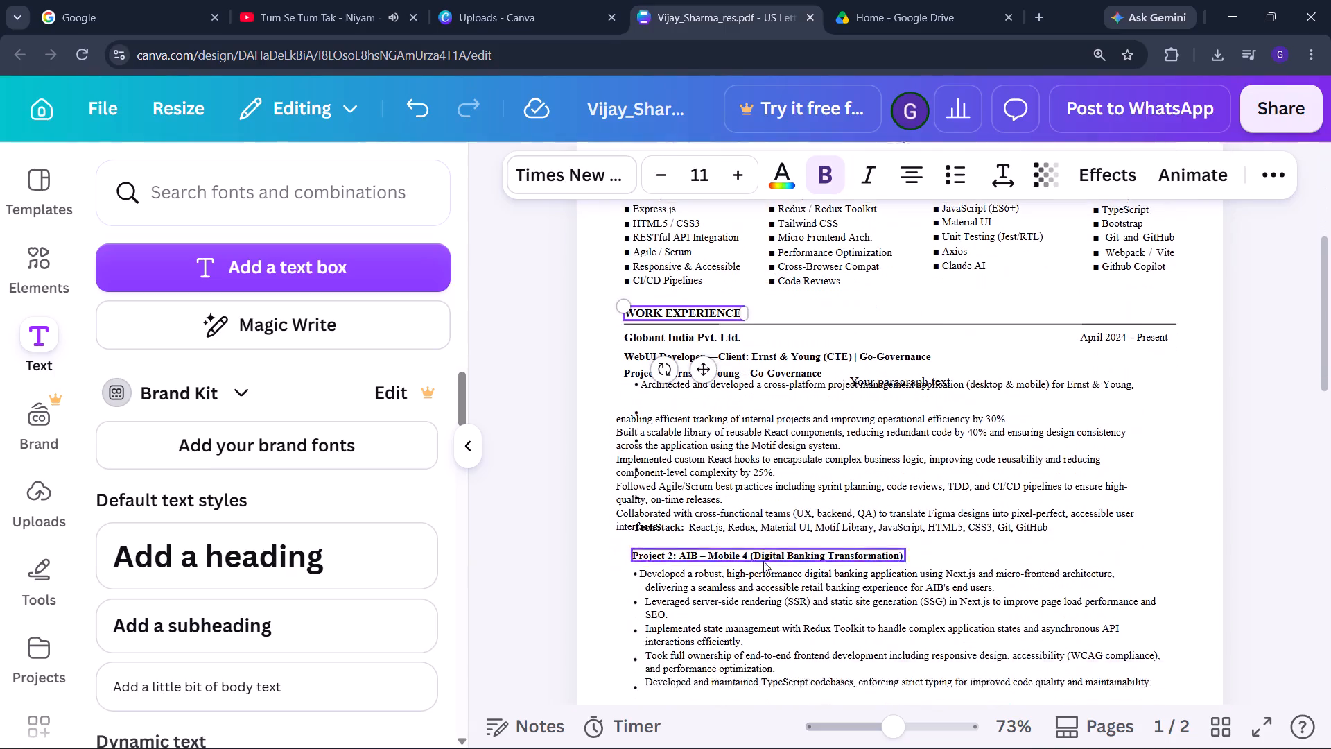
pyautogui.scroll(-1, 763, 561)
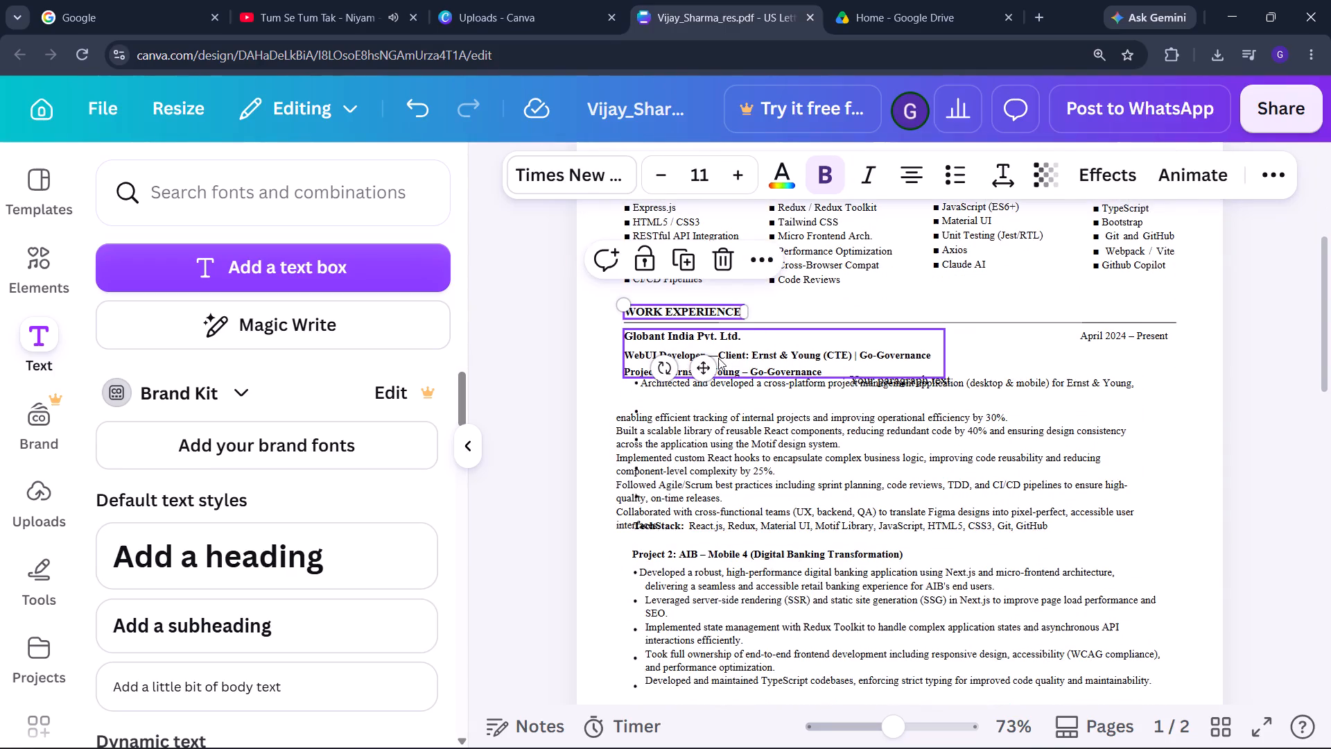
# Shift the Globant India / WebUI Developer / Project 1 text block slightly down from the divider line, left-aligned with the WORK EXPERIENCE heading.
pyautogui.click(860, 567)
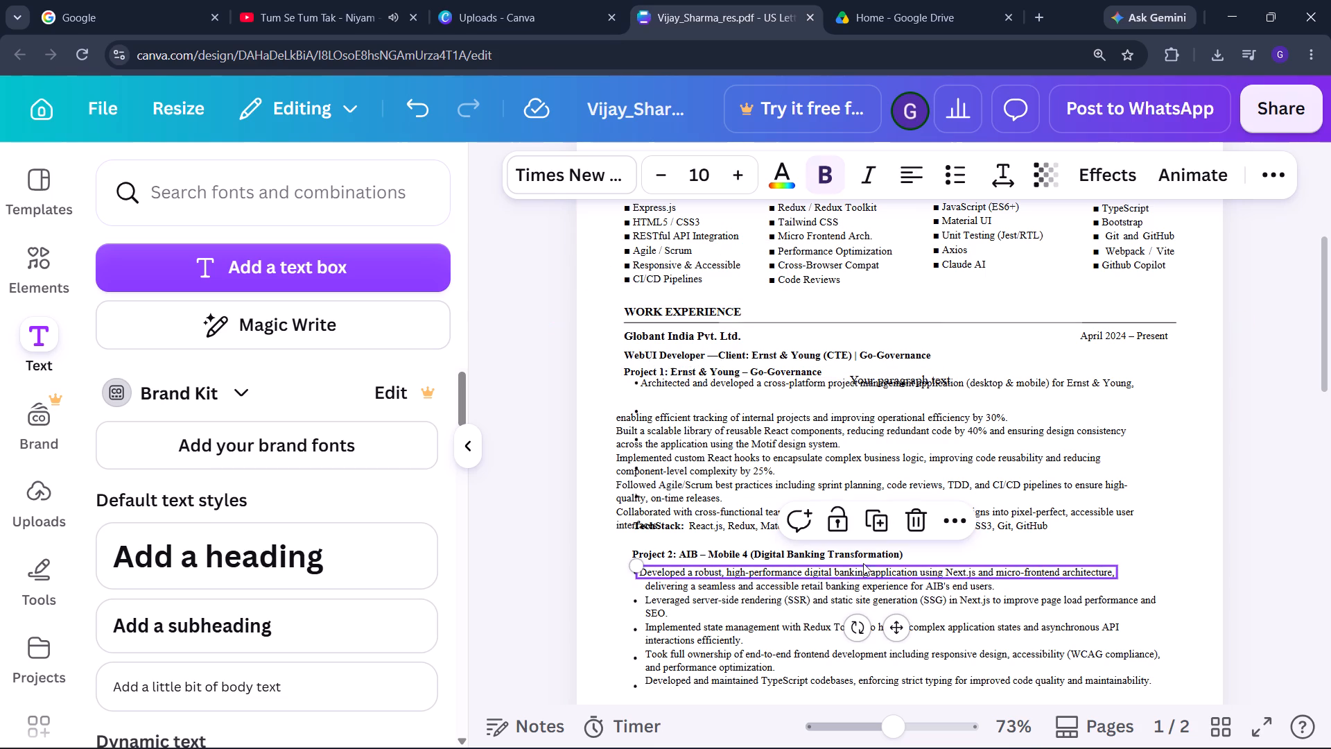
pyautogui.tripleClick(728, 354)
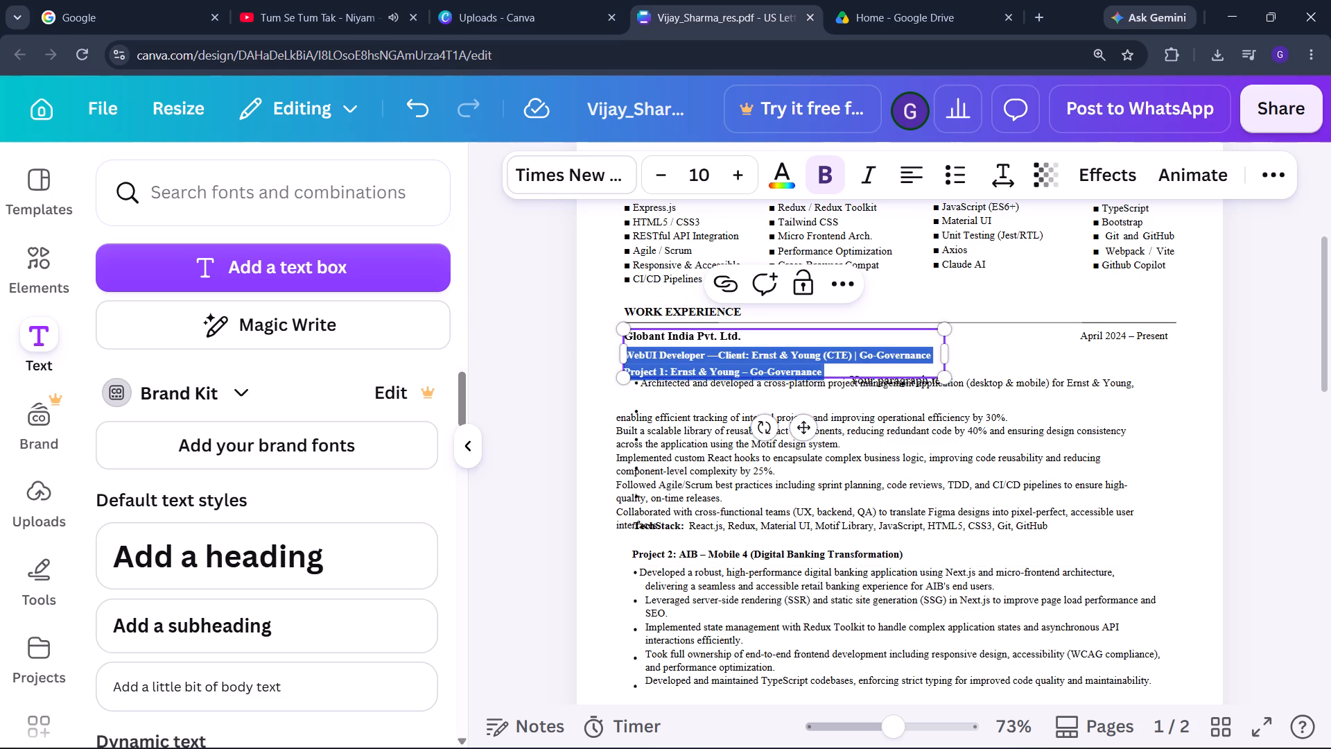
pyautogui.keyDown('ctrl'); pyautogui.scroll(1, 722, 399); pyautogui.keyUp('ctrl')
pyautogui.click(683, 431)
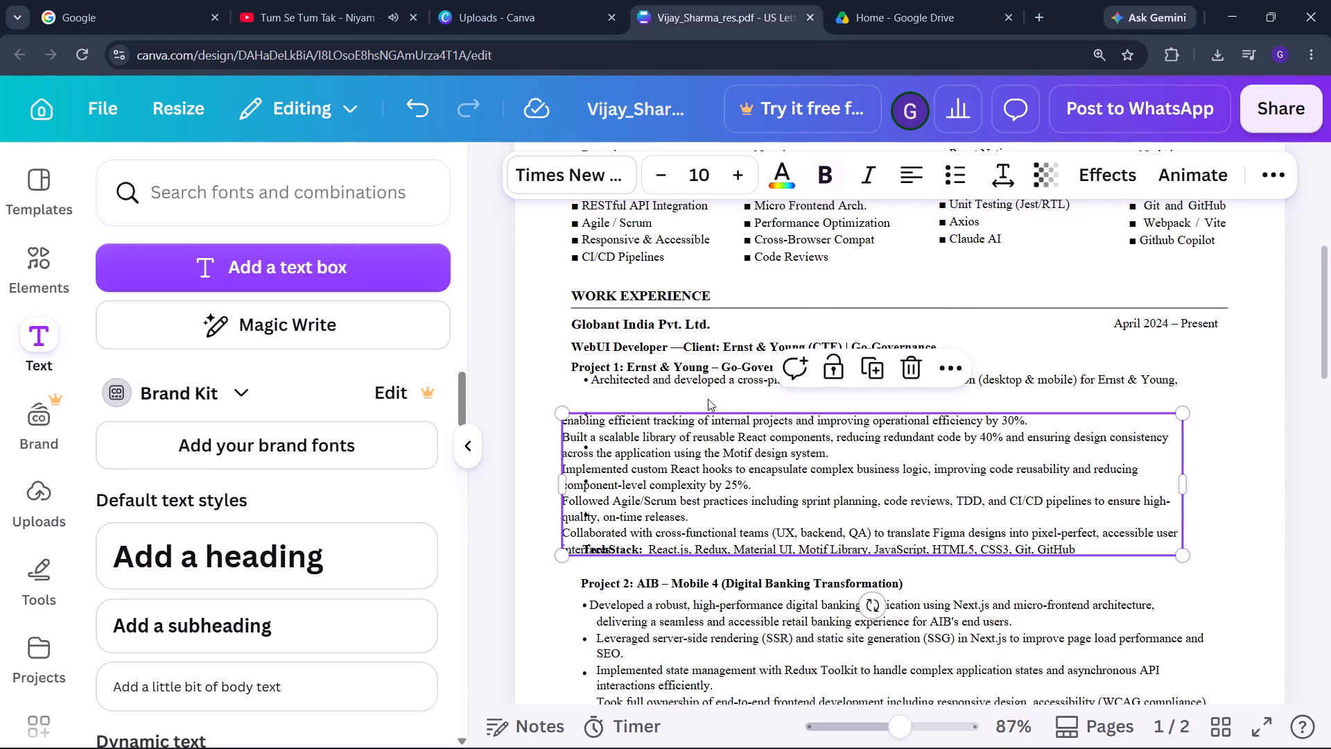
pyautogui.click(715, 352)
pyautogui.doubleClick(717, 347)
pyautogui.click(720, 341)
pyautogui.click(720, 345)
pyautogui.click(721, 350)
pyautogui.click(722, 354)
pyautogui.doubleClick(633, 428)
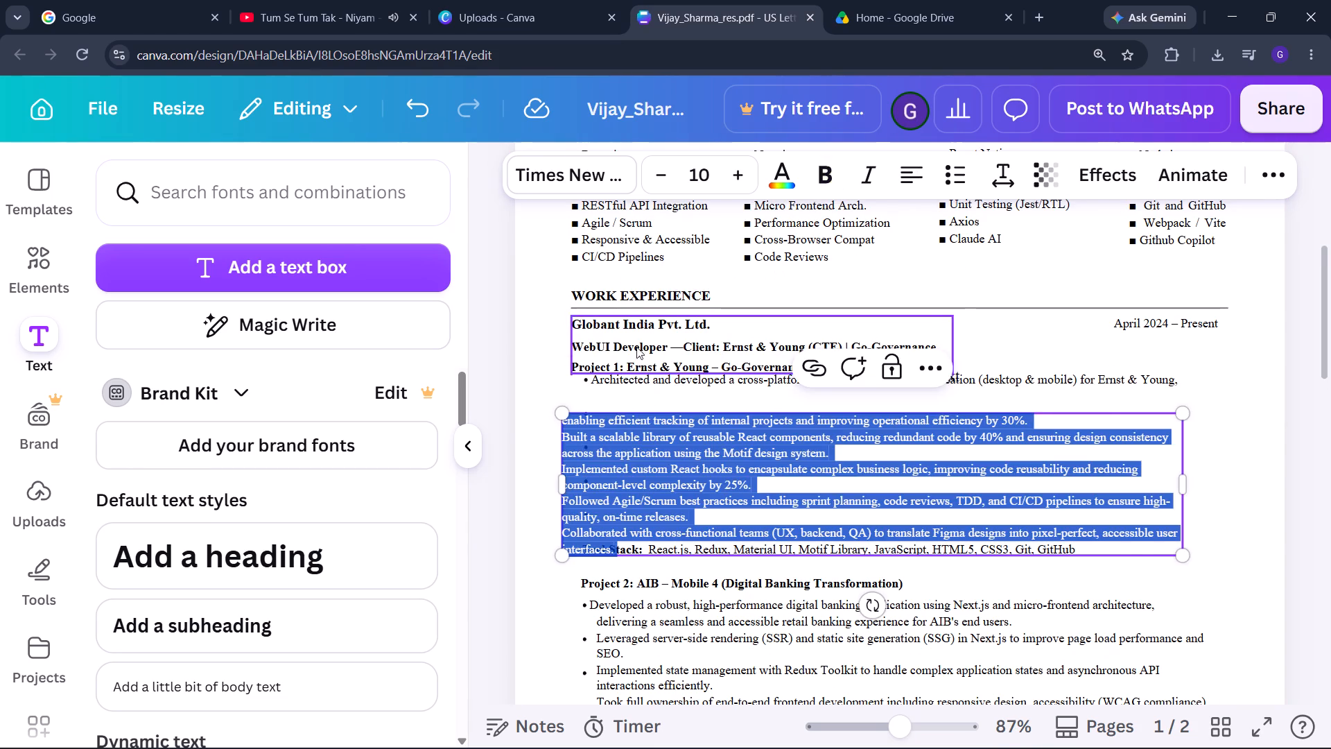
pyautogui.tripleClick(638, 343)
pyautogui.click(638, 342)
pyautogui.click(742, 336)
pyautogui.moveTo(703, 316); pyautogui.dragTo(728, 318)
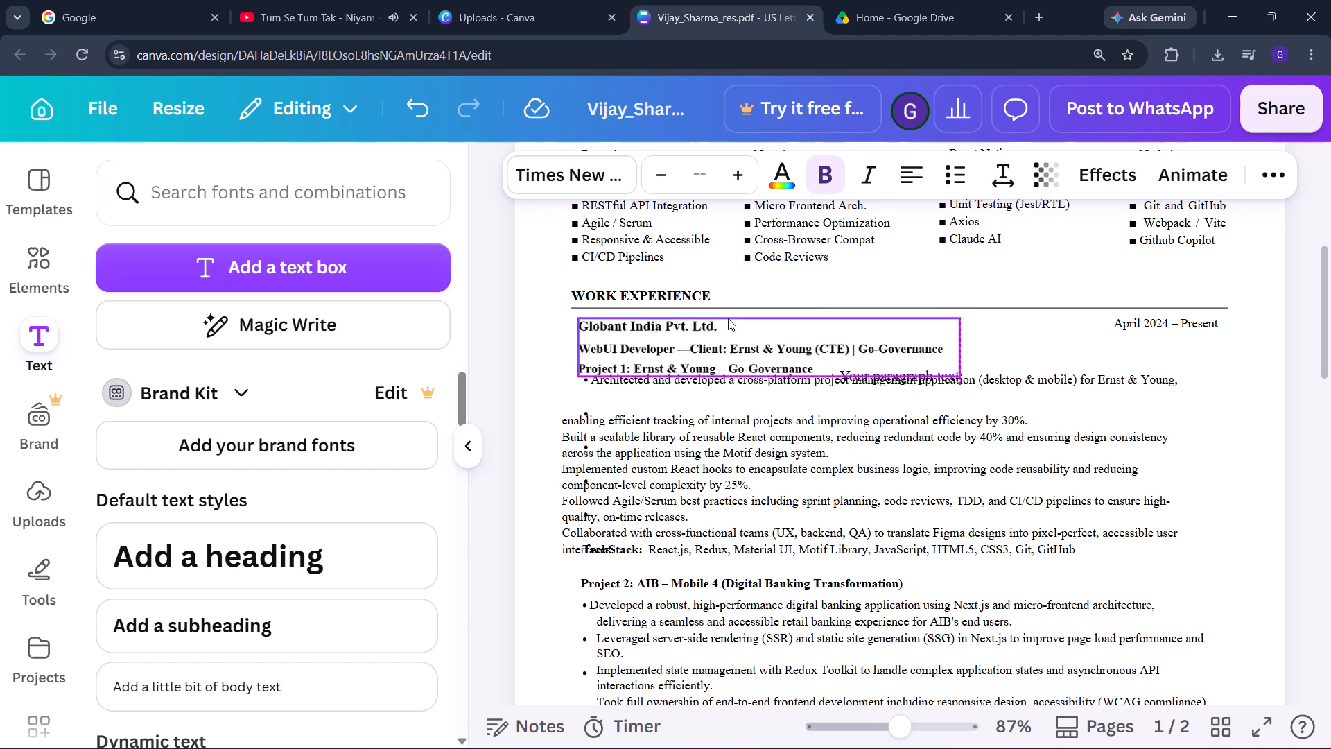
pyautogui.moveTo(728, 318); pyautogui.dragTo(730, 318)
pyautogui.click(730, 318)
pyautogui.moveTo(730, 318); pyautogui.dragTo(708, 315)
pyautogui.doubleClick(706, 315)
pyautogui.tripleClick(693, 316)
pyautogui.tripleClick(692, 316)
pyautogui.click(692, 316)
pyautogui.click(740, 345)
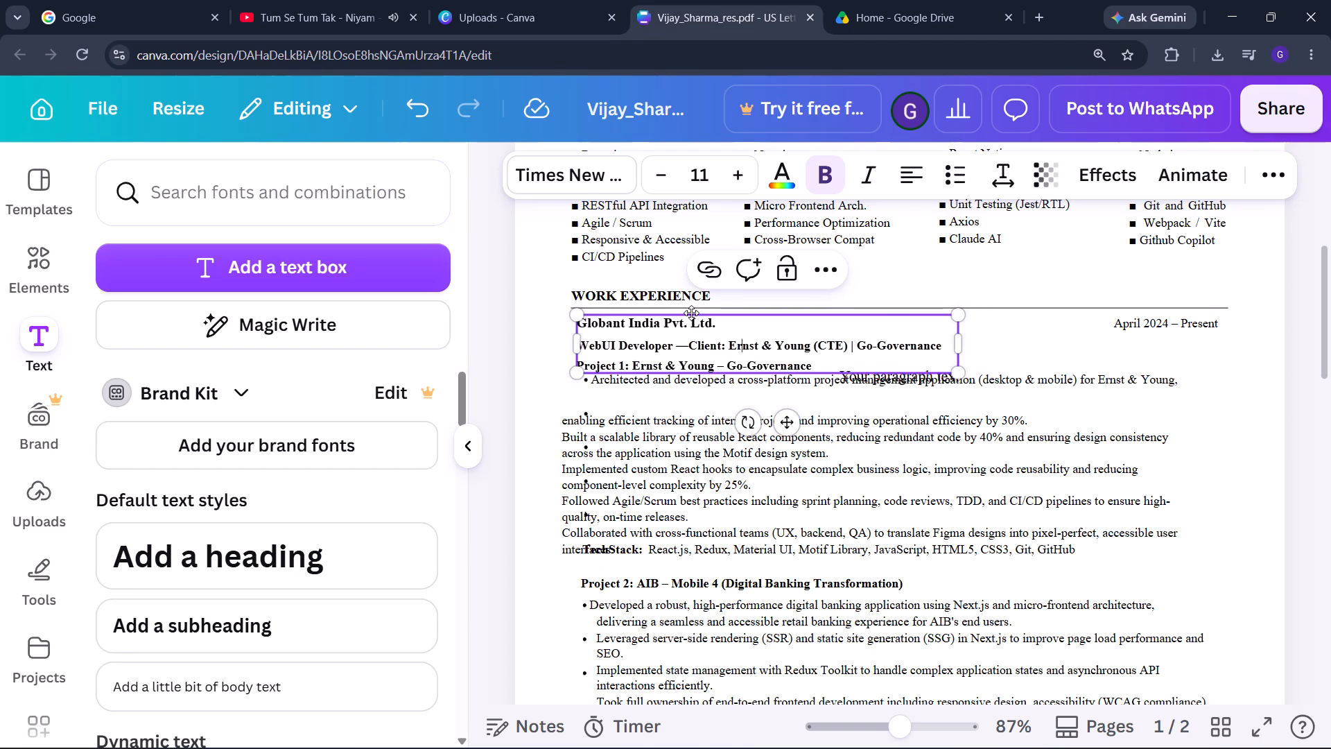
pyautogui.doubleClick(693, 317)
pyautogui.moveTo(678, 313); pyautogui.dragTo(661, 317)
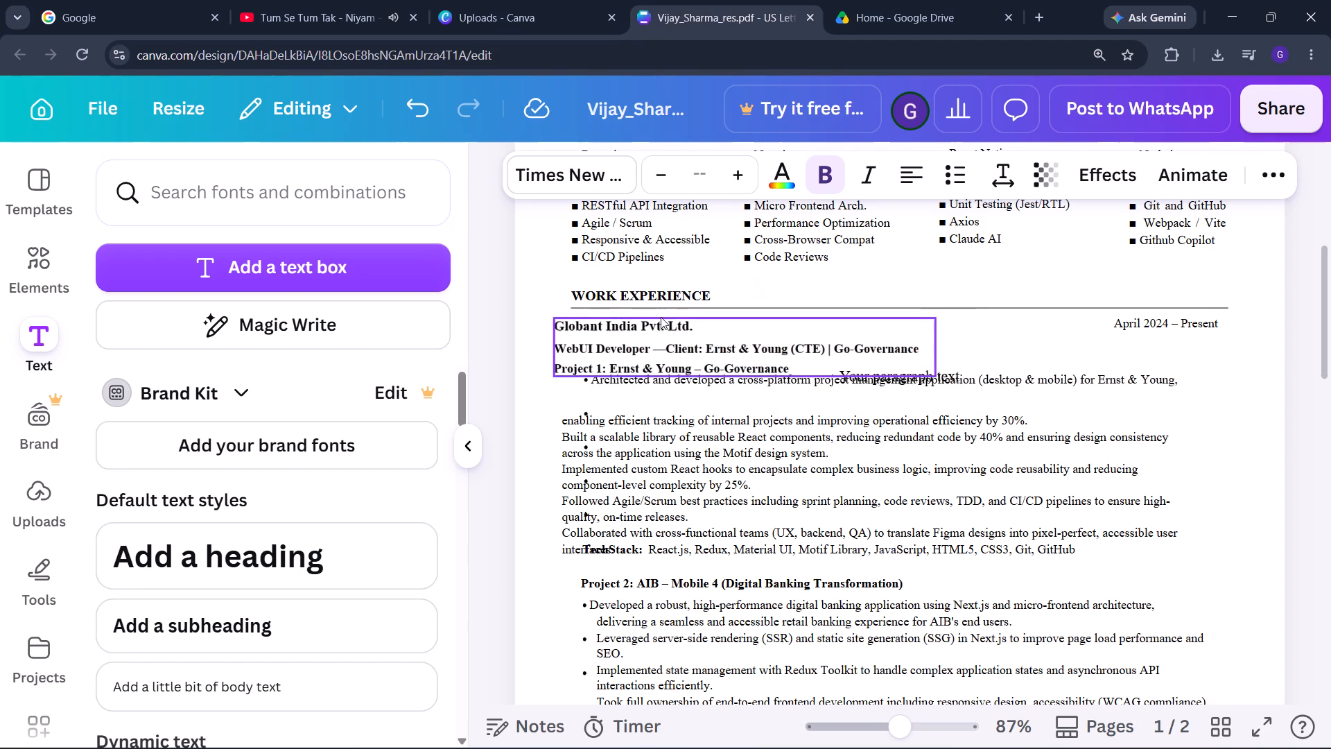
pyautogui.moveTo(661, 317); pyautogui.dragTo(672, 316)
pyautogui.click(672, 316)
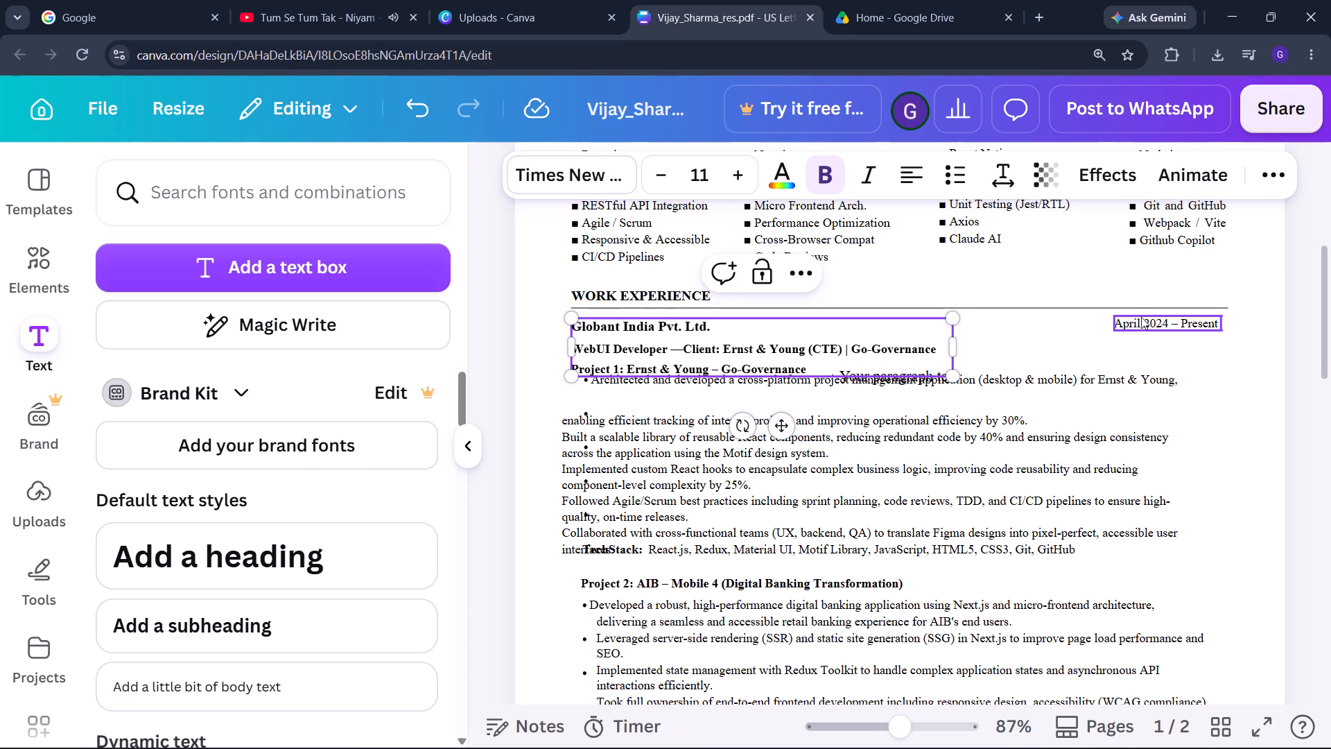
# Move the April 2024 – Present date level with Globant India Pvt. Ltd. and against the page's right text margin.
pyautogui.click(1141, 318)
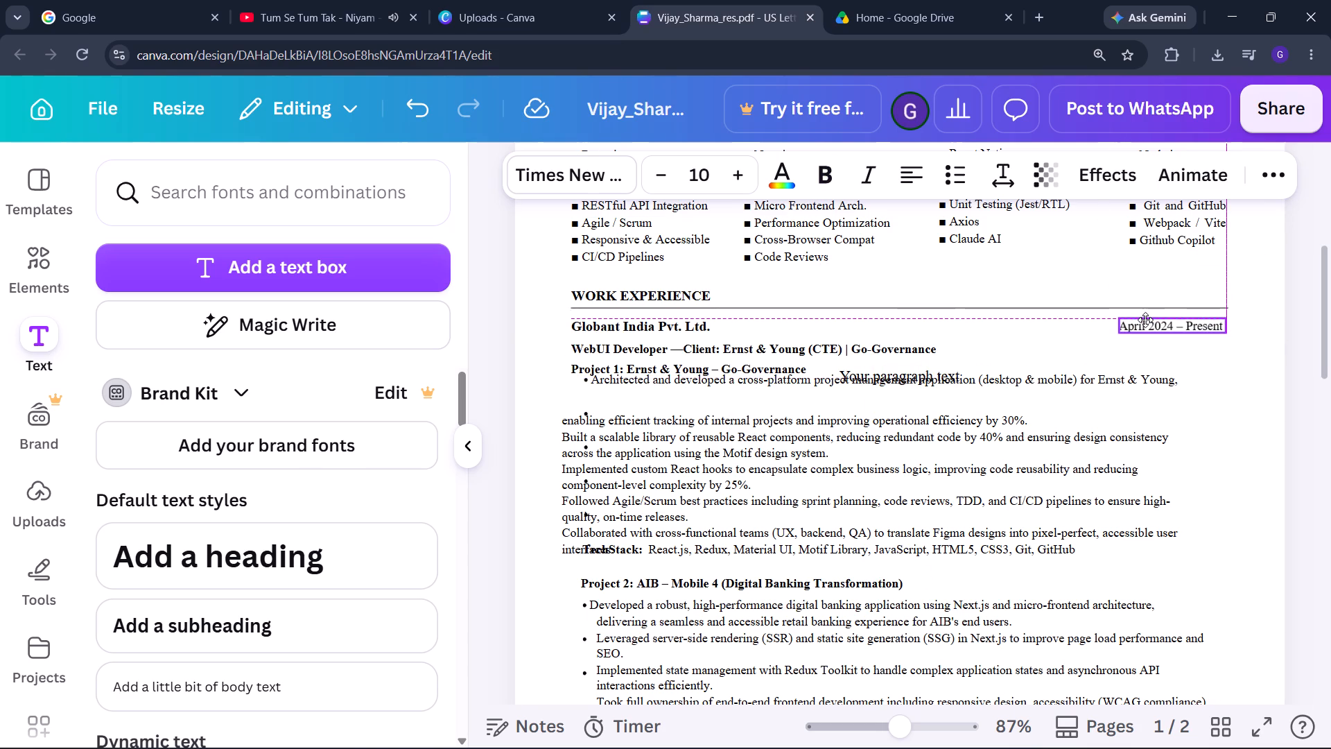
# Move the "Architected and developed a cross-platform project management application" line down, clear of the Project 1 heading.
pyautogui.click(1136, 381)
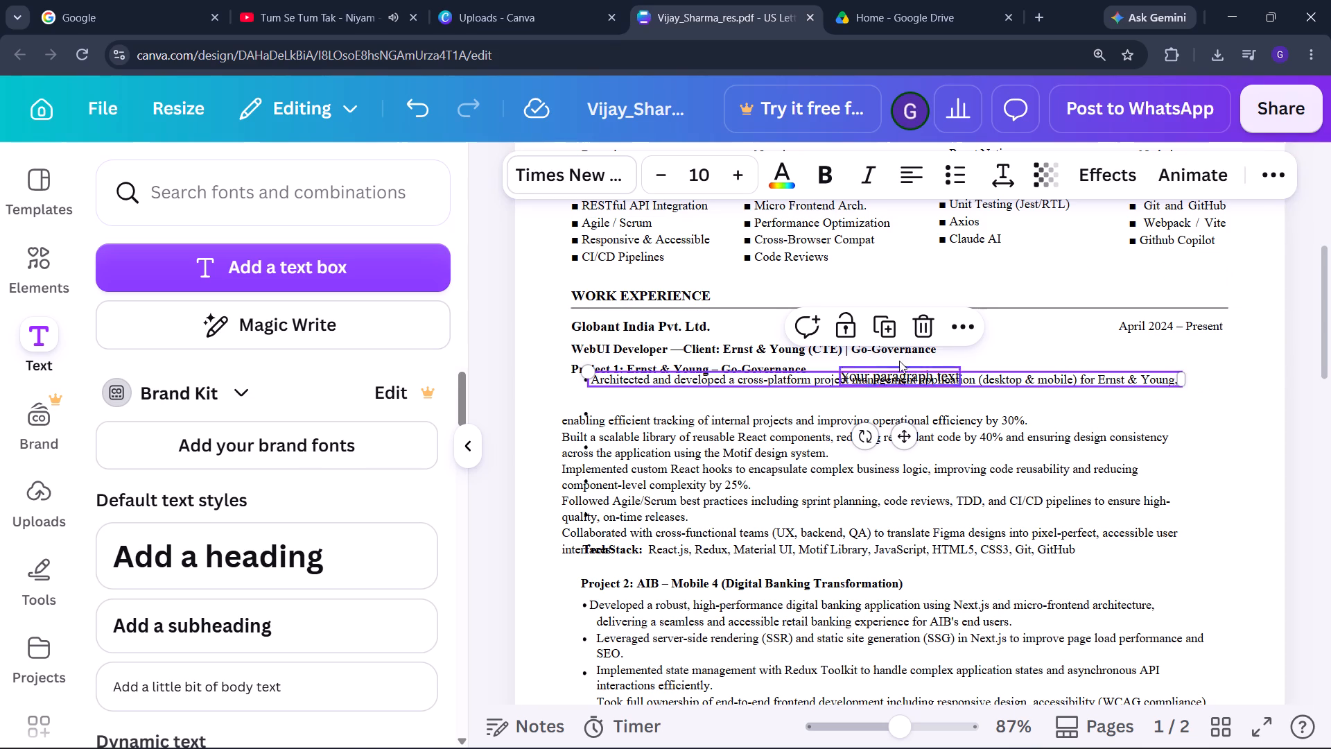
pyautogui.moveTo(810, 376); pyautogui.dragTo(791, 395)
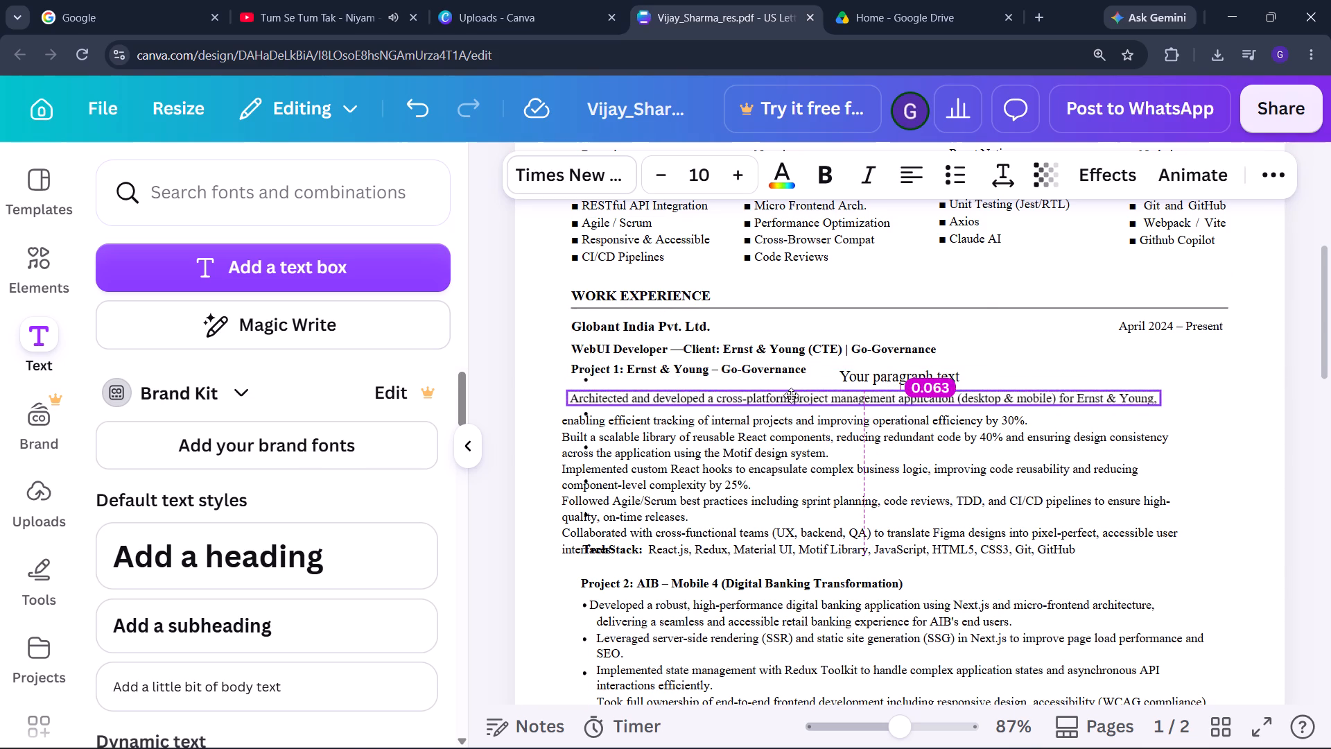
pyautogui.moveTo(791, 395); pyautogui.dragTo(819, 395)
# Delete the stray "Your paragraph text" placeholder box beside the Project 1 heading.
pyautogui.click(901, 381)
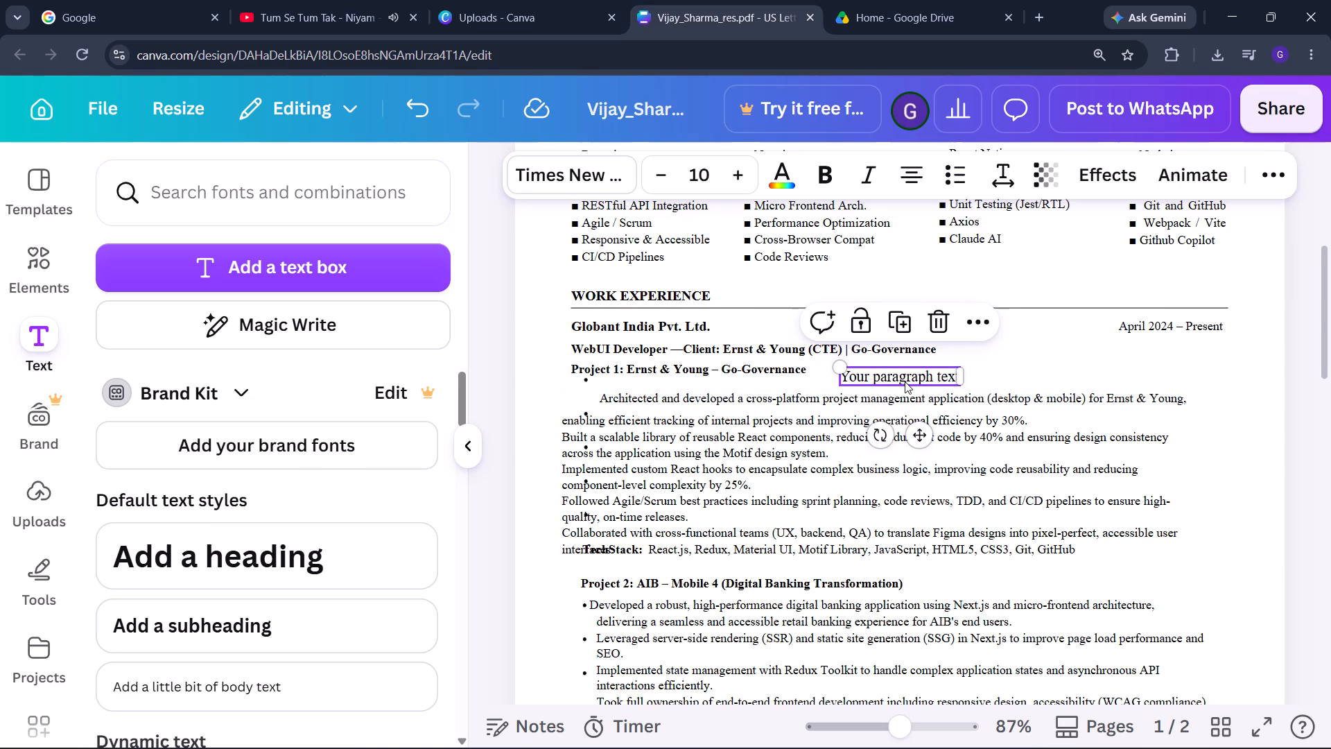
pyautogui.press('BackSpace')
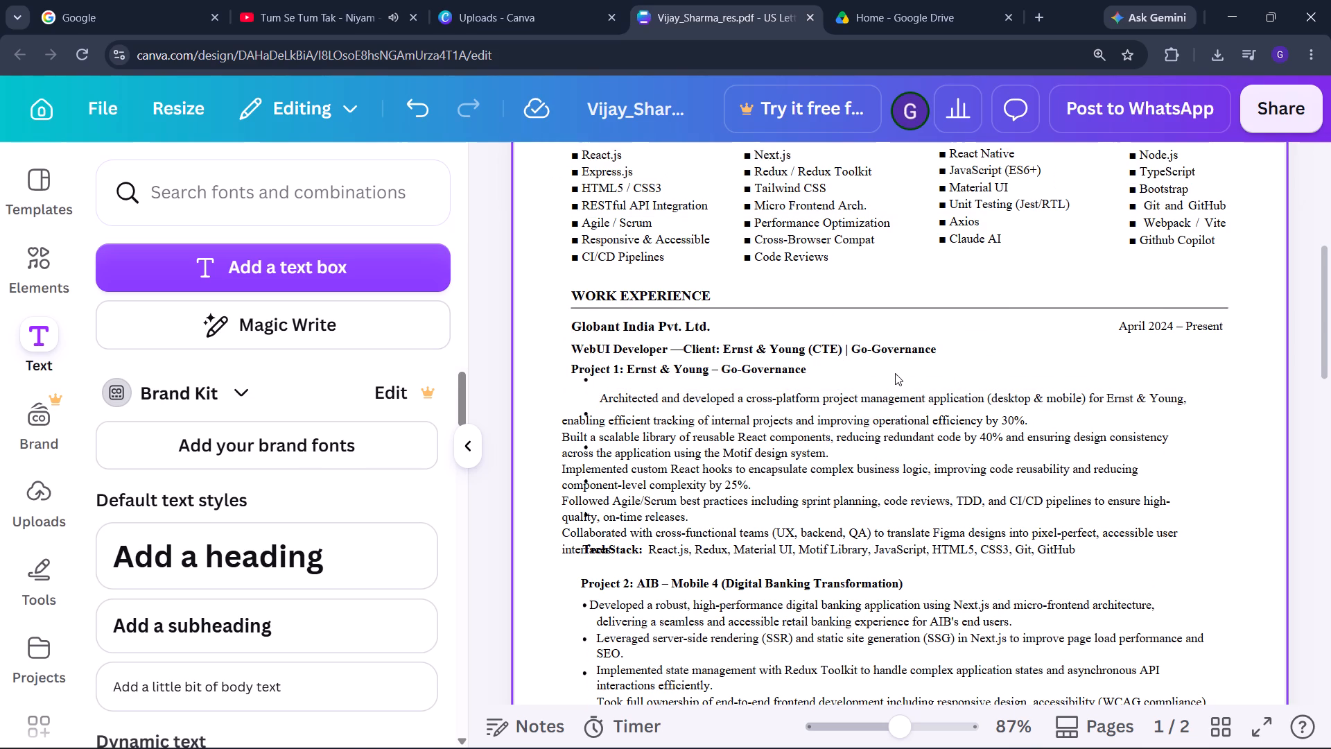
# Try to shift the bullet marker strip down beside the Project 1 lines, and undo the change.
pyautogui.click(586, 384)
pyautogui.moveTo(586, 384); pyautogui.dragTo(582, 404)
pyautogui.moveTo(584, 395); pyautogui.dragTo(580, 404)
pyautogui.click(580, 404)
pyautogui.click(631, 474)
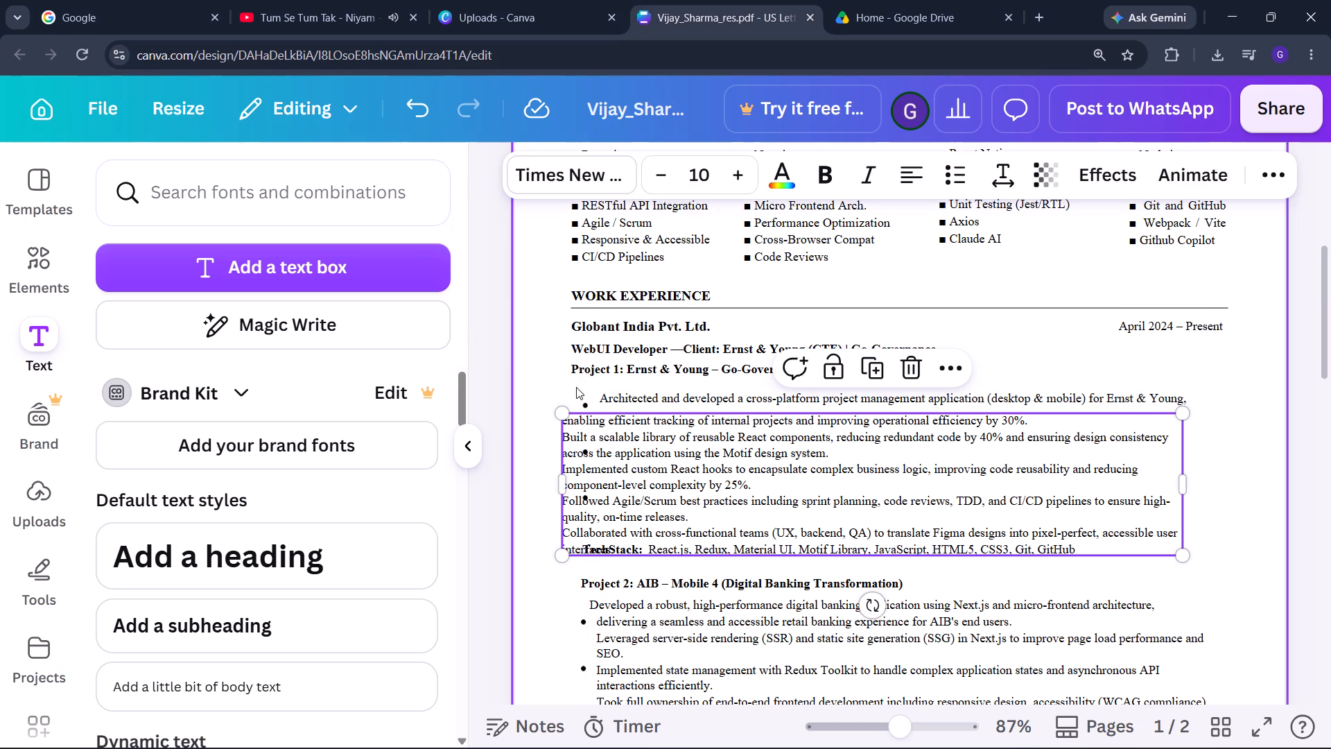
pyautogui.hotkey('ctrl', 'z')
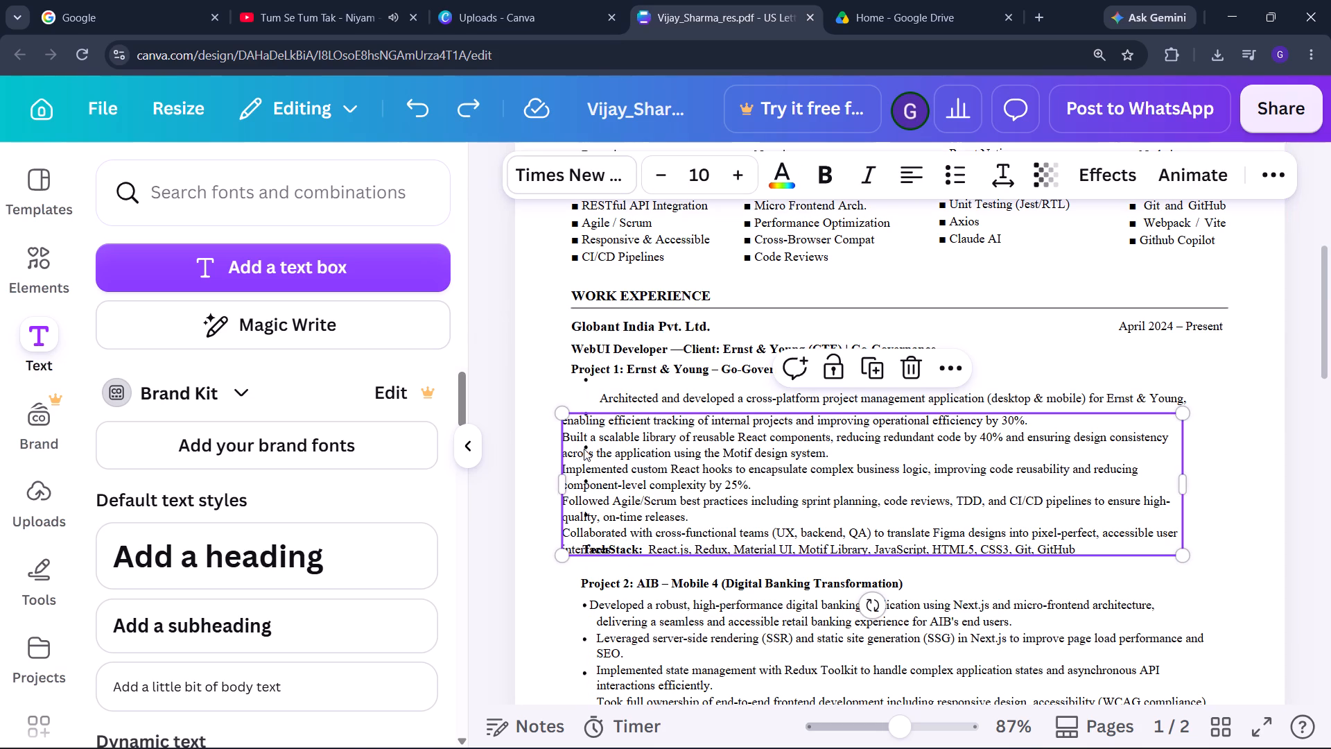
# Move the bullet marker strip down below the Project 1 heading and left to line up with the heading's left edge.
pyautogui.doubleClick(582, 389)
pyautogui.click(588, 388)
pyautogui.moveTo(584, 389); pyautogui.dragTo(582, 405)
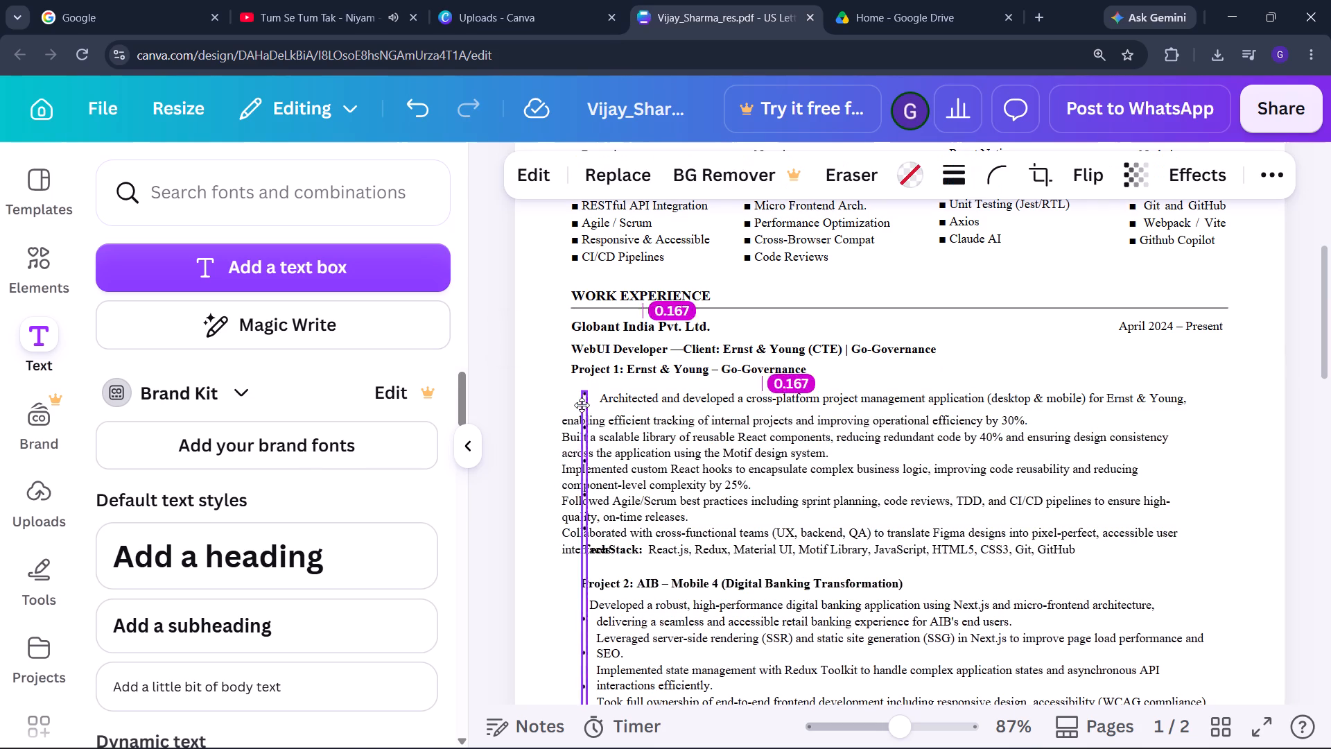
pyautogui.moveTo(582, 405); pyautogui.dragTo(581, 404)
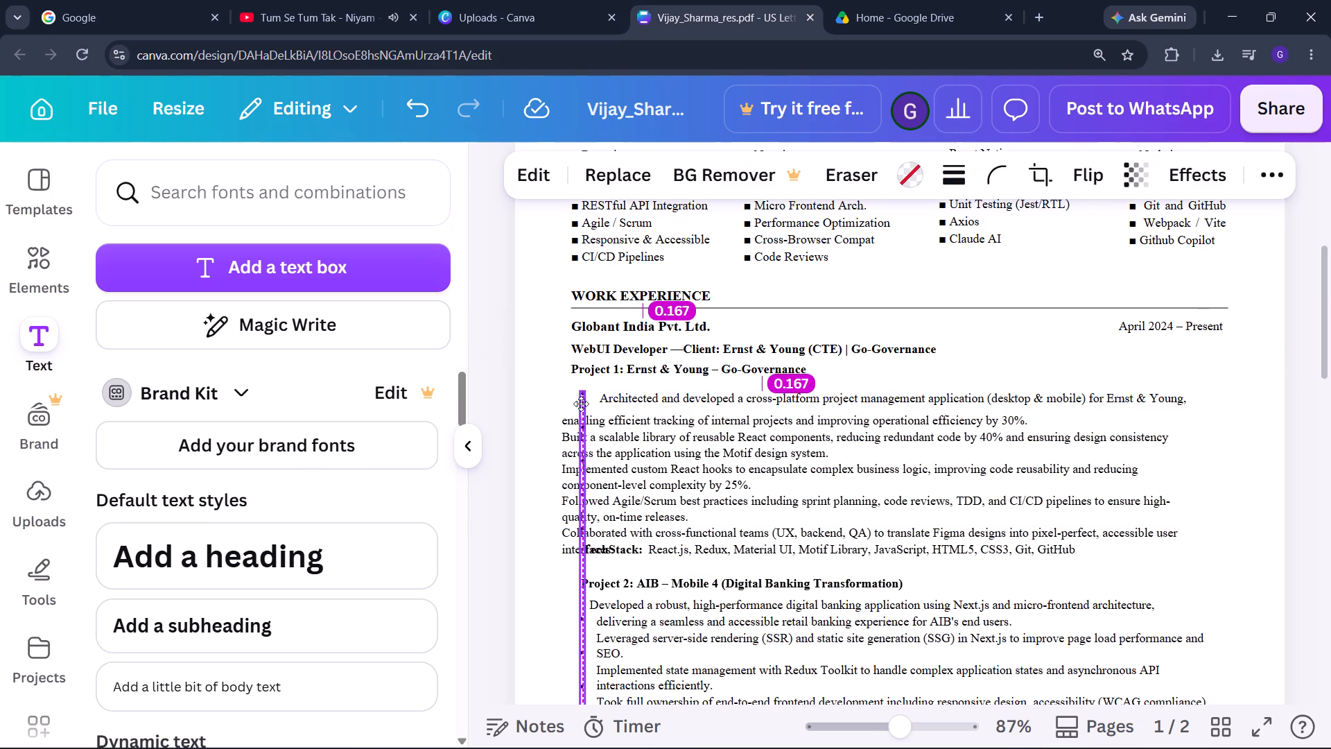
pyautogui.moveTo(581, 404); pyautogui.dragTo(573, 402)
pyautogui.click(573, 402)
pyautogui.moveTo(573, 402); pyautogui.dragTo(580, 402)
pyautogui.click(540, 396)
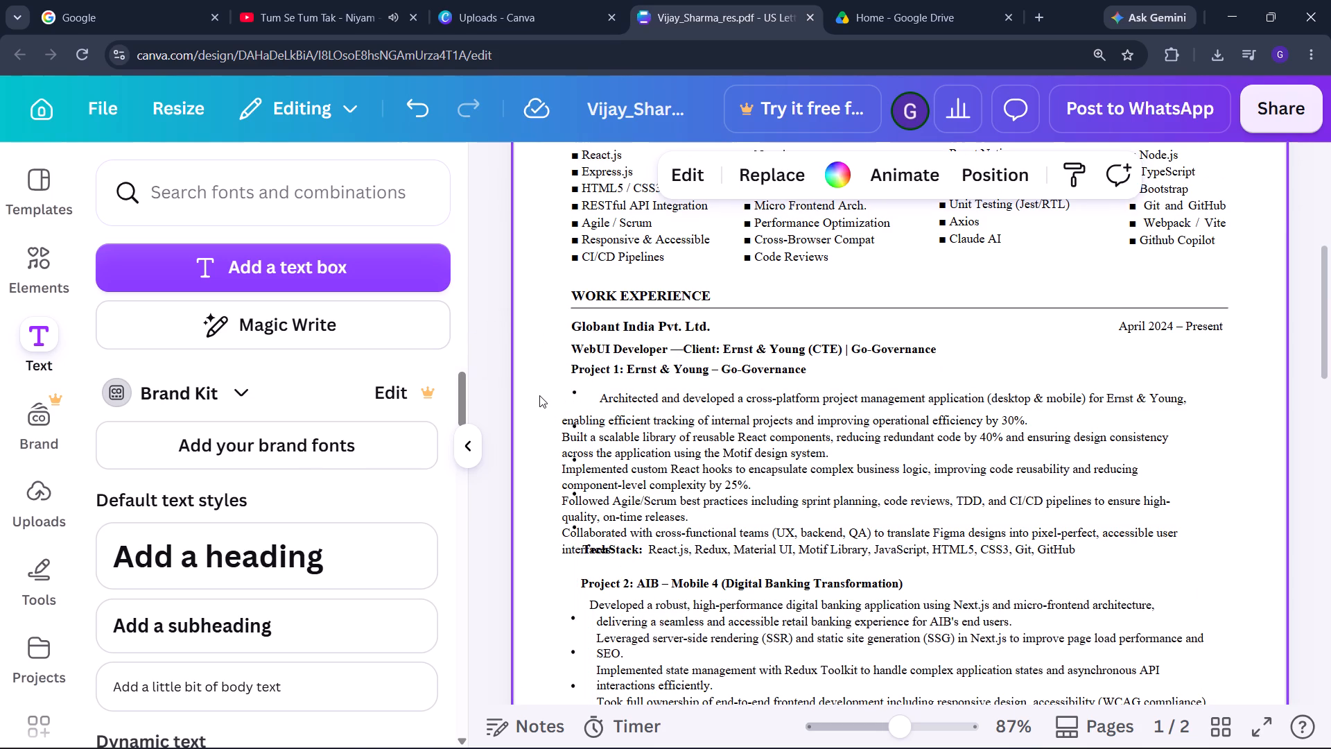
# Place the "Architected and developed" line beside the first bullet marker and fit the remaining Project 1 text block directly beneath it.
pyautogui.moveTo(677, 397); pyautogui.dragTo(662, 391)
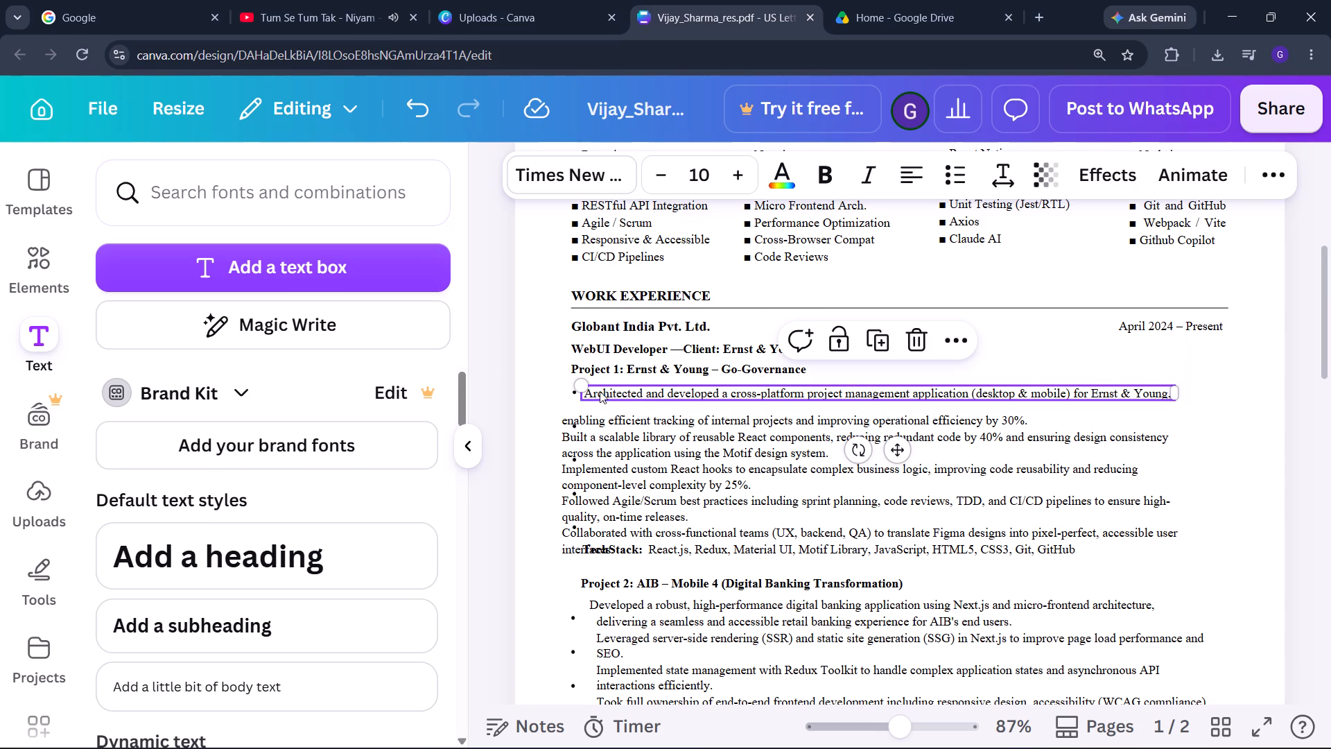
pyautogui.moveTo(592, 431); pyautogui.dragTo(620, 433)
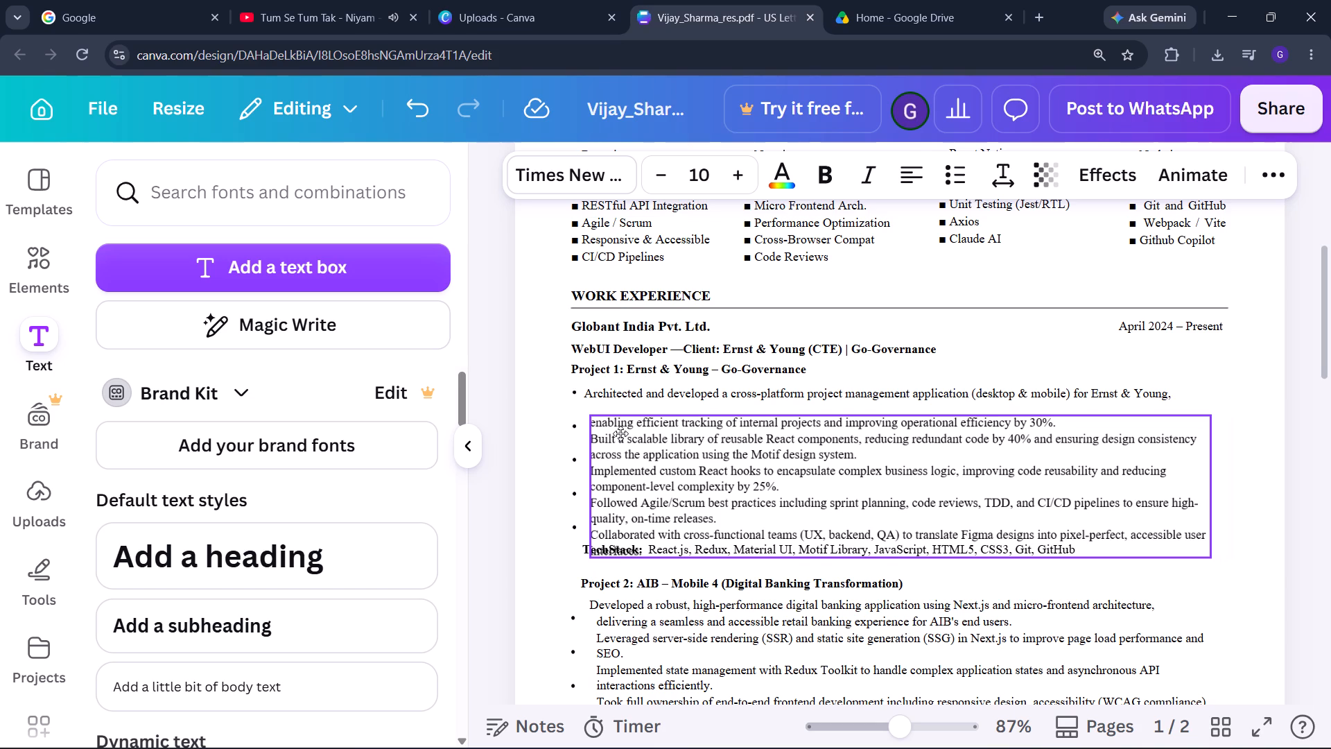
pyautogui.moveTo(620, 433); pyautogui.dragTo(612, 418)
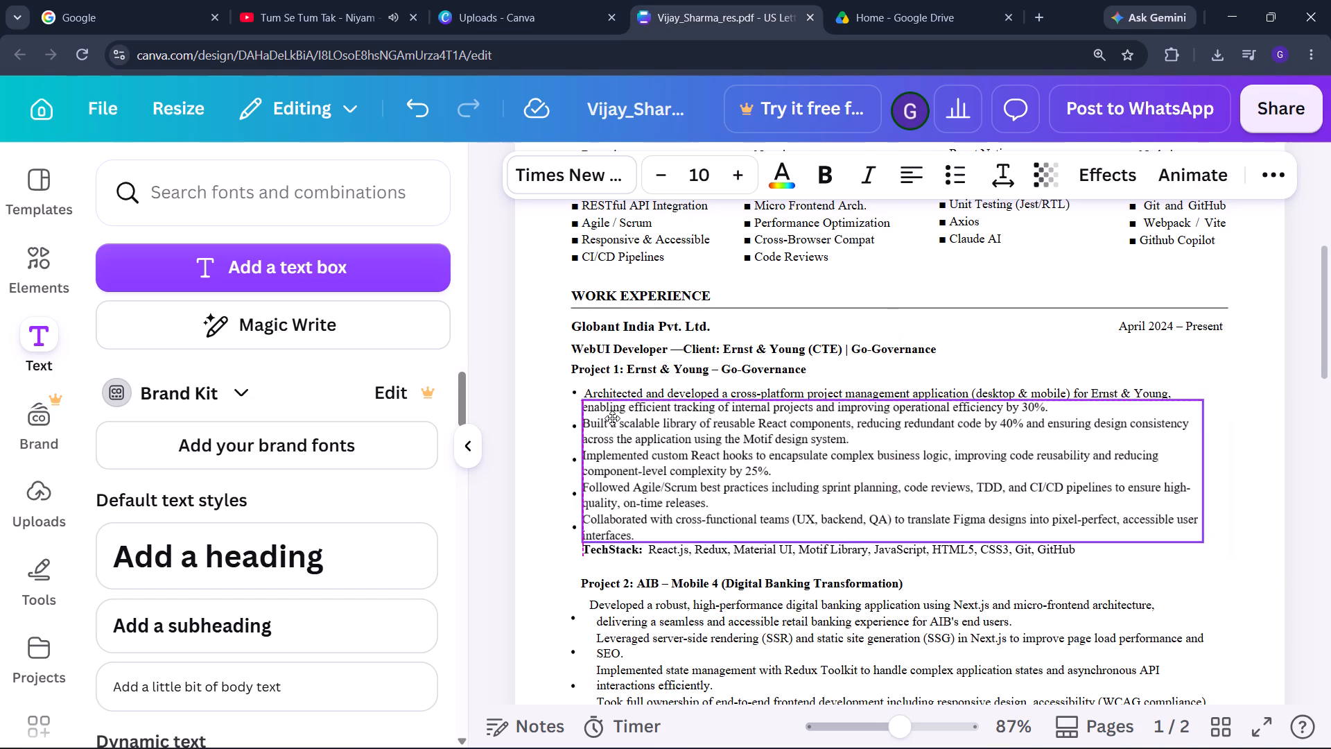
pyautogui.moveTo(612, 418); pyautogui.dragTo(616, 418)
pyautogui.click(616, 418)
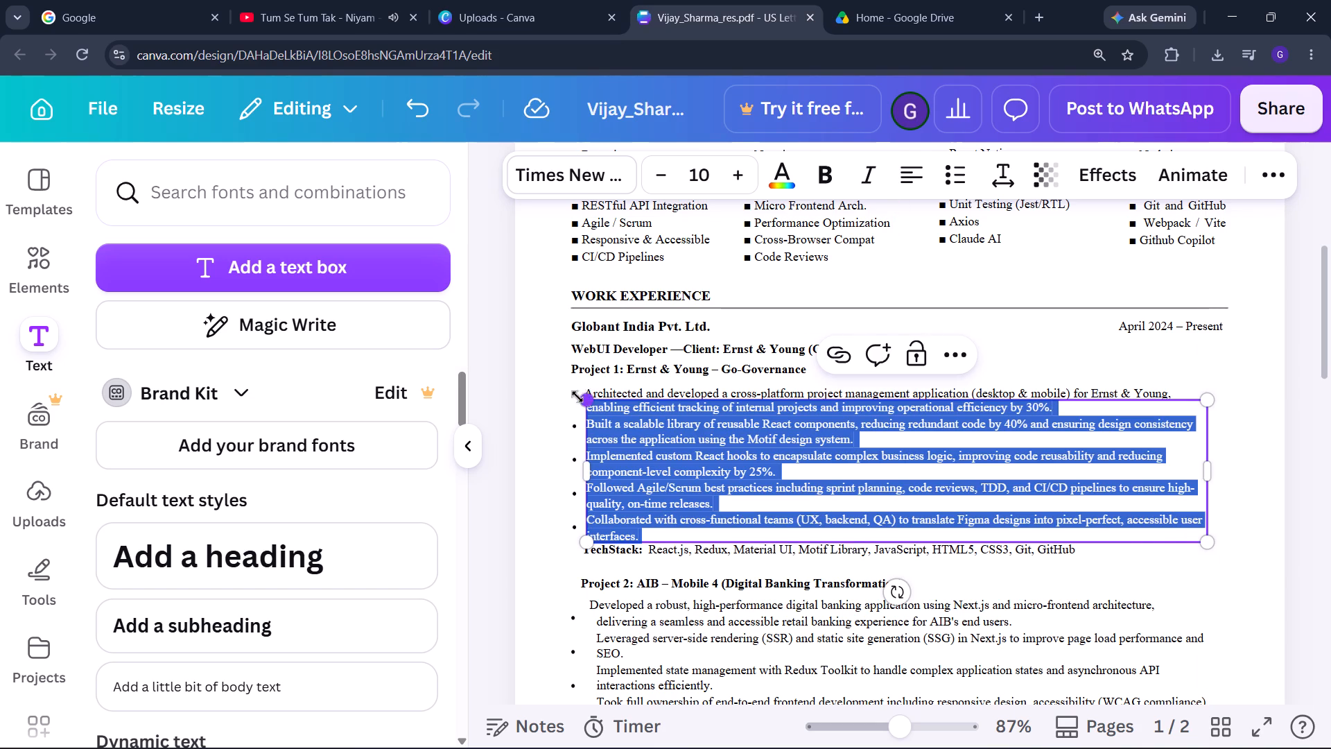
# Cut the "Architected and developed" line from its own text box and paste it at the start of the Project 1 text block.
pyautogui.click(600, 397)
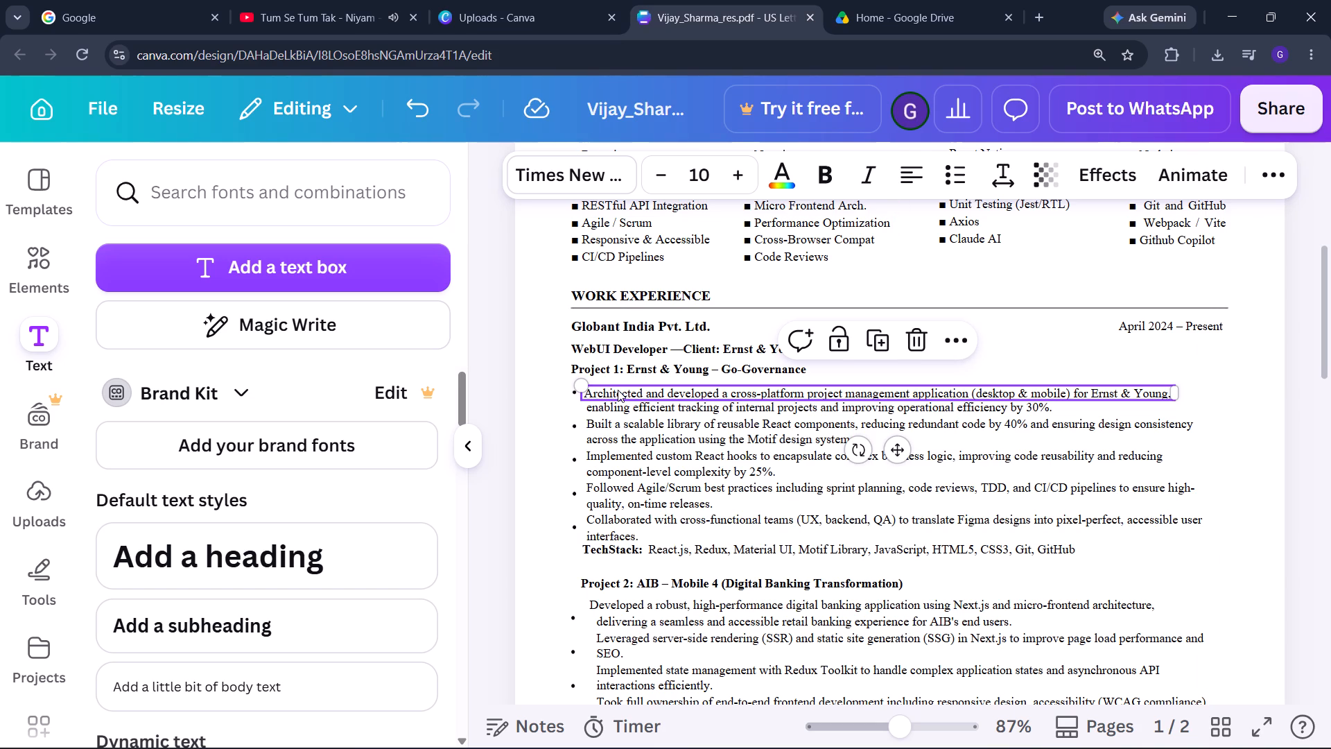
pyautogui.hotkey('ctrl', 'c')
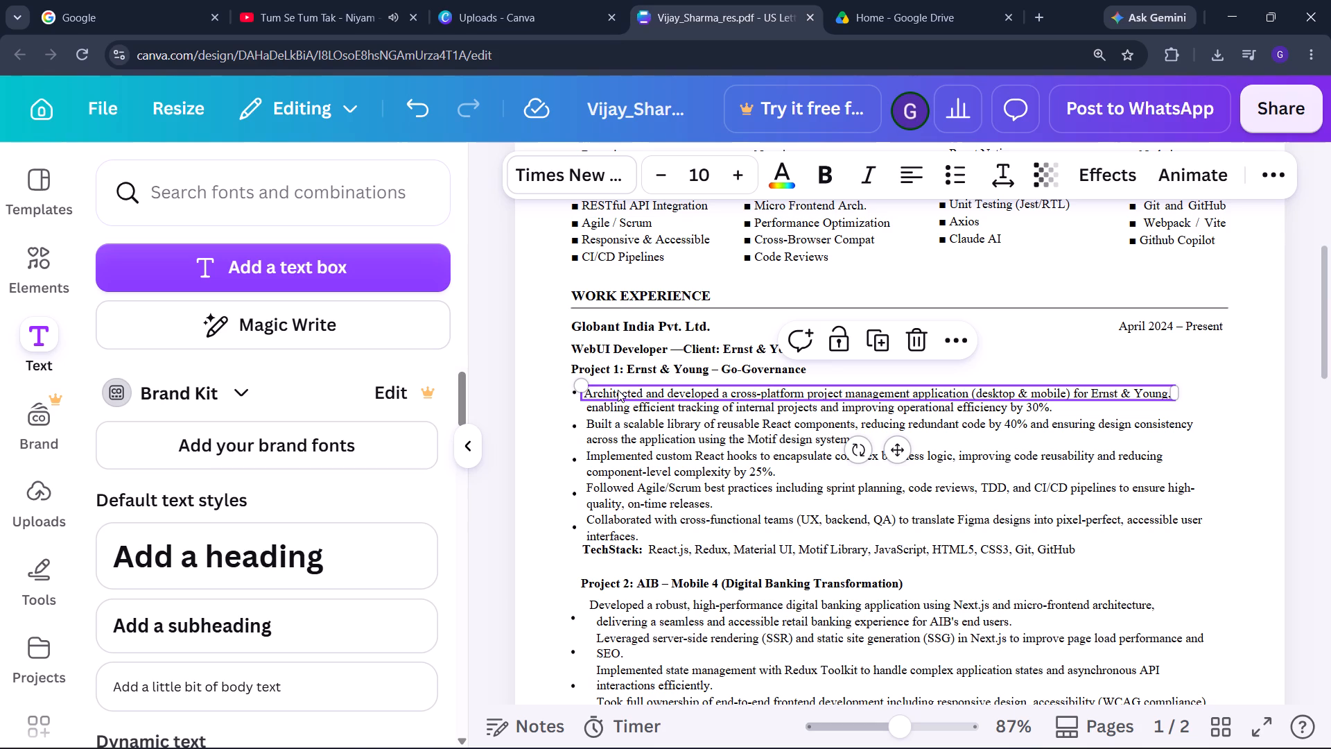
pyautogui.doubleClick(618, 390)
pyautogui.hotkey('ctrl', 'c')
pyautogui.hotkey('ctrl', 'x')
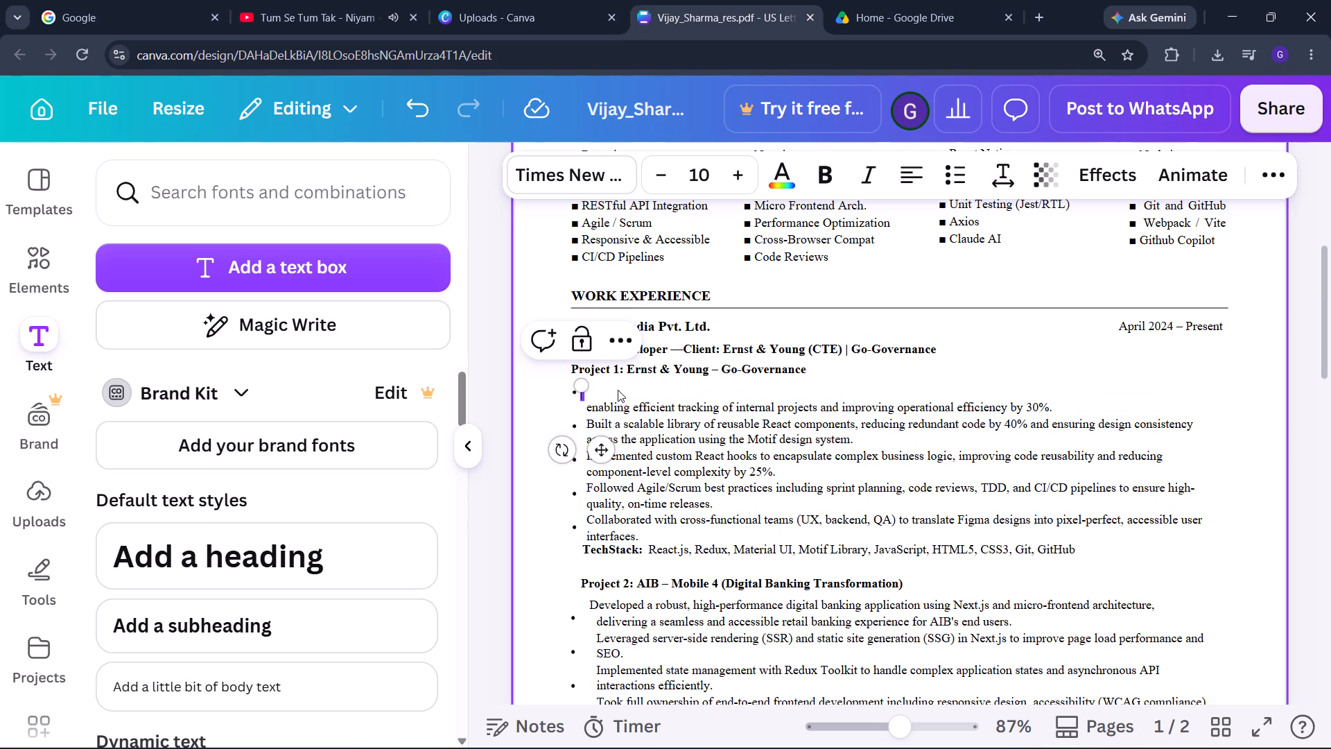
pyautogui.press('BackSpace')
pyautogui.press('BackSpace')
pyautogui.click(586, 407)
pyautogui.click(612, 417)
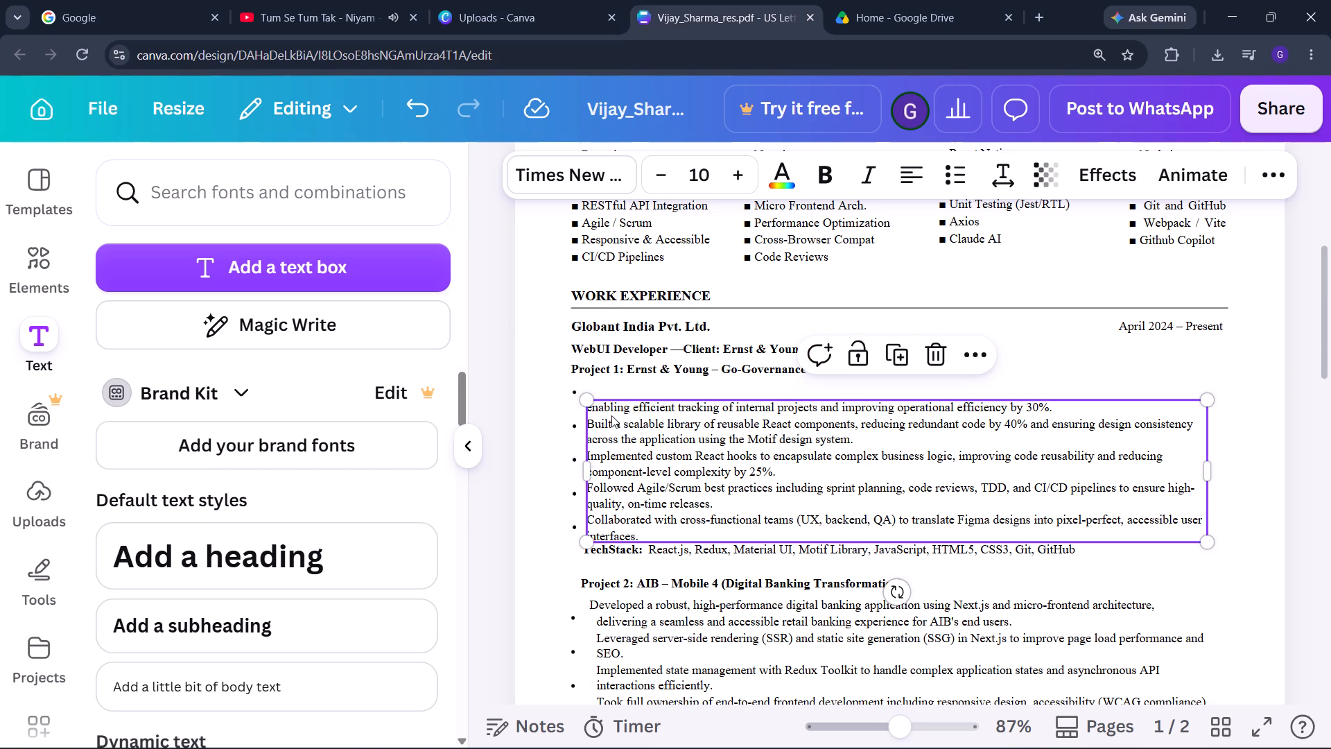
pyautogui.click(604, 406)
pyautogui.click(604, 409)
pyautogui.press('Left')
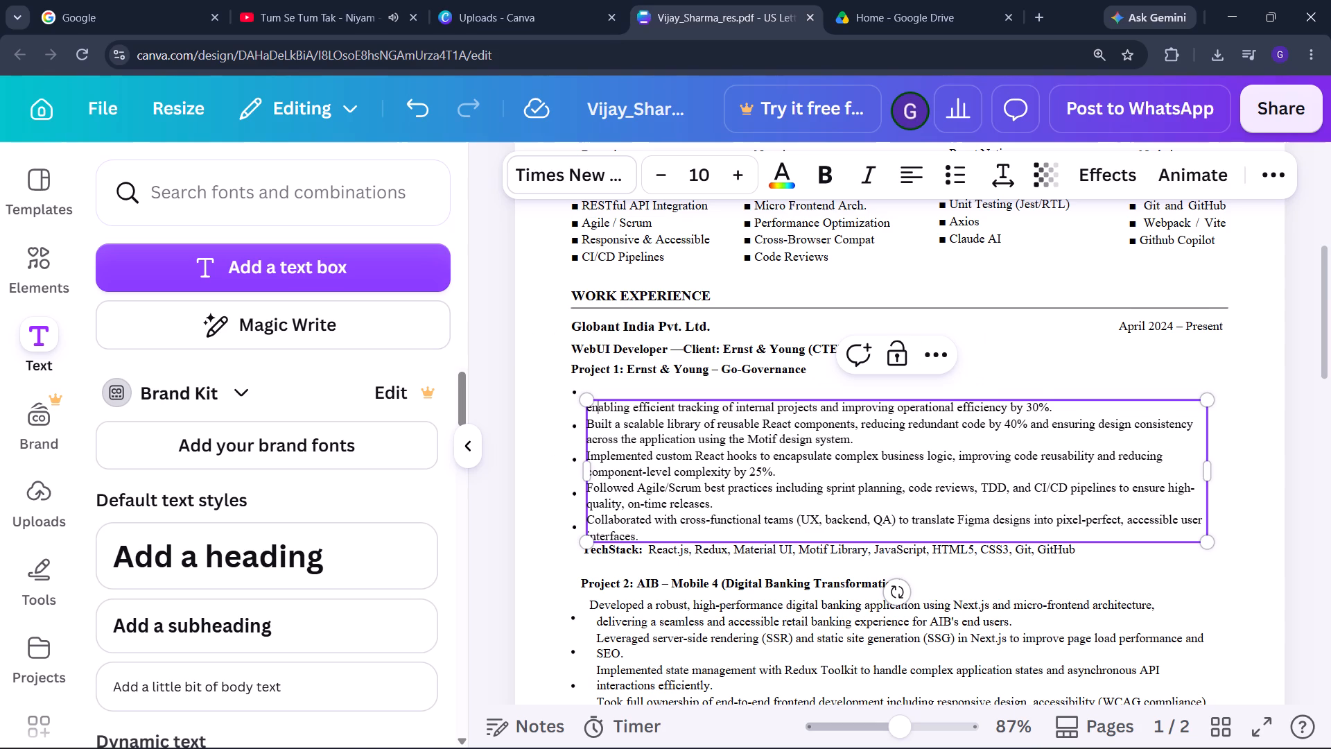
pyautogui.press('Left')
pyautogui.press('Left')
pyautogui.hotkey('ctrl', 'v')
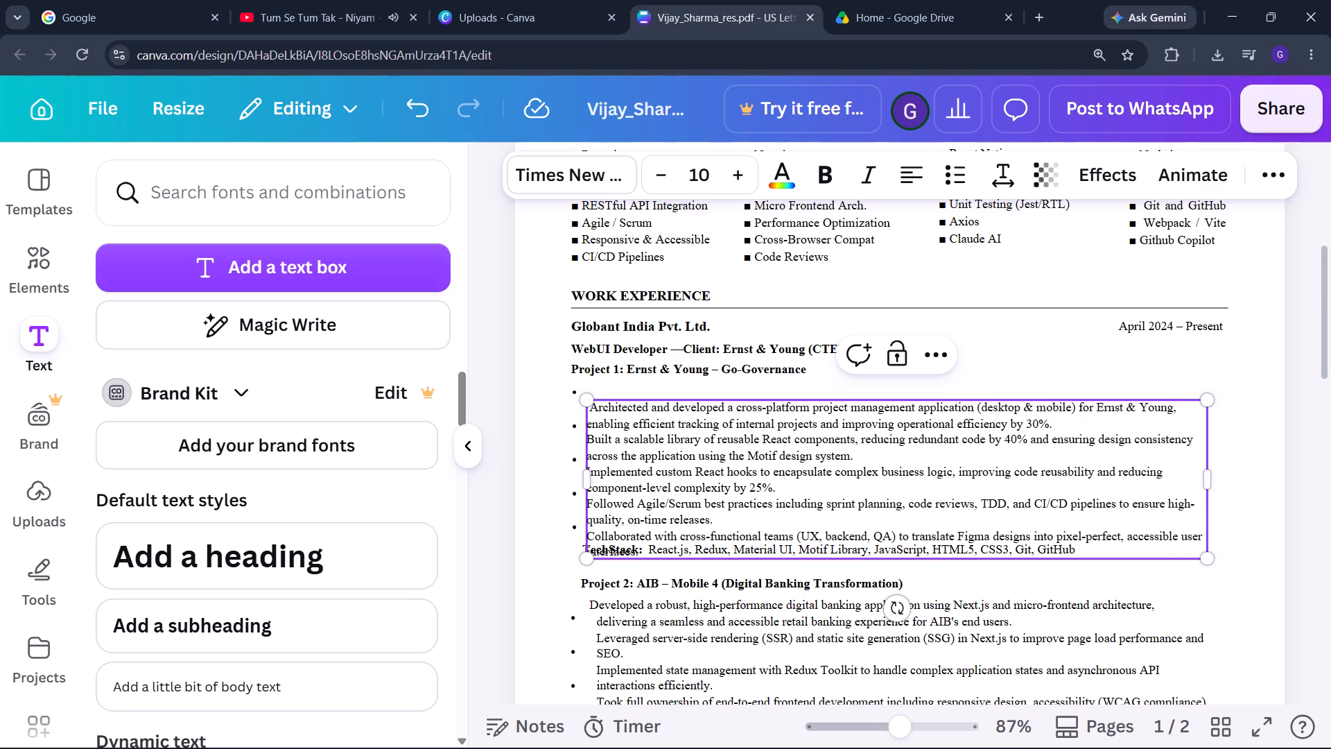
# Move the combined Project 1 text block up so its lines sit beside the bullet markers and above the TechStack line.
pyautogui.doubleClick(649, 390)
pyautogui.moveTo(662, 447); pyautogui.dragTo(654, 432)
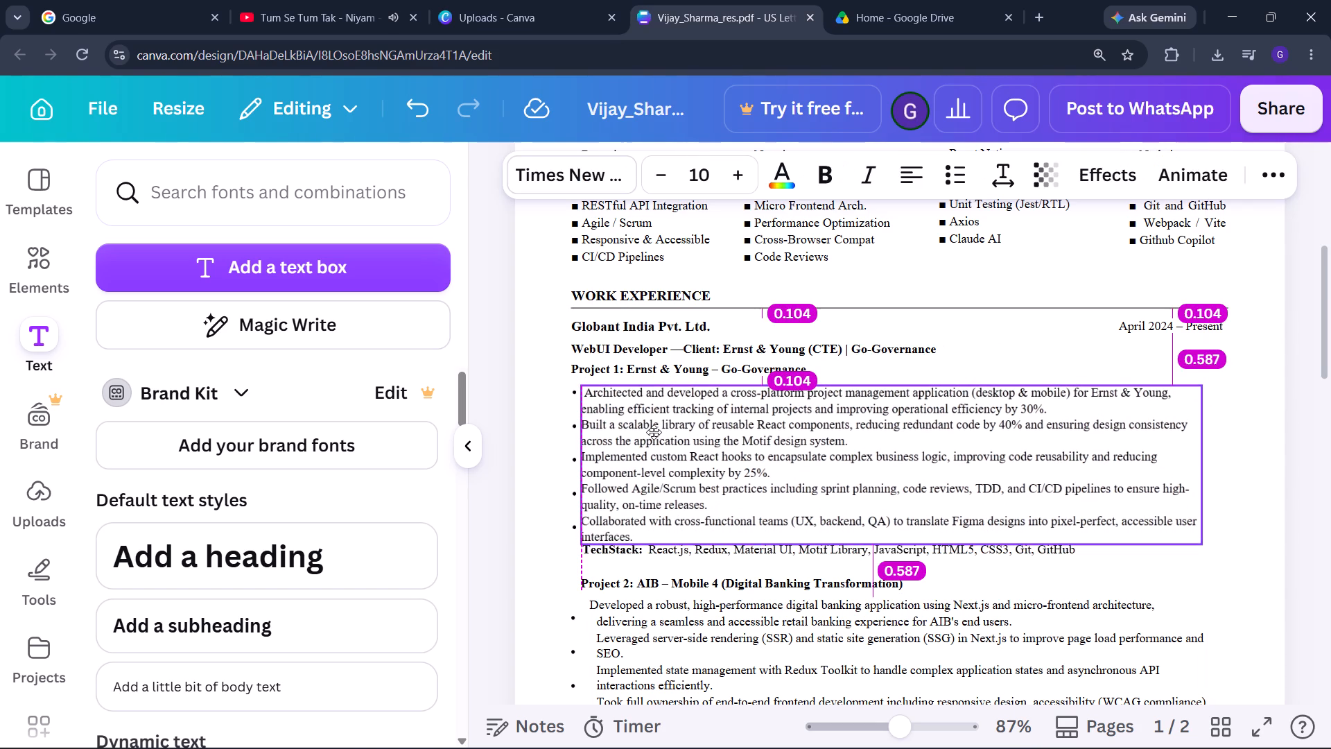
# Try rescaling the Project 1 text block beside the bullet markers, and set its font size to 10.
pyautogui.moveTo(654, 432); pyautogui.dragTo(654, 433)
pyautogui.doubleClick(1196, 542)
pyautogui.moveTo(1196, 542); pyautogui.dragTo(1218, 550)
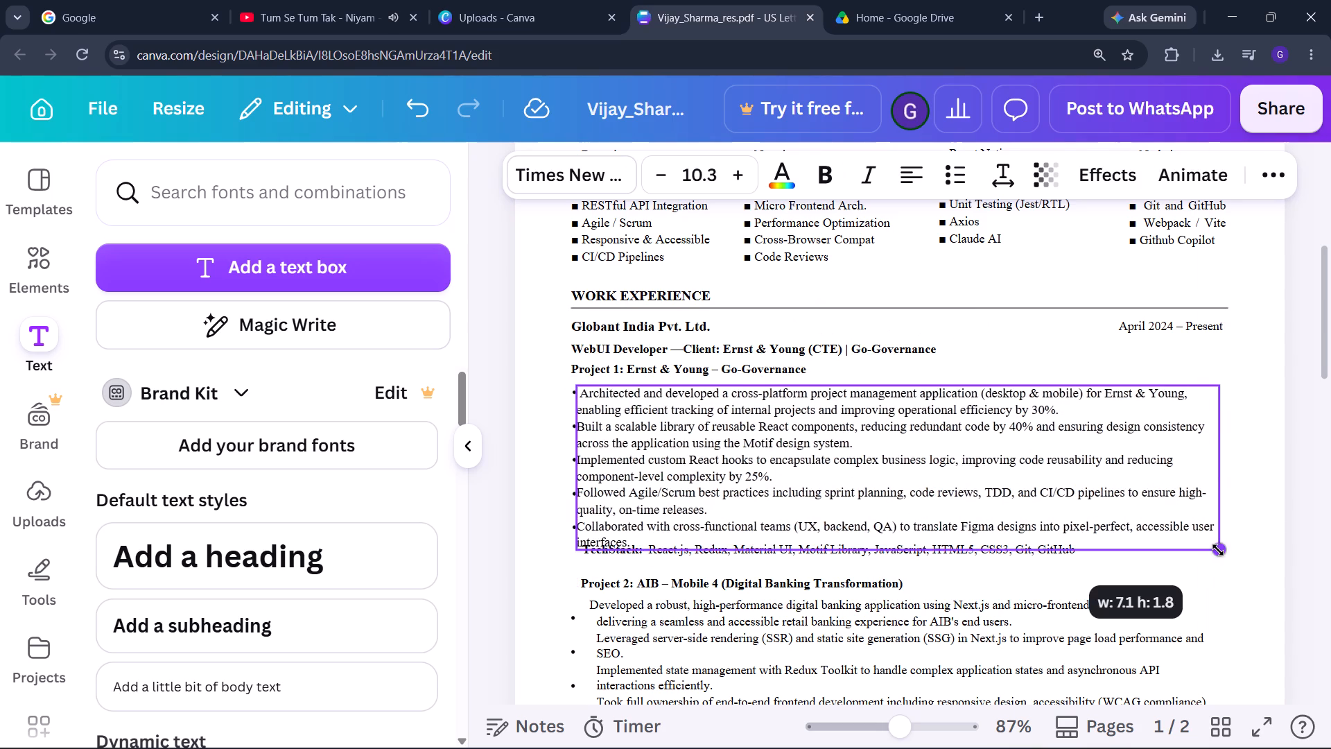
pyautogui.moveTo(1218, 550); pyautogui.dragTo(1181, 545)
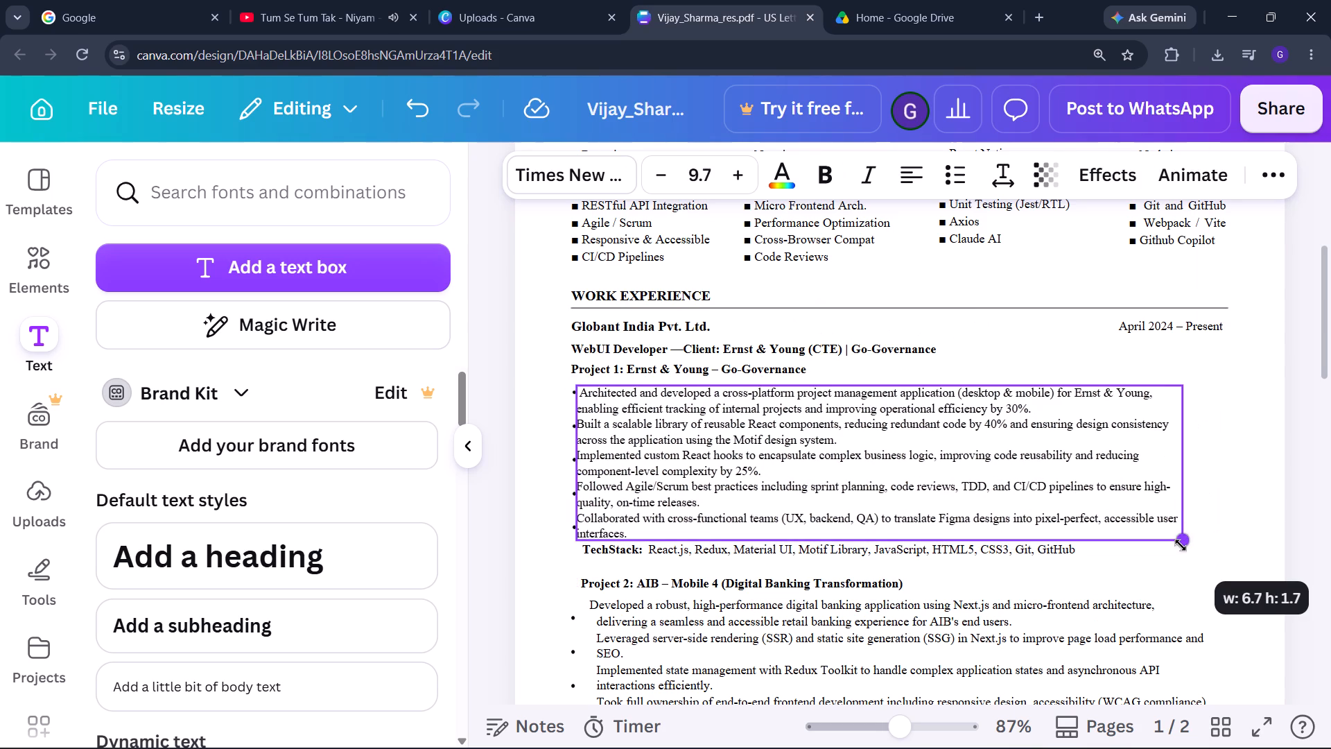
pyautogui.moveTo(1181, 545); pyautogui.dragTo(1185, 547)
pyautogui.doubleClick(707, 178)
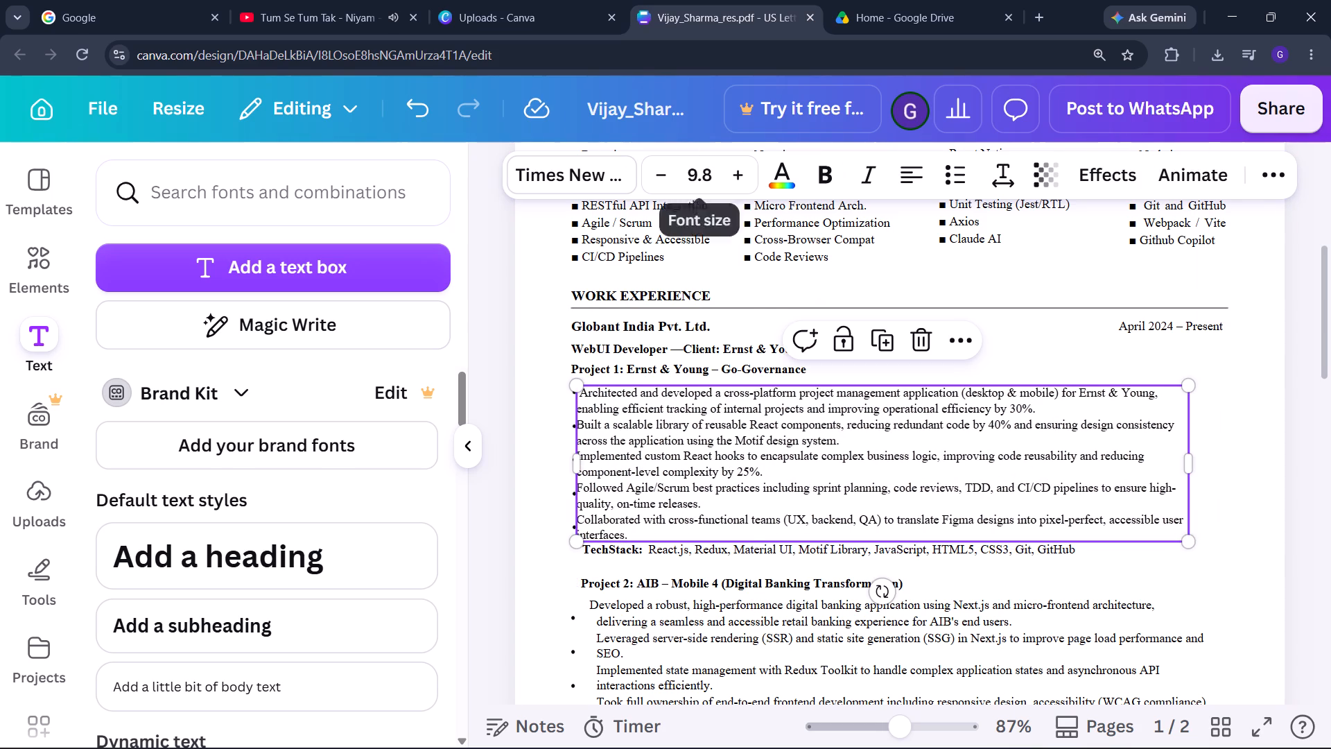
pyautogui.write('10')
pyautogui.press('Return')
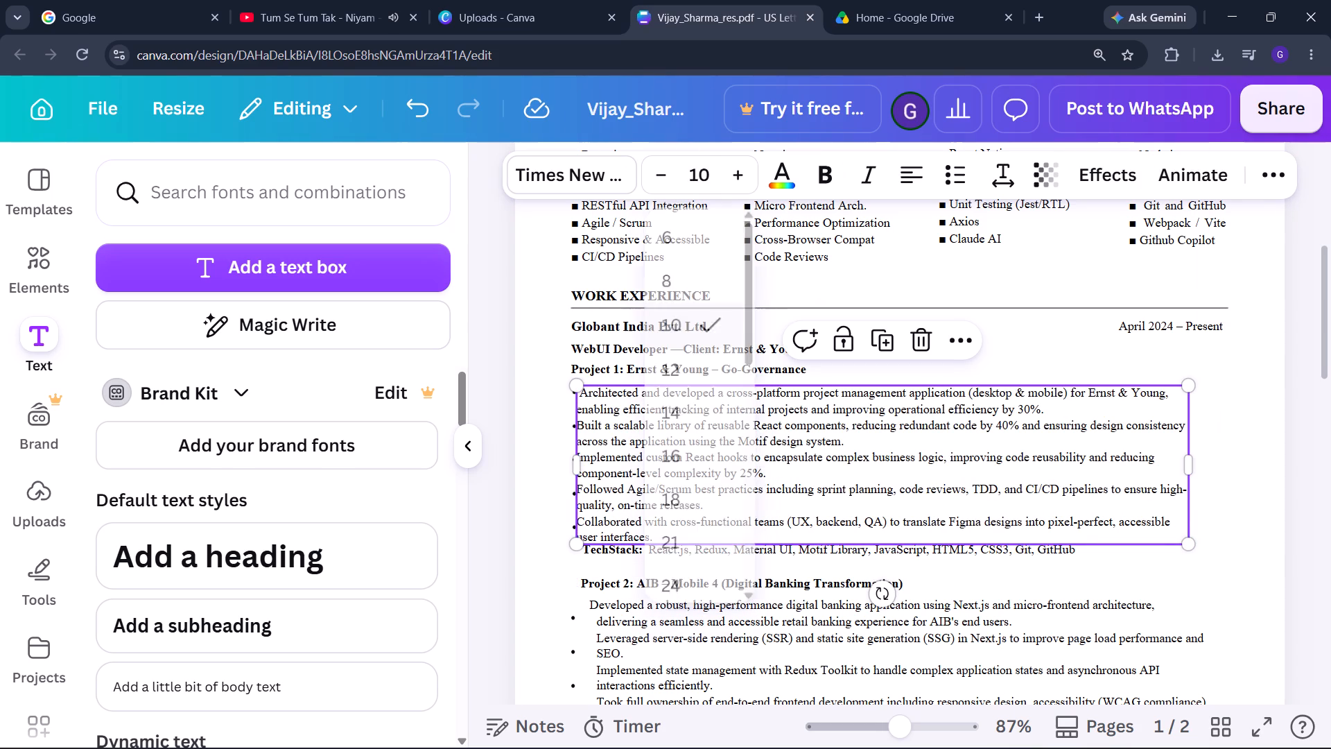
# Widen the Project 1 text block until its far edge reaches the end of the WORK EXPERIENCE divider line.
pyautogui.click(770, 456)
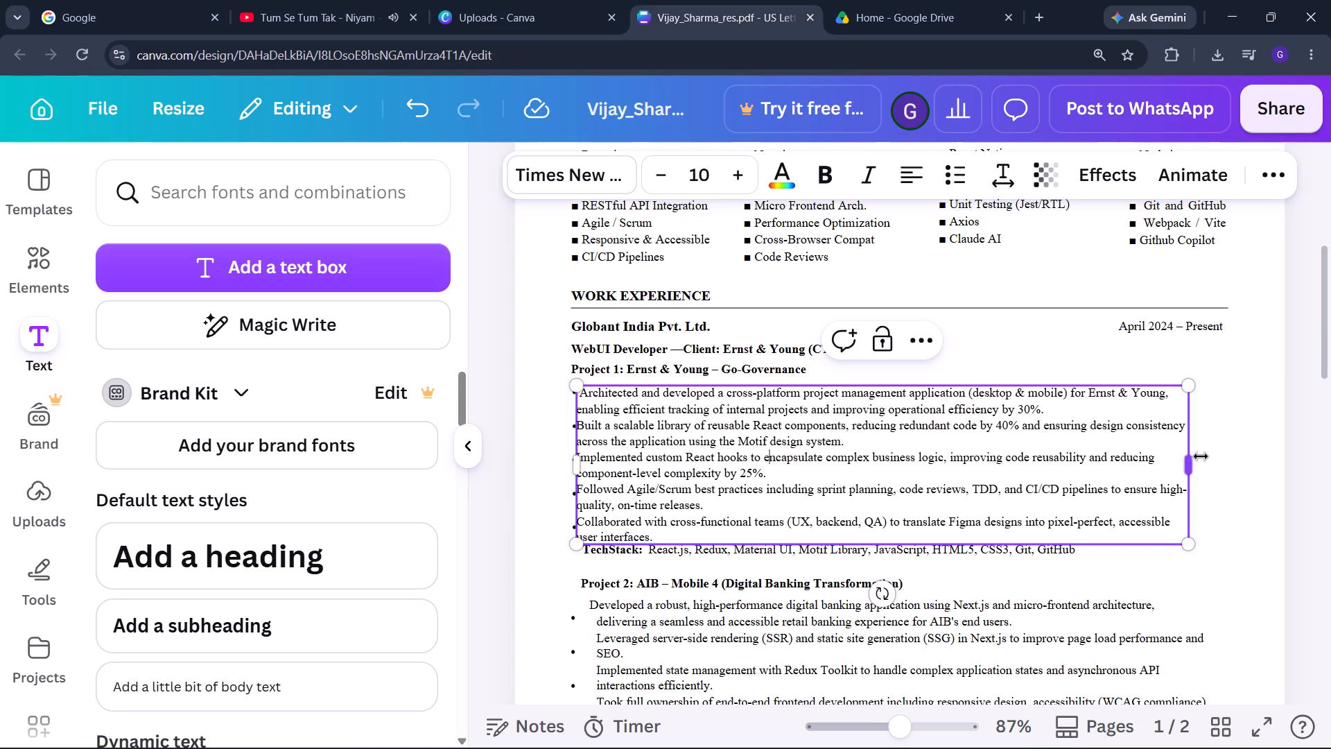
pyautogui.moveTo(1193, 461); pyautogui.dragTo(1250, 456)
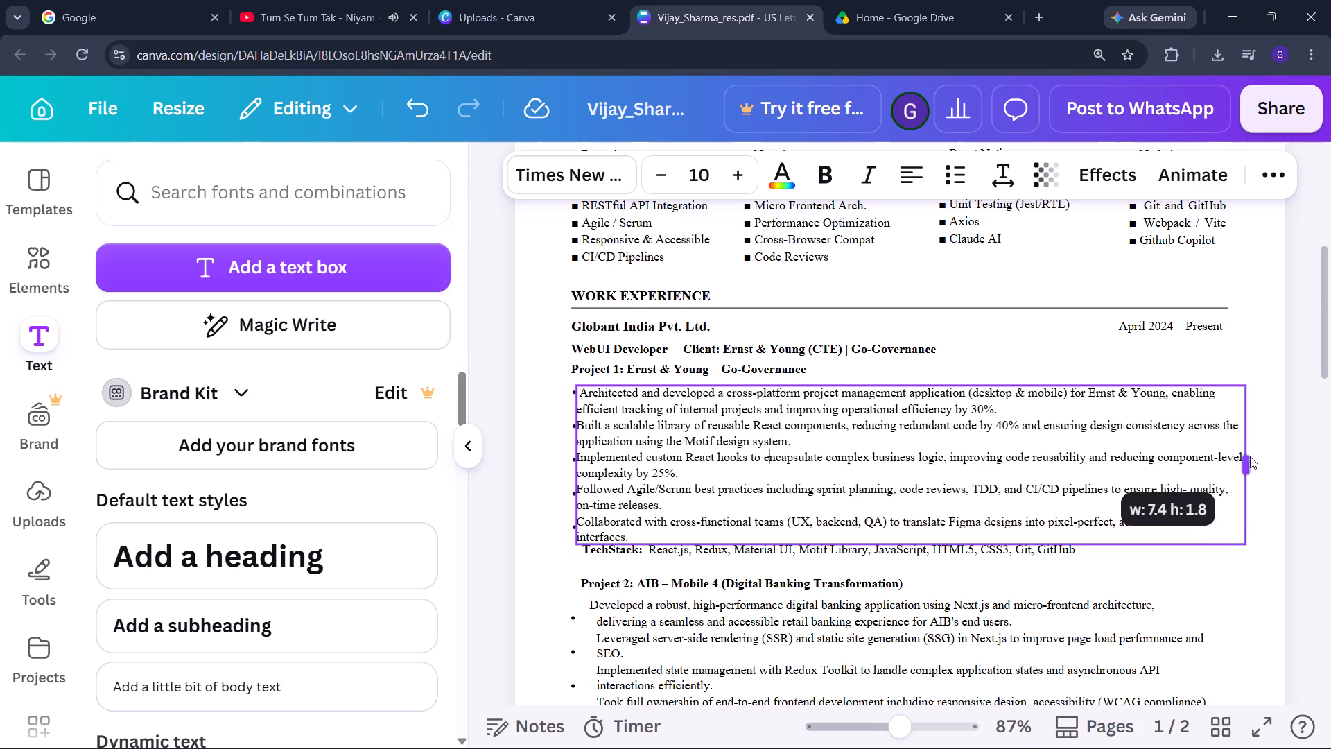
pyautogui.moveTo(1250, 456); pyautogui.dragTo(1229, 457)
pyautogui.click(1145, 546)
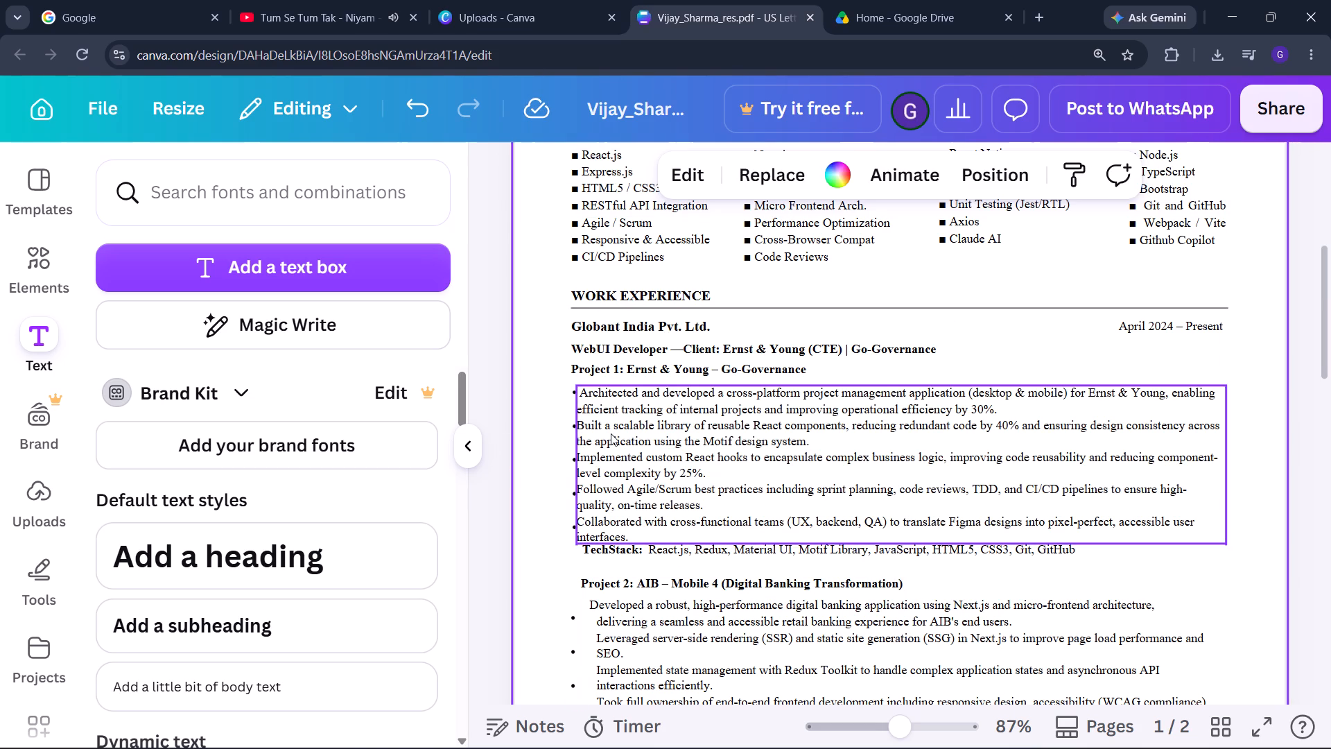
# Shift the Project 1 text block slightly away from the bullet markers, keeping each bullet's first line level with its marker.
pyautogui.moveTo(611, 433); pyautogui.dragTo(617, 428)
pyautogui.moveTo(617, 428); pyautogui.dragTo(618, 431)
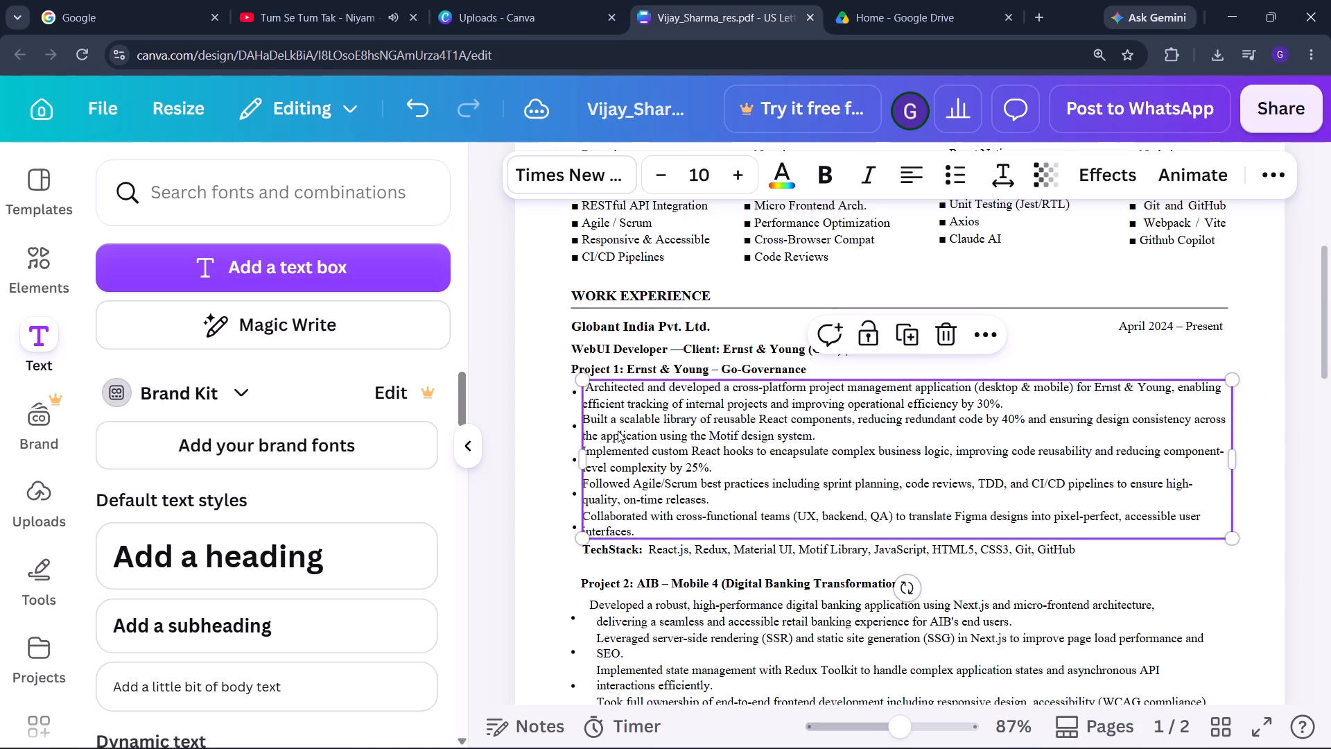
pyautogui.moveTo(618, 431); pyautogui.dragTo(616, 435)
pyautogui.doubleClick(616, 435)
pyautogui.tripleClick(615, 430)
pyautogui.doubleClick(614, 430)
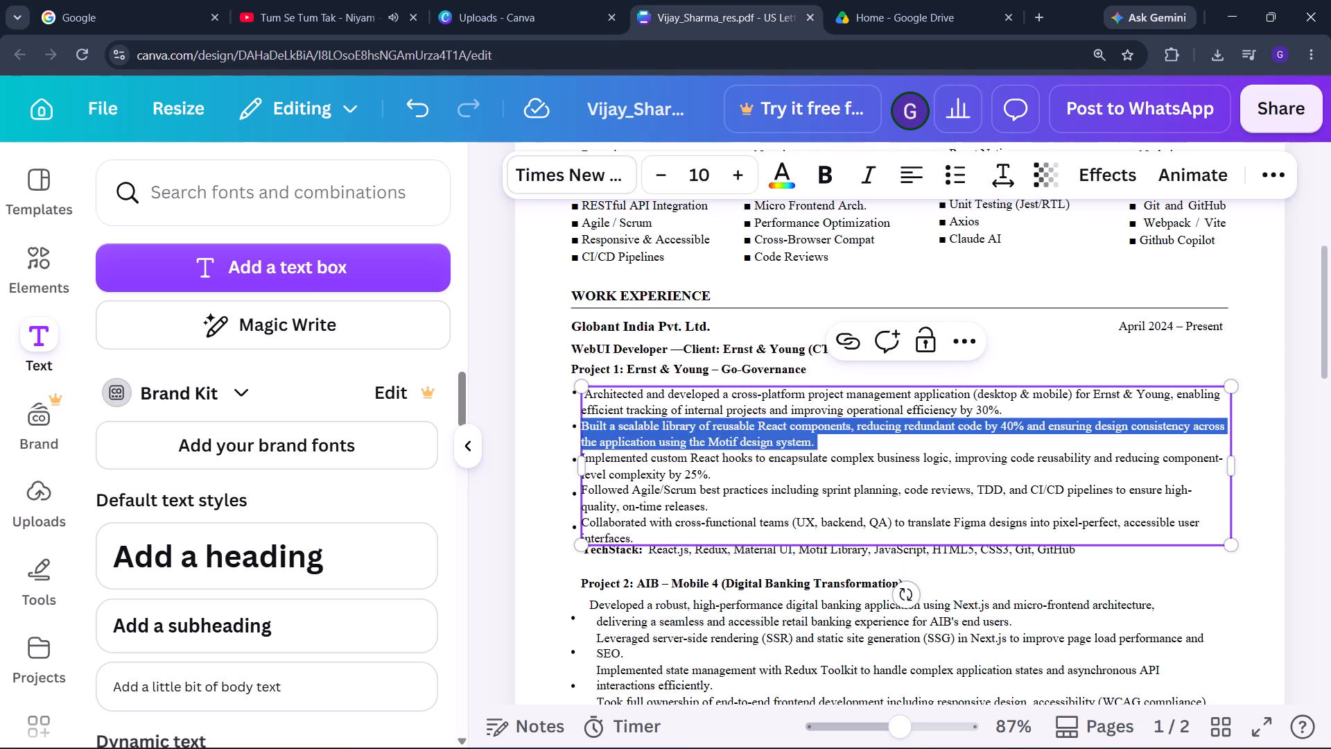
# Adjust the width of the Project 1 text block so it ends level with the WORK EXPERIENCE divider line.
pyautogui.tripleClick(1233, 468)
pyautogui.doubleClick(1233, 468)
pyautogui.click(1280, 460)
pyautogui.click(1287, 458)
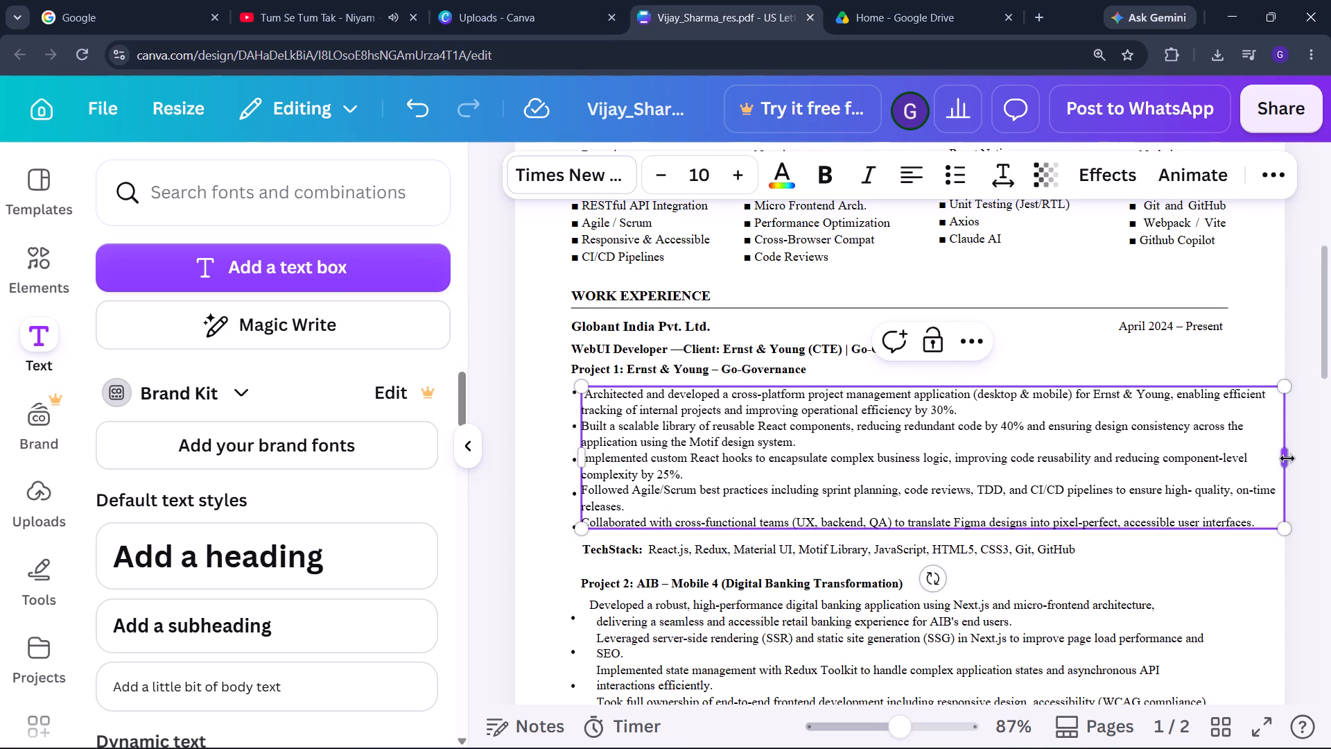
pyautogui.moveTo(1287, 458); pyautogui.dragTo(1228, 458)
pyautogui.click(1253, 562)
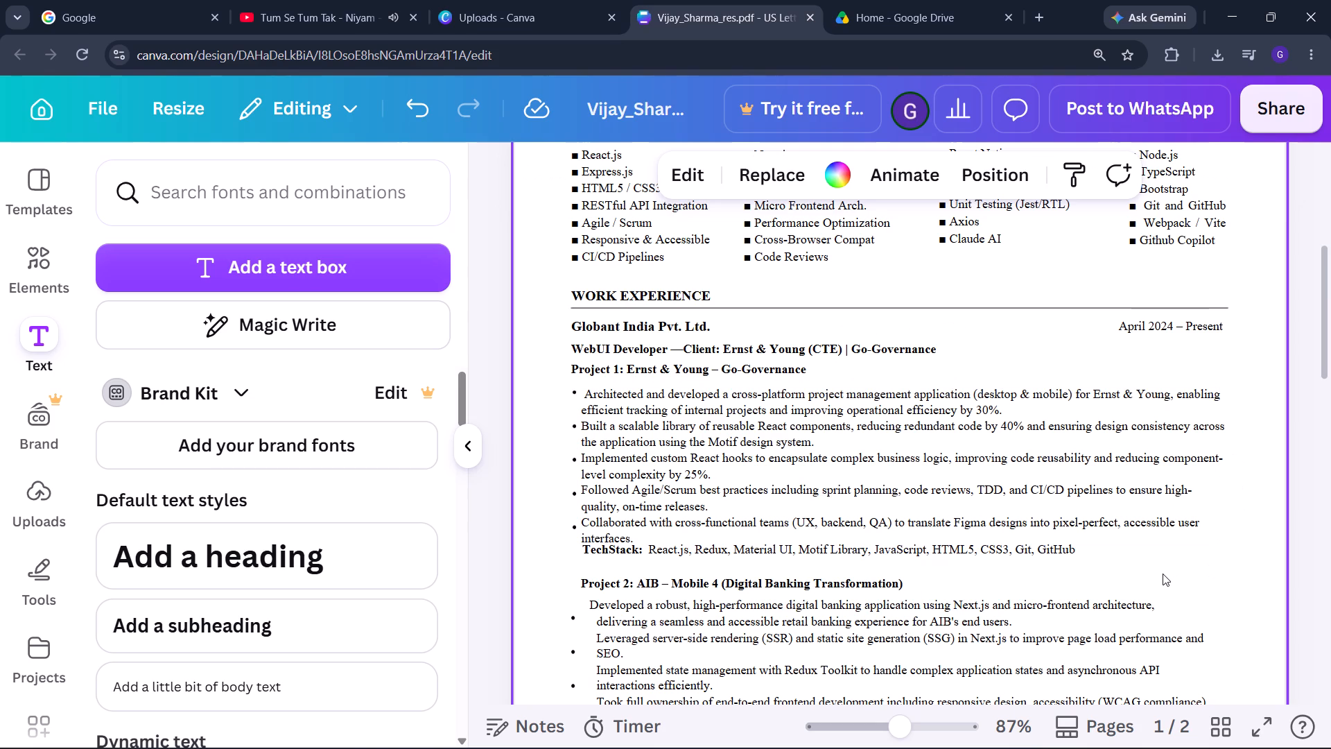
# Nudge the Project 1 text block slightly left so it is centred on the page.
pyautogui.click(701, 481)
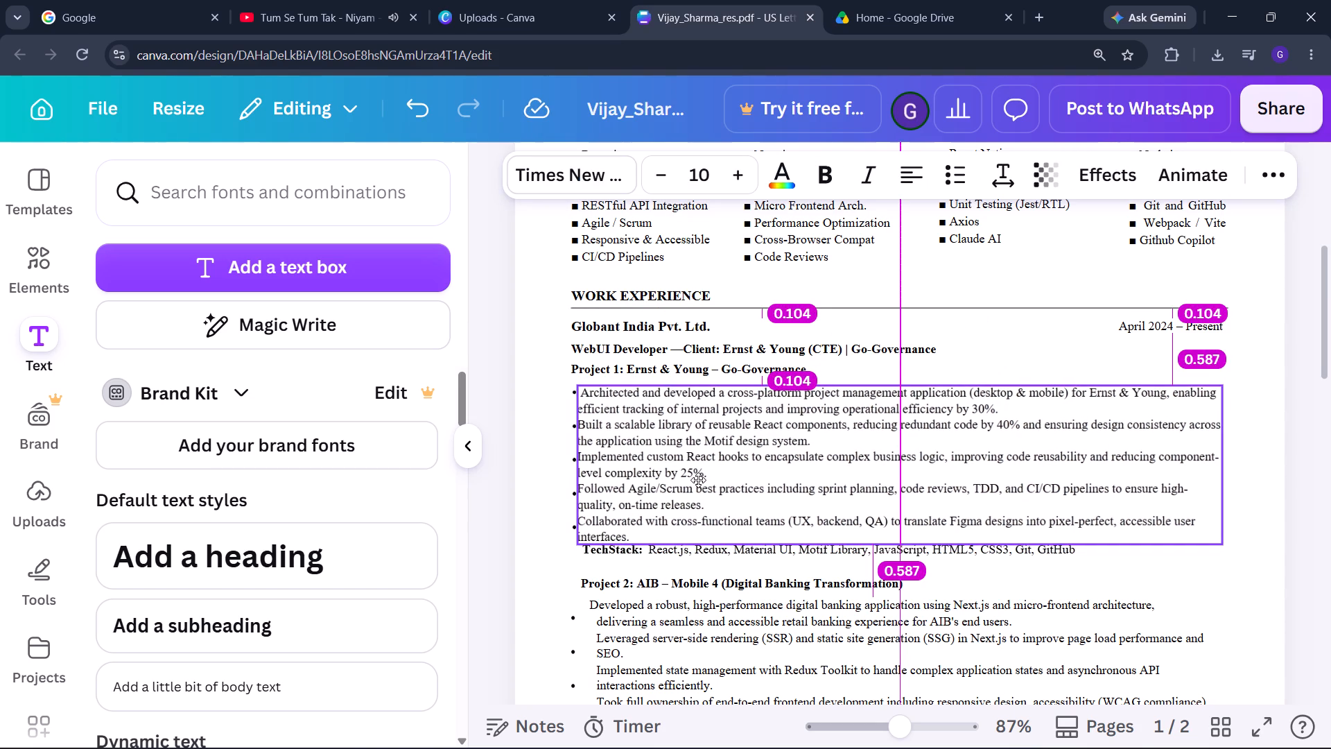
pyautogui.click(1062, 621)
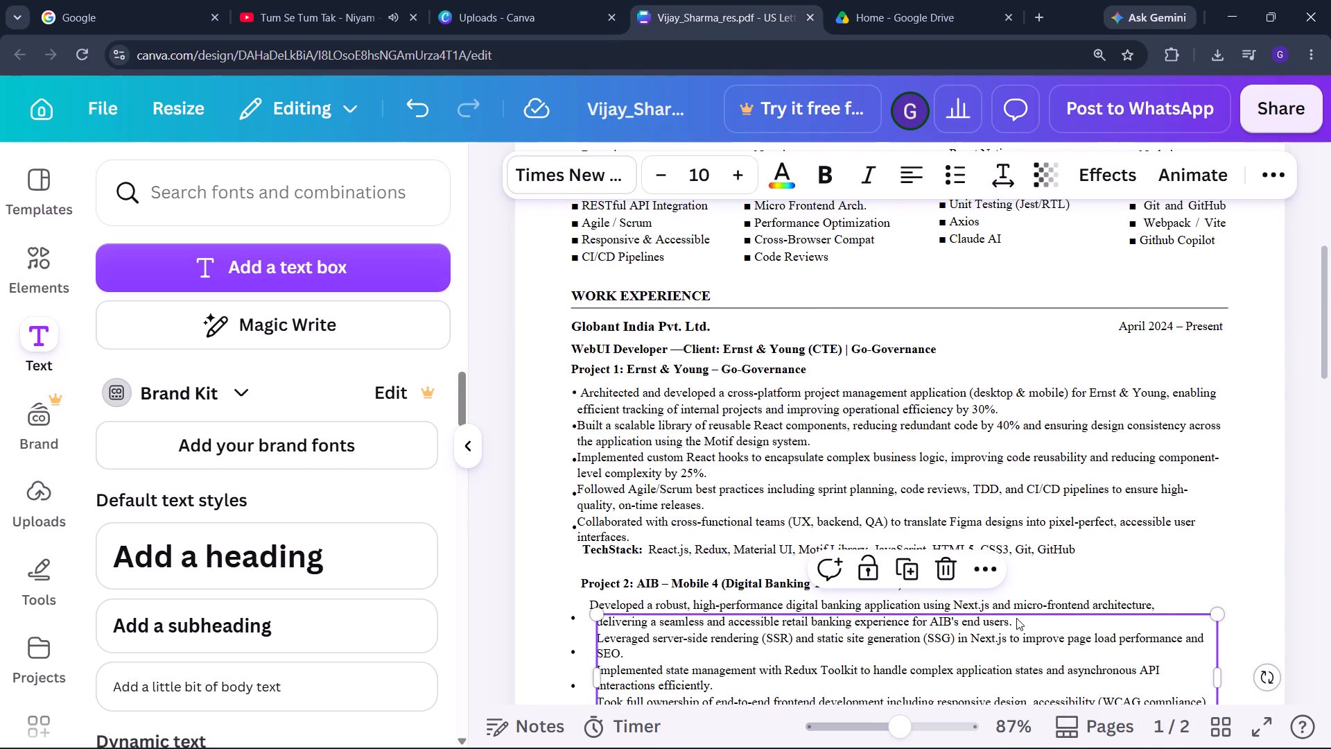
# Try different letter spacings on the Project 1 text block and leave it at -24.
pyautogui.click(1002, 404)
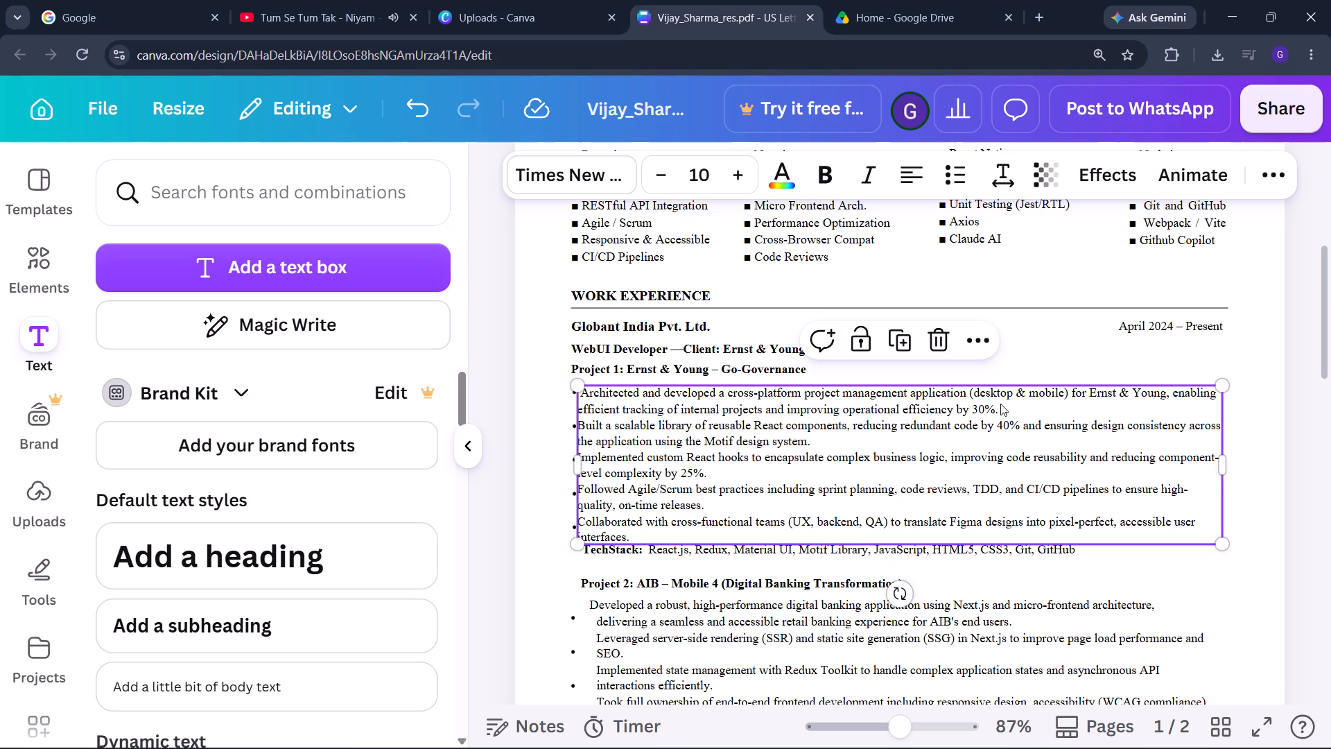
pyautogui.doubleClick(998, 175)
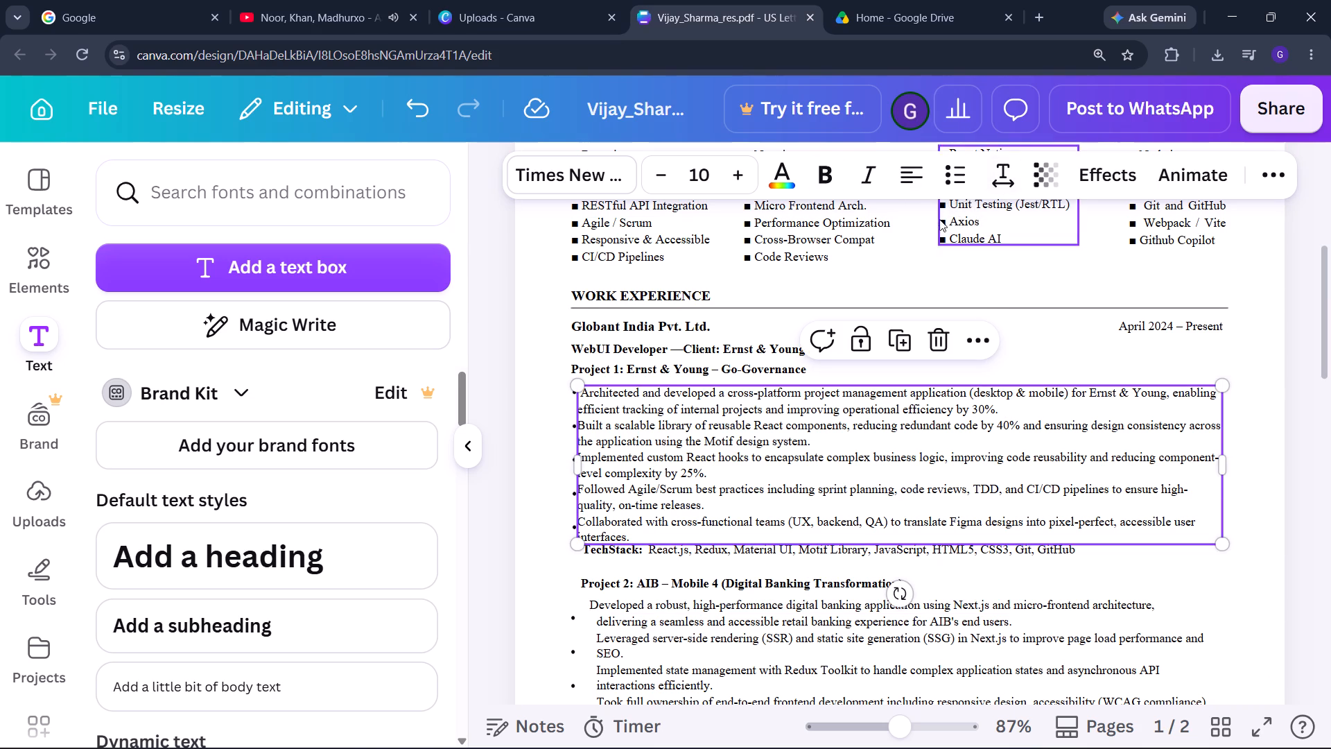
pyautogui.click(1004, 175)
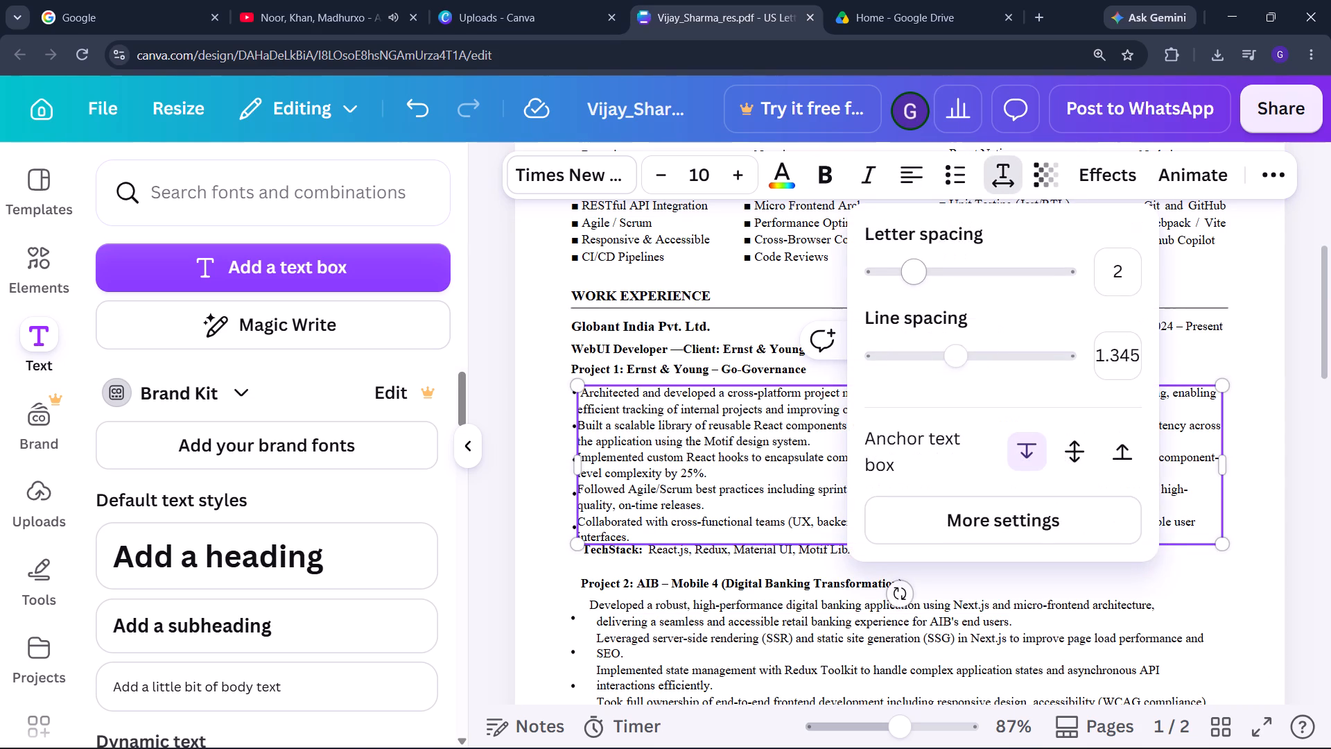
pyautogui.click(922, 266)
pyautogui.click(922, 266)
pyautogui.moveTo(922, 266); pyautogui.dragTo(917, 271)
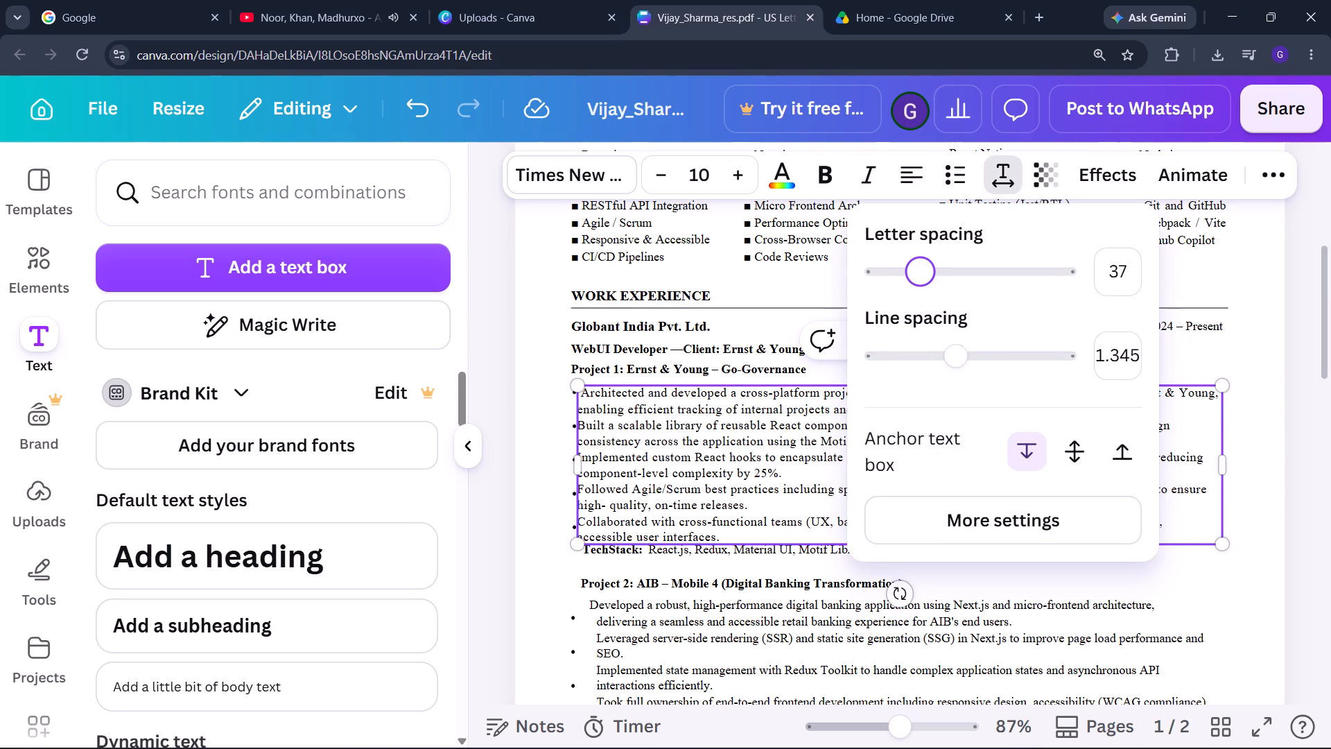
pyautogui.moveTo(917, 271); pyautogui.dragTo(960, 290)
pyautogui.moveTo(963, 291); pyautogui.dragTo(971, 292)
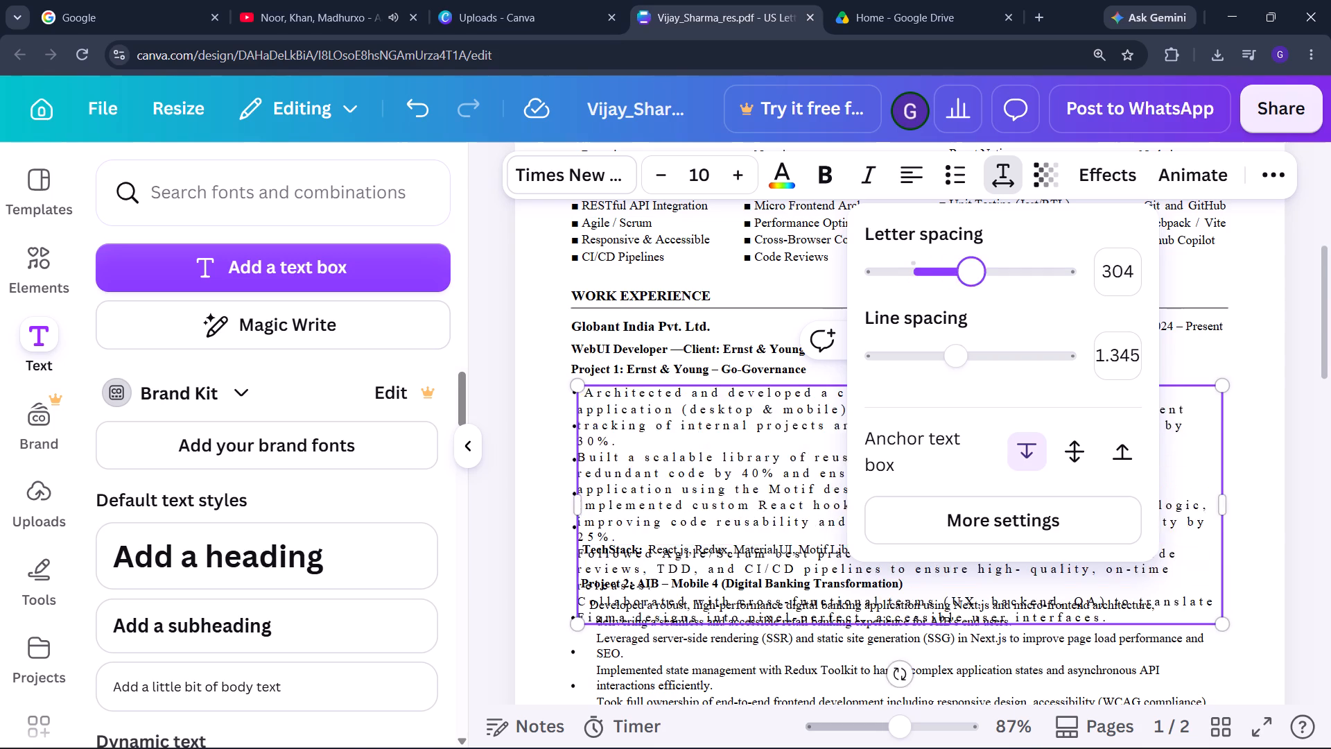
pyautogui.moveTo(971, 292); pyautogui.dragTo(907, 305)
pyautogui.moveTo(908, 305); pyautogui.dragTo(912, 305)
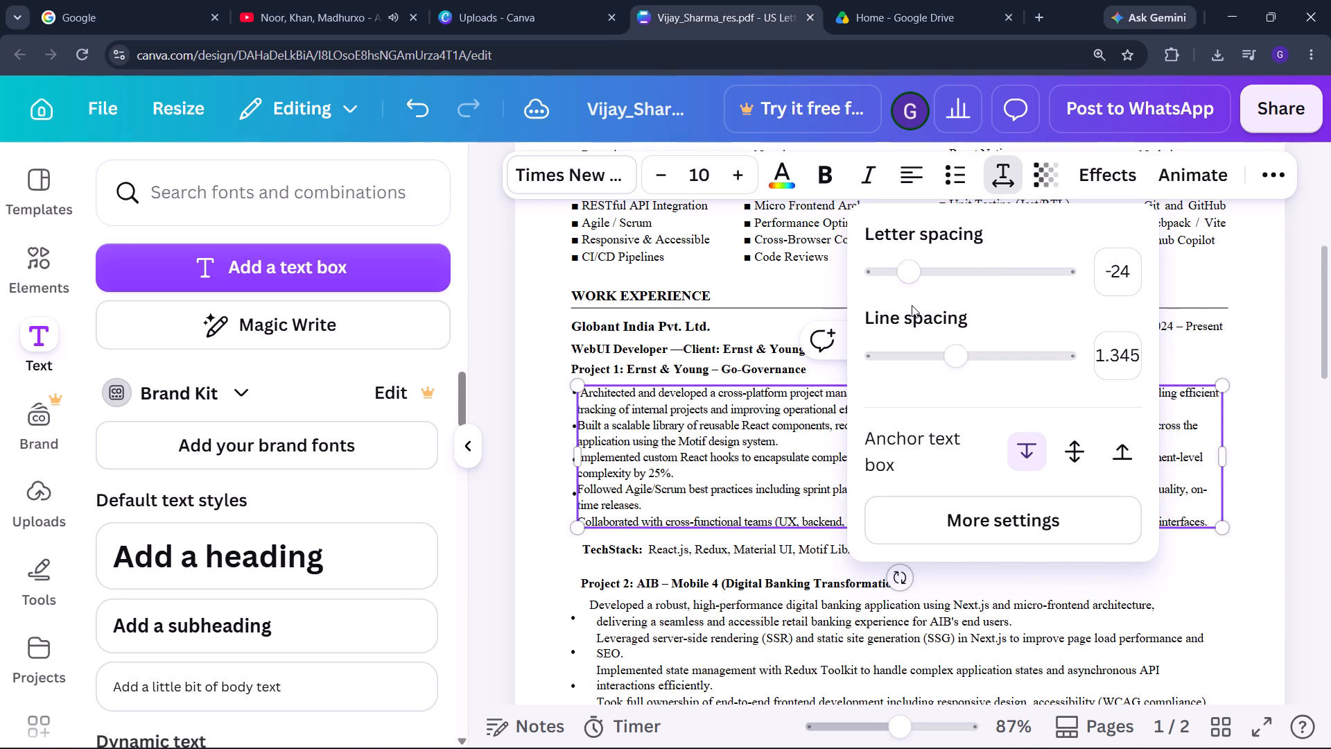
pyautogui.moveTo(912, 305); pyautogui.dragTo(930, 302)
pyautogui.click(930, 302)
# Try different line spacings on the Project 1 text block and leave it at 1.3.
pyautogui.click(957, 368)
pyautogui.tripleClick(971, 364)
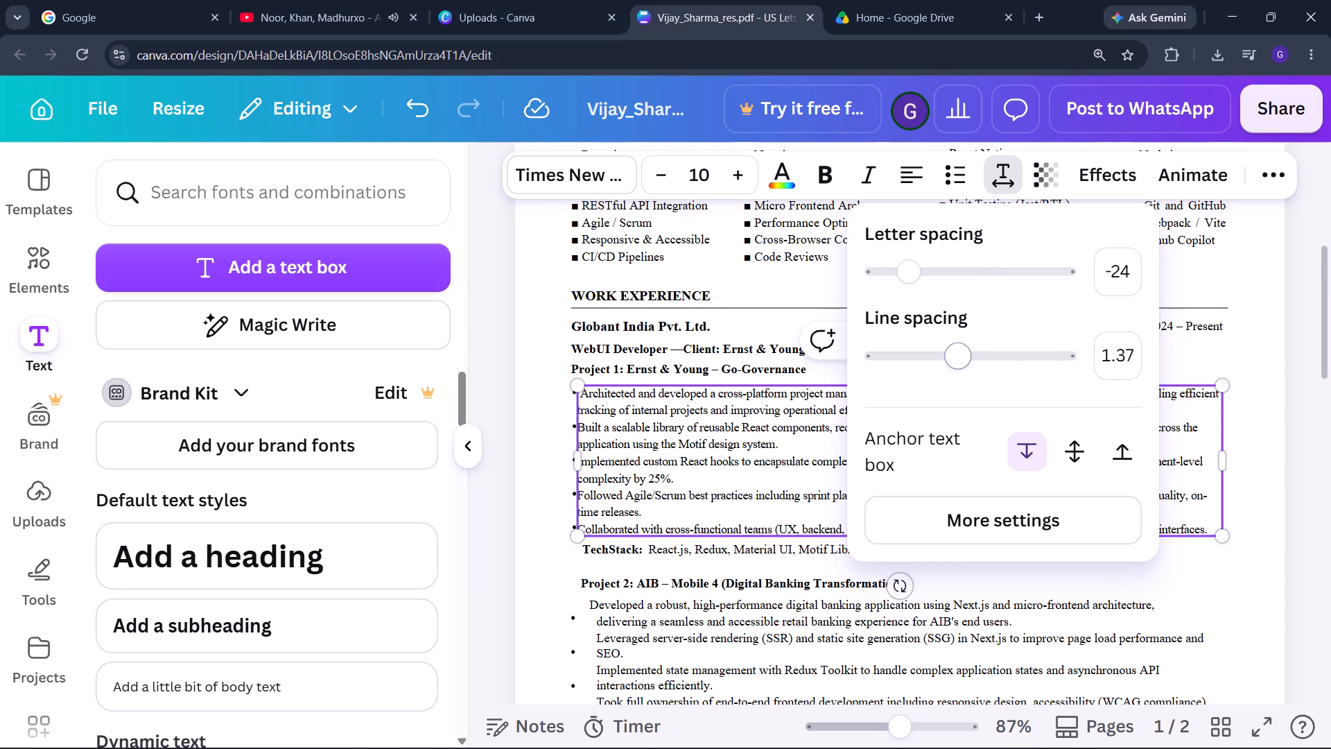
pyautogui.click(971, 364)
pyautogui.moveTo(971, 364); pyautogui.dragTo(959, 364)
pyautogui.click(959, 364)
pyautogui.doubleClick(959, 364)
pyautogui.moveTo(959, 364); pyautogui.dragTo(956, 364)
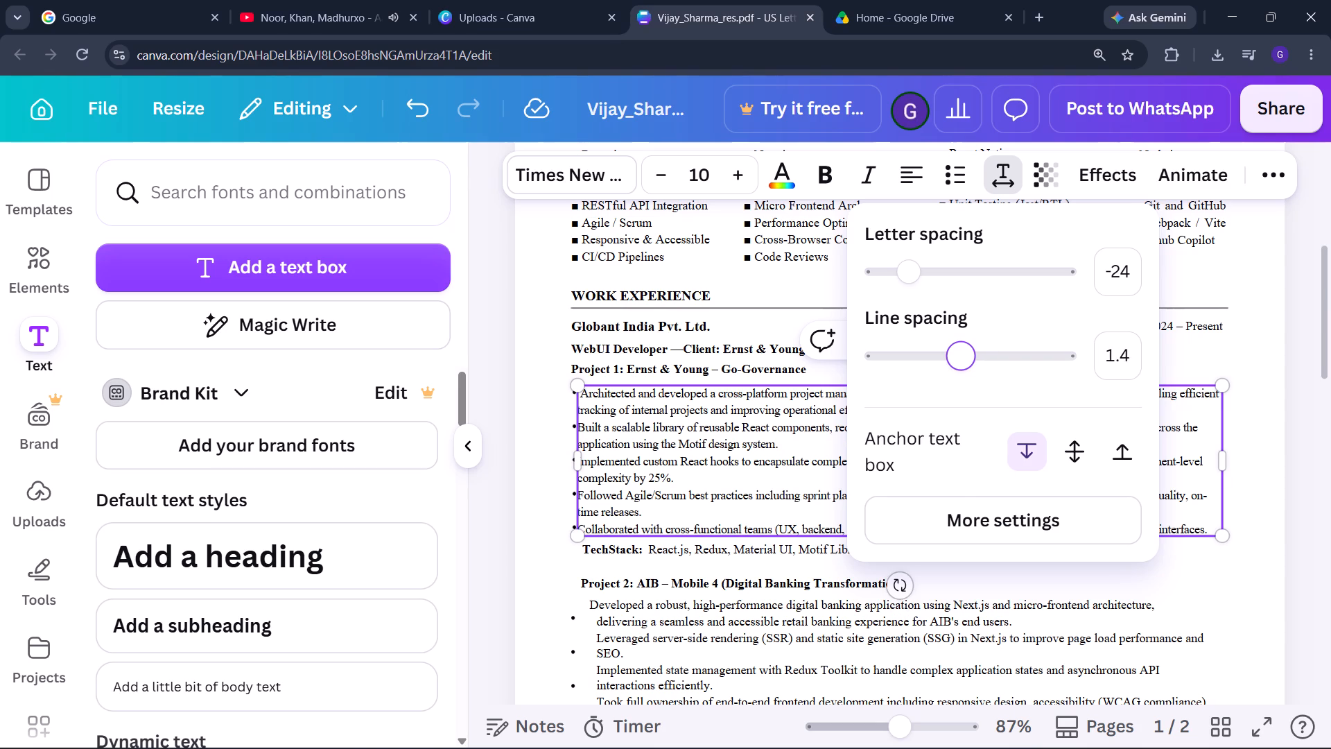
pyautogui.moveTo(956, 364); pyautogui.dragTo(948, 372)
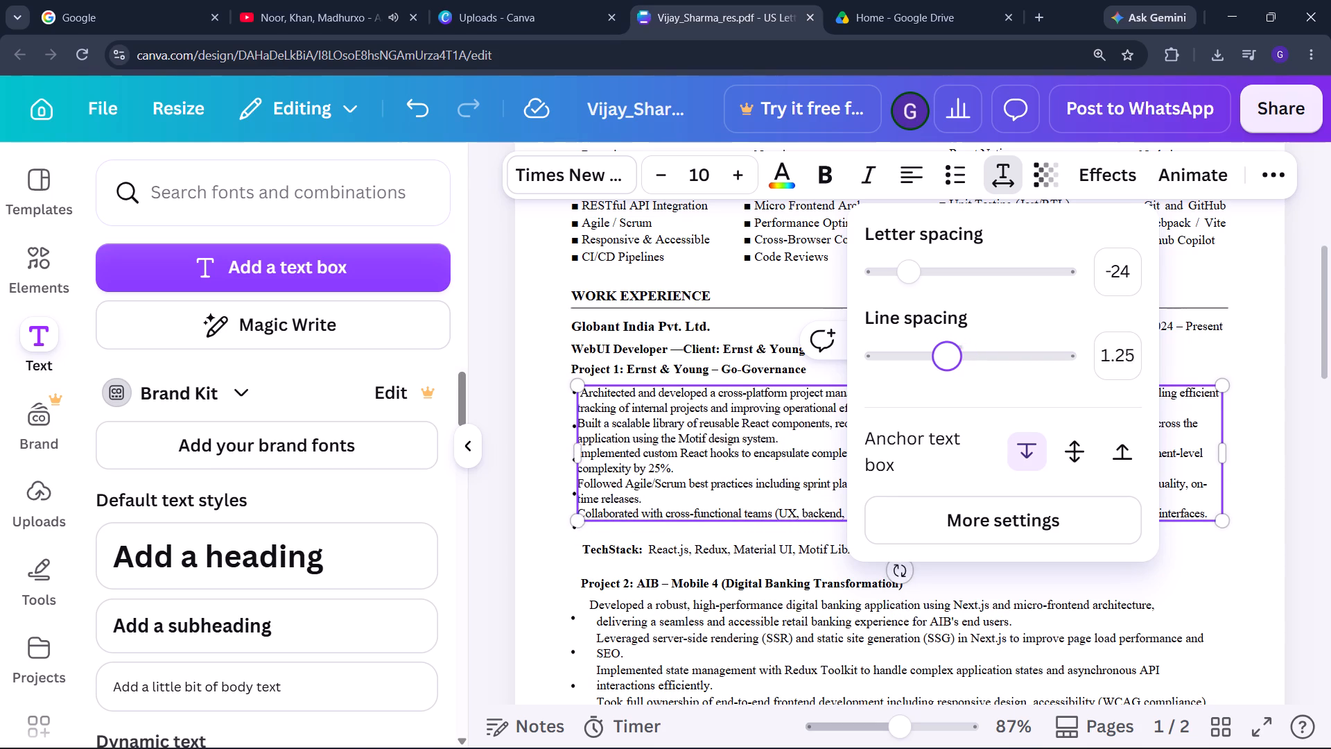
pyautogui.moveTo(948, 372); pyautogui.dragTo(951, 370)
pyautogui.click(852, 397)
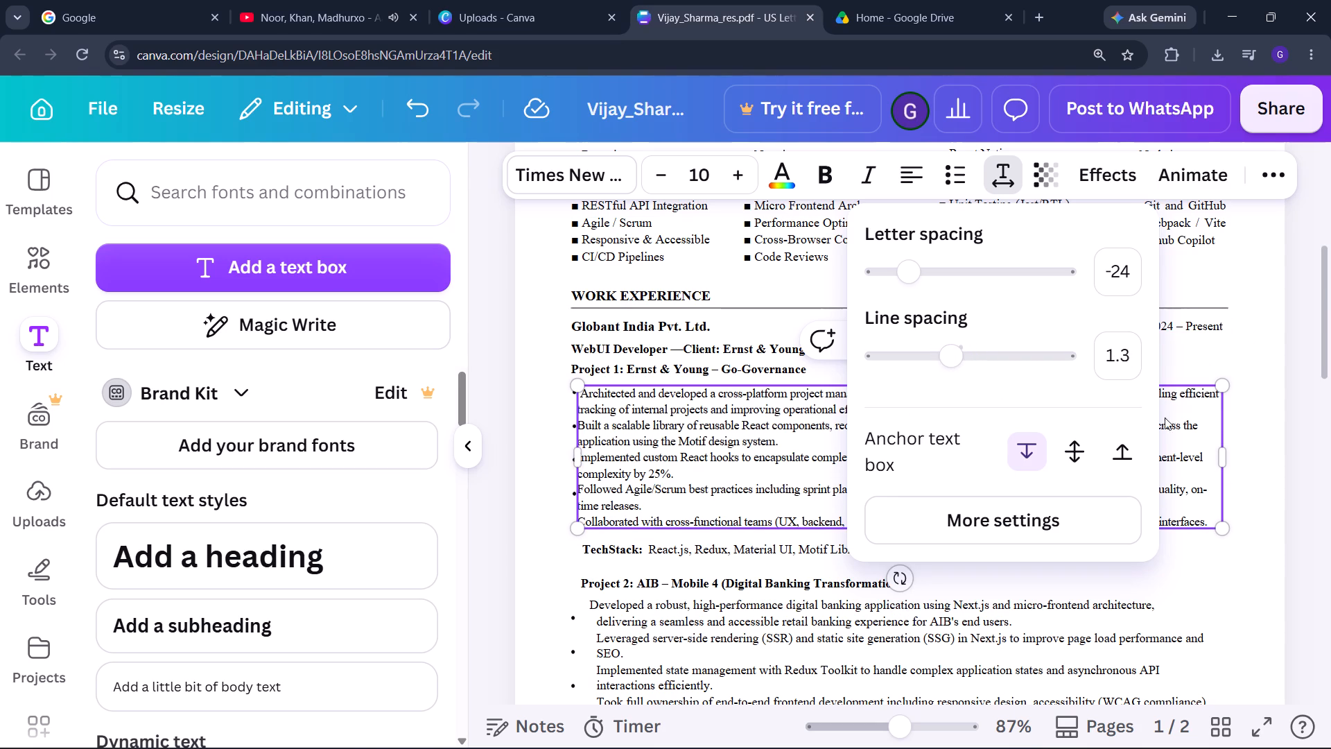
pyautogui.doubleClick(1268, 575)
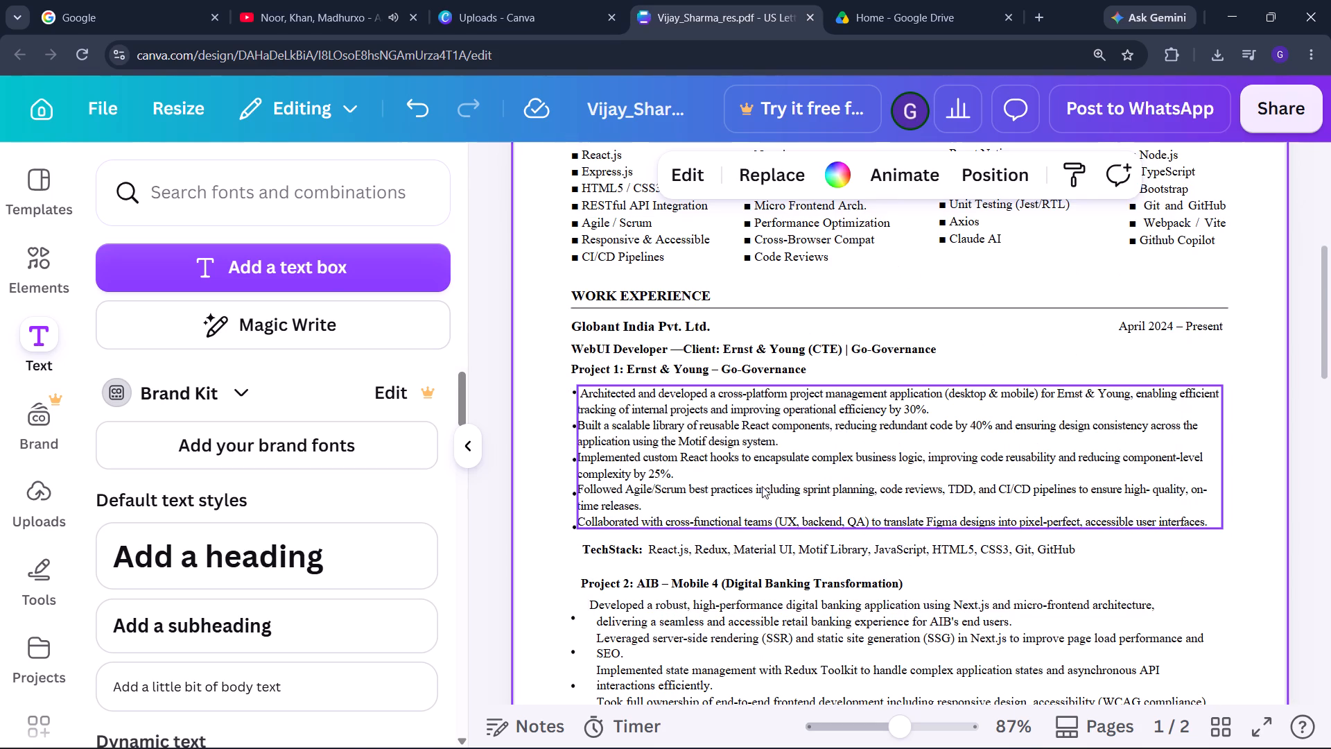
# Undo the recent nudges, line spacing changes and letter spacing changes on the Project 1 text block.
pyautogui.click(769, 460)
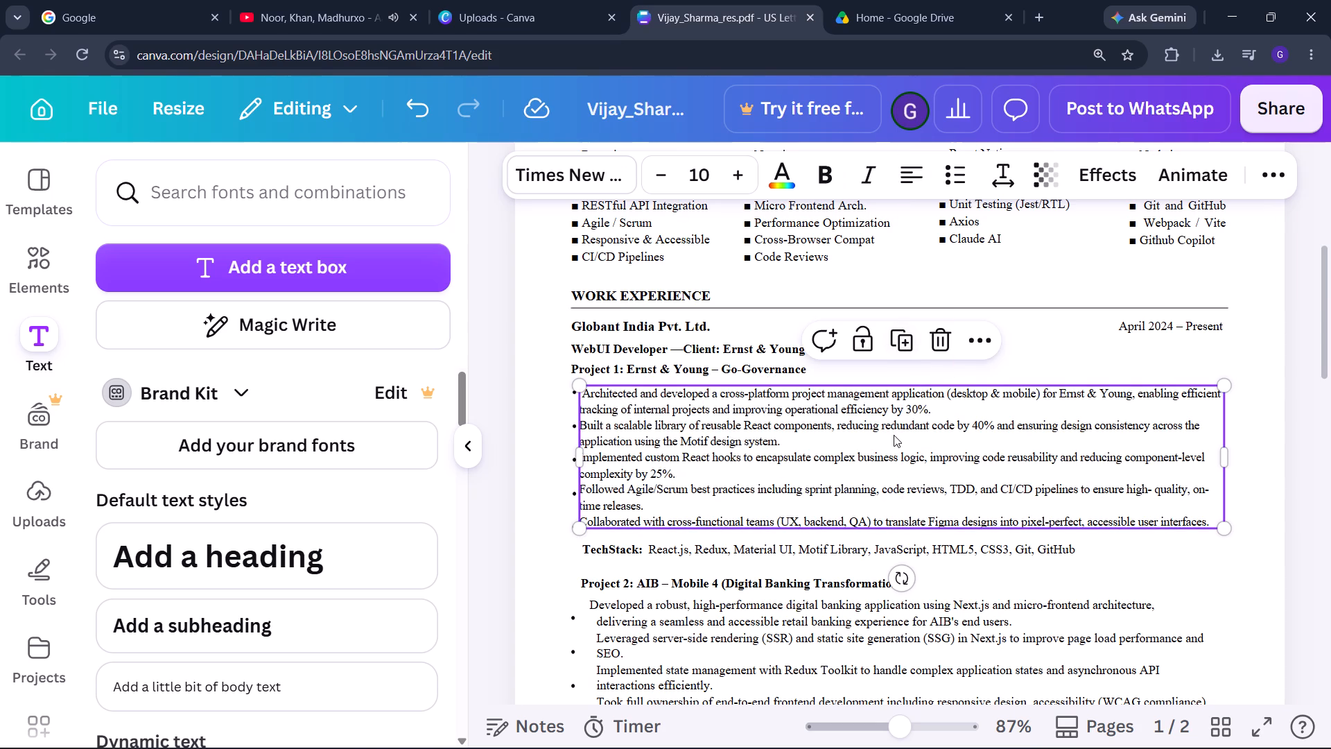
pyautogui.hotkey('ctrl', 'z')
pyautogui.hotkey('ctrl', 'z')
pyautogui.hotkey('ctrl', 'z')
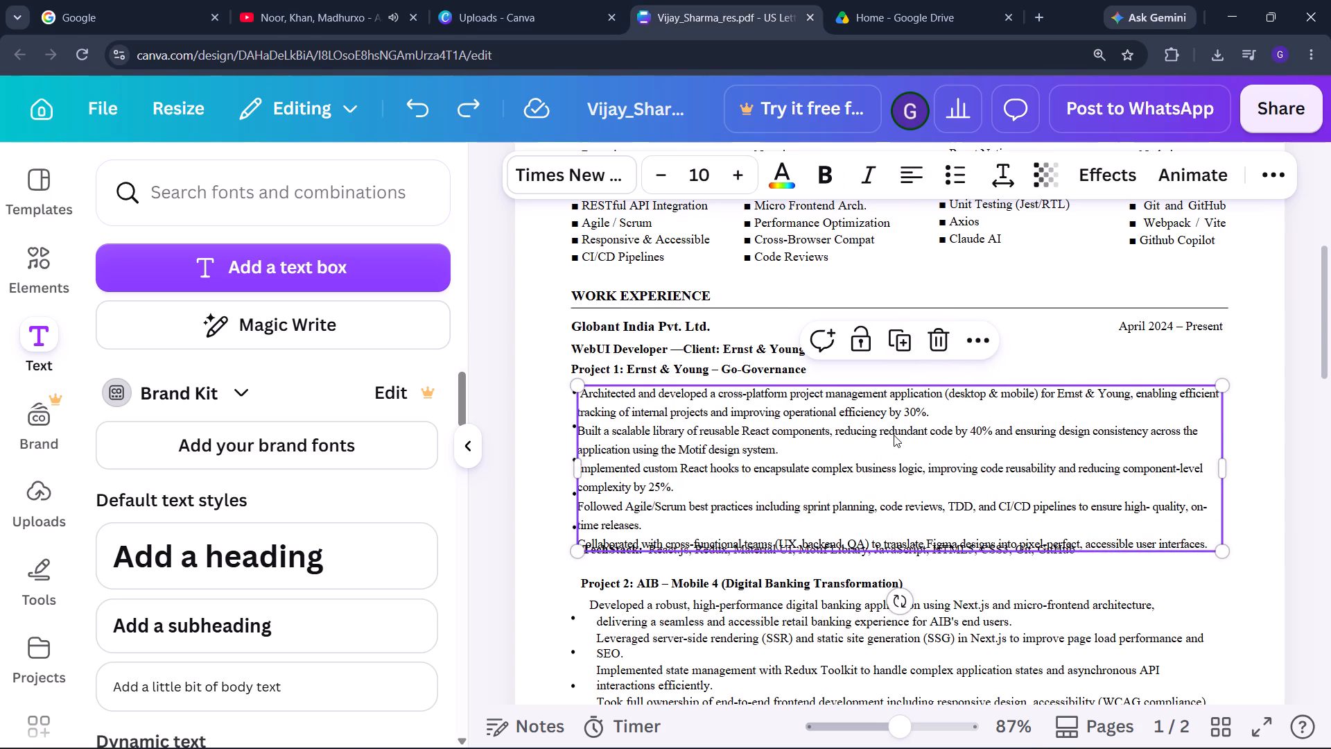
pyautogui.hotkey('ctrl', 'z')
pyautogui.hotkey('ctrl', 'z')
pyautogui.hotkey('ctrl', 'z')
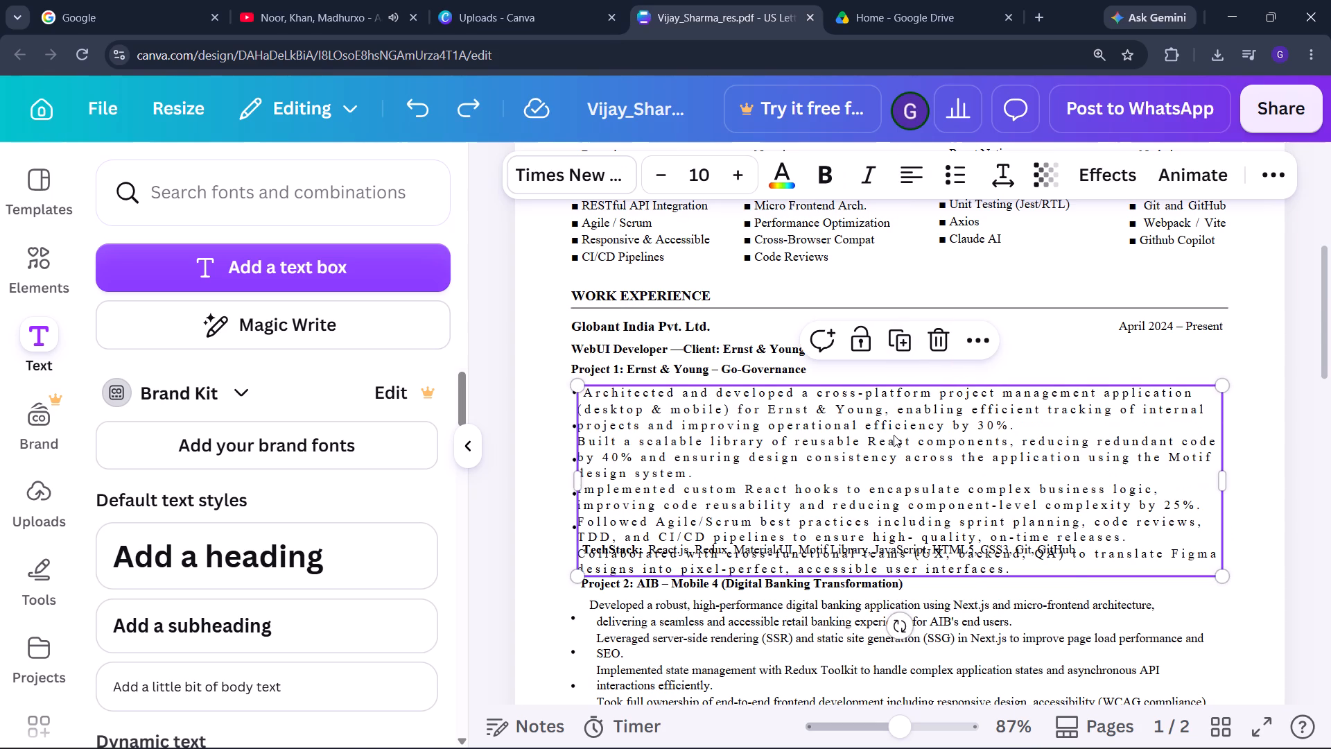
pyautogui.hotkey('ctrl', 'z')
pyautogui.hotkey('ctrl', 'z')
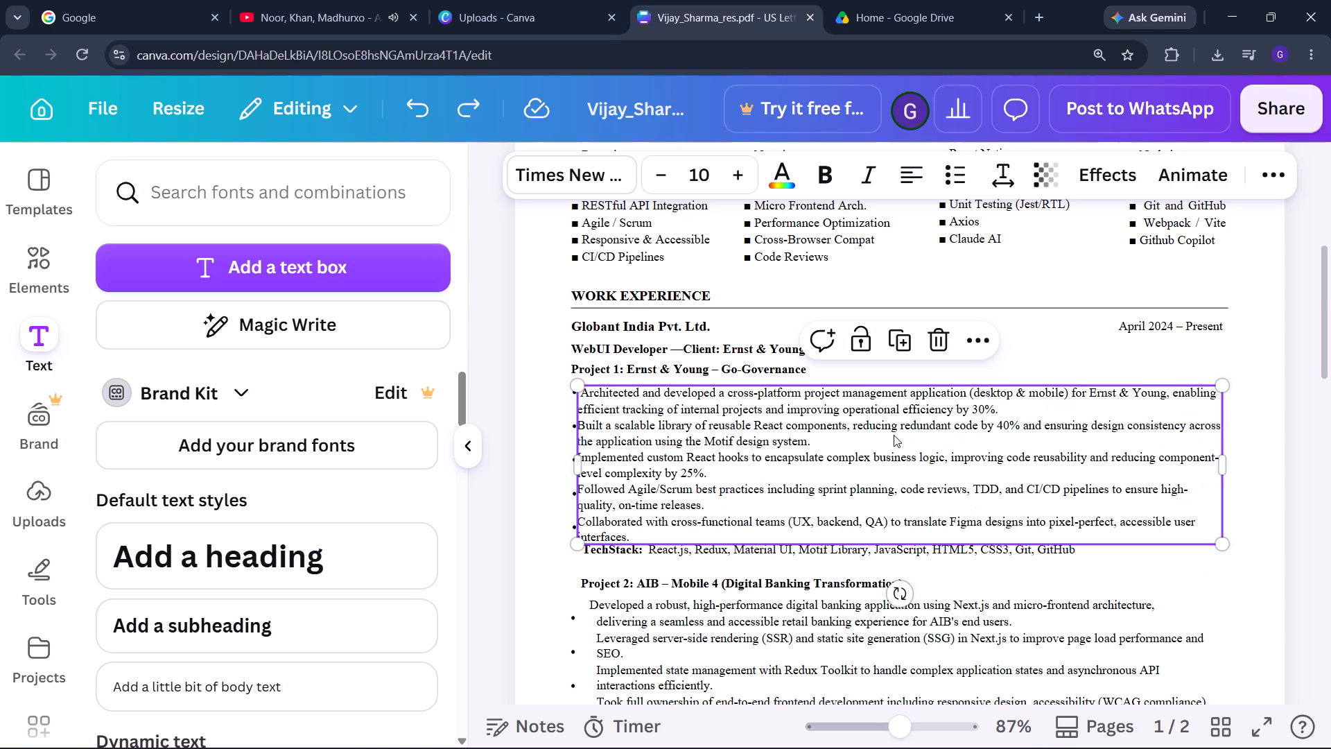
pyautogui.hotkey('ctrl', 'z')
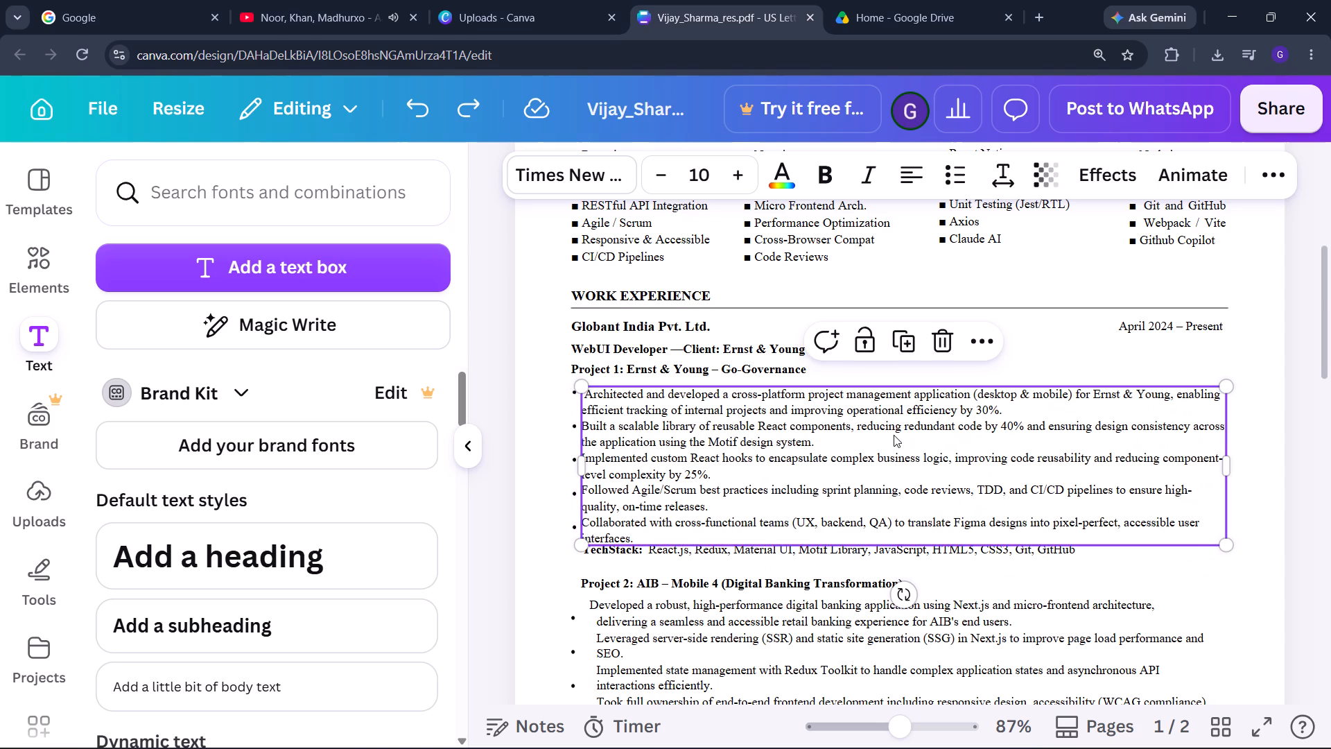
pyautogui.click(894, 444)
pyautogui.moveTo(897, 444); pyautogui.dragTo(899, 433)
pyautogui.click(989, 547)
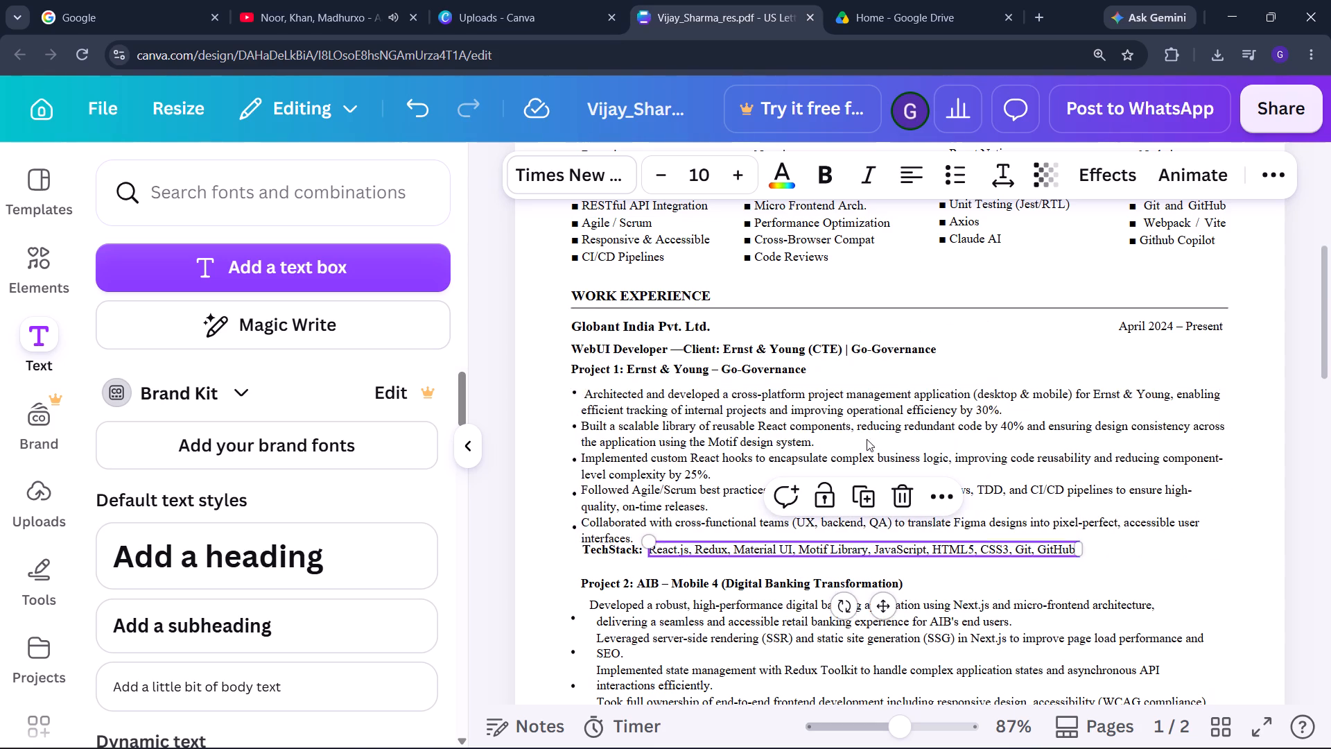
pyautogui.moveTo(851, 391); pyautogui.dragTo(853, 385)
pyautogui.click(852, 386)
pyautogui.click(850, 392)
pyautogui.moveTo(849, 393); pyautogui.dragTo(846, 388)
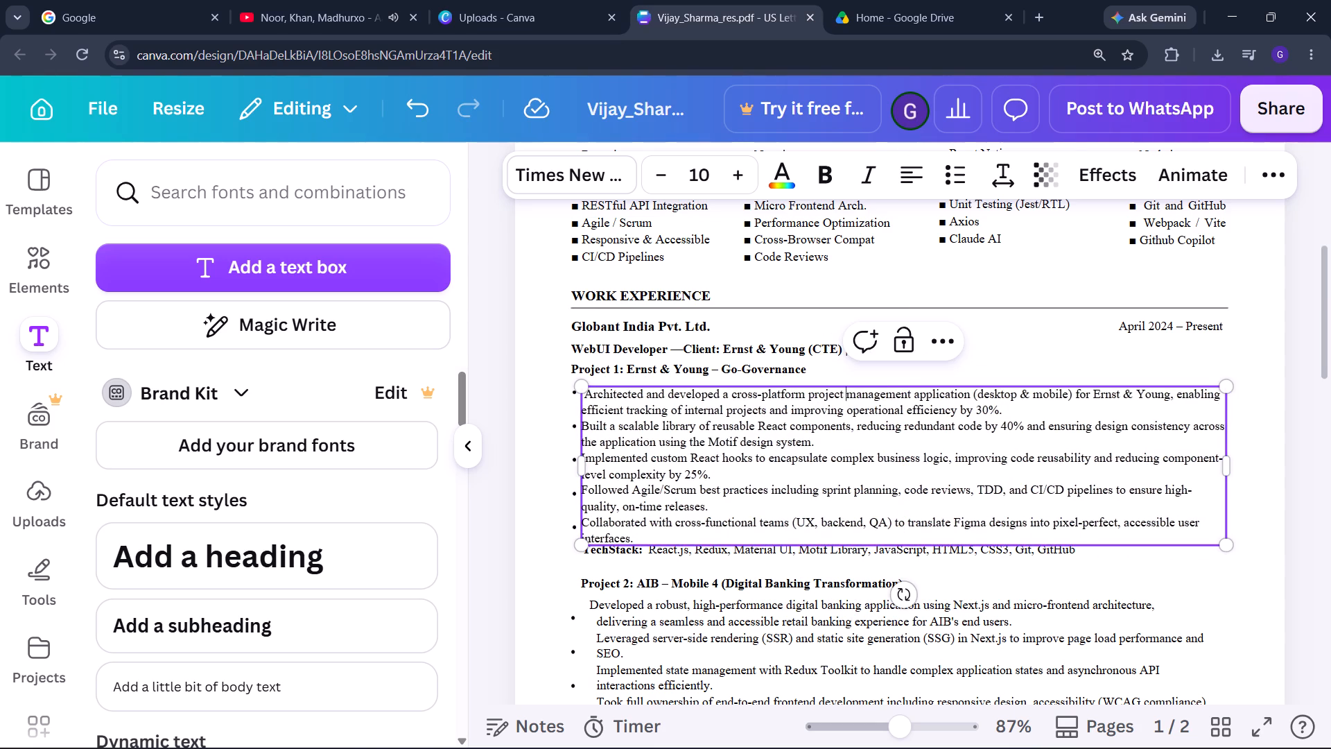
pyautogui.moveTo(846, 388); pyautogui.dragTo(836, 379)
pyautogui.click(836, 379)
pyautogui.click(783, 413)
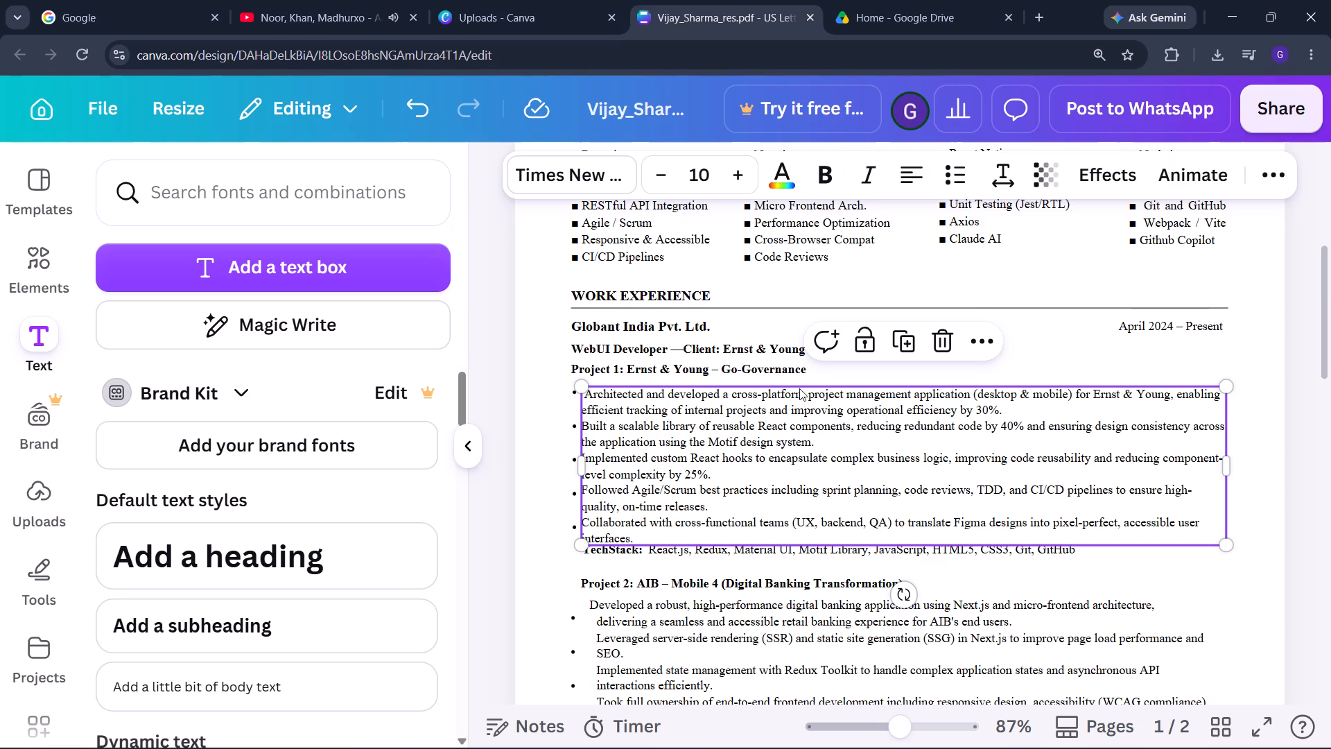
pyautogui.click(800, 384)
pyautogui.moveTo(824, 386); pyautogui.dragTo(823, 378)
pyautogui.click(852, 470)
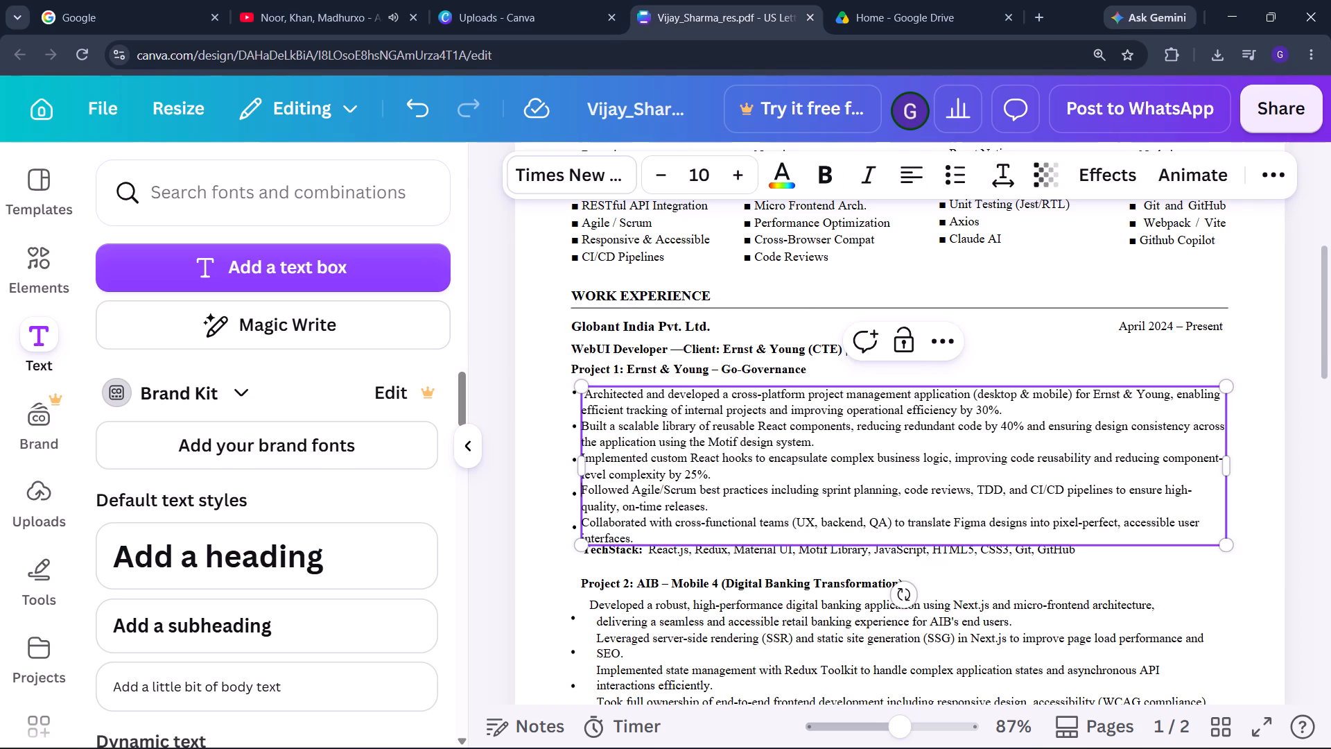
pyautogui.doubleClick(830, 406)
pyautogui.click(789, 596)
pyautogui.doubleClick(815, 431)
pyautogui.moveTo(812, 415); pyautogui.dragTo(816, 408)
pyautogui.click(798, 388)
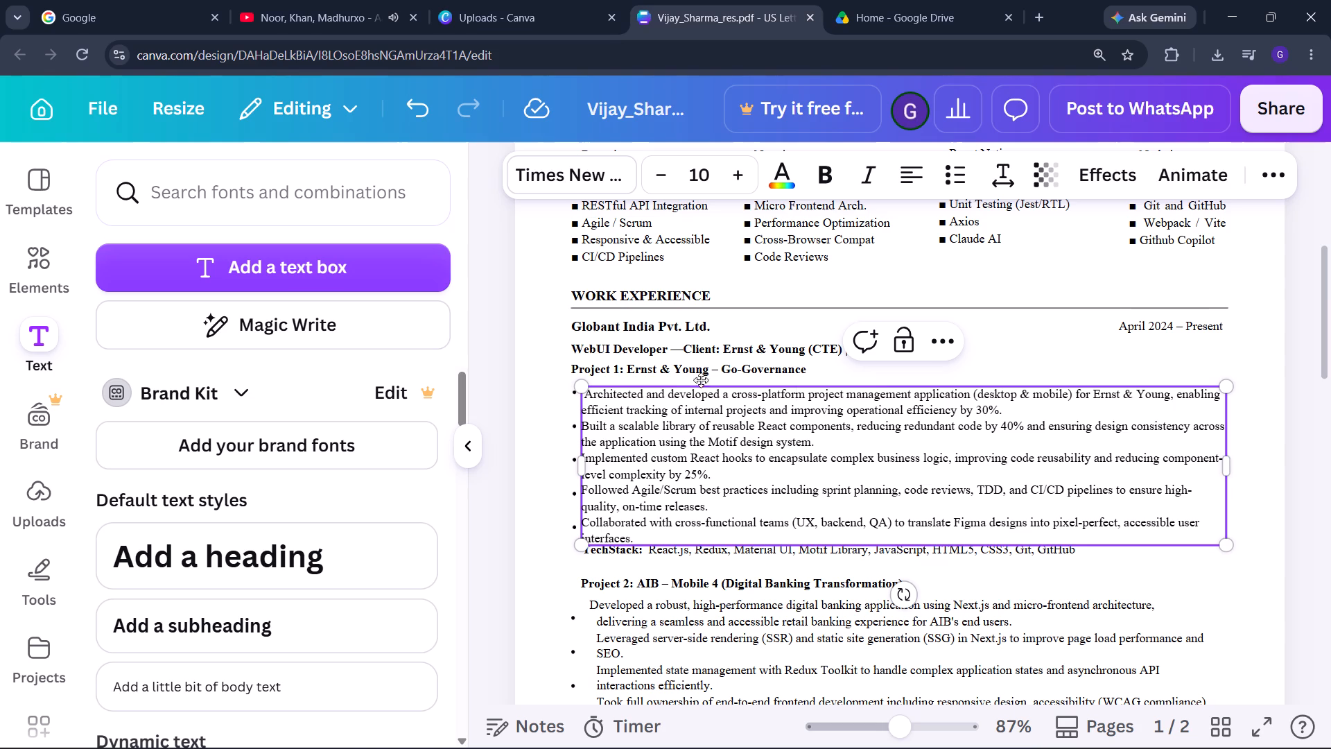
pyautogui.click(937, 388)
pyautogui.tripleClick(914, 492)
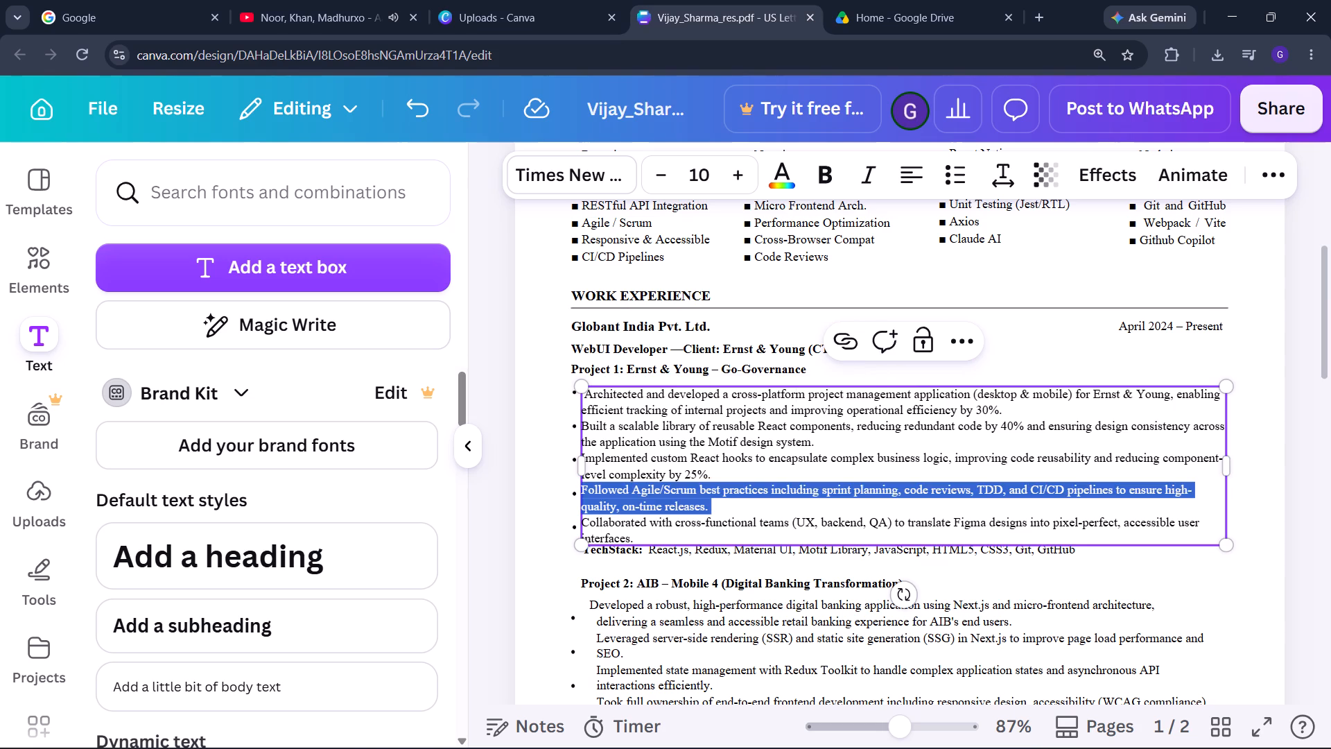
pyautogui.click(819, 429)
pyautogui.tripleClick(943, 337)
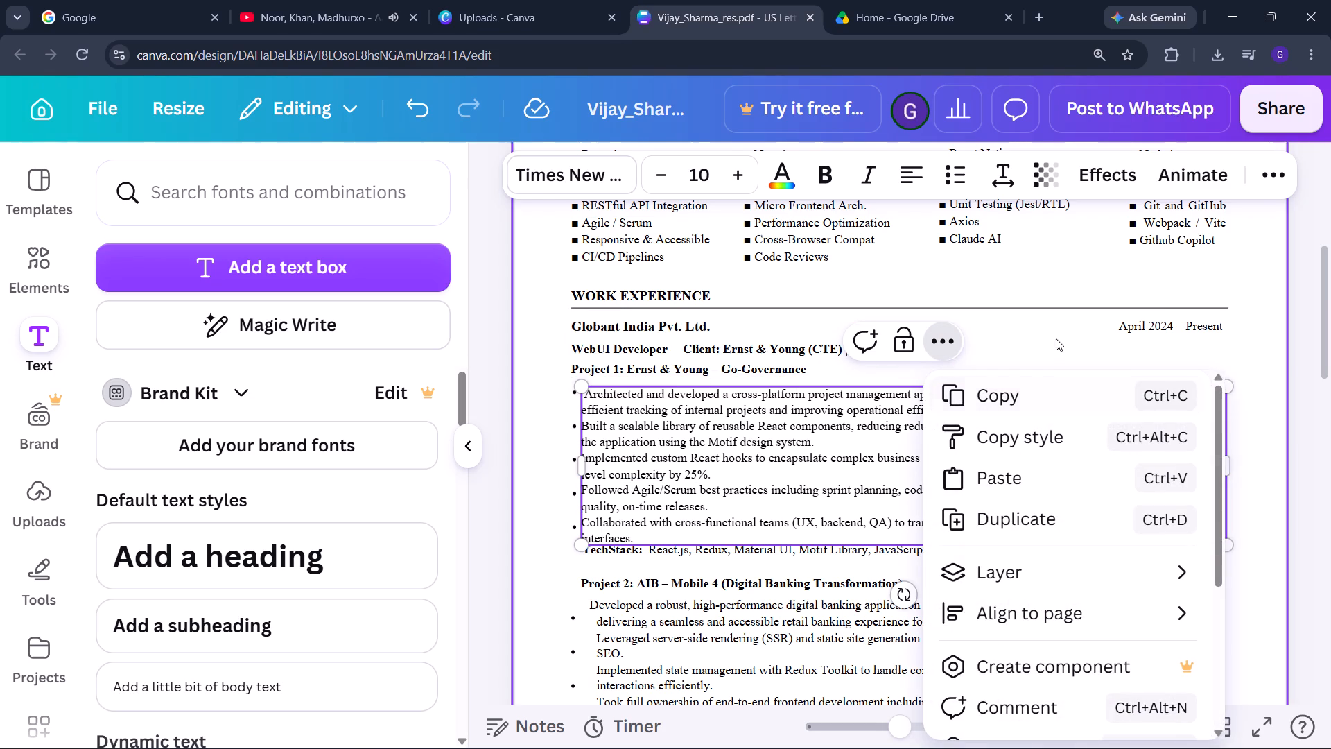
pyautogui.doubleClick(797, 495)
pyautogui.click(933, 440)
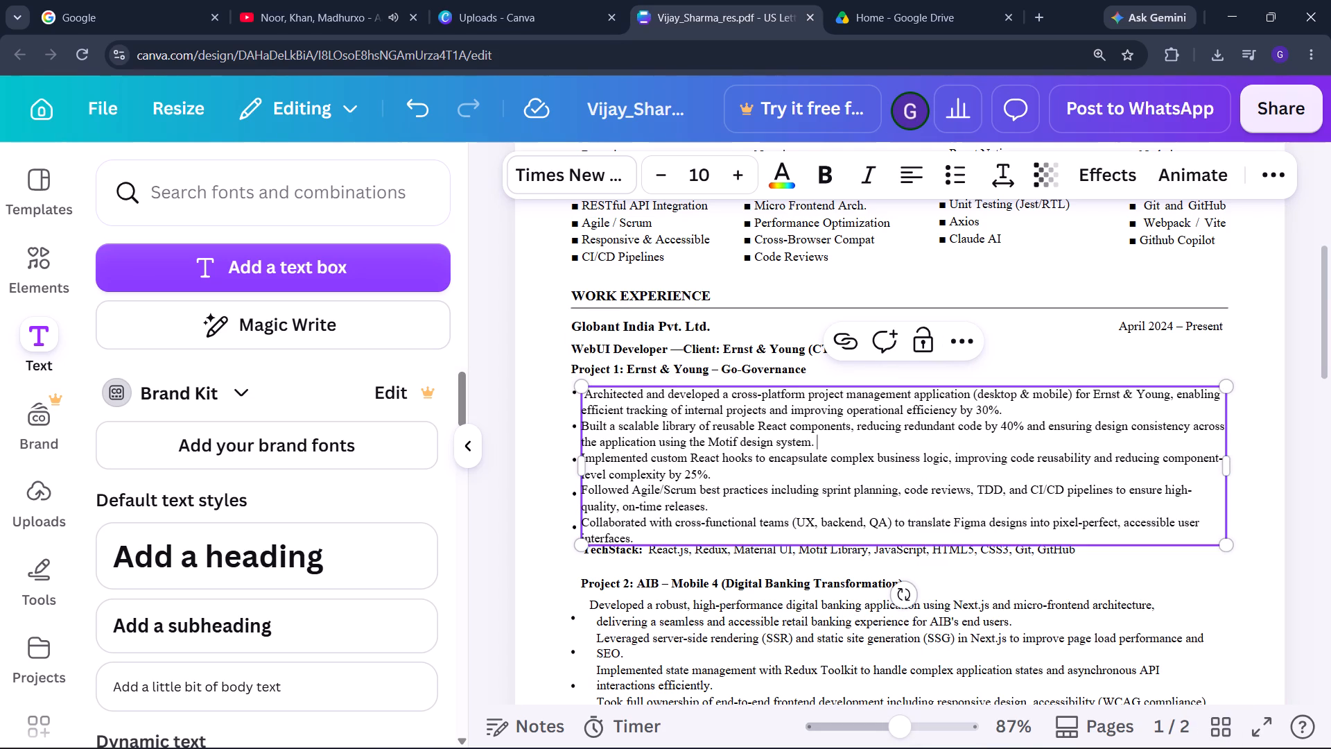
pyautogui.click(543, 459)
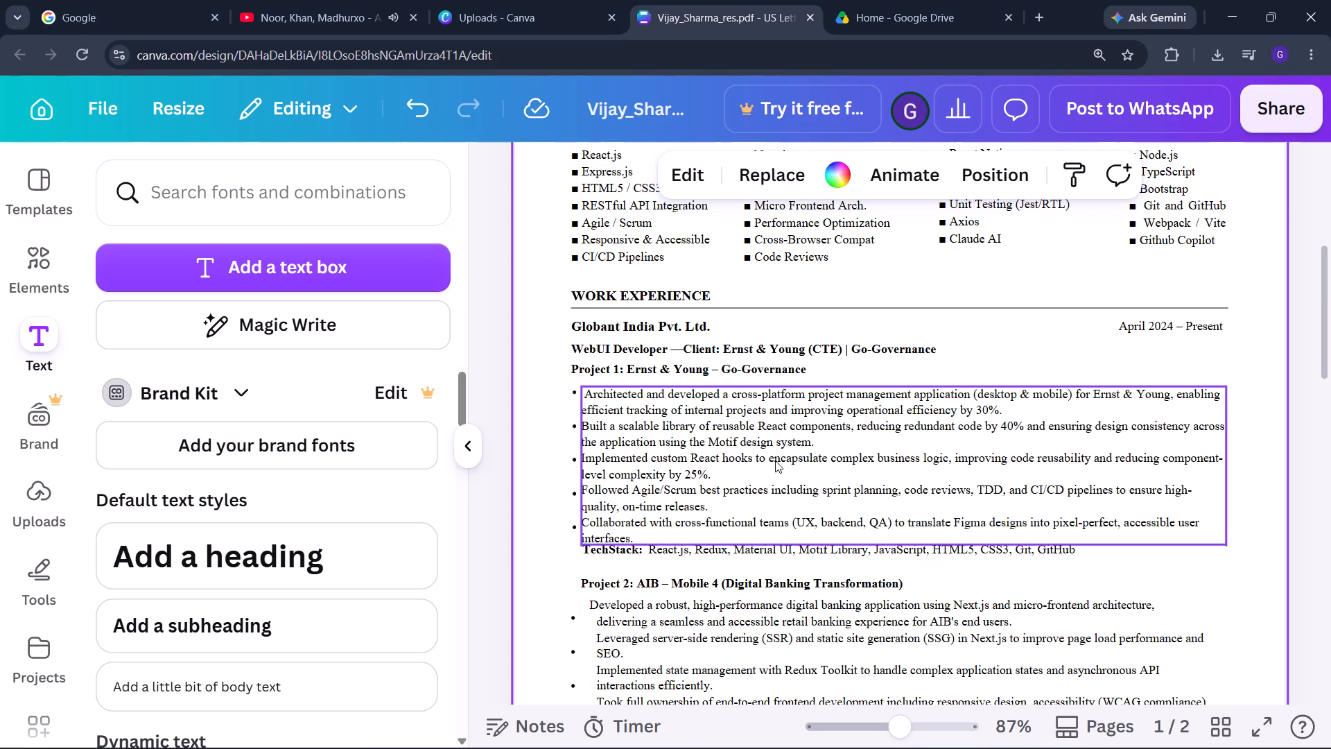
# Set the line spacing of the Project 1 bullet text block to 1.39.
pyautogui.click(783, 464)
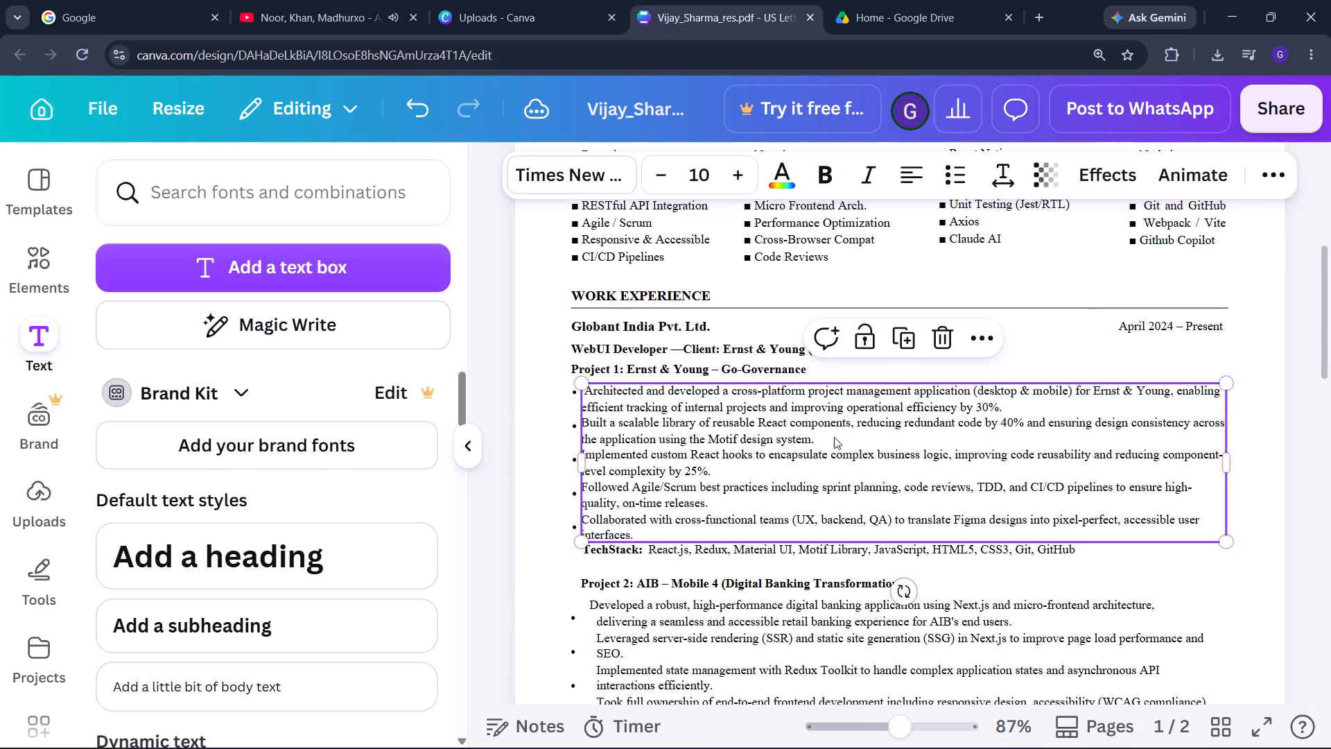
pyautogui.click(1013, 157)
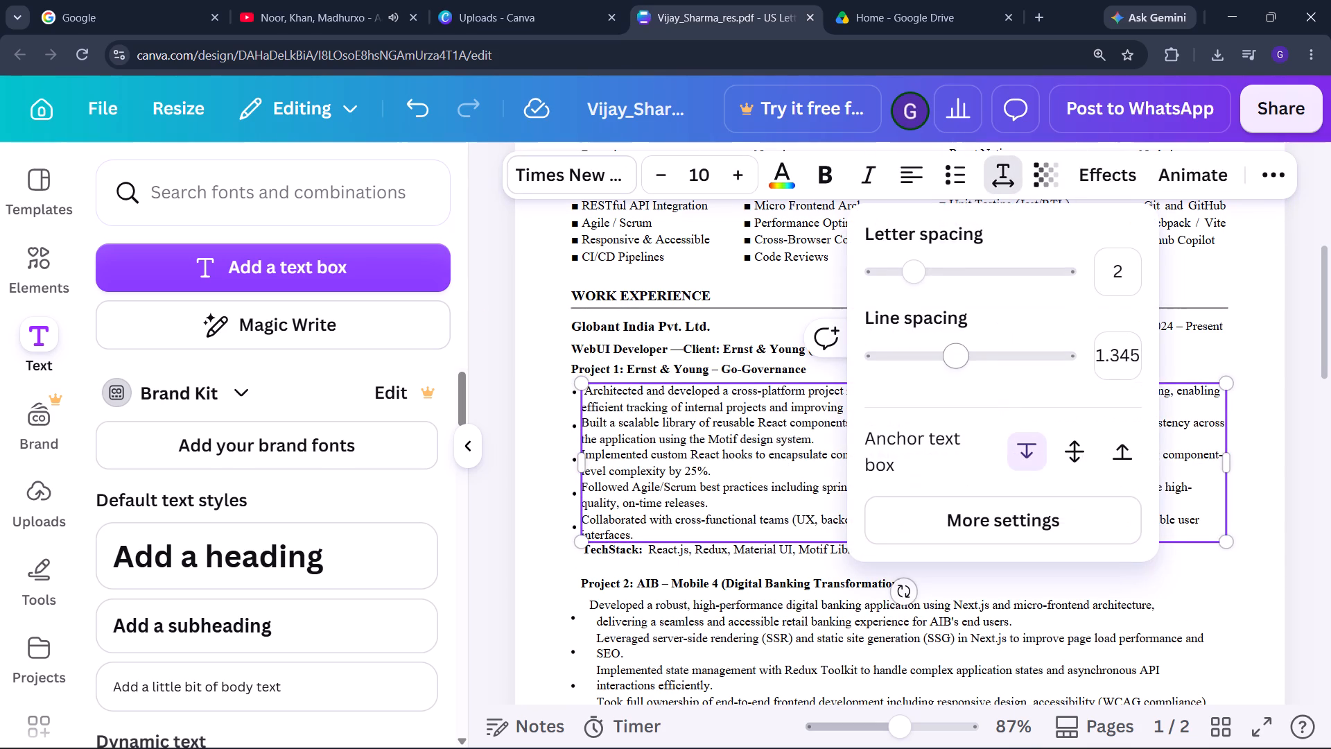
pyautogui.click(955, 360)
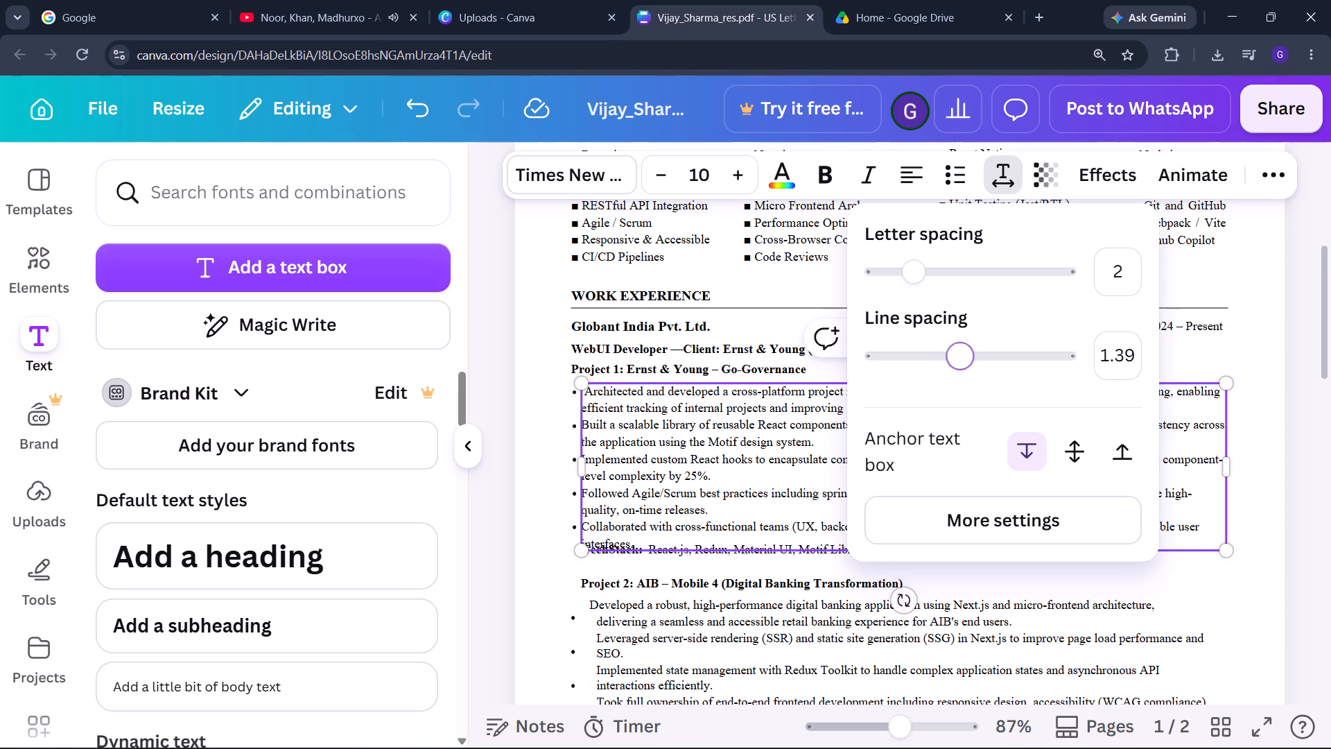
pyautogui.click(828, 449)
# Examine how the Project 1 text lines up with its bullets and the TechStack line below.
pyautogui.scroll(1, 829, 528)
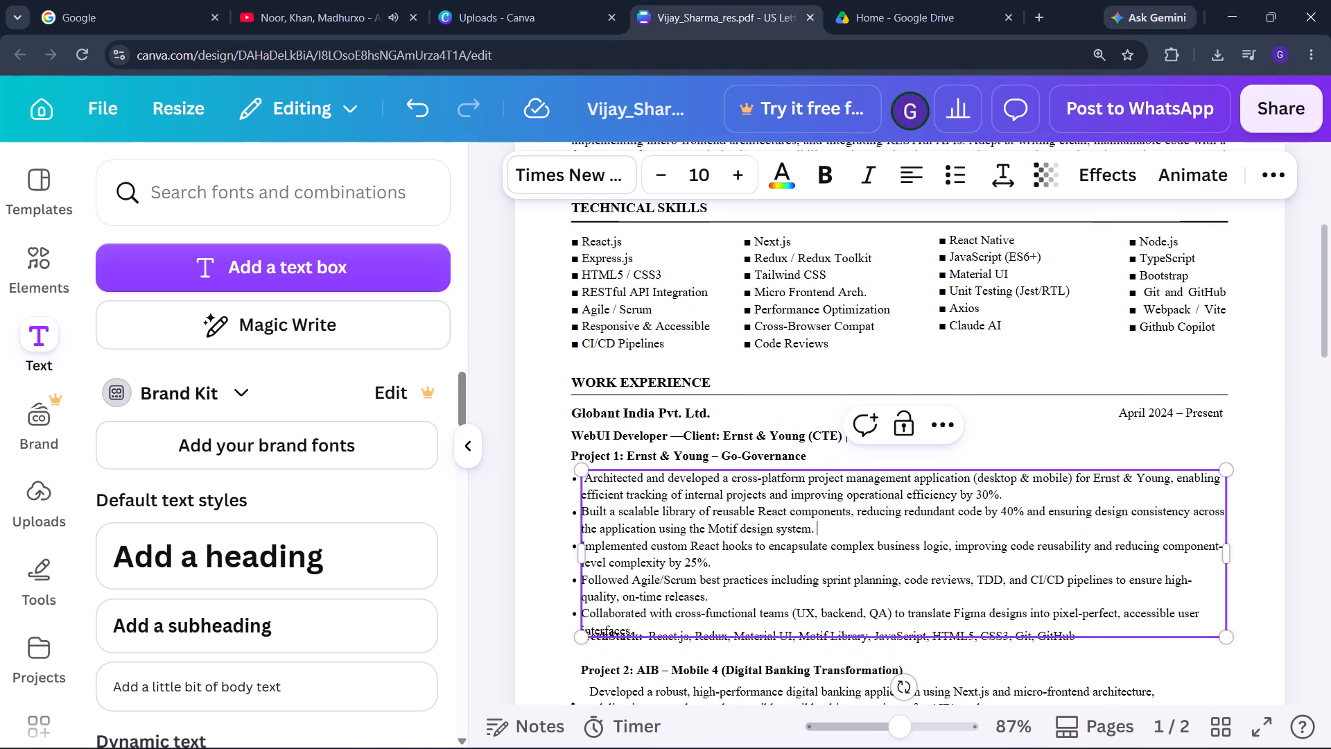
pyautogui.scroll(-1, 837, 508)
pyautogui.scroll(1, 837, 508)
pyautogui.scroll(-1, 837, 508)
pyautogui.scroll(1, 843, 498)
pyautogui.click(931, 330)
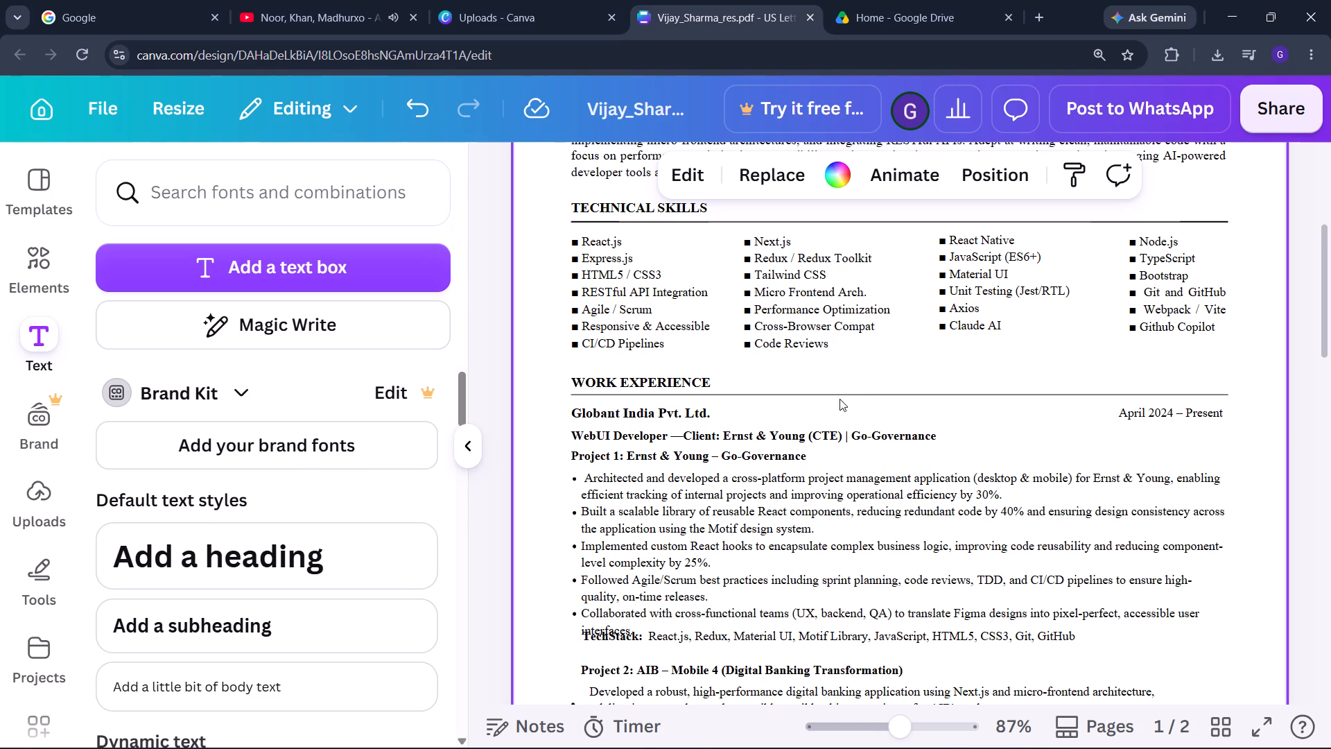
pyautogui.keyDown('ctrl'); pyautogui.scroll(2, 856, 436); pyautogui.keyUp('ctrl')
pyautogui.scroll(-1, 854, 437)
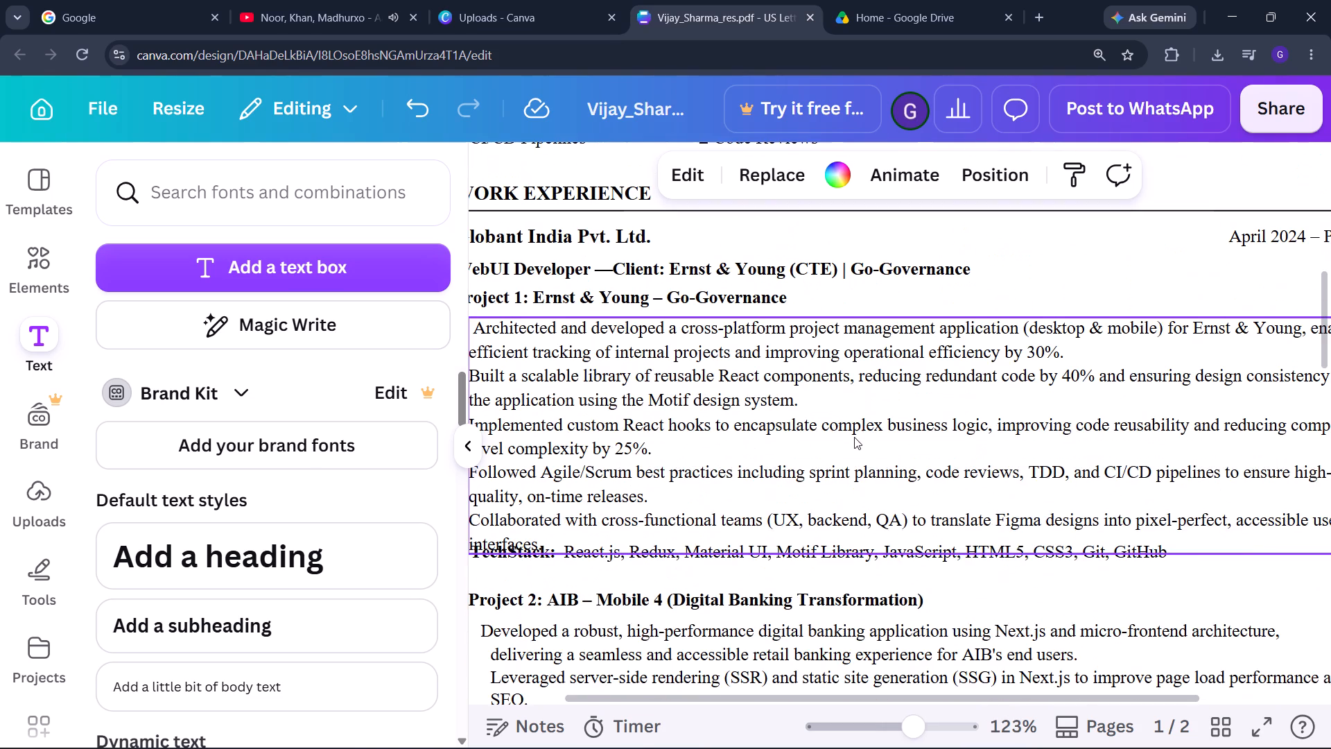
pyautogui.click(755, 312)
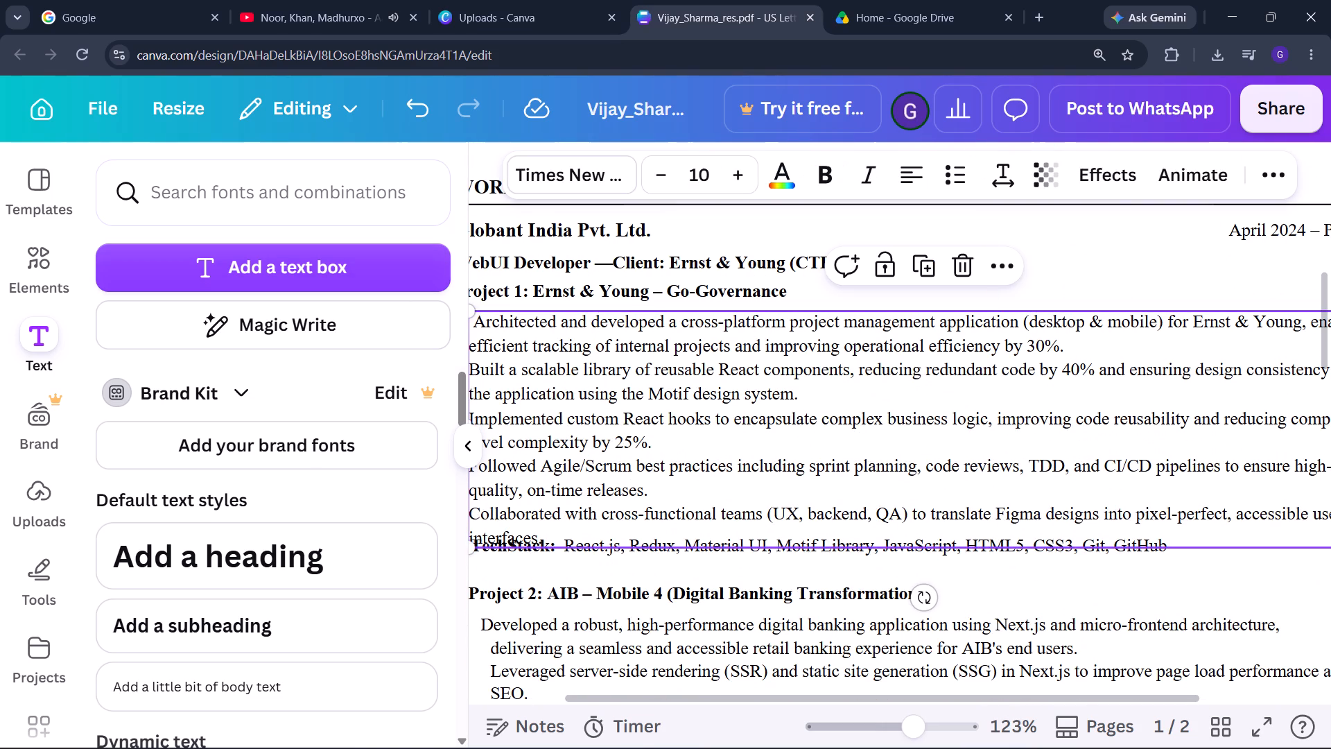
pyautogui.click(24, 193)
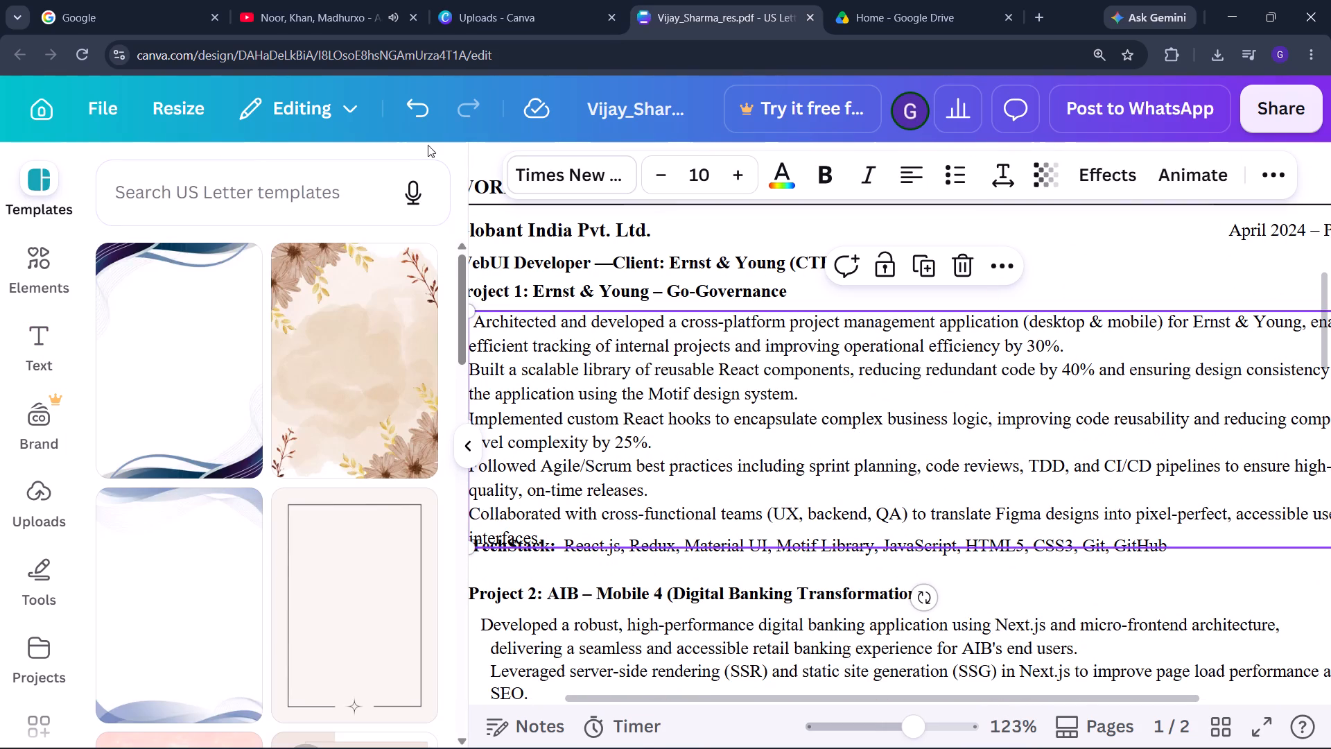
pyautogui.click(44, 113)
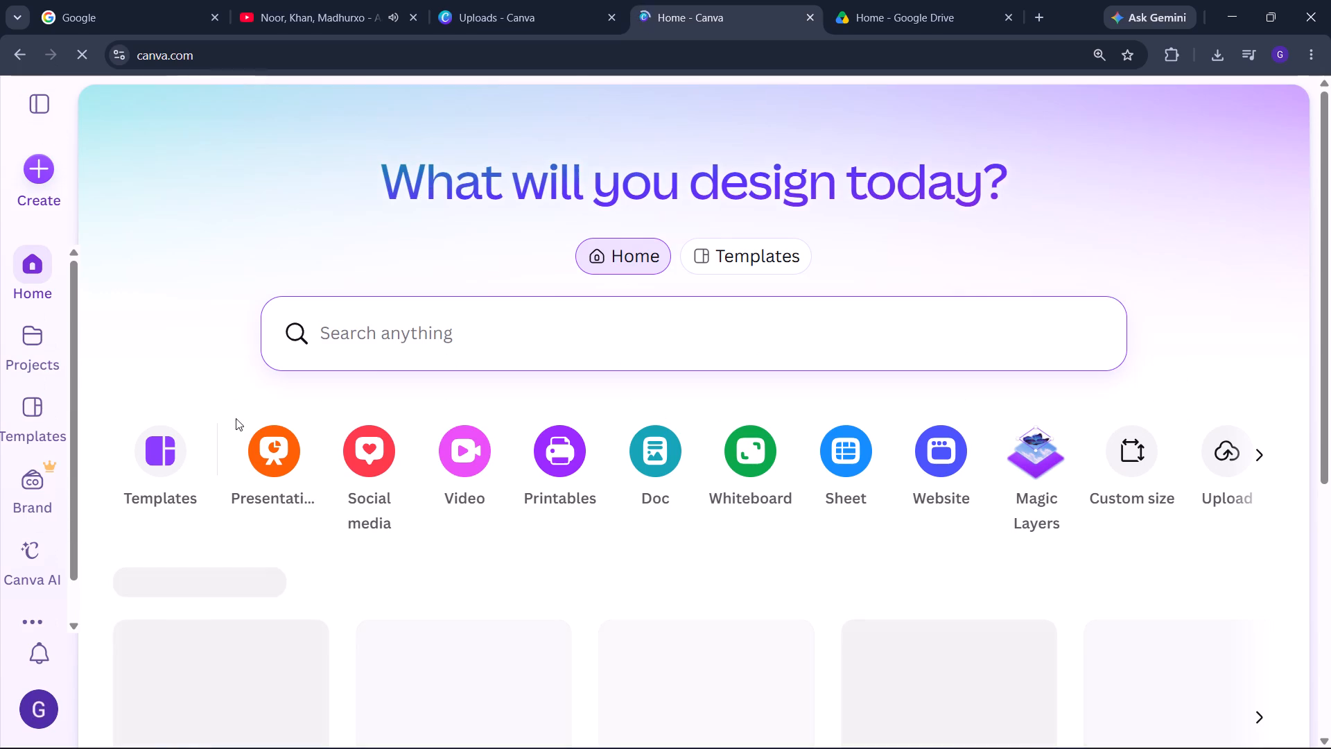
pyautogui.scroll(-1, 224, 587)
pyautogui.scroll(1, 224, 587)
pyautogui.scroll(-3, 224, 587)
pyautogui.scroll(1, 224, 587)
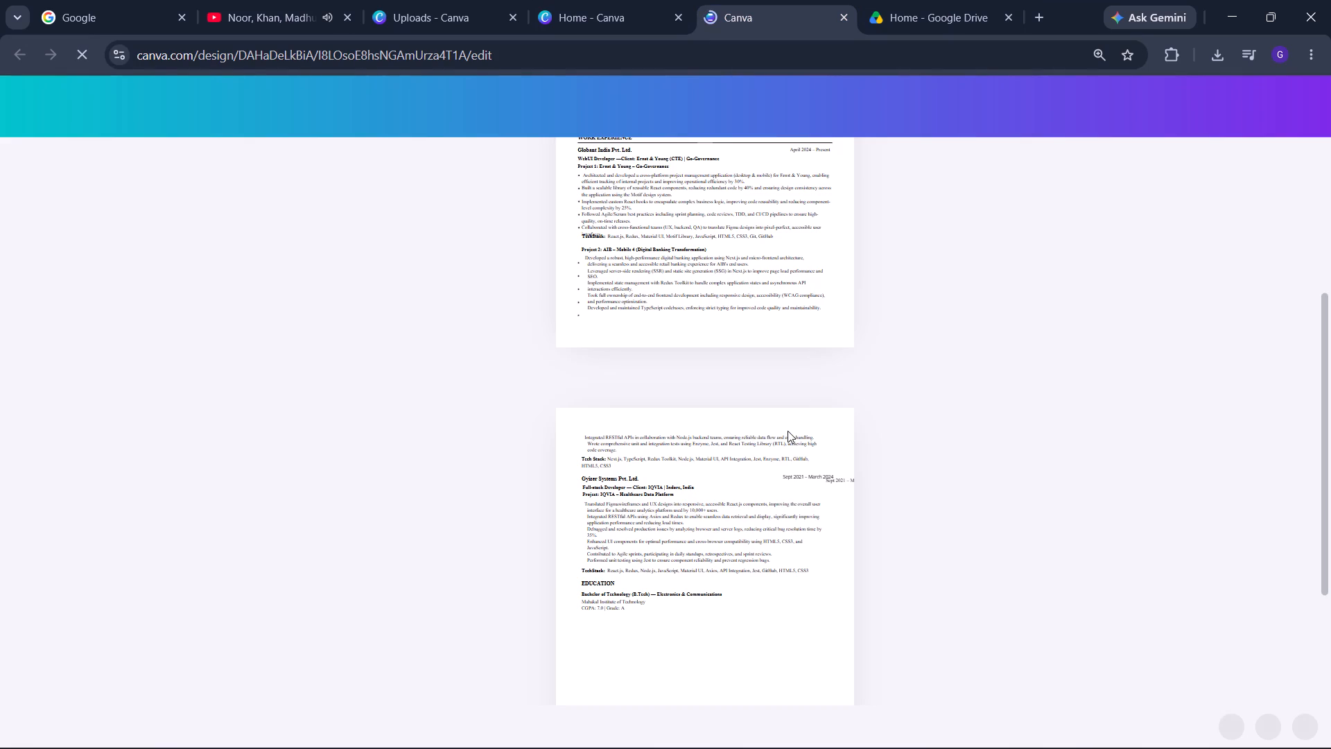
# Move the TechStack label and its technology list down together so they sit just below the Project 1 text block.
pyautogui.keyDown('ctrl'); pyautogui.scroll(5, 788, 431); pyautogui.keyUp('ctrl')
pyautogui.scroll(5, 788, 431)
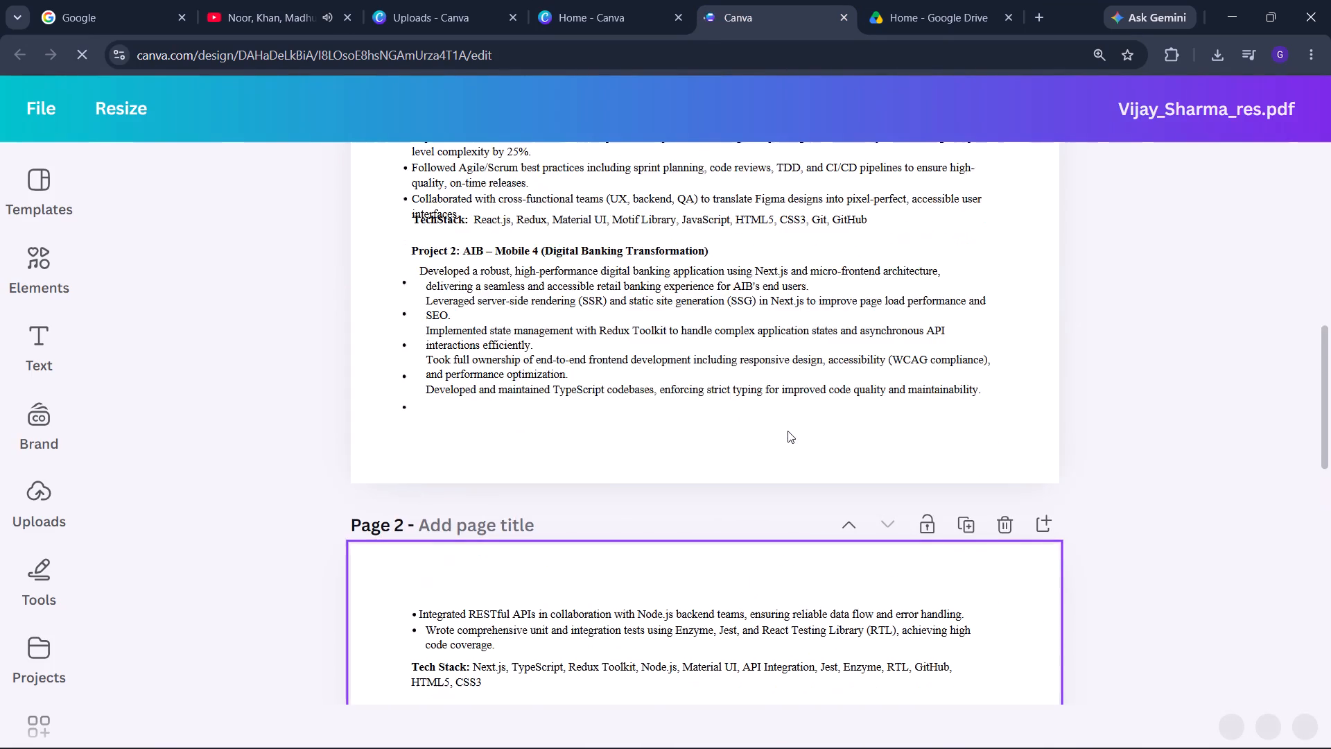
pyautogui.scroll(1, 788, 431)
pyautogui.keyDown('ctrl'); pyautogui.scroll(2, 788, 431); pyautogui.keyUp('ctrl')
pyautogui.scroll(-2, 788, 431)
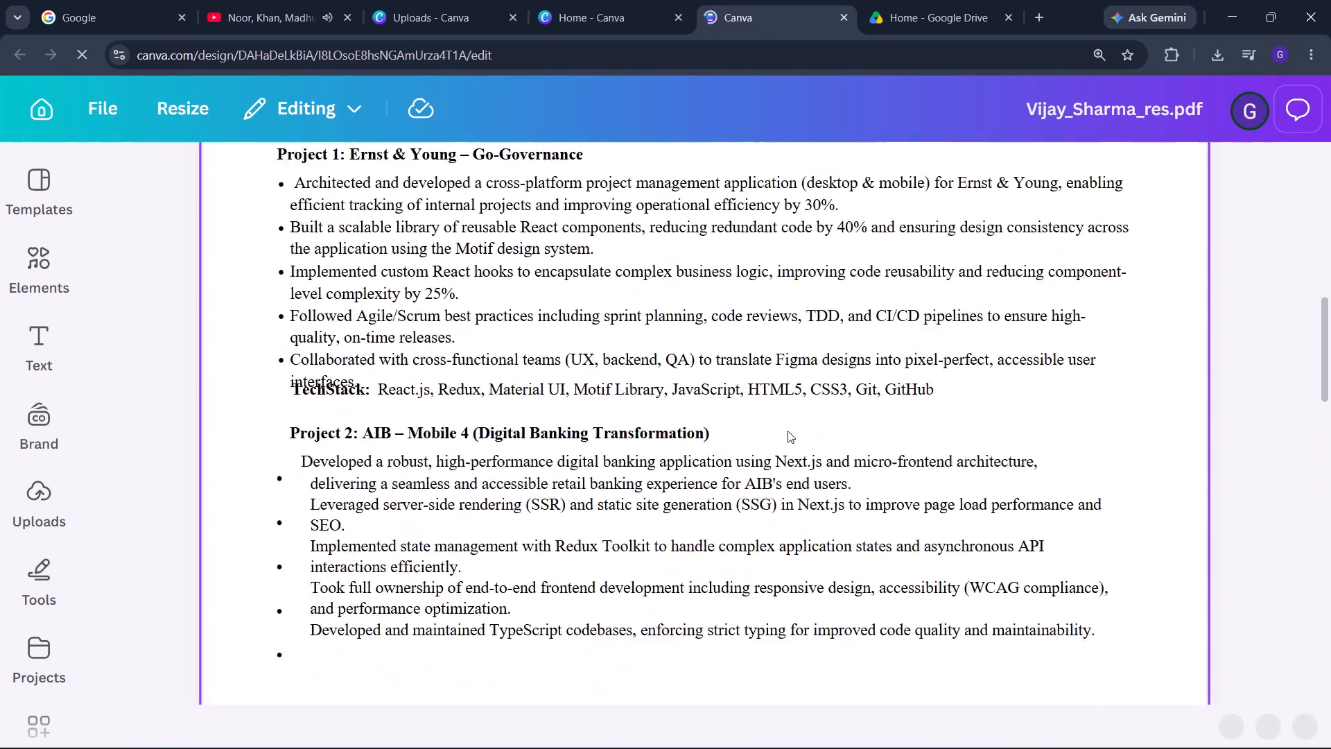
pyautogui.scroll(1, 580, 404)
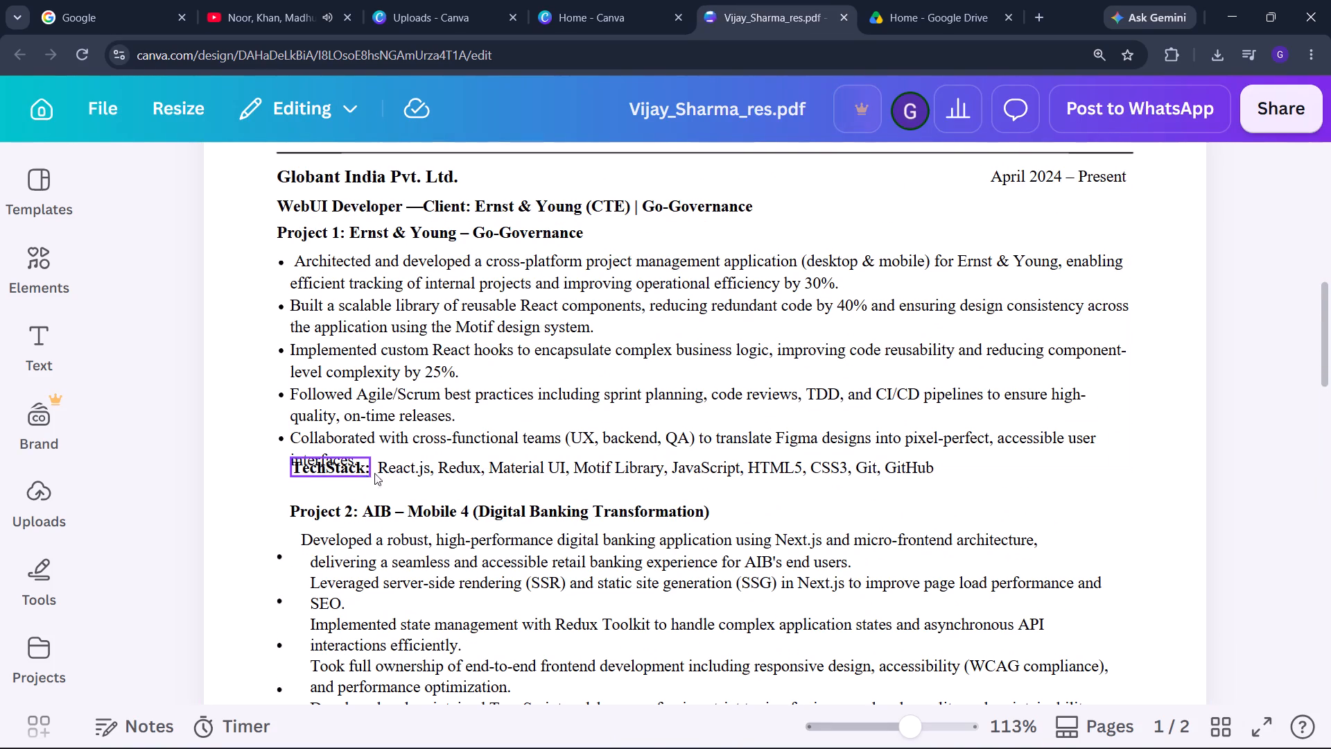
pyautogui.click(272, 469)
pyautogui.moveTo(309, 479); pyautogui.dragTo(433, 485)
pyautogui.click(439, 485)
pyautogui.click(444, 485)
pyautogui.moveTo(444, 485); pyautogui.dragTo(451, 483)
pyautogui.doubleClick(451, 481)
pyautogui.click(286, 468)
pyautogui.moveTo(287, 470); pyautogui.dragTo(420, 476)
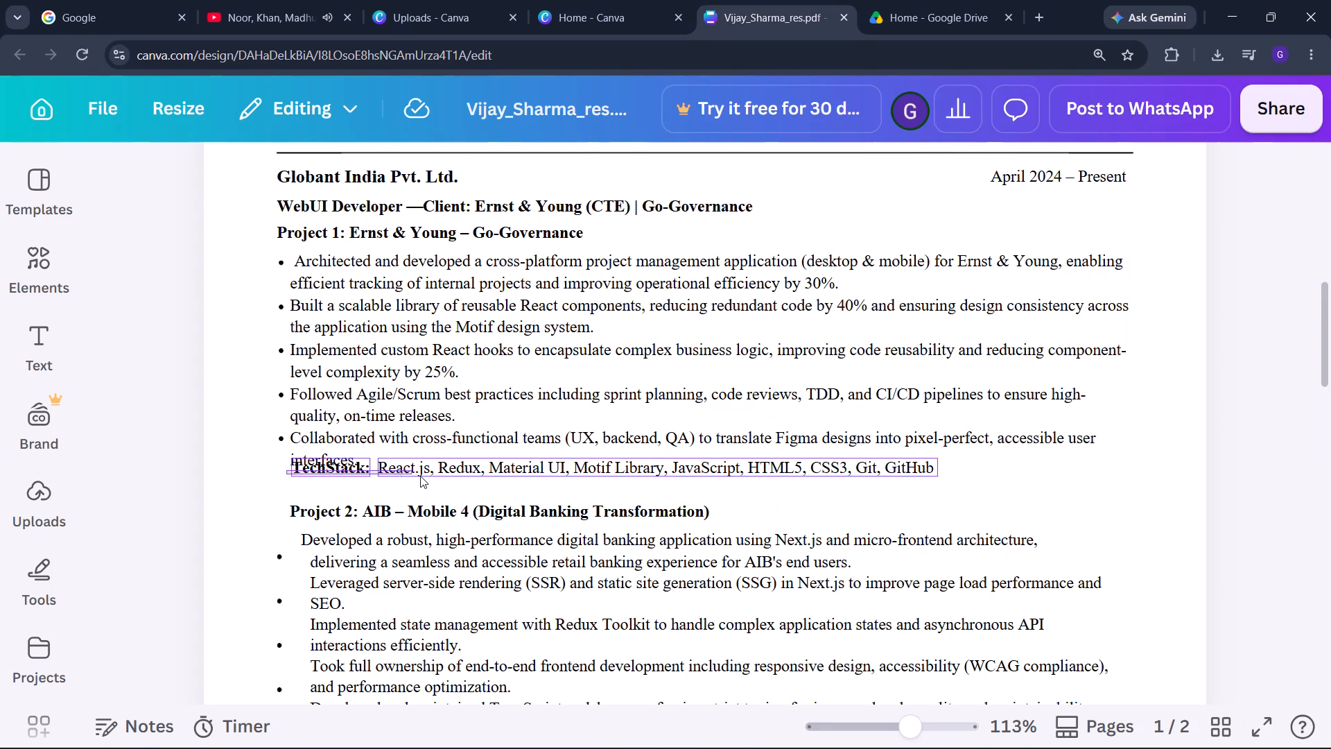
pyautogui.moveTo(420, 476); pyautogui.dragTo(422, 476)
pyautogui.moveTo(410, 467); pyautogui.dragTo(409, 488)
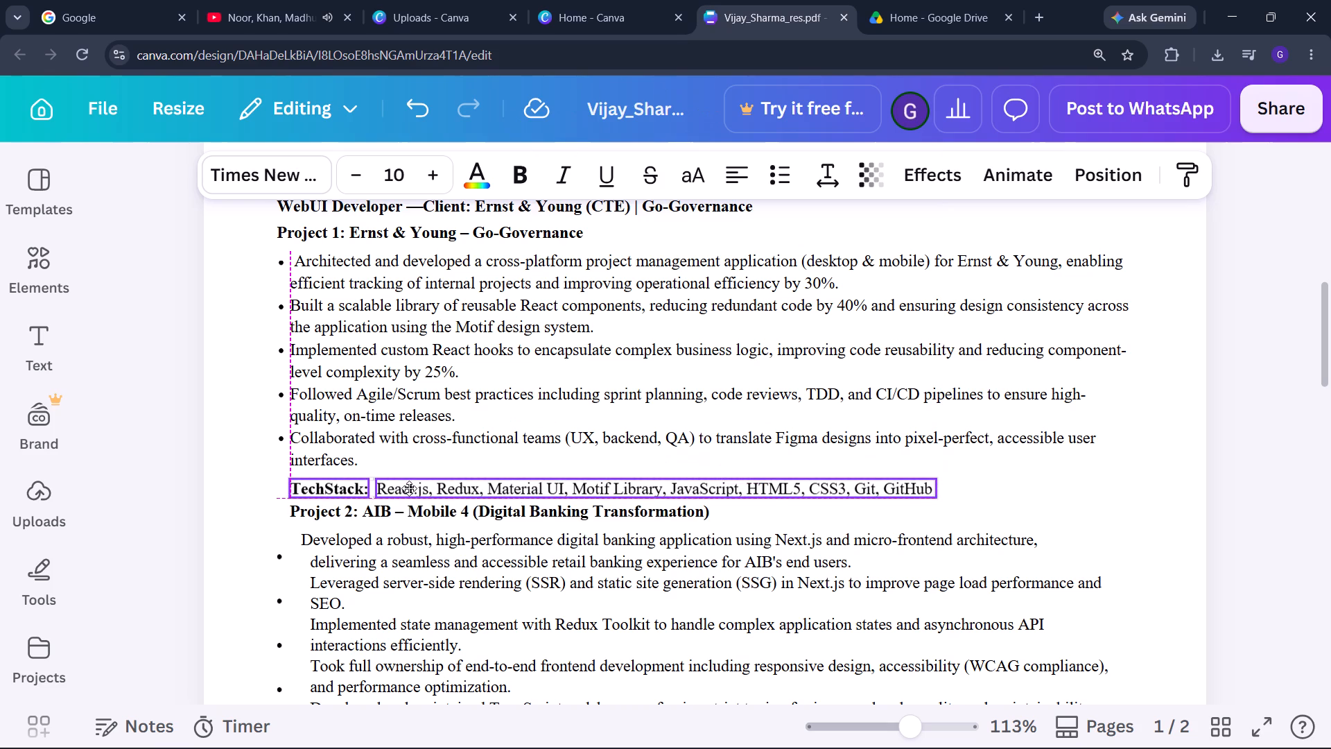
pyautogui.moveTo(409, 488); pyautogui.dragTo(407, 488)
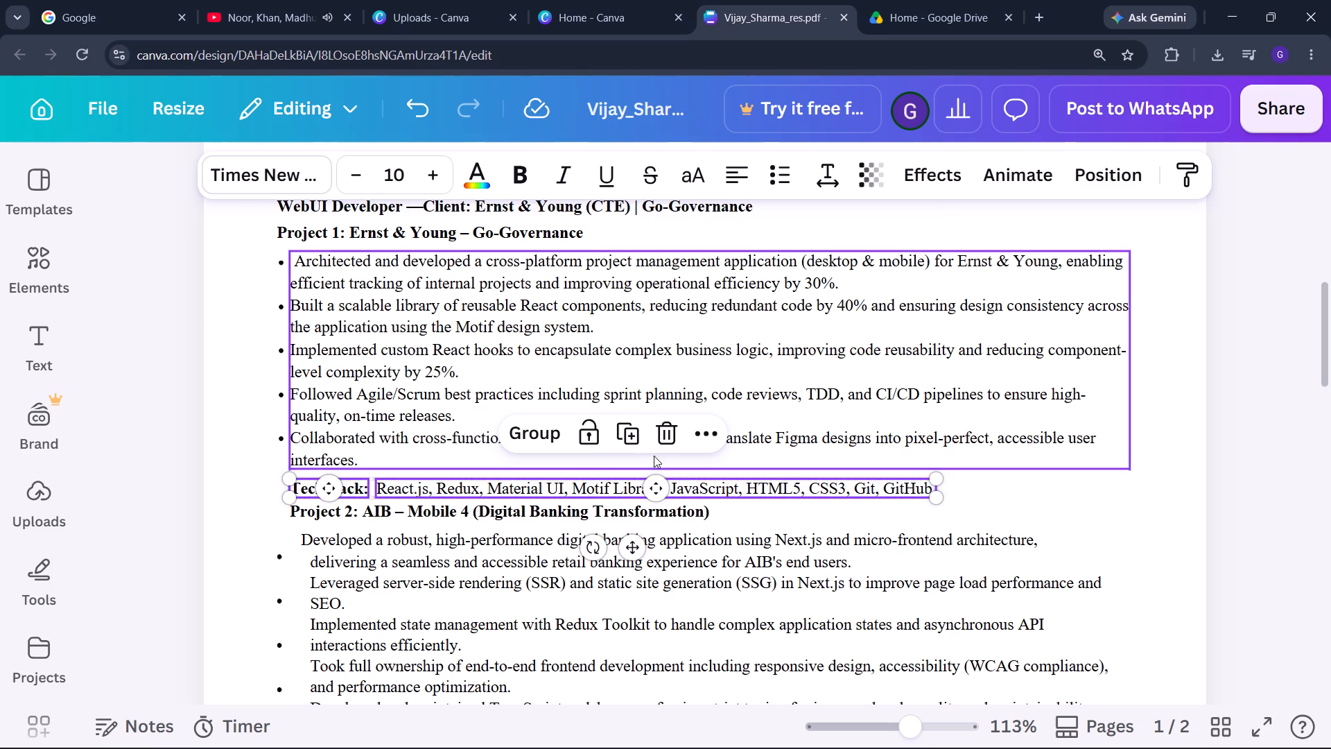
# Group the TechStack label with its technology list.
pyautogui.click(541, 434)
pyautogui.click(517, 533)
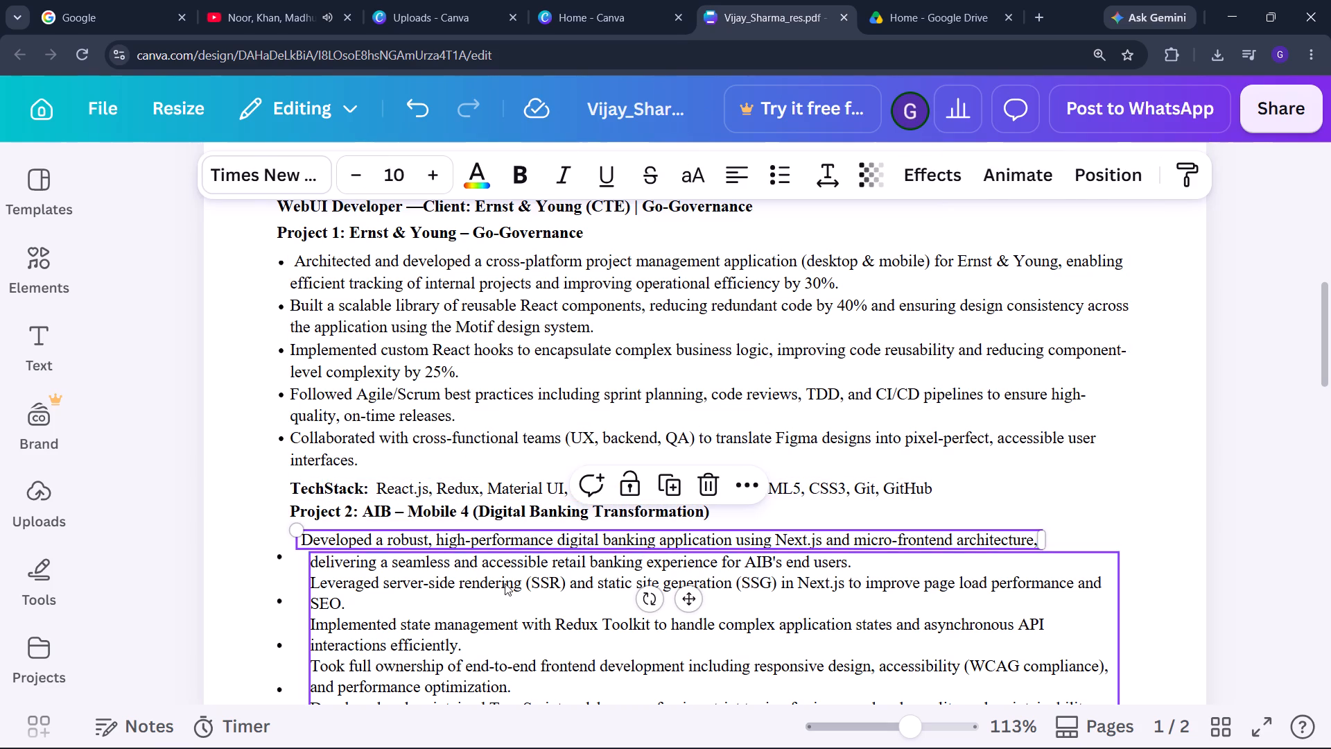
# Delete the extra space before "Architected" in the first Project 1 bullet paragraph.
pyautogui.click(296, 261)
pyautogui.doubleClick(297, 265)
pyautogui.click(296, 265)
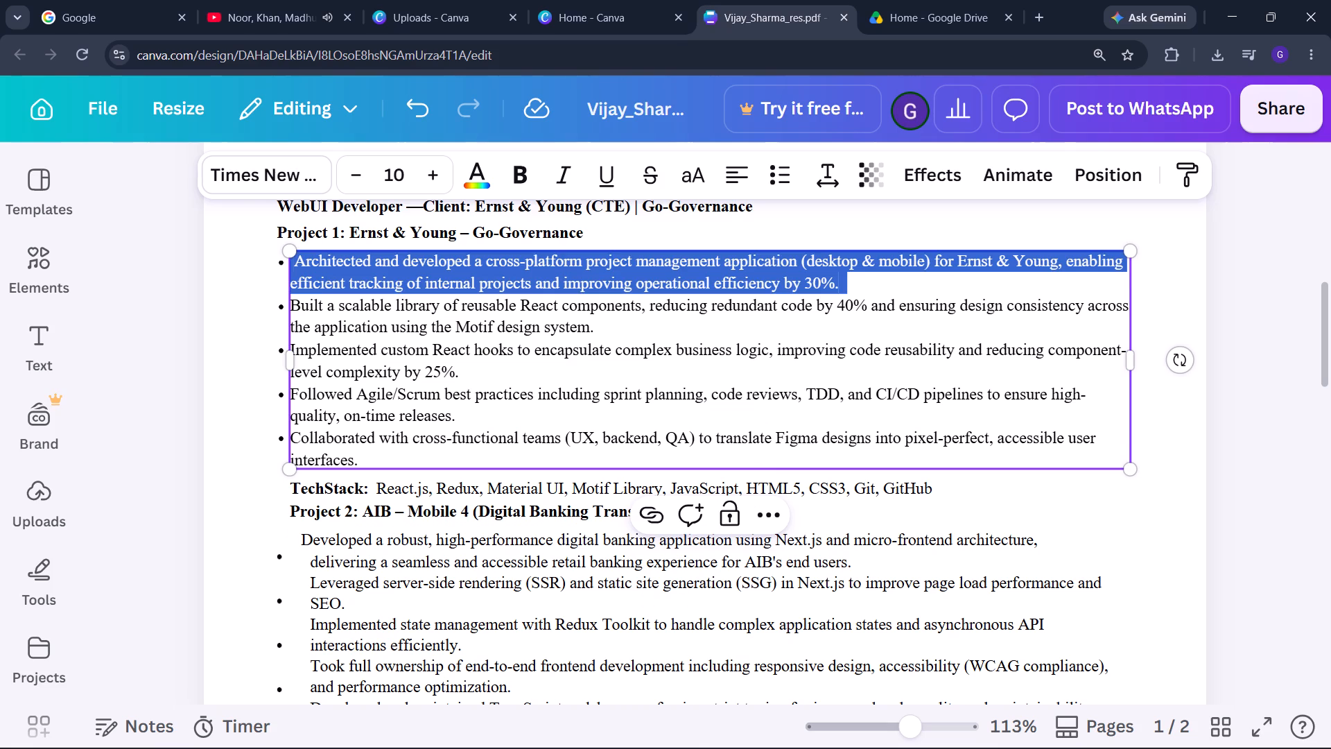
pyautogui.click(293, 259)
pyautogui.press('BackSpace')
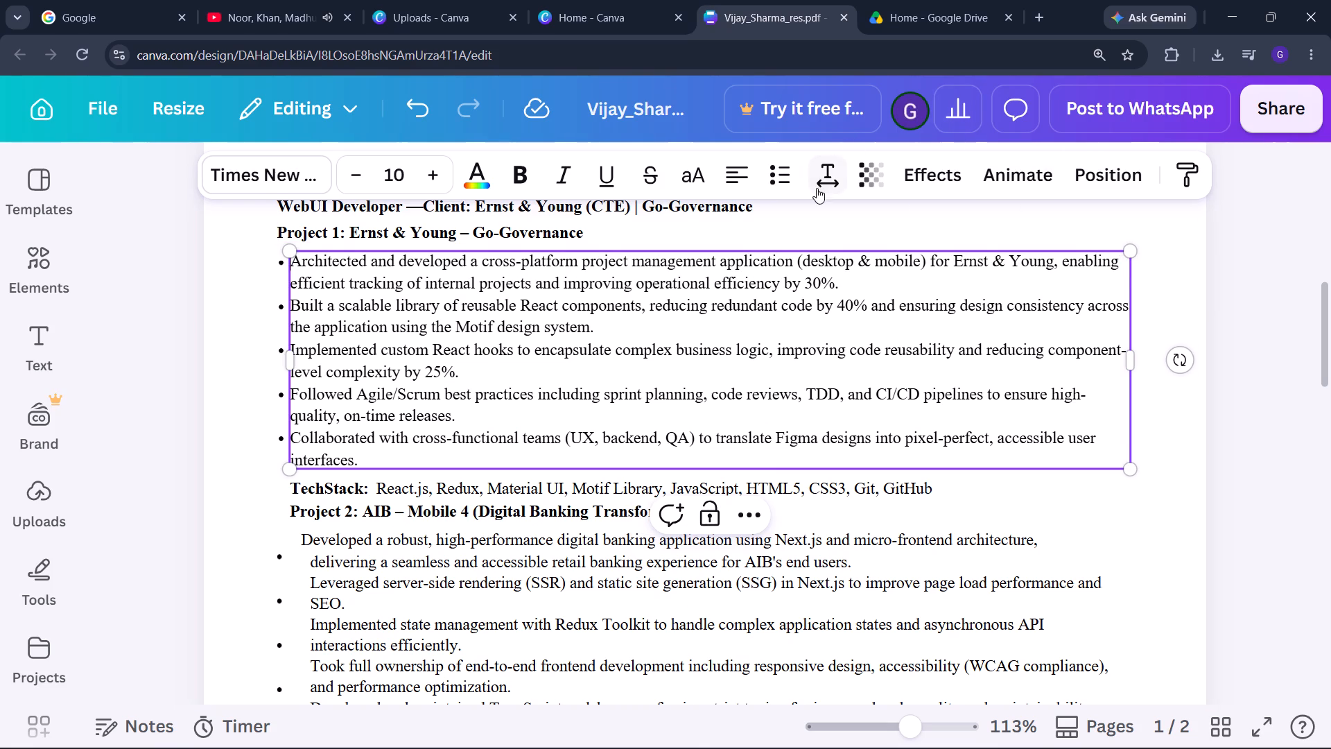
# Justify all the paragraphs in the Project 1 bullet text block.
pyautogui.doubleClick(747, 169)
pyautogui.click(747, 169)
pyautogui.click(747, 169)
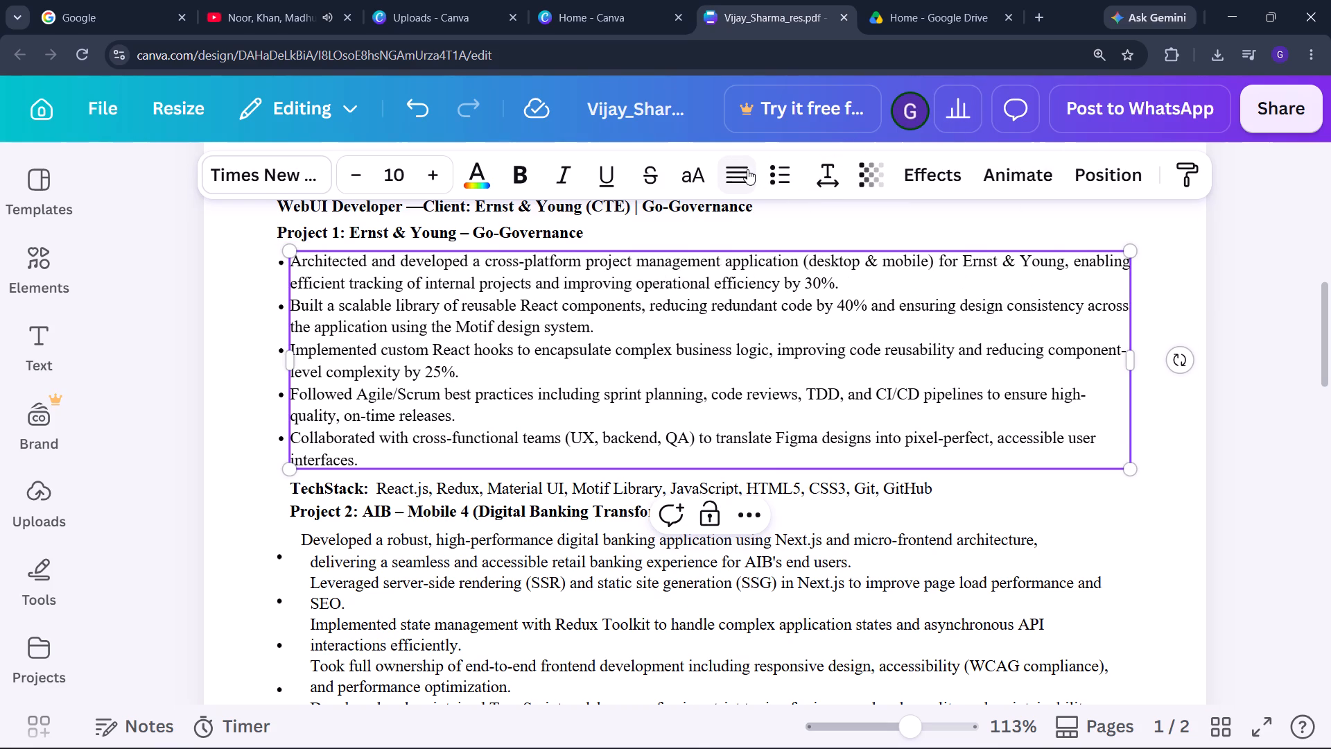
pyautogui.click(716, 282)
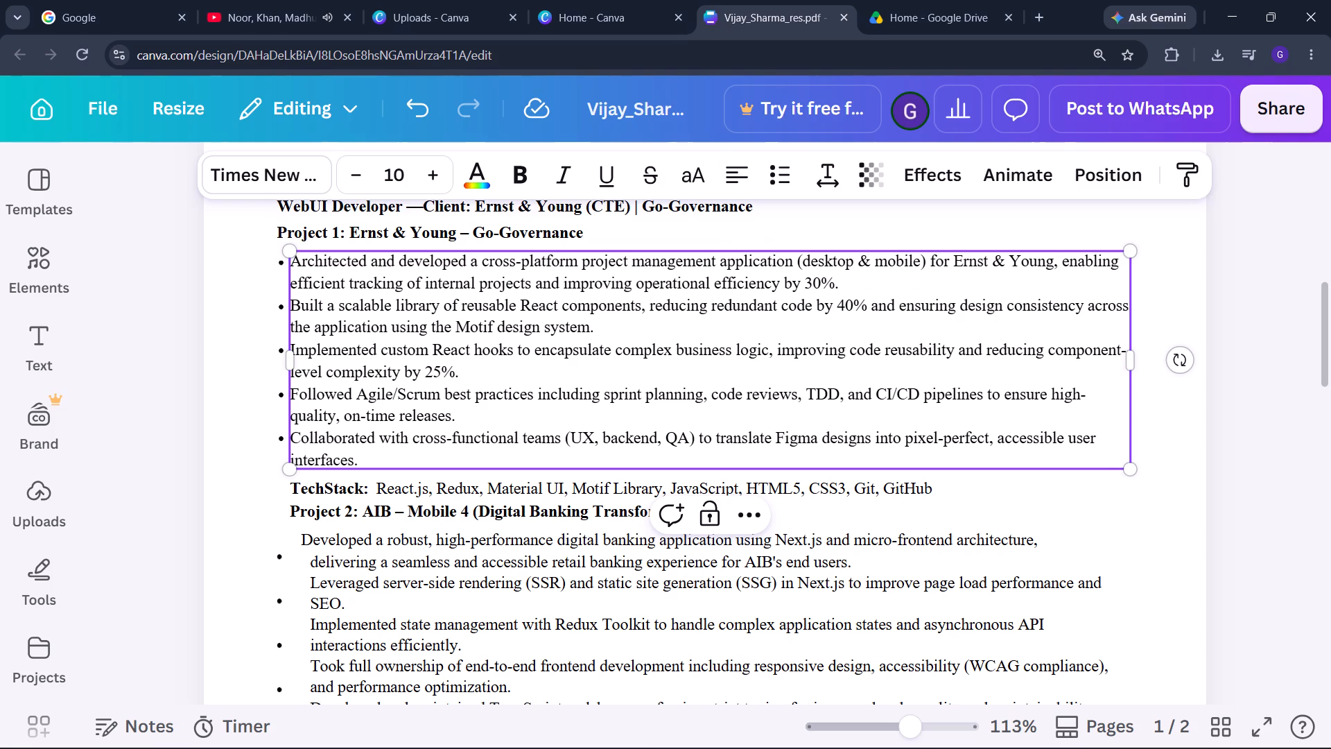
pyautogui.click(716, 282)
pyautogui.hotkey('ctrl', 'a')
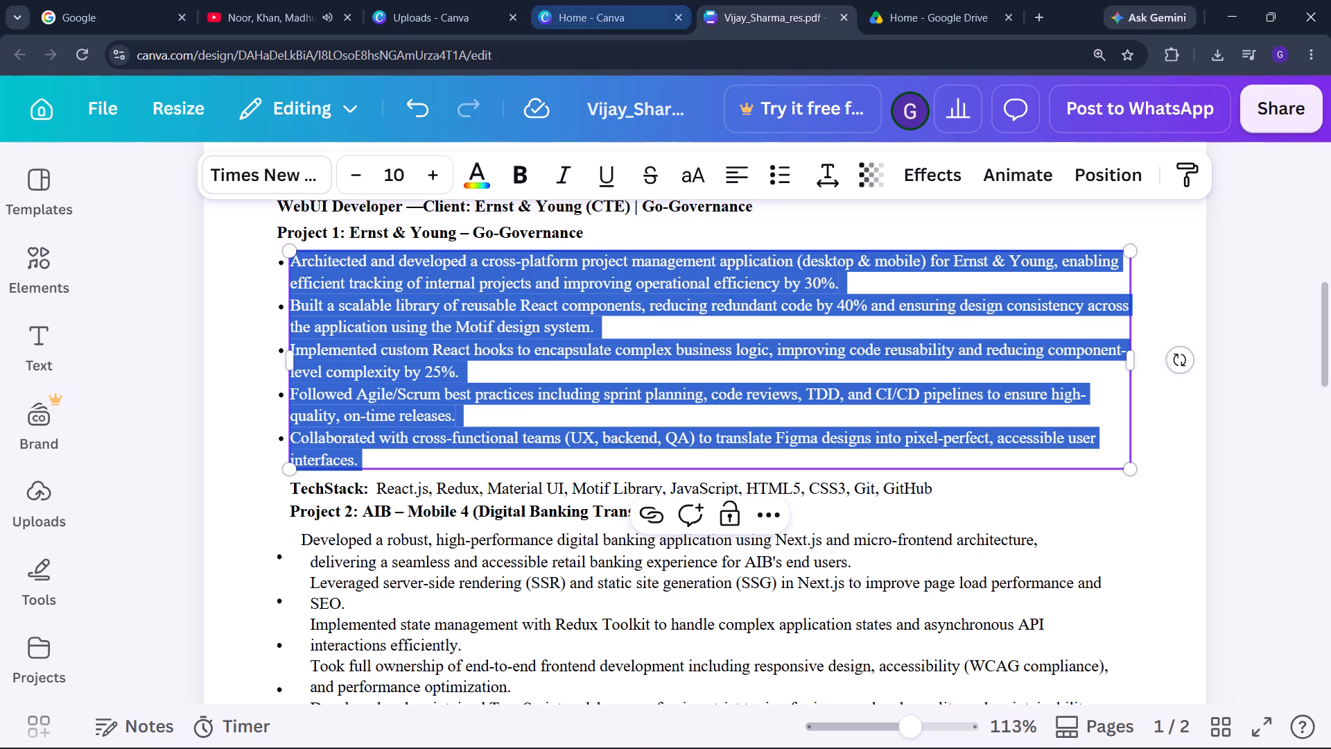
pyautogui.click(747, 178)
pyautogui.click(747, 178)
pyautogui.click(747, 178)
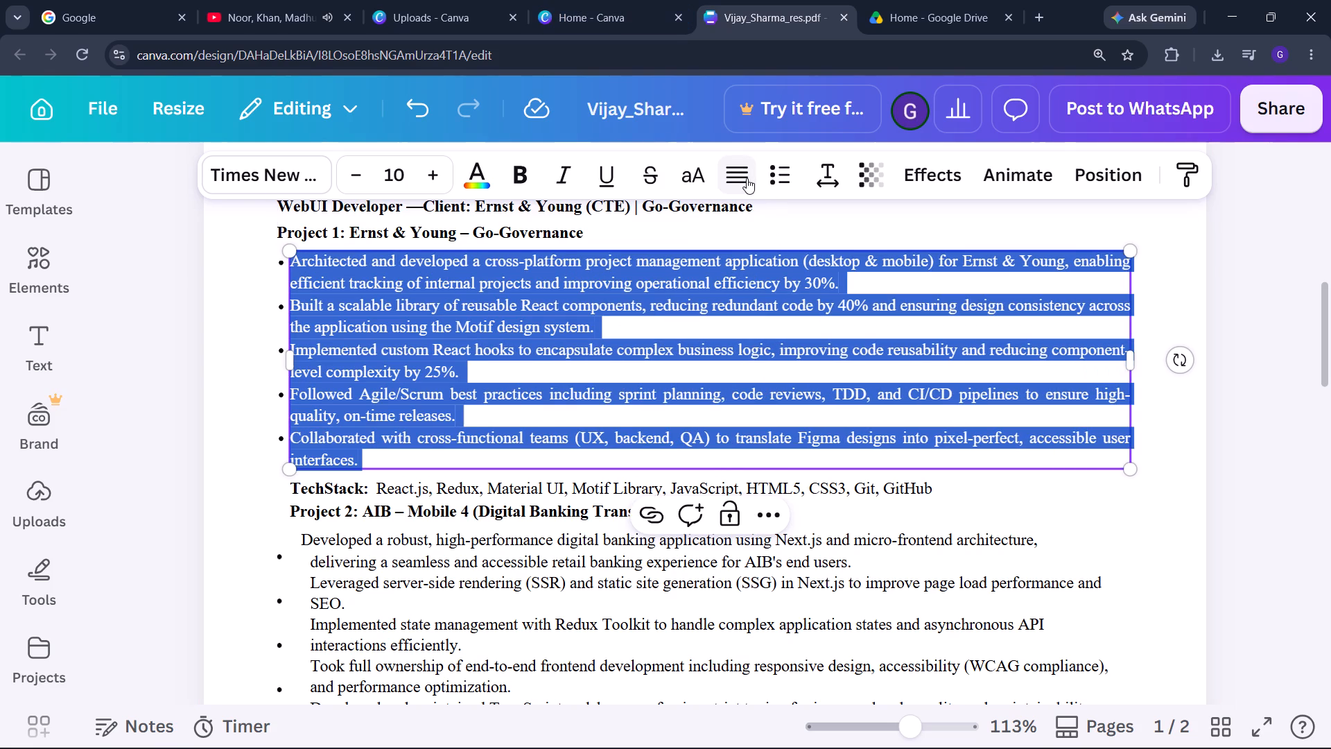
pyautogui.click(757, 435)
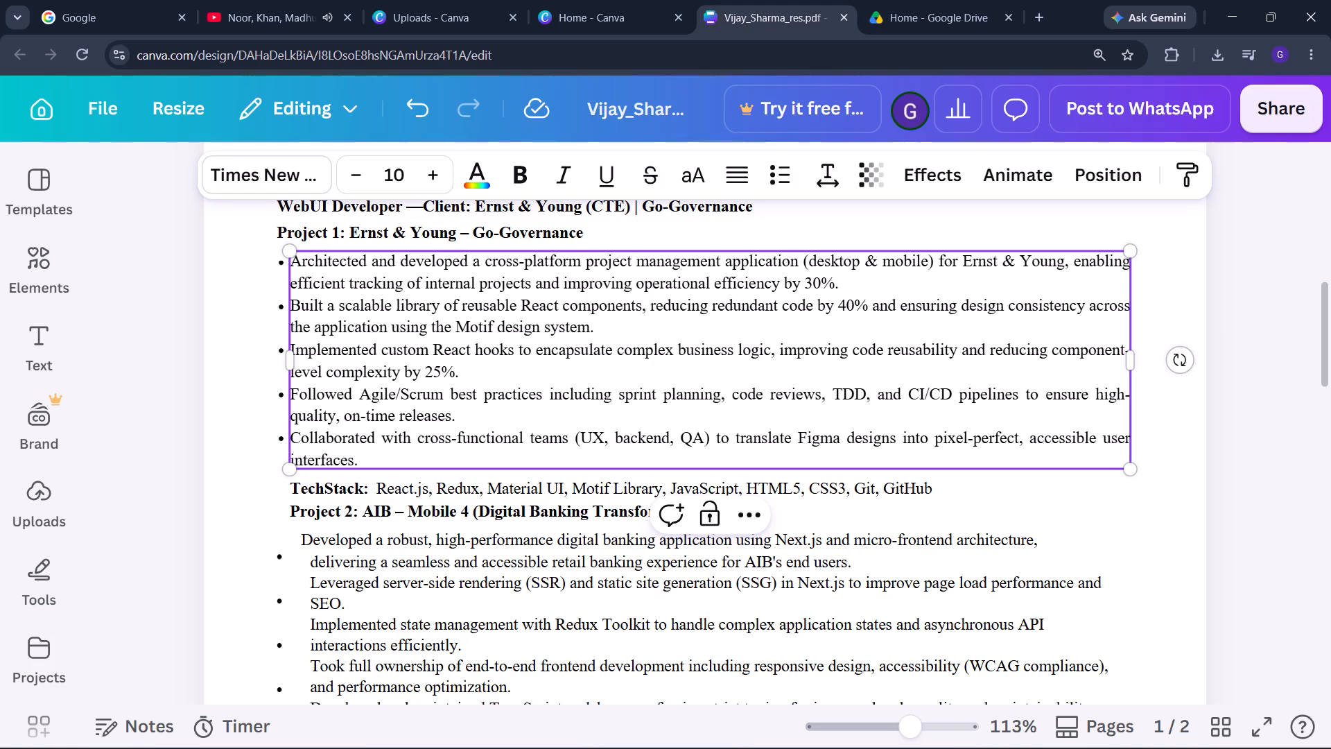
# Shift the grouped TechStack line slightly left, towards the bullet margin of Project 1.
pyautogui.scroll(1, 554, 501)
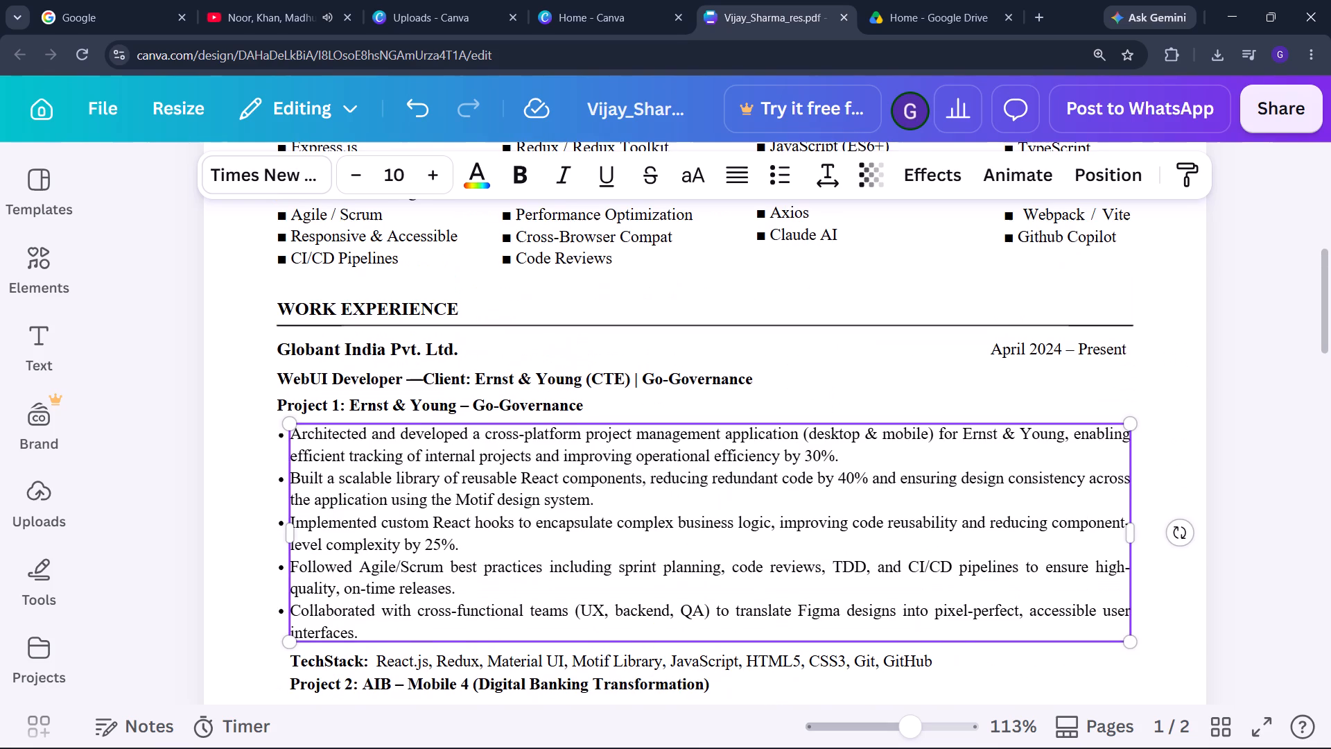
pyautogui.scroll(-2, 374, 654)
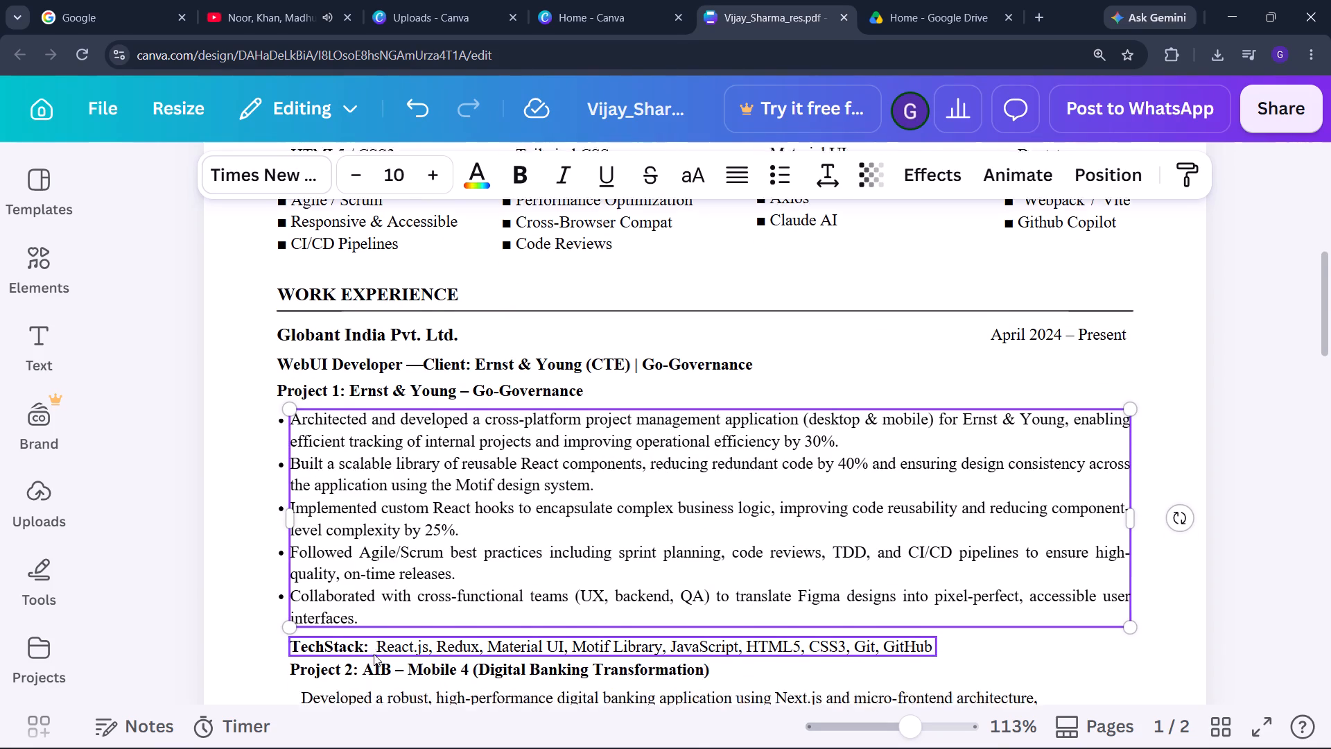
pyautogui.scroll(-1, 374, 654)
pyautogui.moveTo(408, 395); pyautogui.dragTo(397, 395)
pyautogui.click(397, 395)
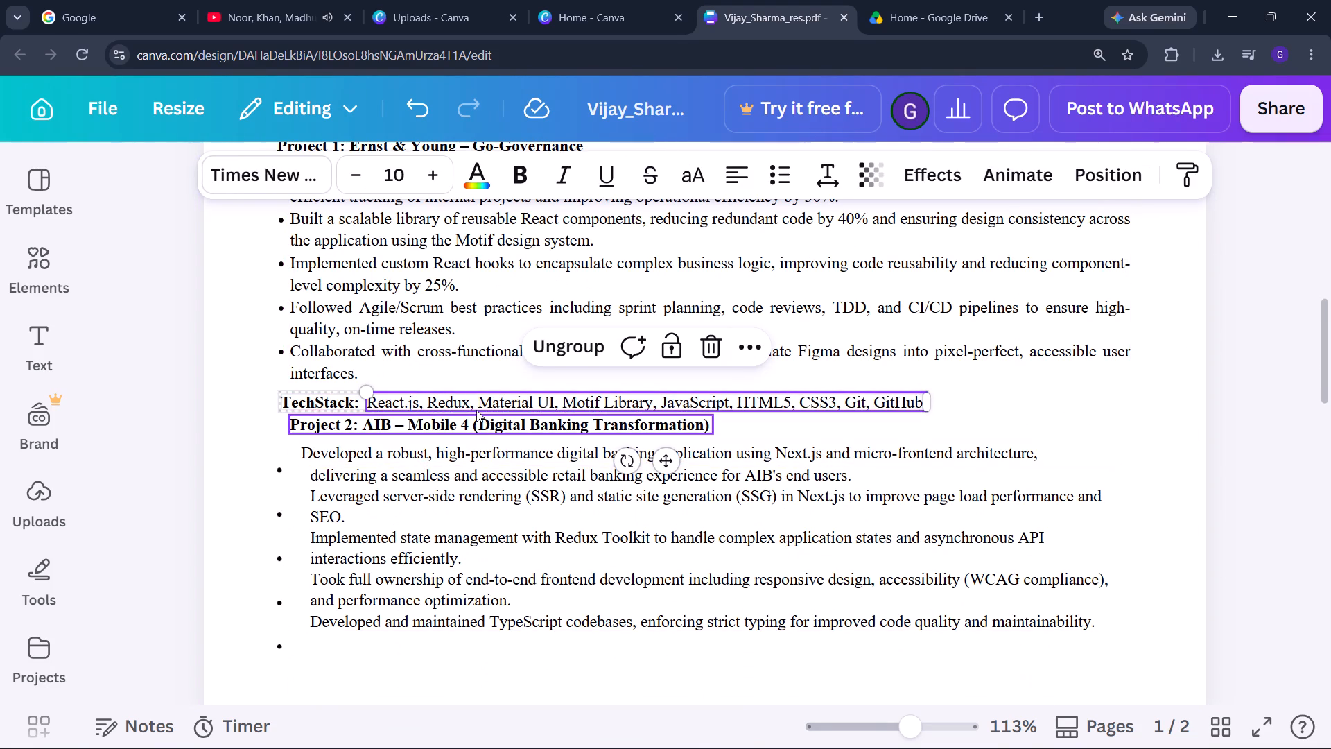
# Move the Project 2 heading slightly down and left, away from the TechStack line above it.
pyautogui.click(478, 314)
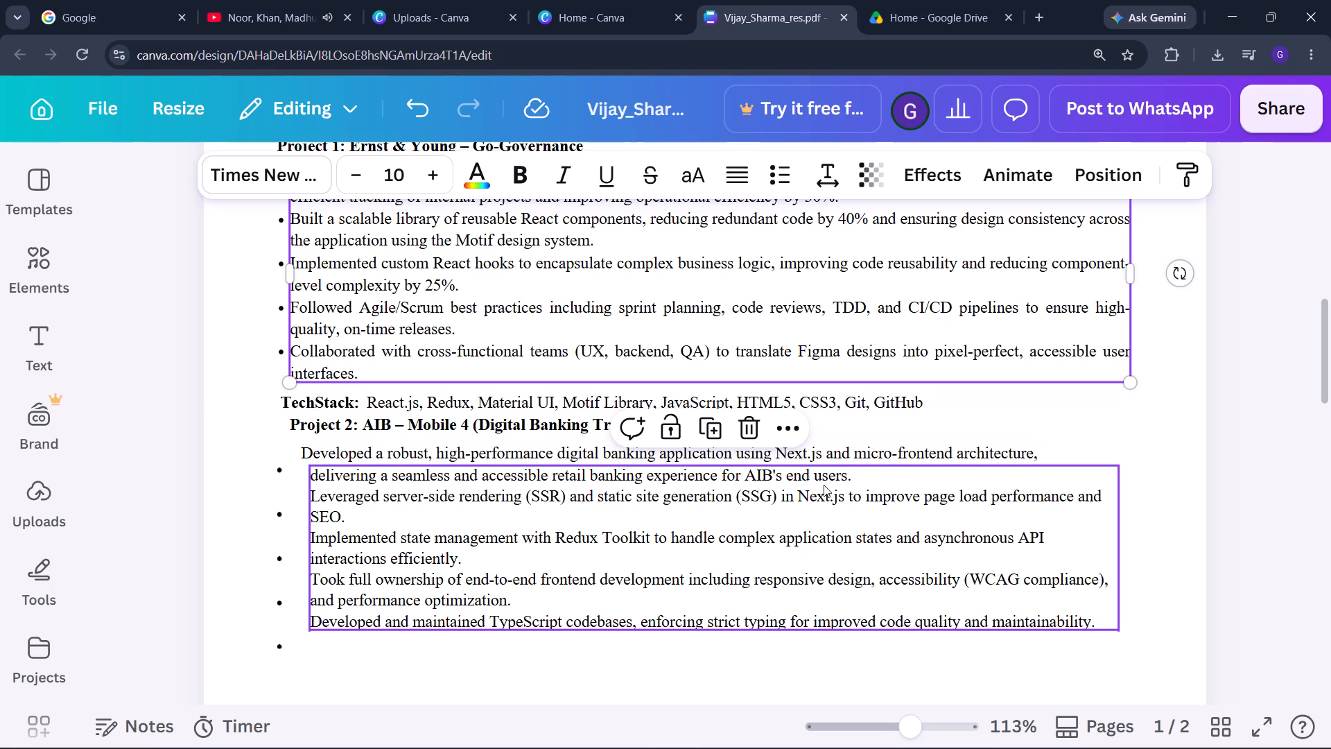
pyautogui.click(946, 404)
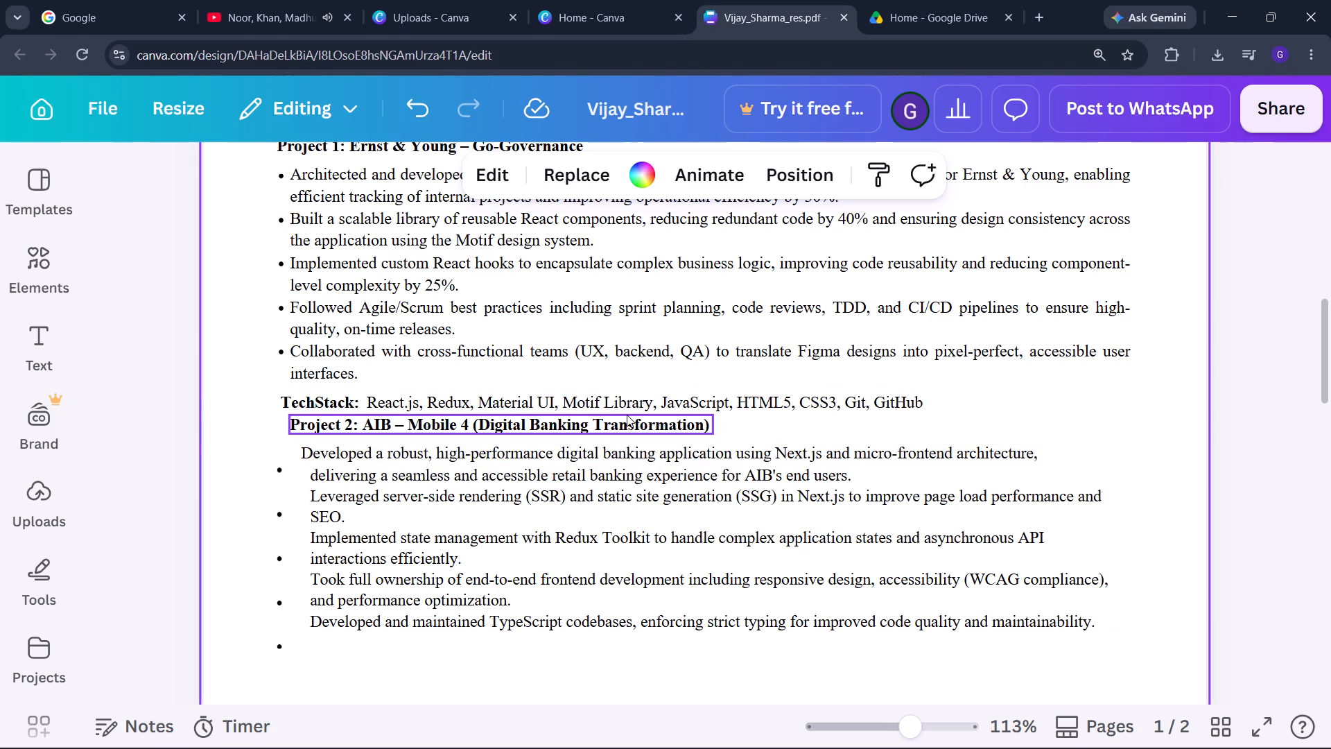
pyautogui.moveTo(624, 415); pyautogui.dragTo(618, 427)
pyautogui.click(618, 427)
pyautogui.scroll(3, 618, 428)
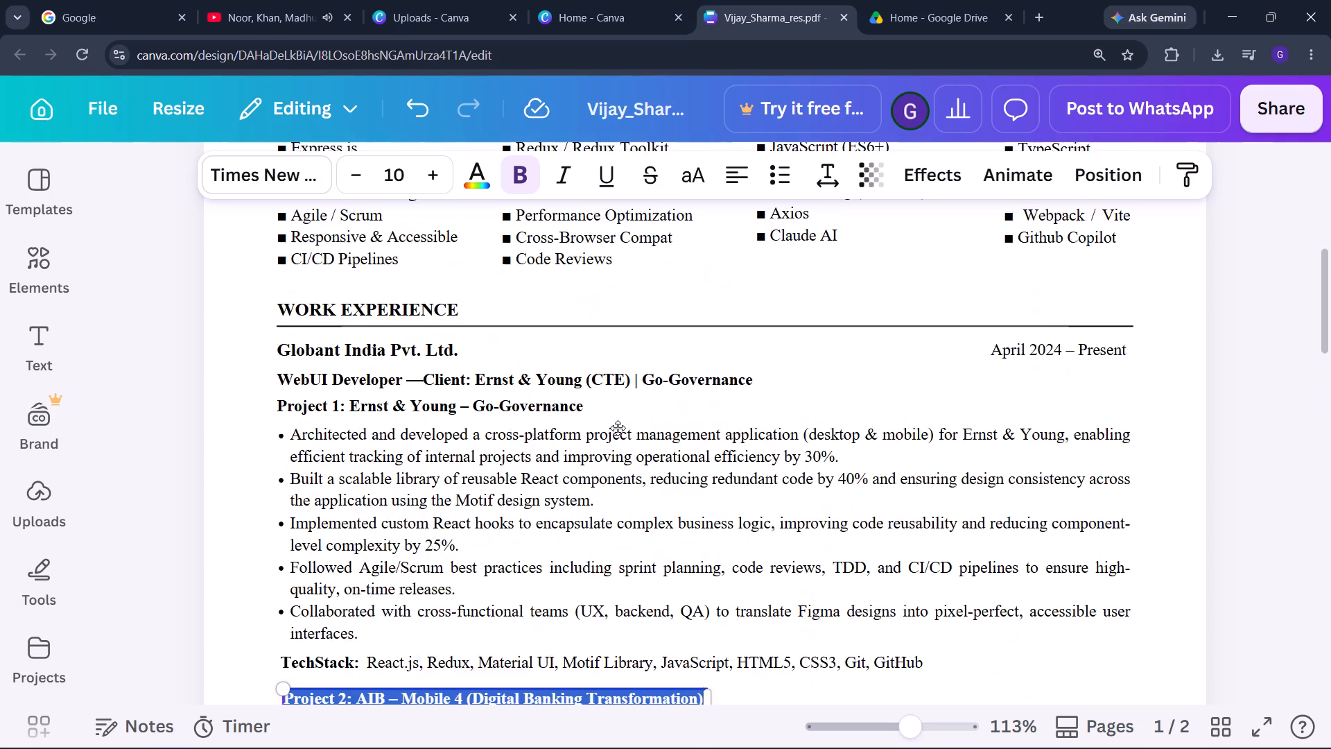
pyautogui.scroll(-2, 618, 428)
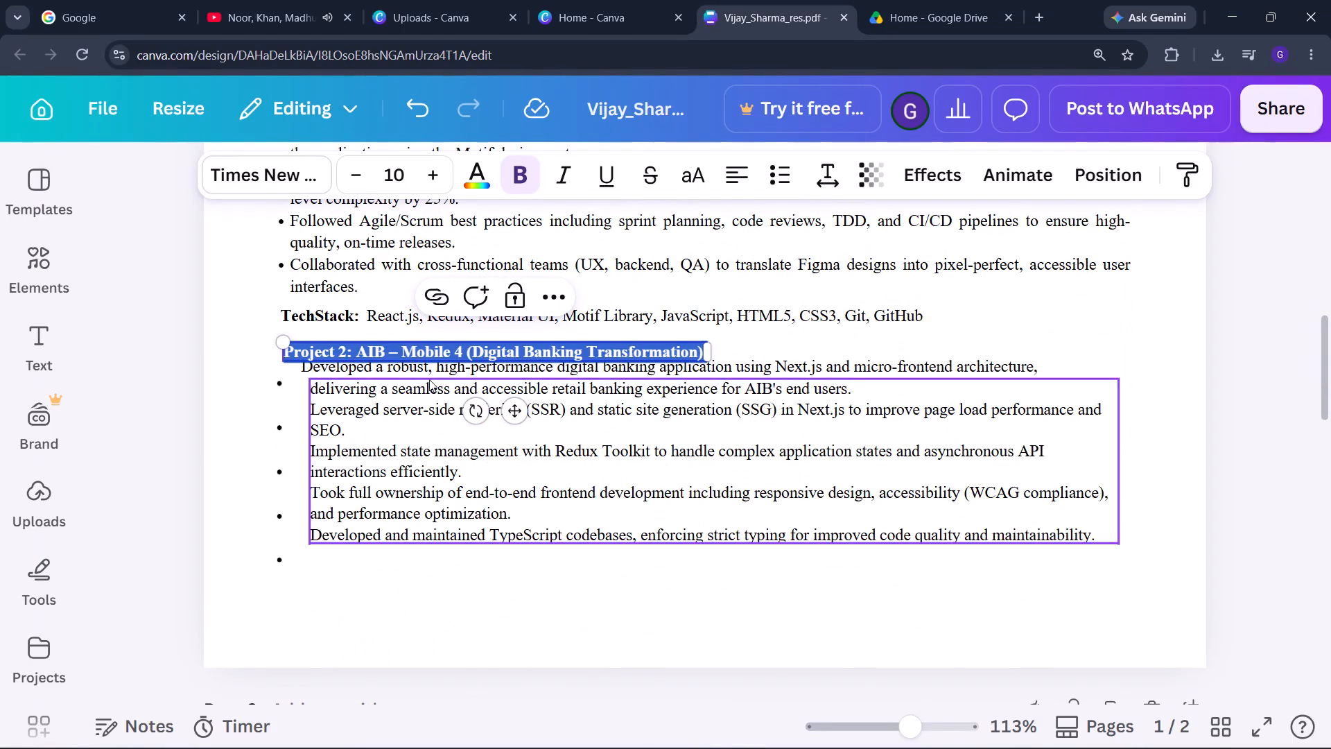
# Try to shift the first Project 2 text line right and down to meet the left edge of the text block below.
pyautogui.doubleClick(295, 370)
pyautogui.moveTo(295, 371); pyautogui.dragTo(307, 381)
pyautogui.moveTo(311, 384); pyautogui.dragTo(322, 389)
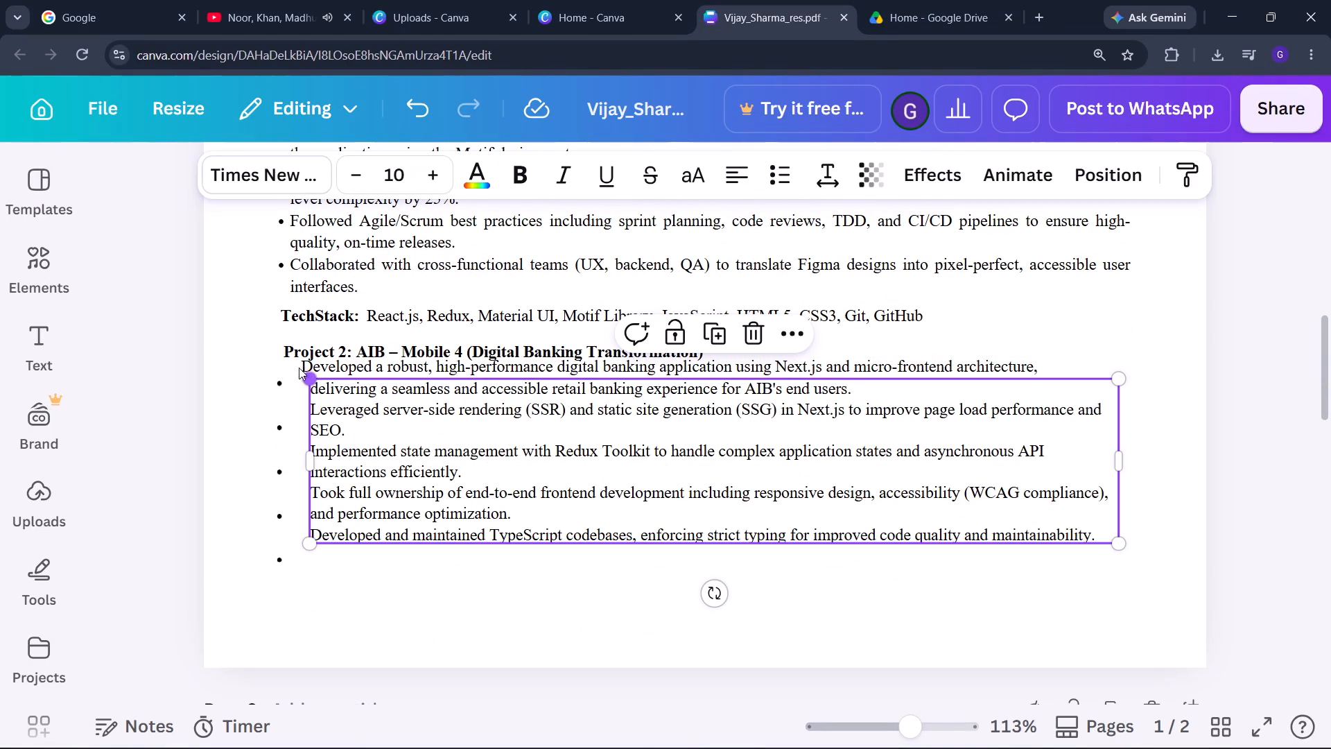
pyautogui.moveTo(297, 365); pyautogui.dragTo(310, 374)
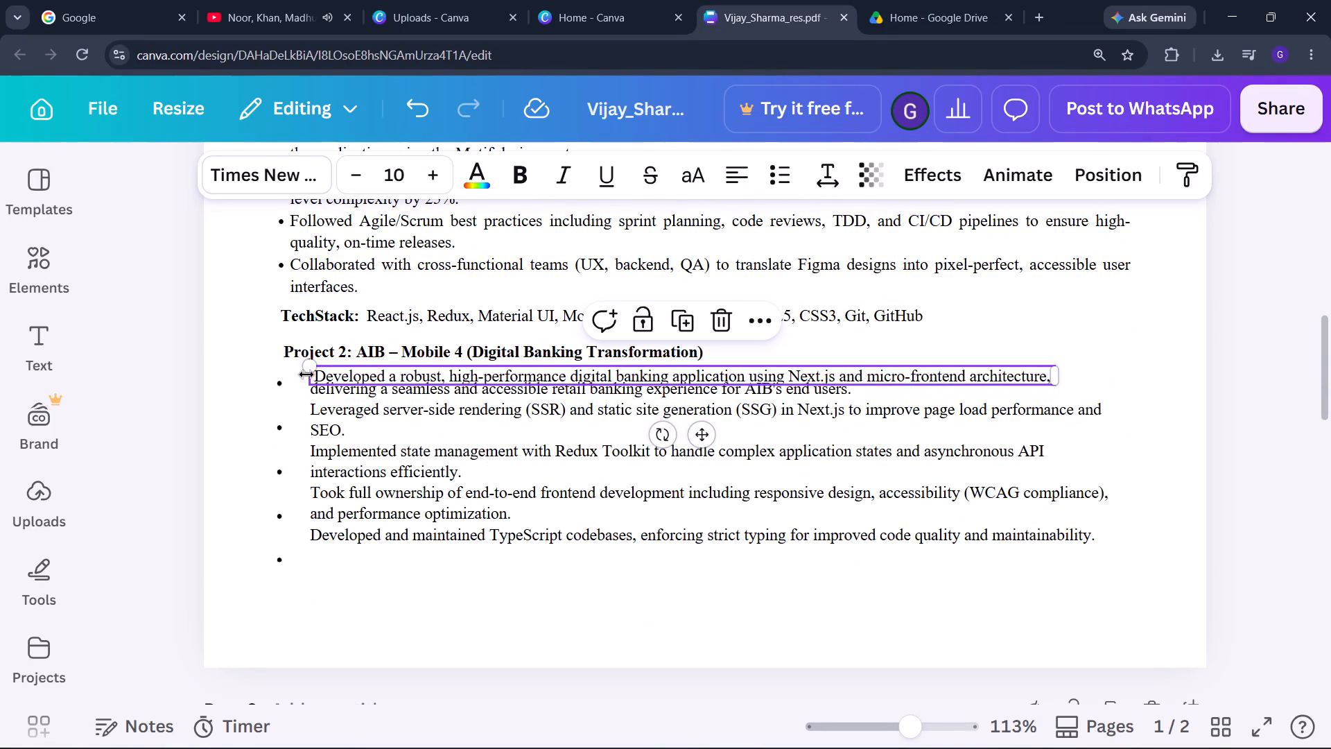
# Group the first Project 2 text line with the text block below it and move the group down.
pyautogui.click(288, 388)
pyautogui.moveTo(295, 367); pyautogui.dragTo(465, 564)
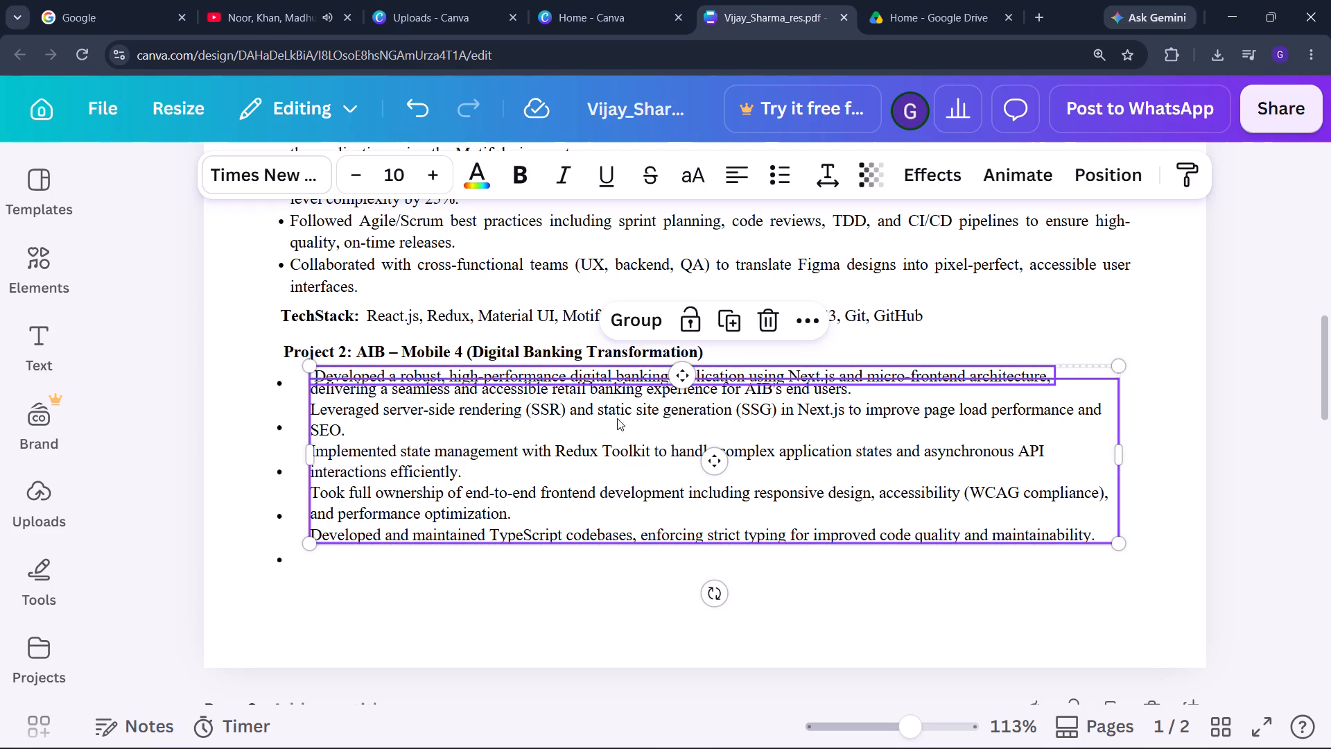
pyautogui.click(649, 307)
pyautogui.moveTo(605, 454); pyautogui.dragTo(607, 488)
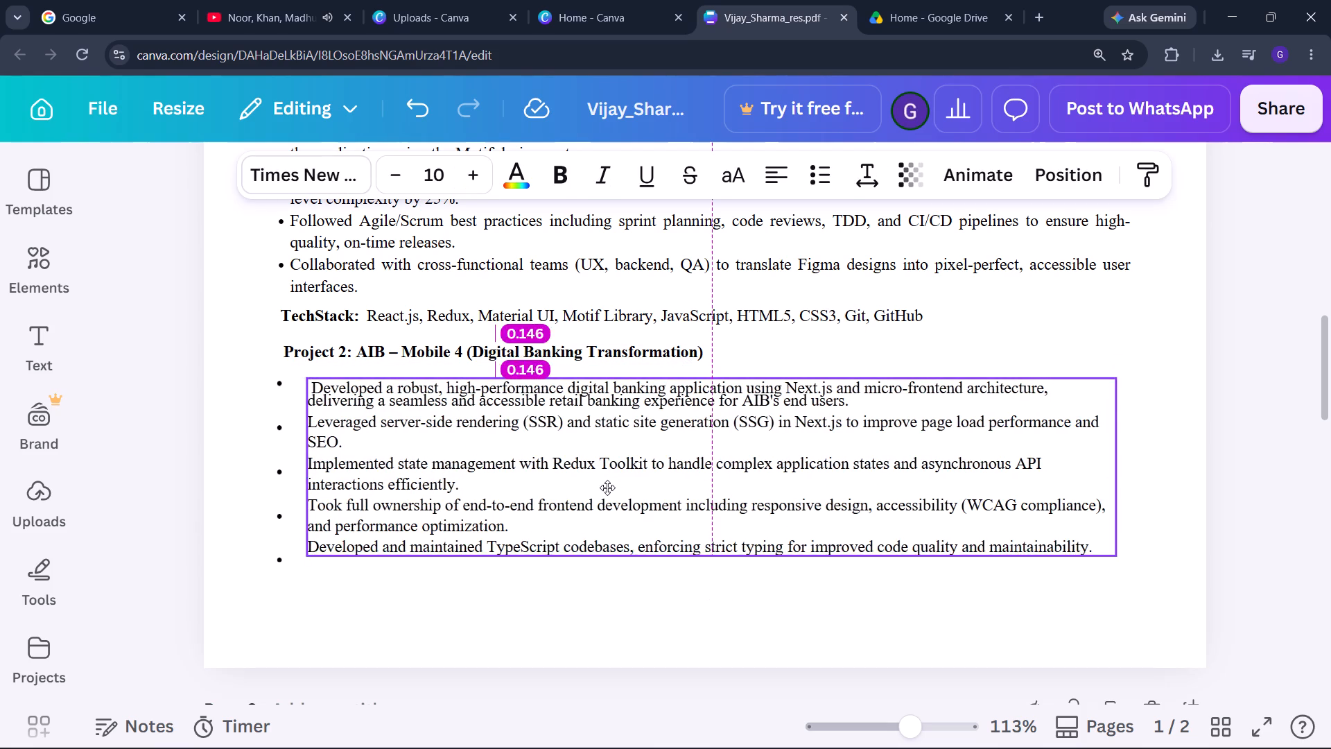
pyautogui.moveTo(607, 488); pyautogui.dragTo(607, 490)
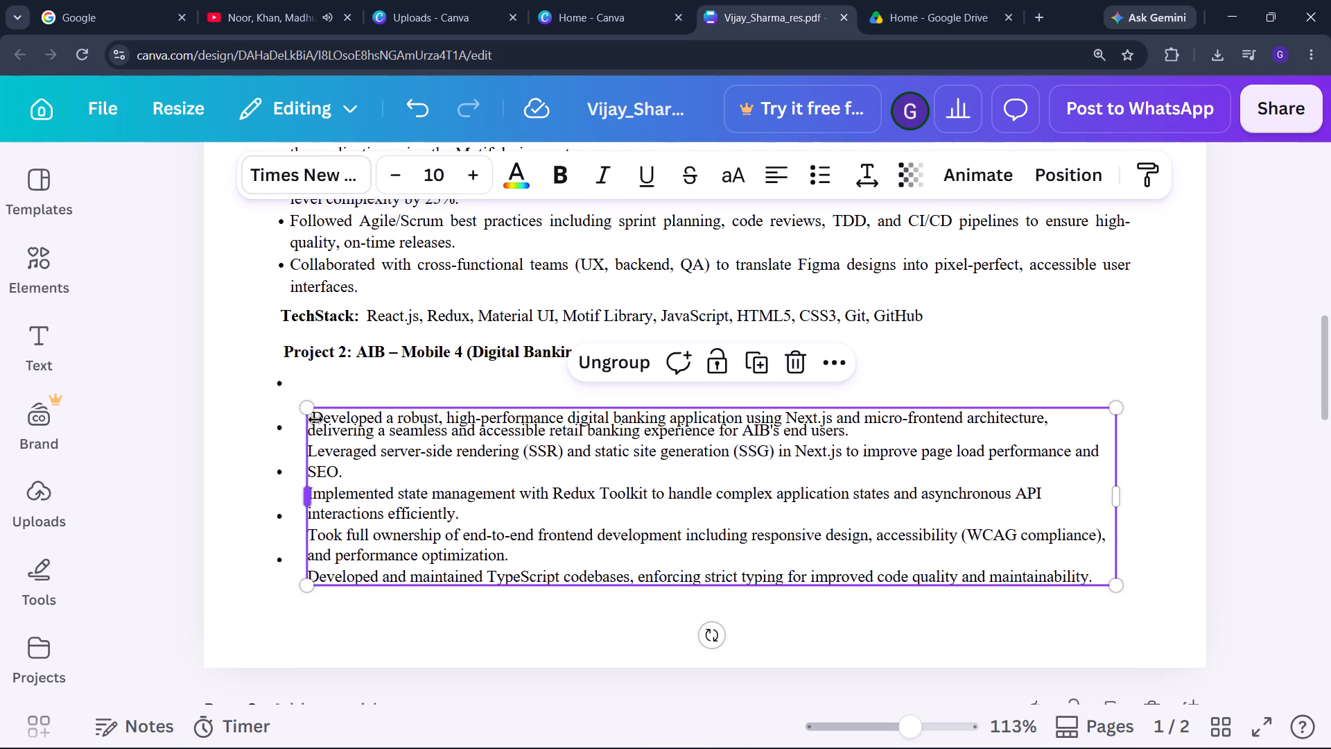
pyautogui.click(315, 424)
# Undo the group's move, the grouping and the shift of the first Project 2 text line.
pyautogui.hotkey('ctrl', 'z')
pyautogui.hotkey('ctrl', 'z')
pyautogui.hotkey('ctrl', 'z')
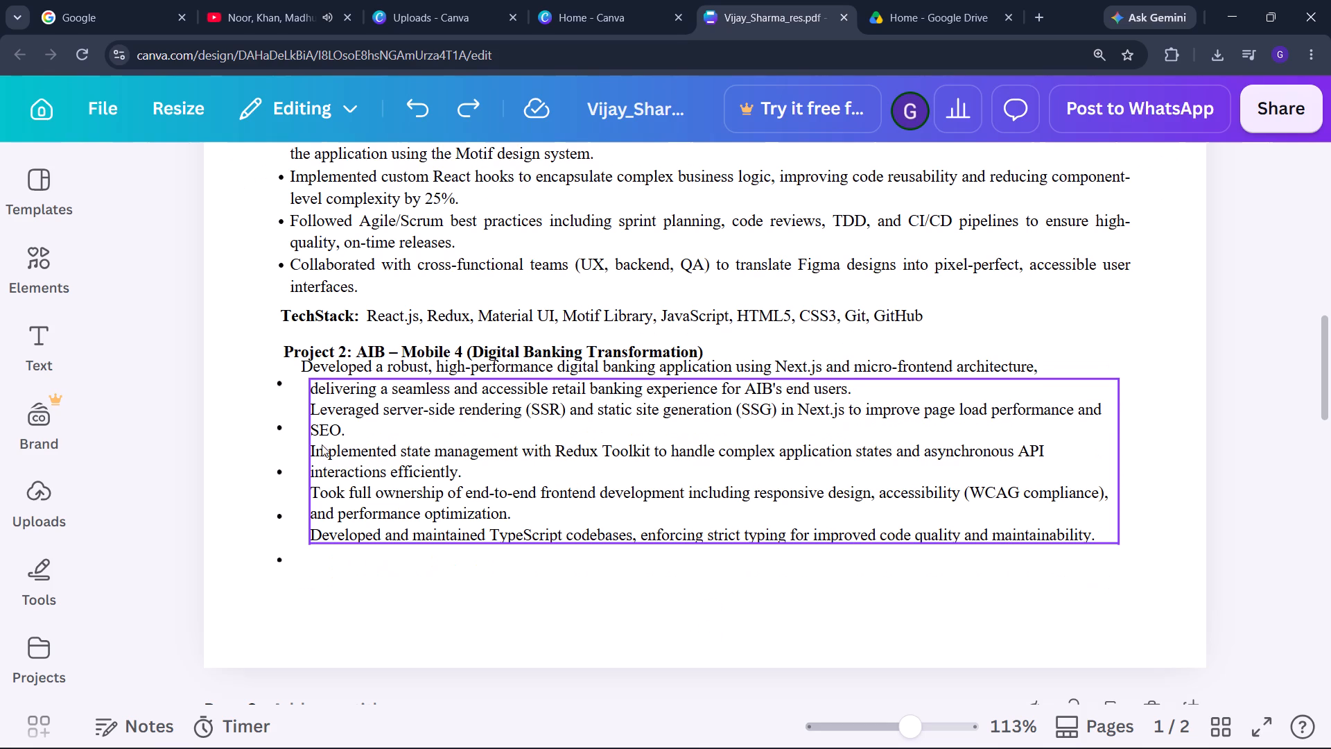
# Group the first Project 2 text line with the text block below it.
pyautogui.click(353, 681)
pyautogui.moveTo(290, 366); pyautogui.dragTo(374, 474)
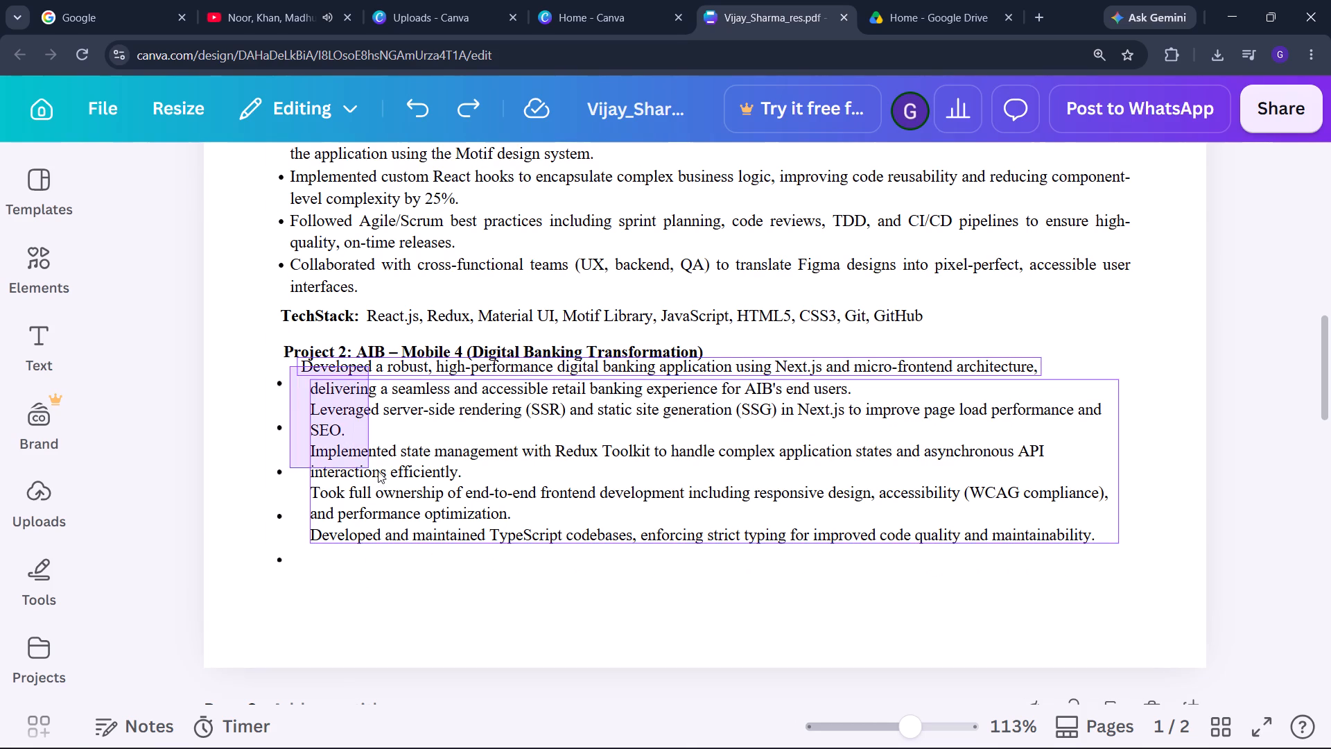
pyautogui.click(610, 310)
# Move the grouped Project 2 text down to clear the Project 2 heading, near its bullet dots.
pyautogui.moveTo(558, 458); pyautogui.dragTo(553, 486)
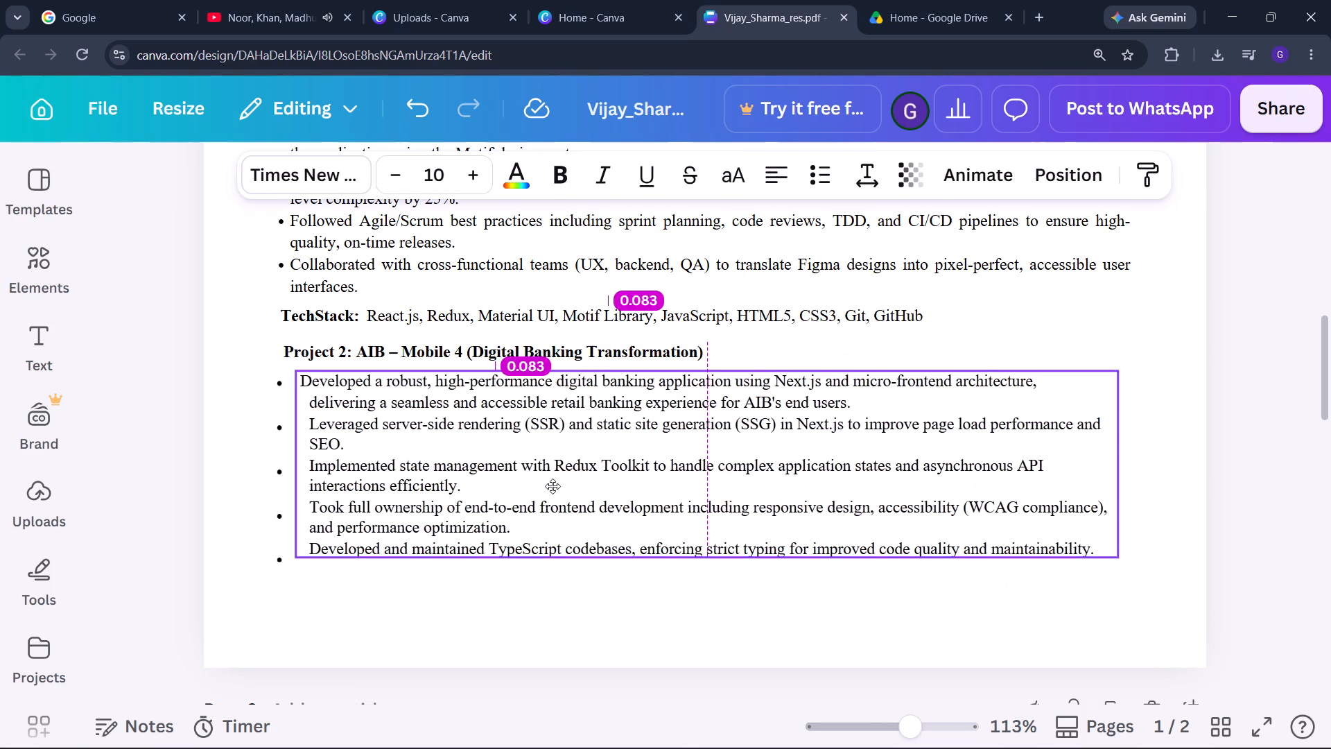
pyautogui.moveTo(553, 486); pyautogui.dragTo(553, 488)
pyautogui.click(553, 488)
pyautogui.moveTo(552, 483); pyautogui.dragTo(564, 501)
pyautogui.moveTo(563, 501); pyautogui.dragTo(552, 497)
pyautogui.click(551, 487)
pyautogui.click(550, 469)
pyautogui.click(549, 461)
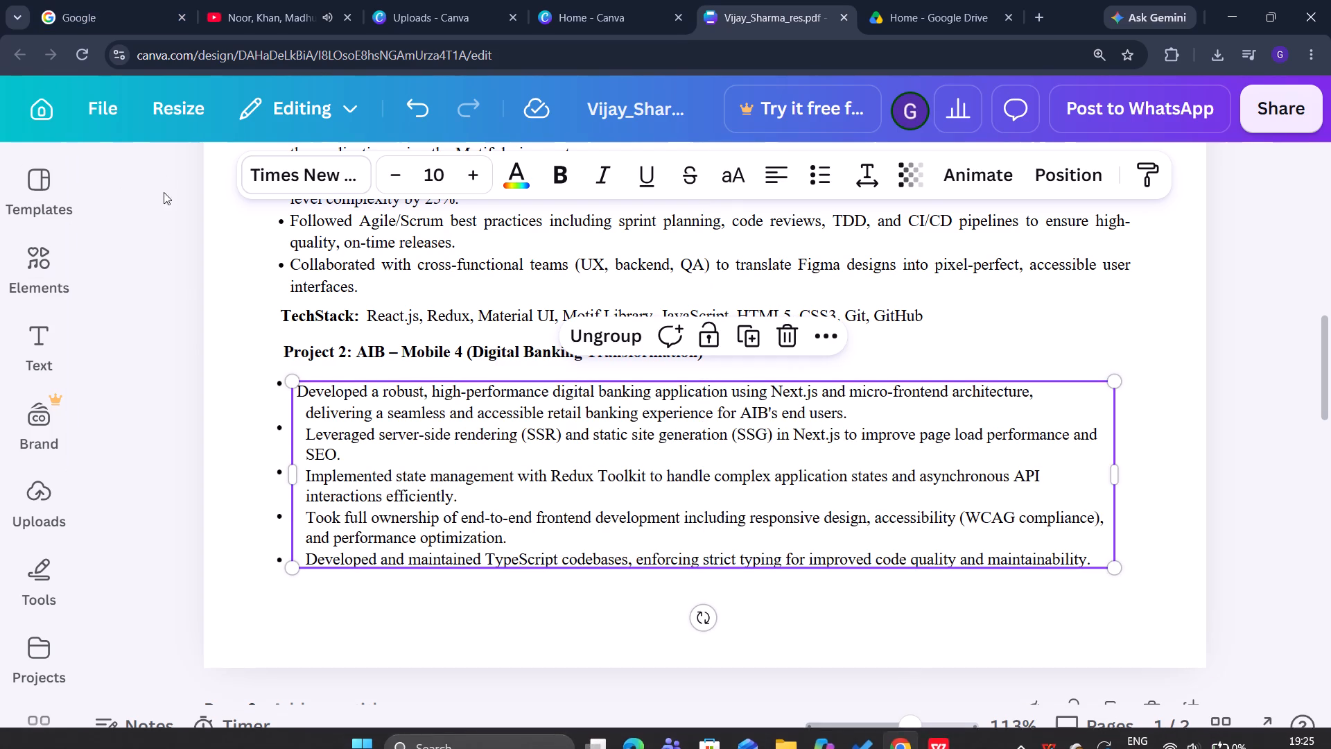
# Align the Project 2 heading with the left edge of the Project 1 heading, with a gap of about 0.26 below the TechStack line.
pyautogui.scroll(4, 578, 566)
pyautogui.scroll(-2, 572, 564)
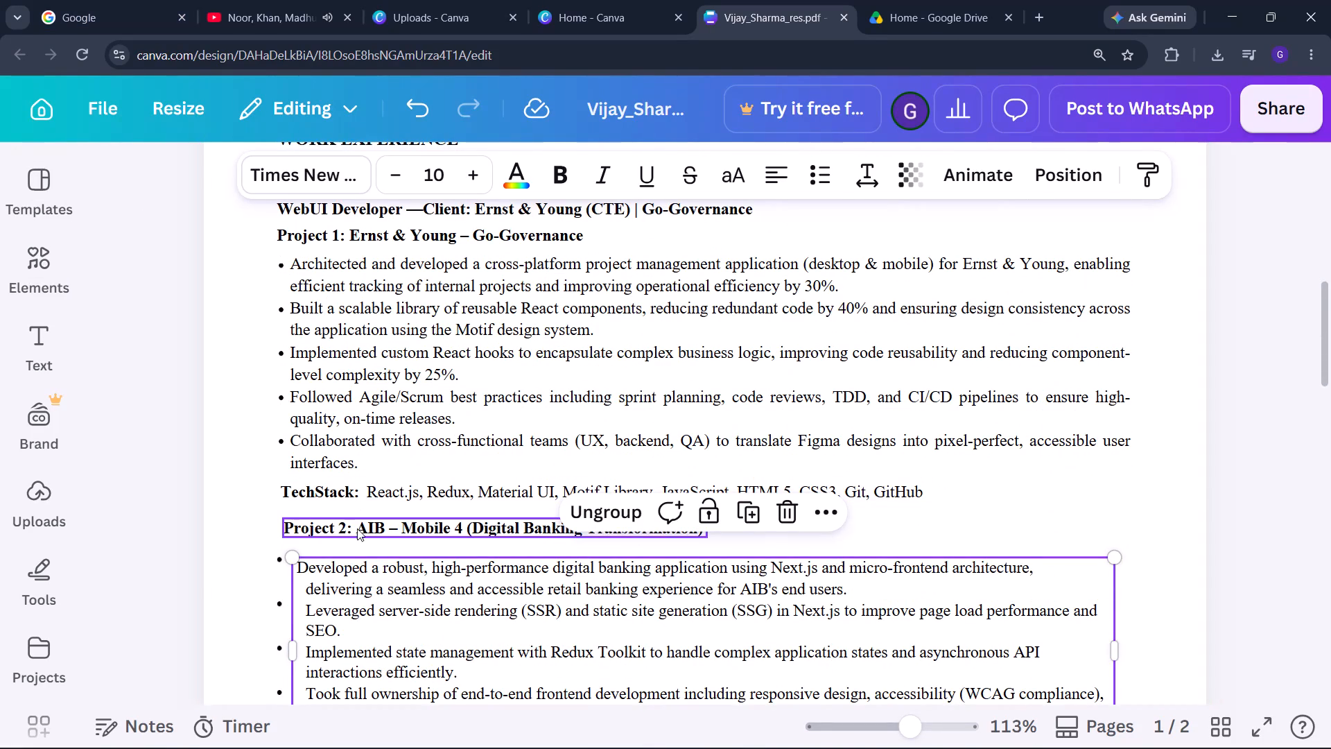
pyautogui.moveTo(357, 528); pyautogui.dragTo(356, 535)
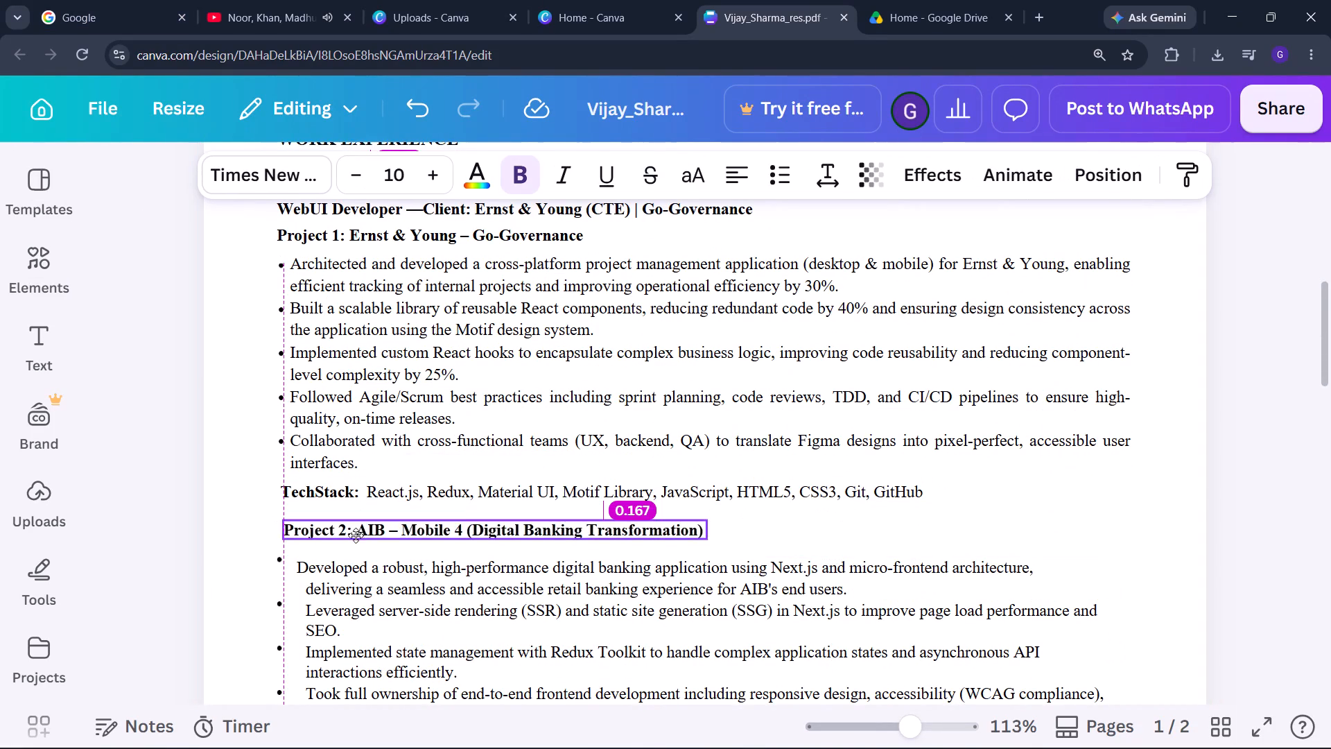
pyautogui.moveTo(356, 535); pyautogui.dragTo(363, 535)
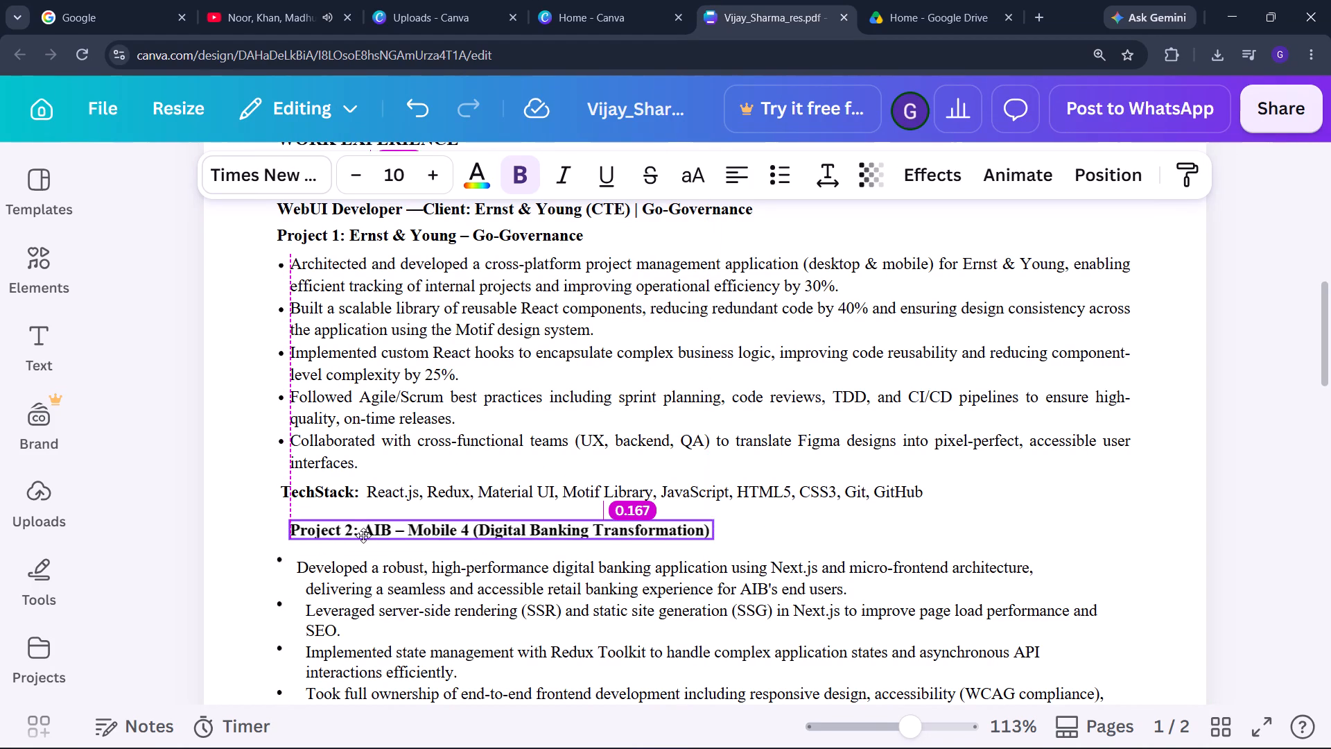
pyautogui.moveTo(363, 535); pyautogui.dragTo(351, 537)
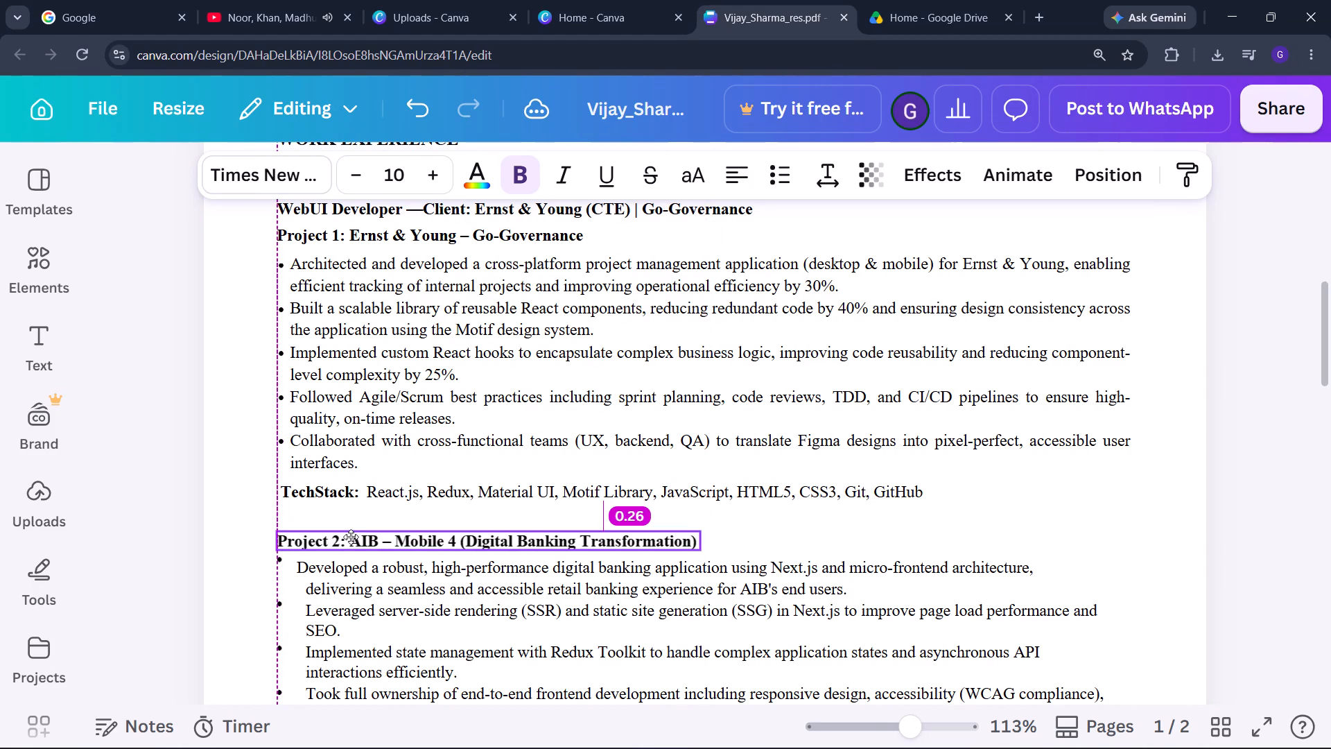
pyautogui.moveTo(351, 537); pyautogui.dragTo(352, 535)
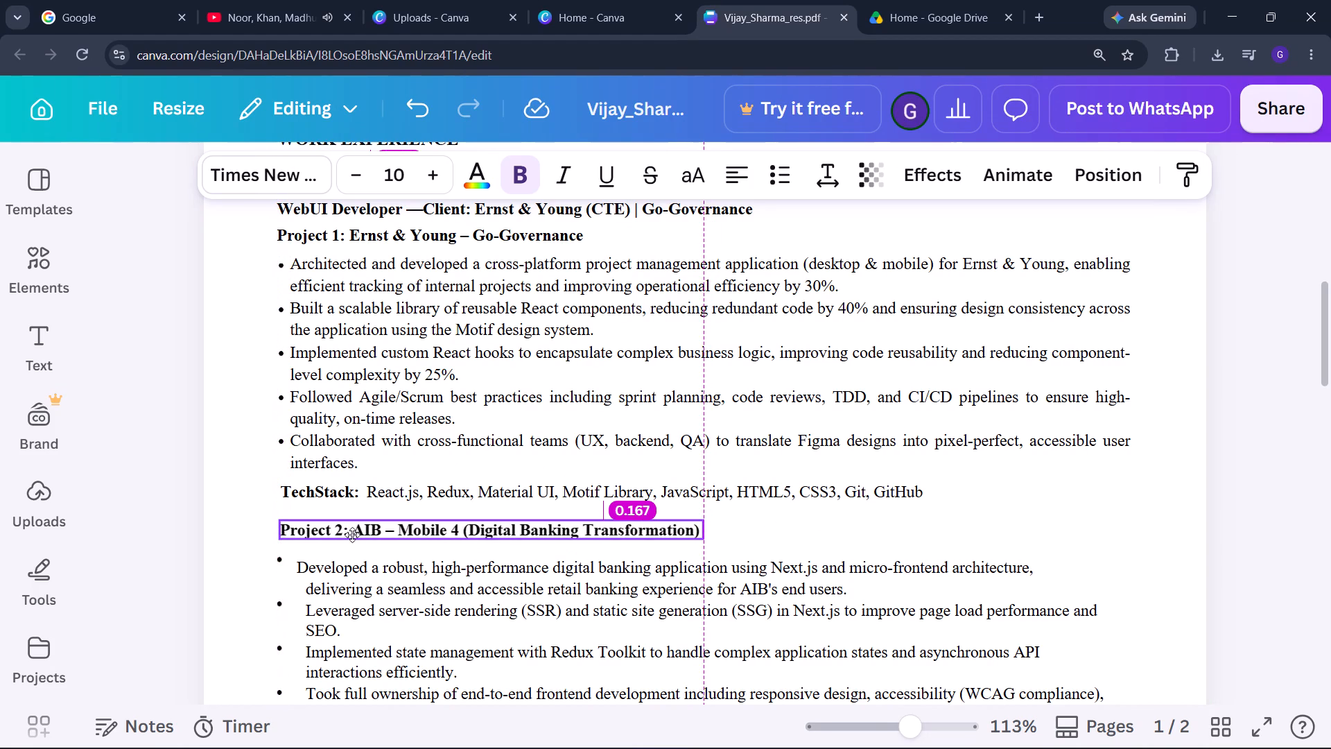
pyautogui.moveTo(352, 535); pyautogui.dragTo(350, 542)
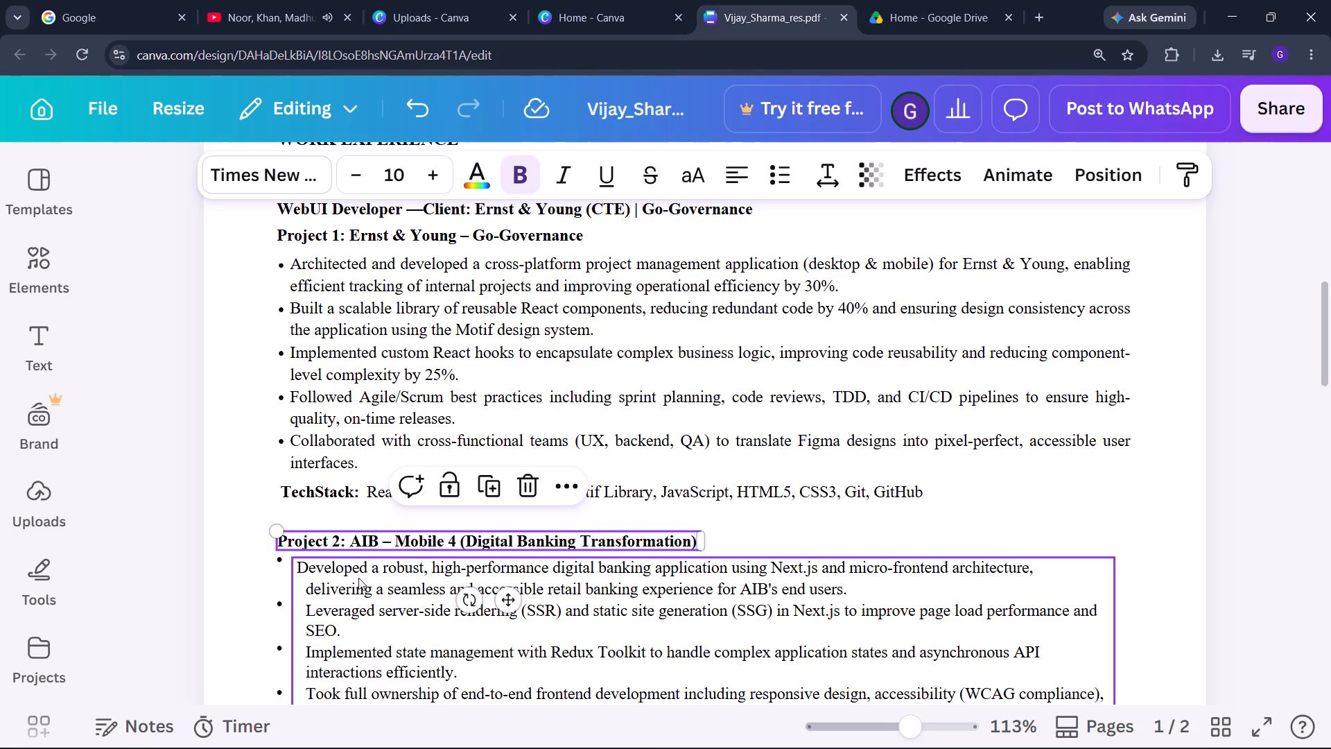
# Shift the grouped Project 2 text slightly left and up so its lines sit close beside the bullet dots.
pyautogui.scroll(-2, 358, 578)
pyautogui.scroll(1, 350, 503)
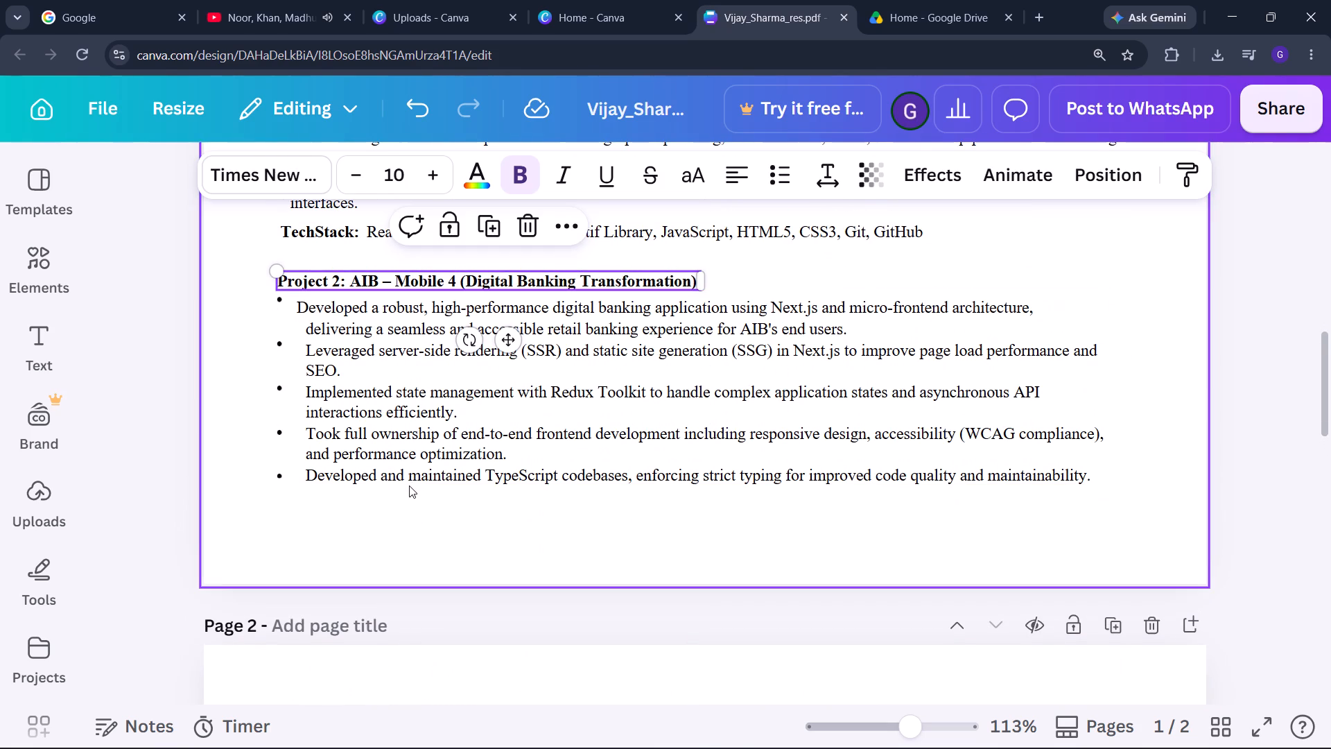
pyautogui.moveTo(452, 426); pyautogui.dragTo(432, 424)
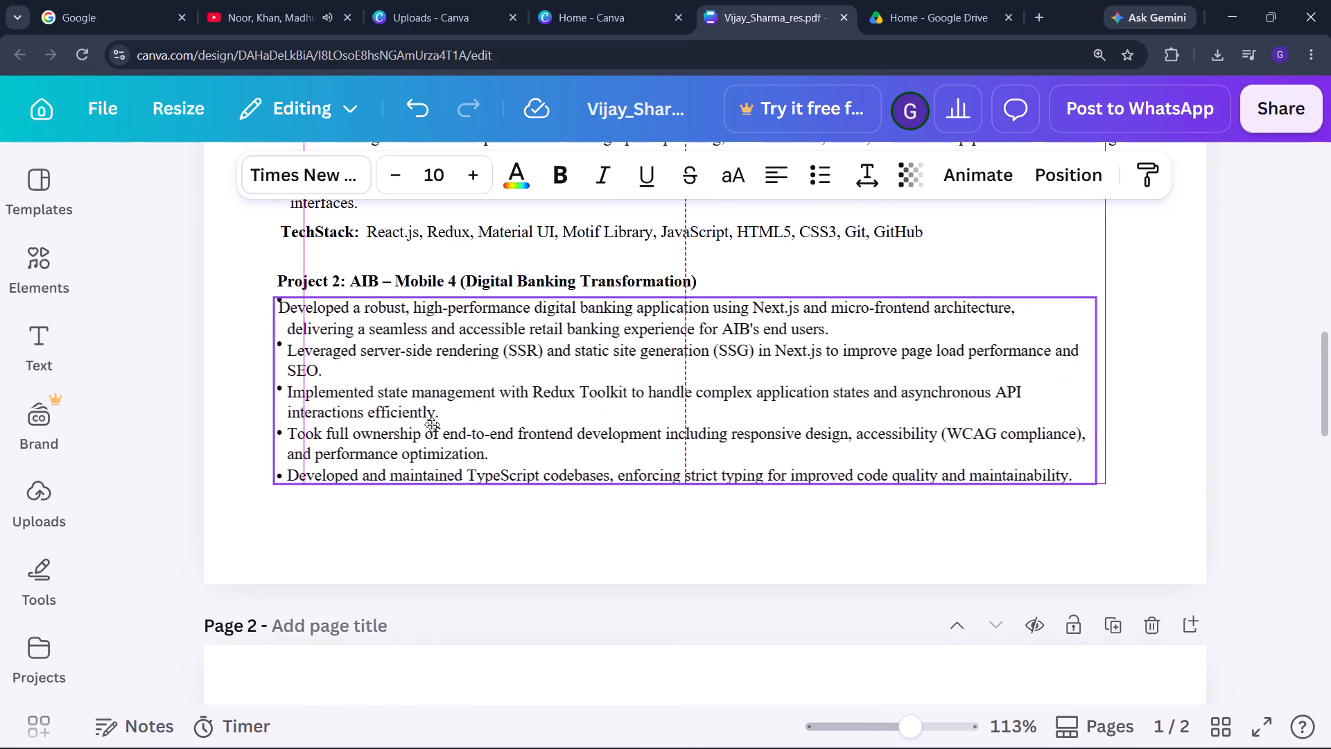
pyautogui.moveTo(432, 424); pyautogui.dragTo(457, 419)
pyautogui.tripleClick(279, 454)
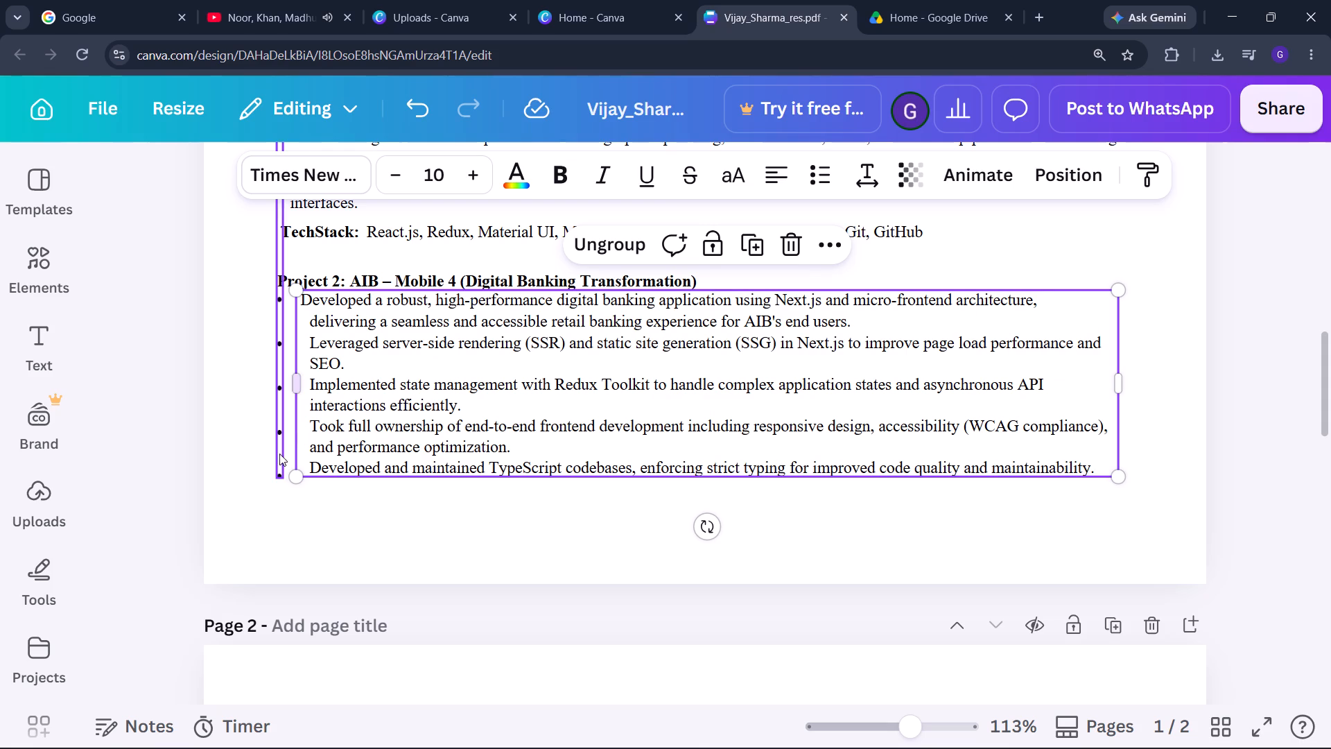
pyautogui.click(395, 439)
pyautogui.doubleClick(391, 441)
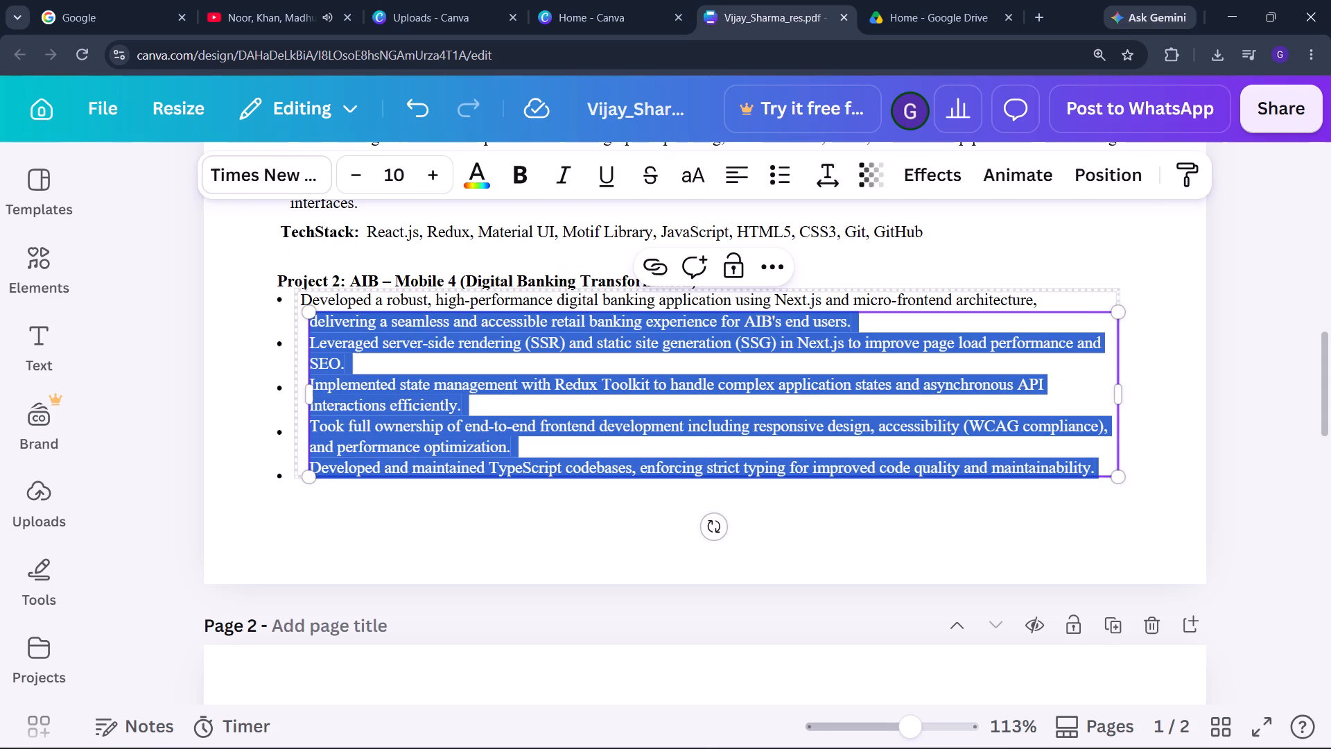
pyautogui.click(382, 490)
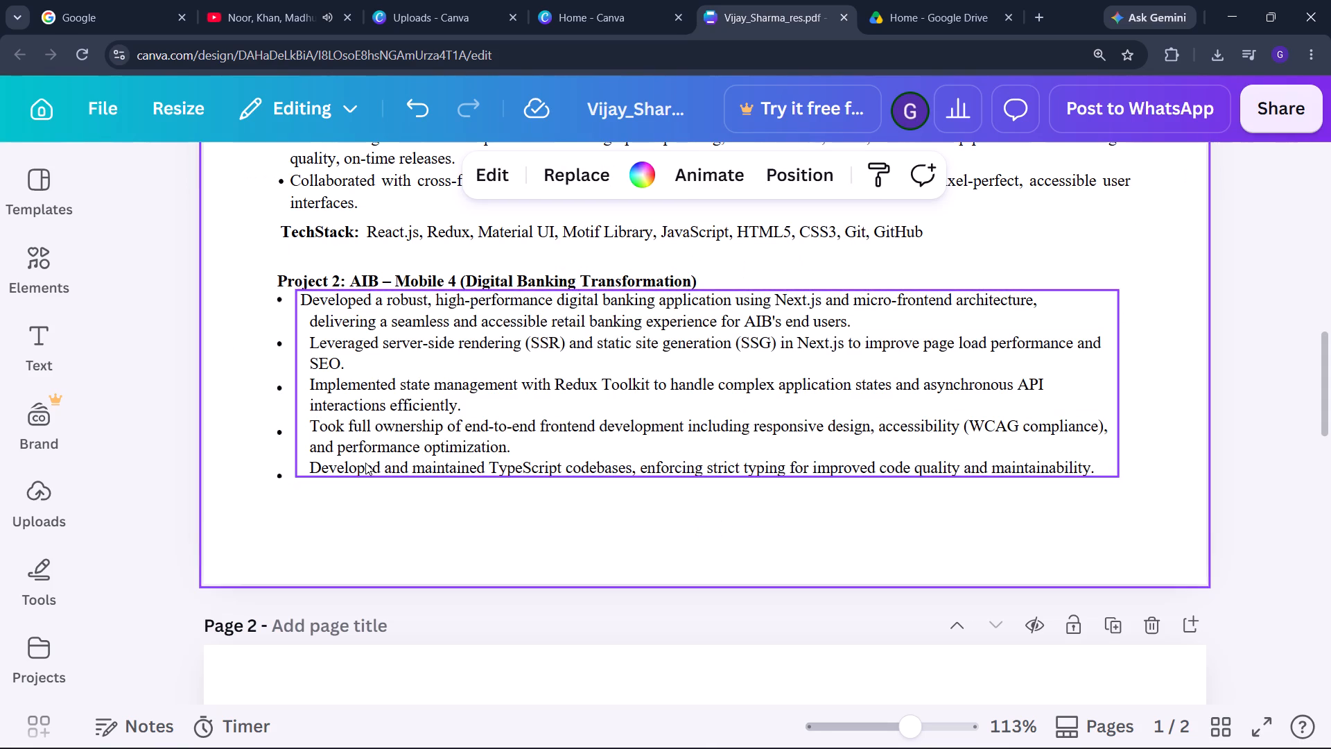
pyautogui.click(360, 399)
pyautogui.click(354, 400)
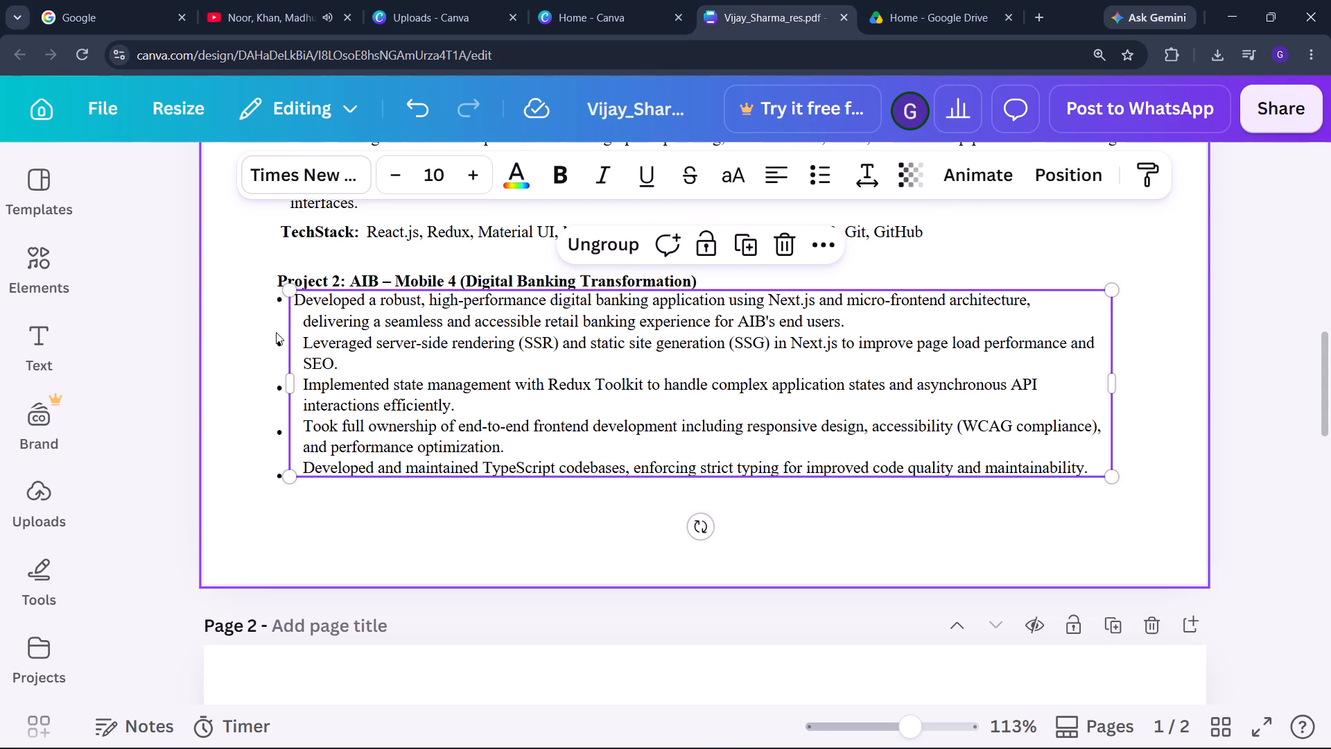
pyautogui.click(276, 332)
pyautogui.click(278, 326)
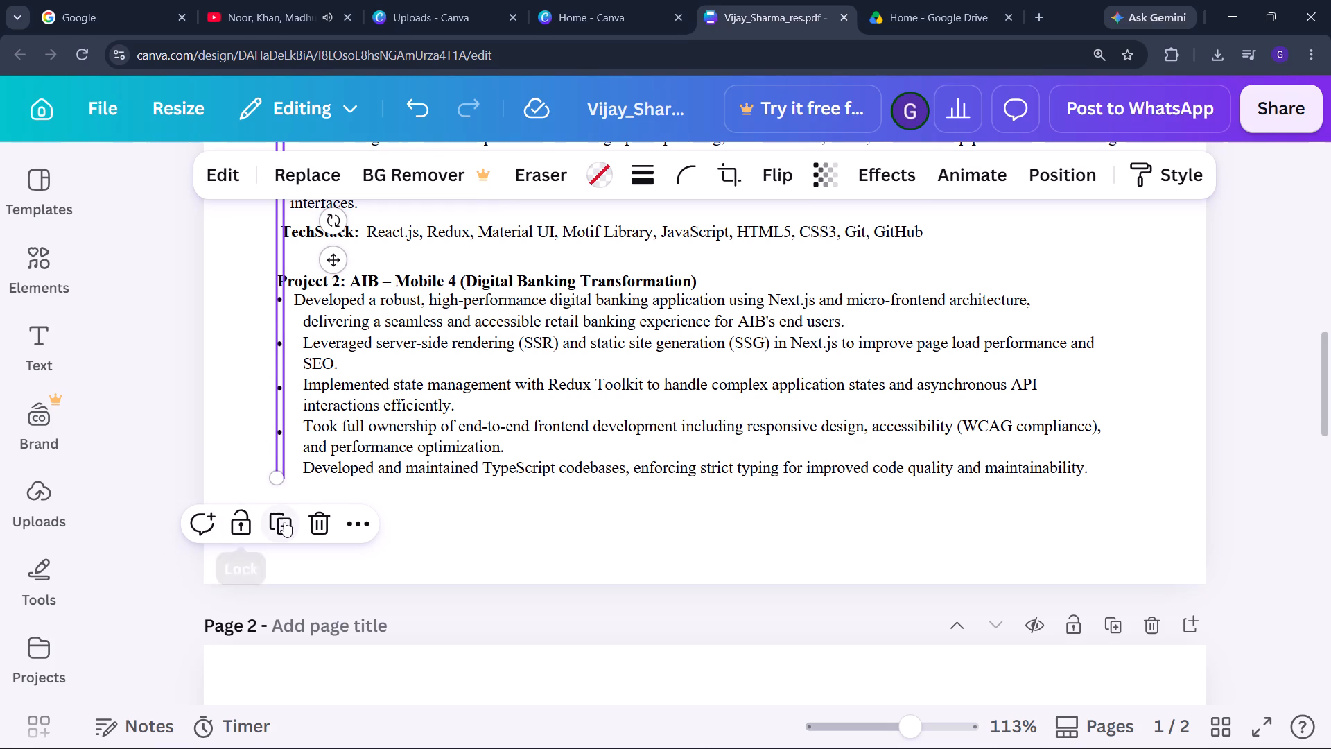
pyautogui.click(487, 511)
pyautogui.click(460, 433)
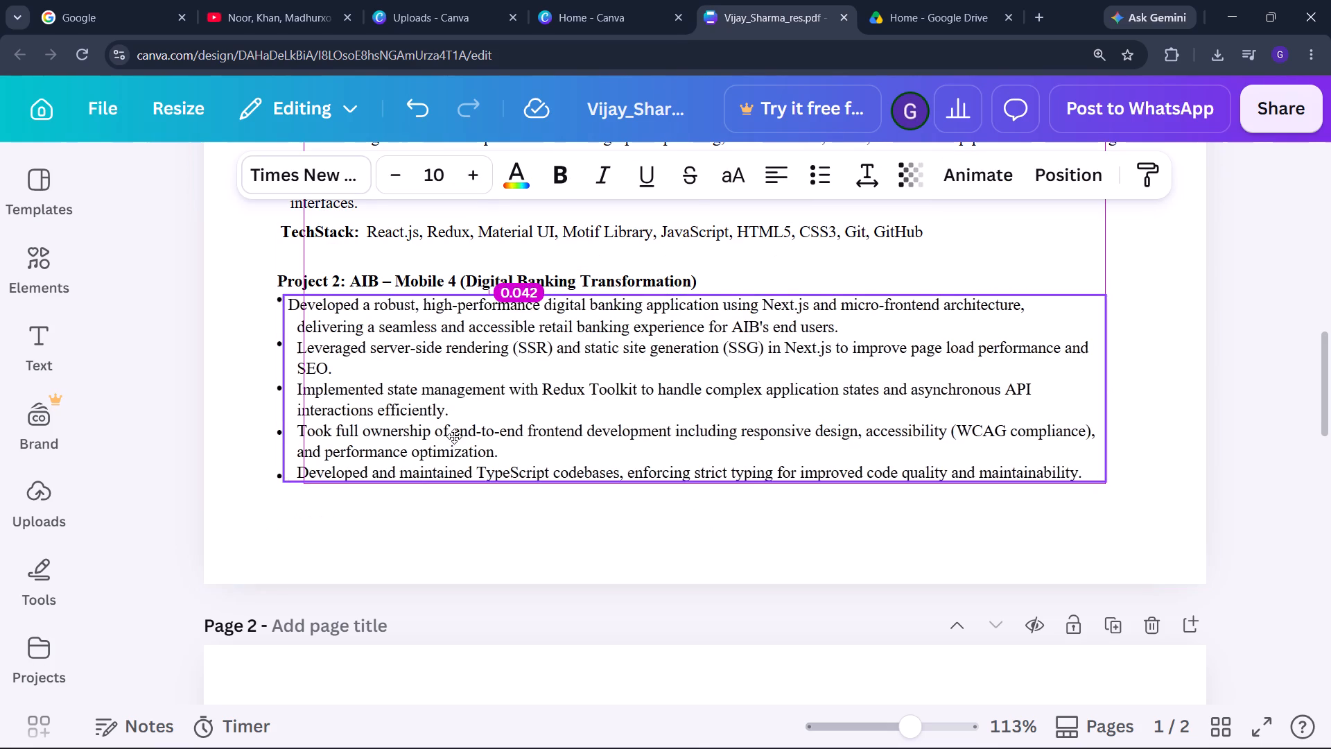
# Enlarge the lower Project 2 text block within the group to font size 10.1, extending its left edge to the group's left edge.
pyautogui.click(302, 347)
pyautogui.click(302, 345)
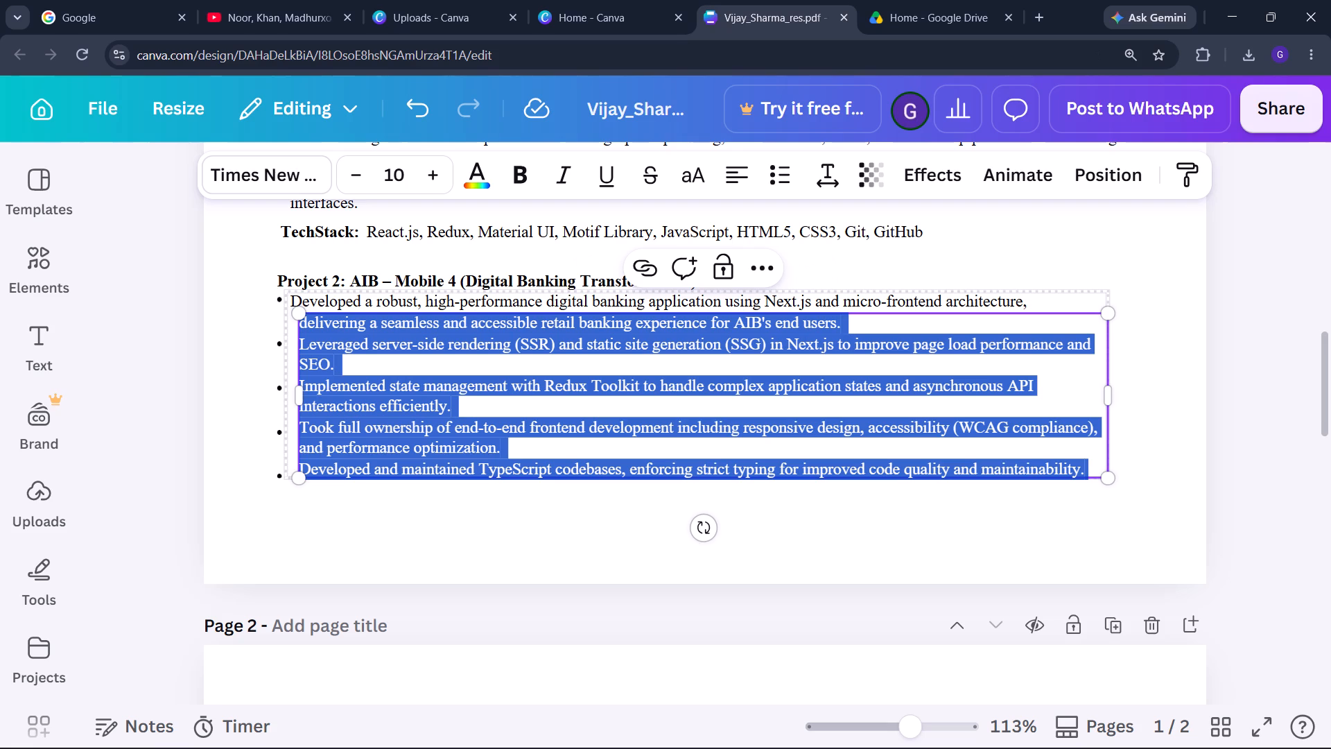
pyautogui.click(306, 350)
pyautogui.click(357, 468)
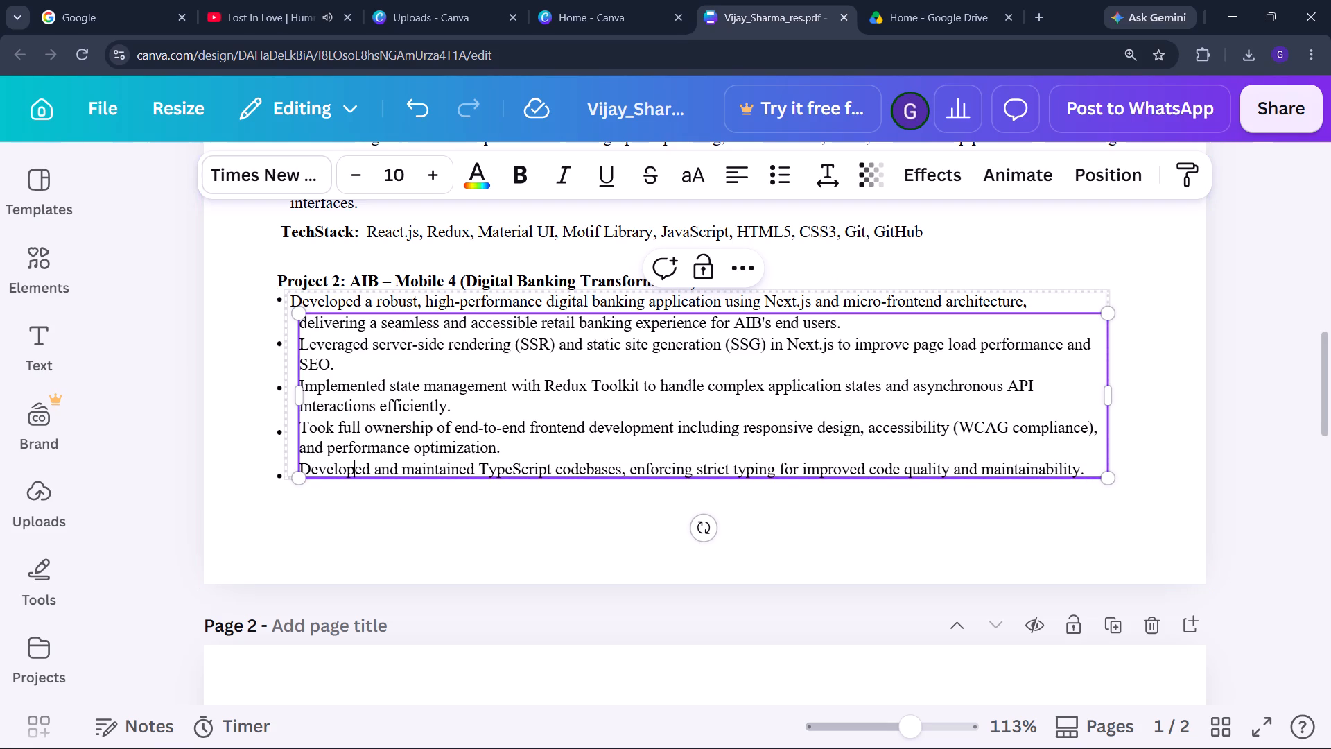
pyautogui.click(215, 289)
pyautogui.click(303, 317)
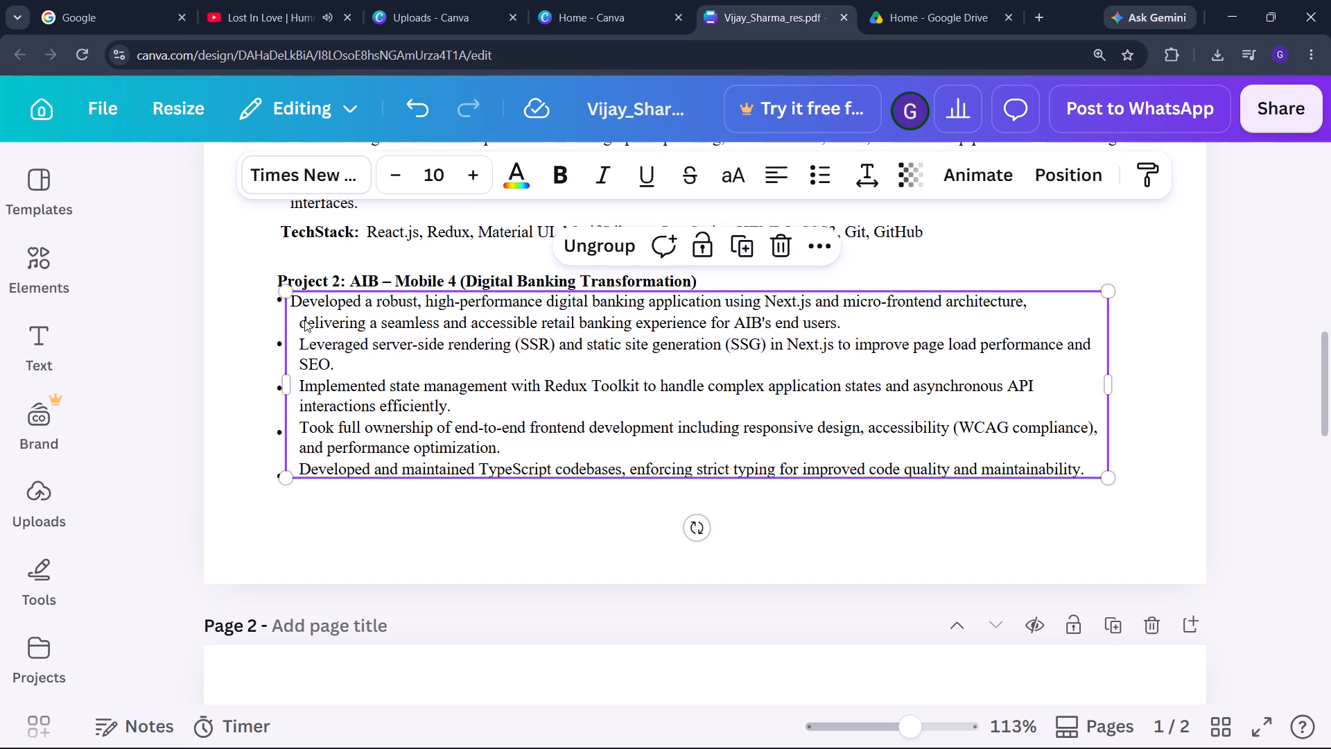
pyautogui.doubleClick(300, 343)
pyautogui.click(300, 343)
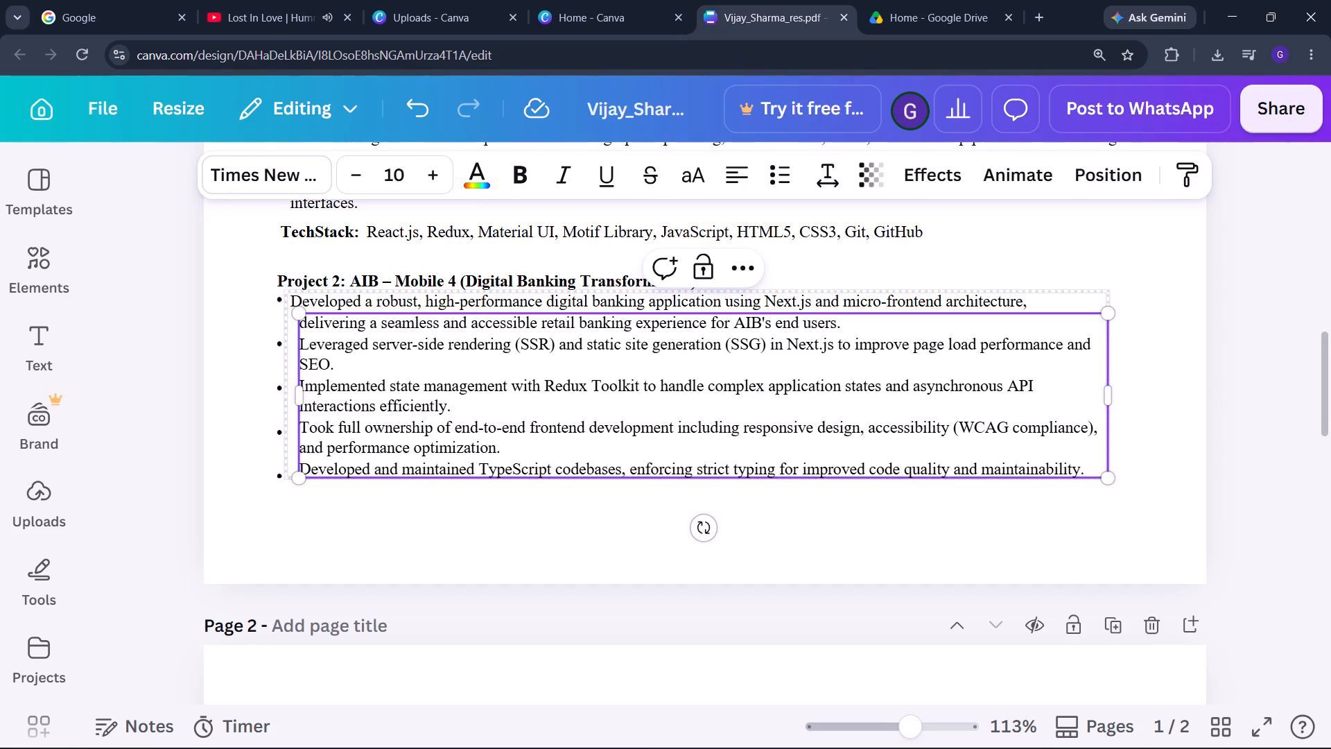
pyautogui.moveTo(300, 316); pyautogui.dragTo(290, 291)
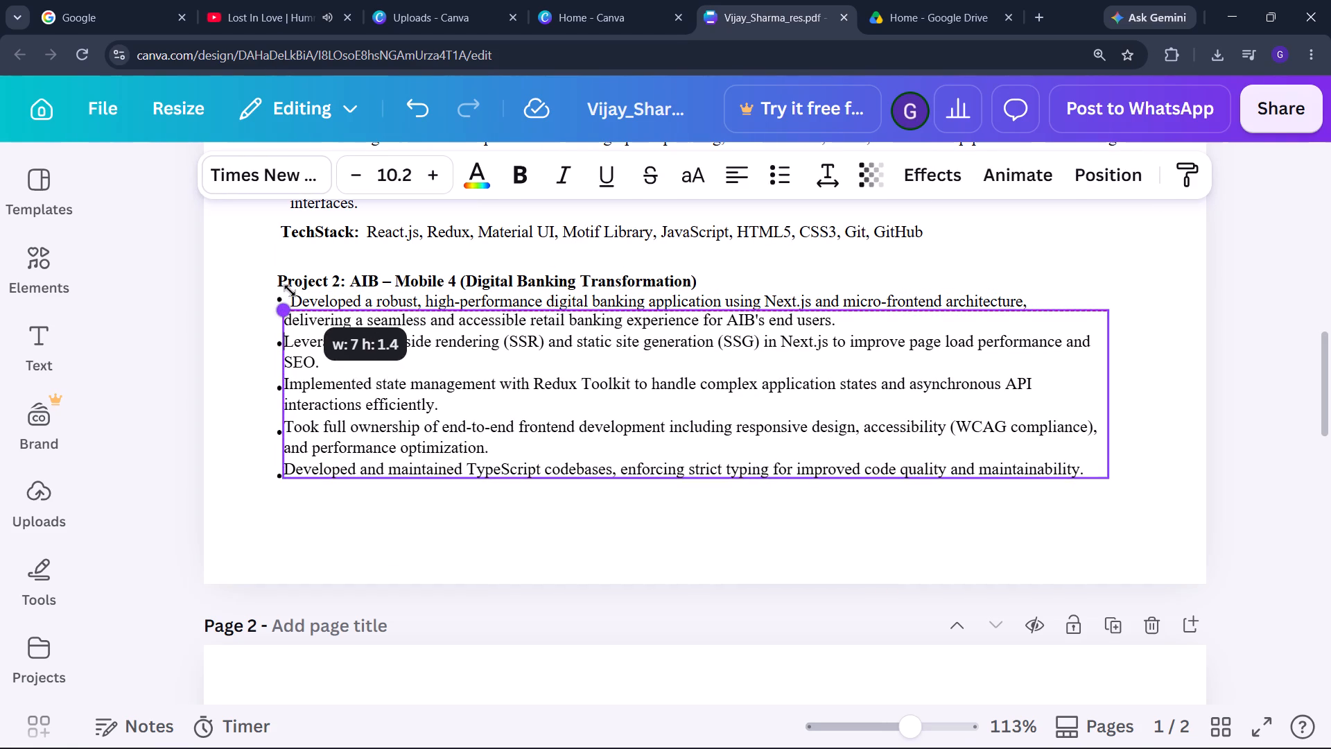
pyautogui.moveTo(290, 291); pyautogui.dragTo(295, 306)
pyautogui.doubleClick(296, 306)
pyautogui.click(398, 395)
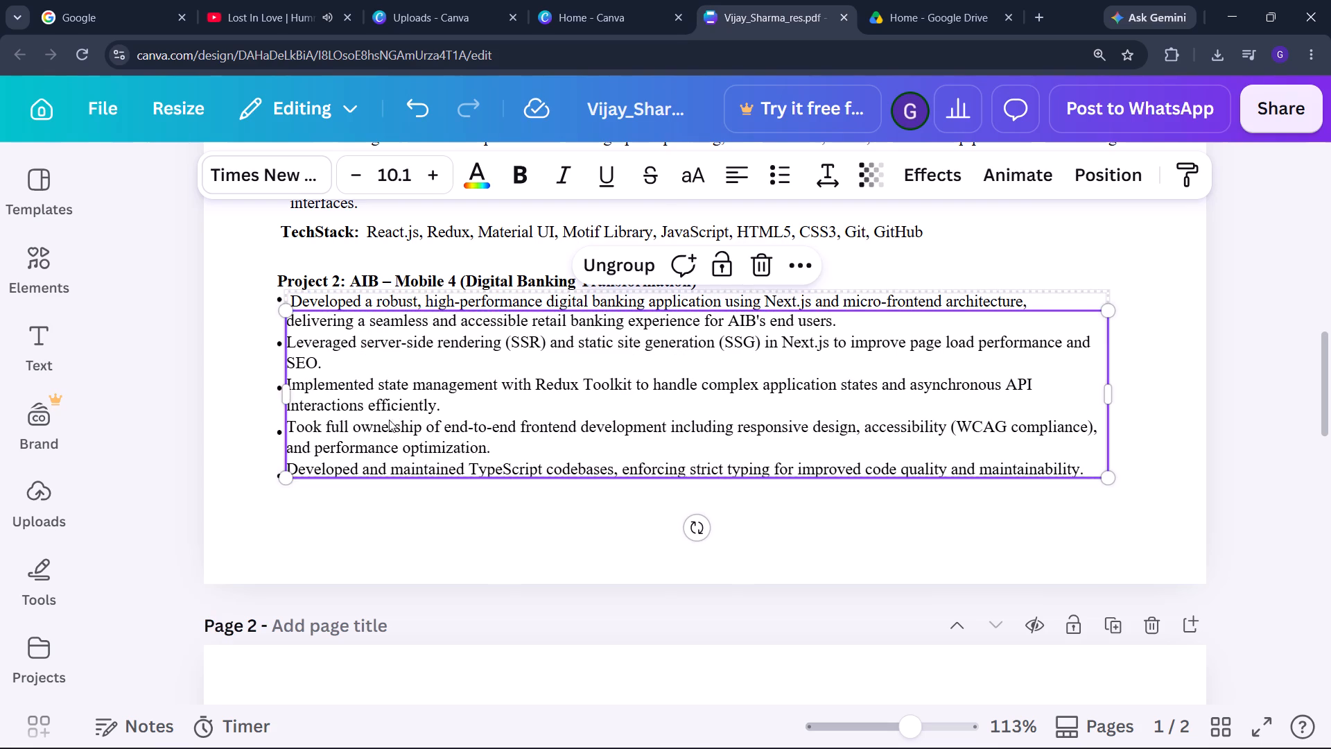
pyautogui.click(379, 531)
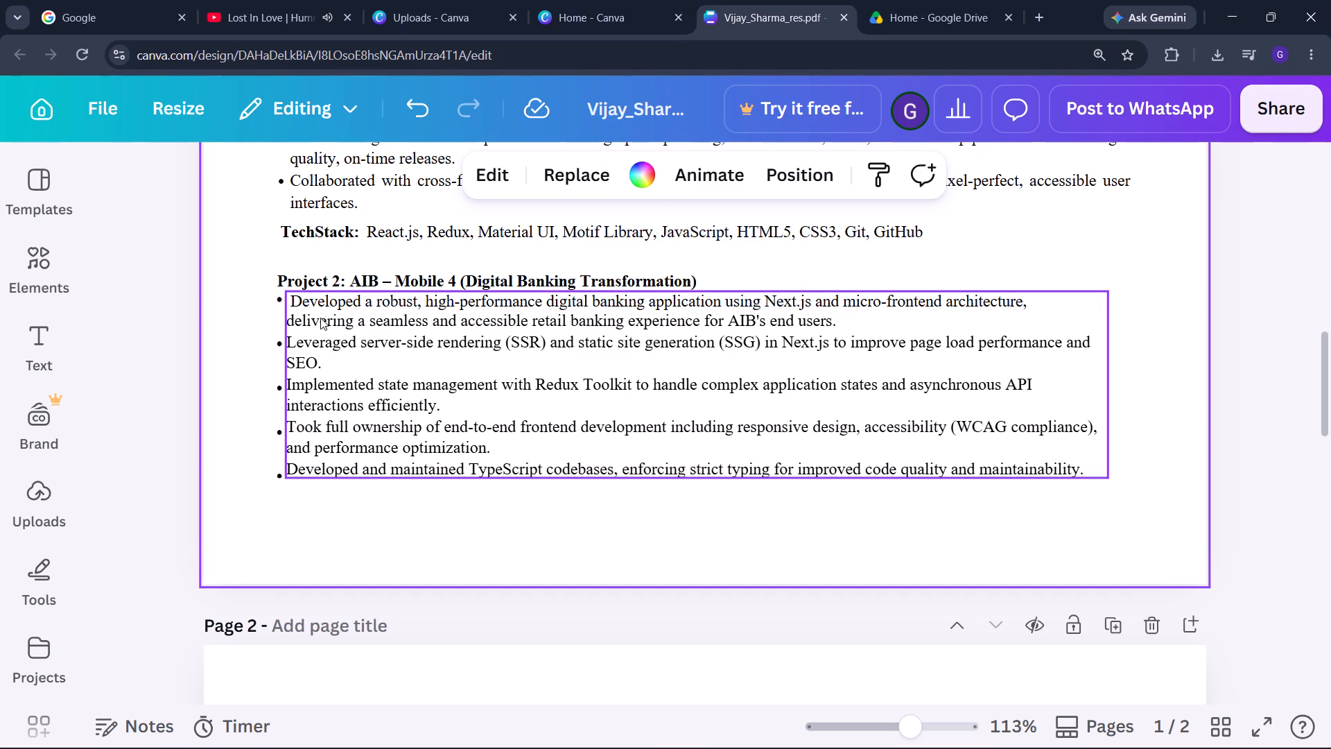
# Delete the leading space before "Developed a robust" in the first line of the grouped Project 2 text.
pyautogui.click(297, 298)
pyautogui.click(288, 304)
pyautogui.click(295, 302)
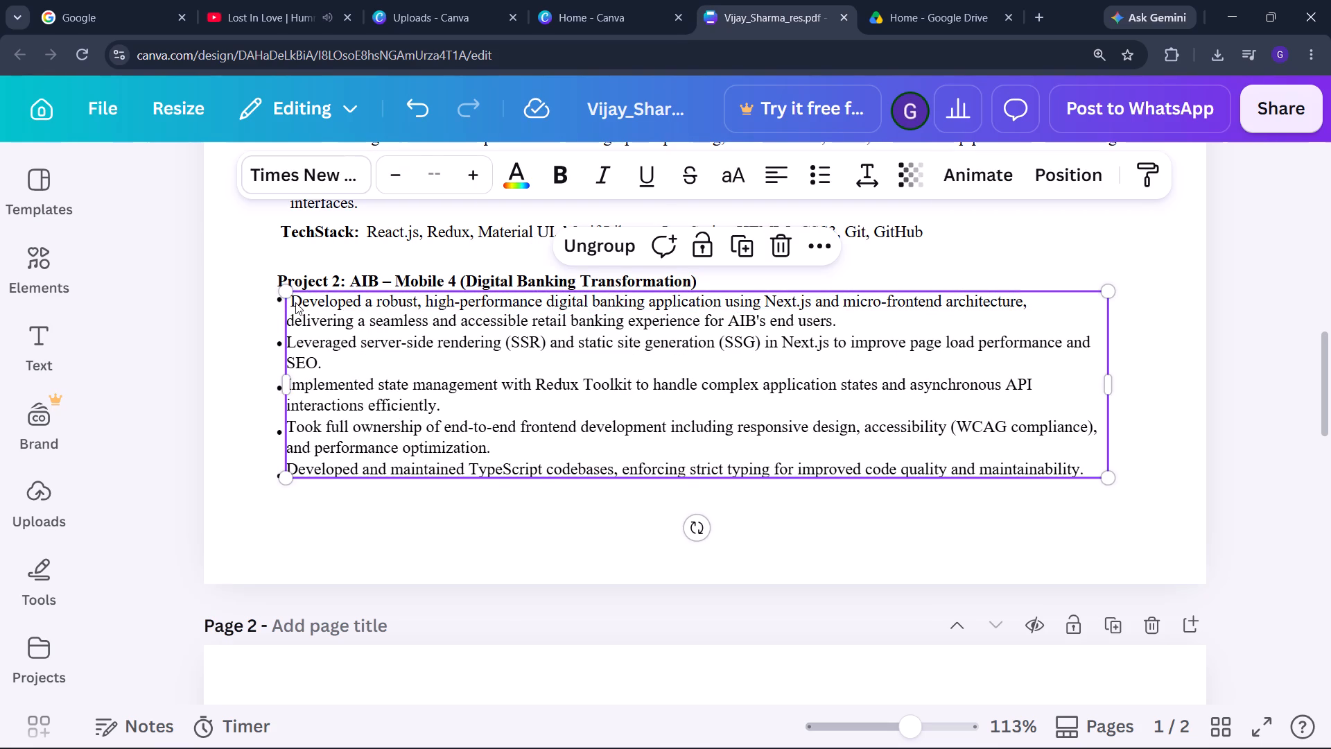
pyautogui.doubleClick(299, 308)
pyautogui.click(299, 306)
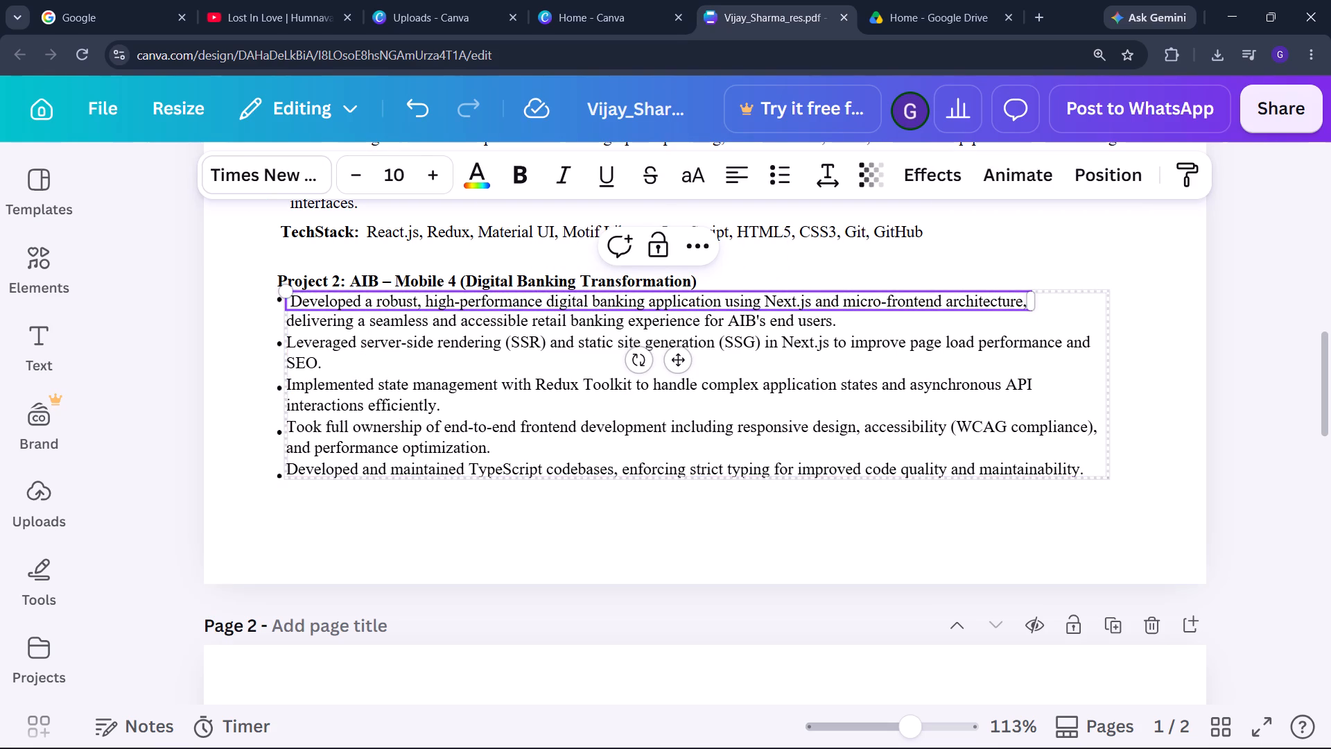
pyautogui.press('Left')
pyautogui.press('BackSpace')
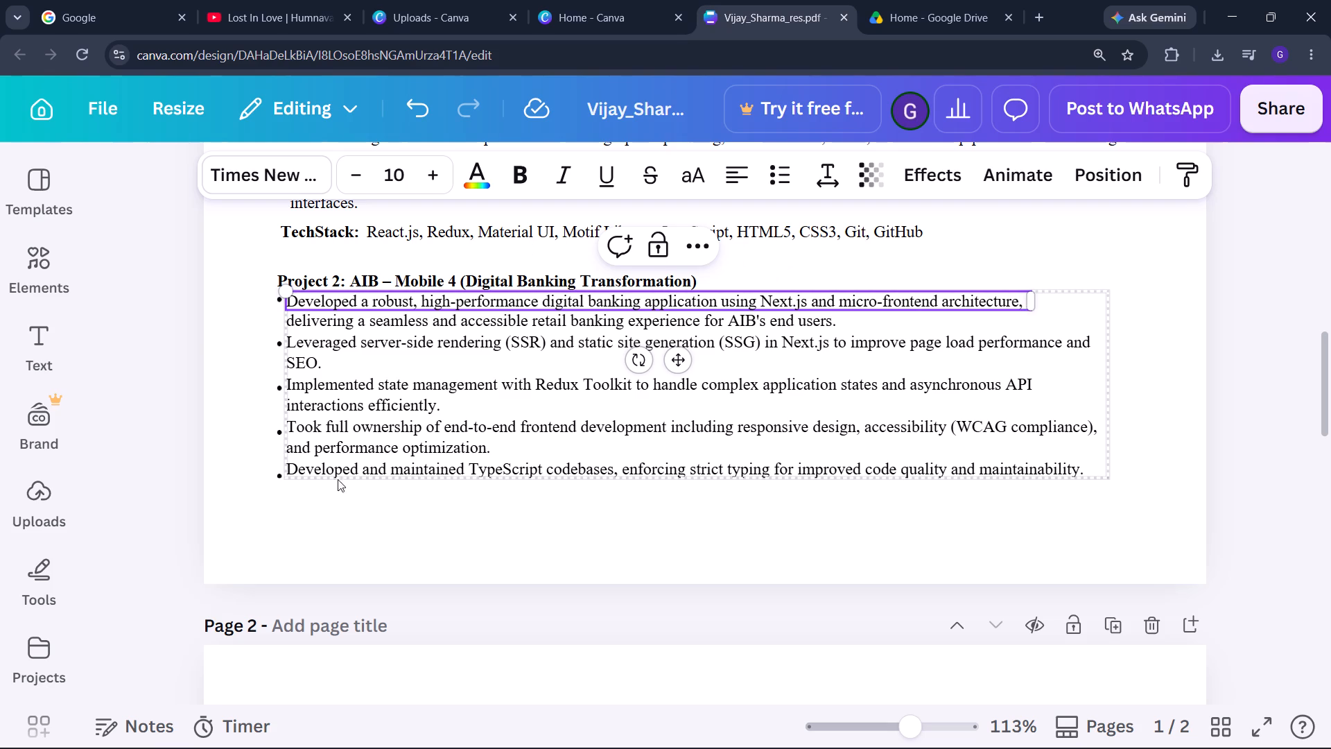
pyautogui.click(339, 493)
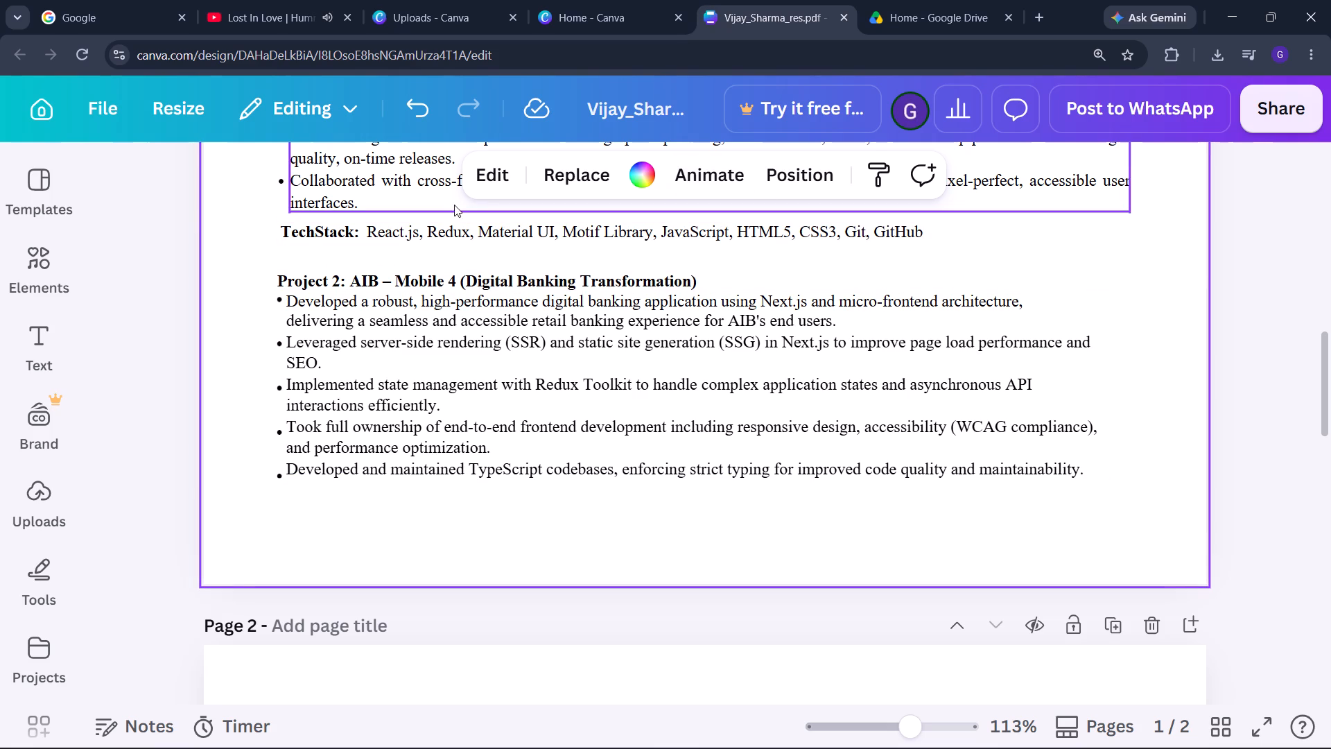
# Check the letter spacing and line spacing settings of the Project 1 bullet text.
pyautogui.click(397, 171)
pyautogui.doubleClick(826, 175)
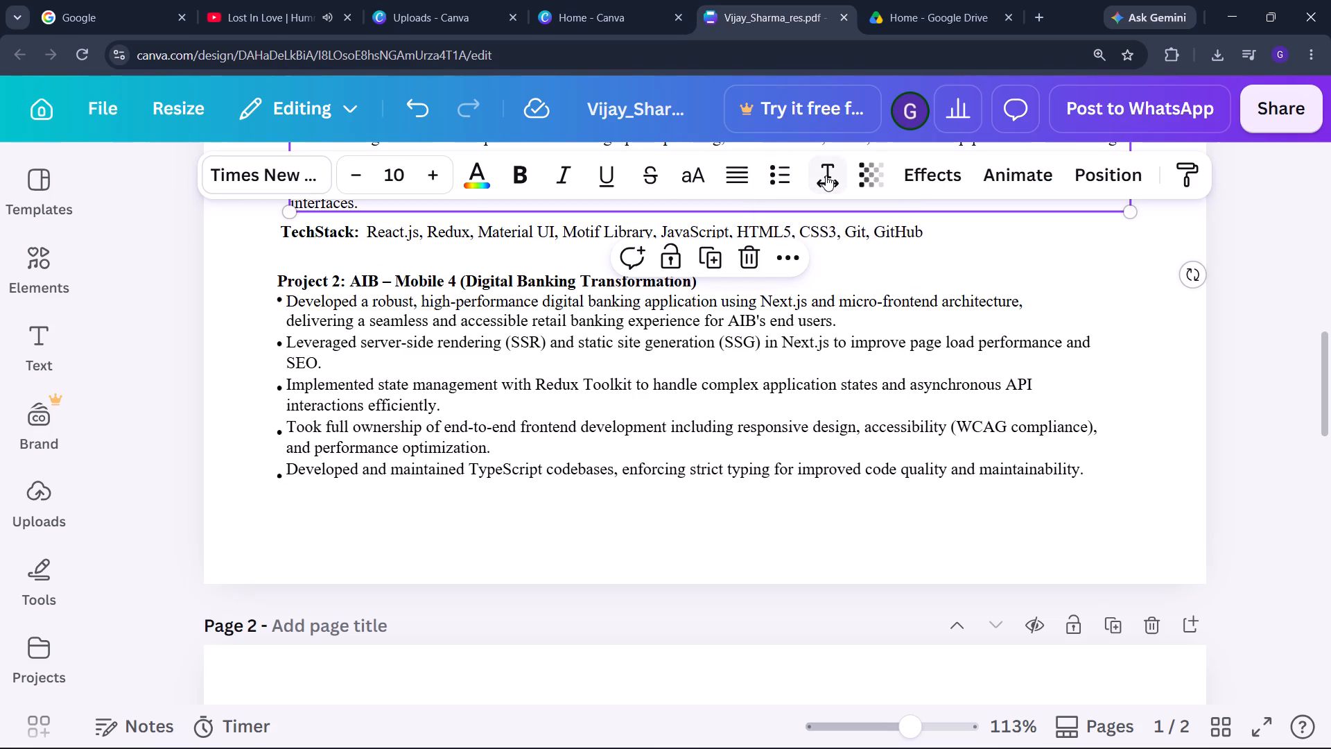
pyautogui.doubleClick(816, 180)
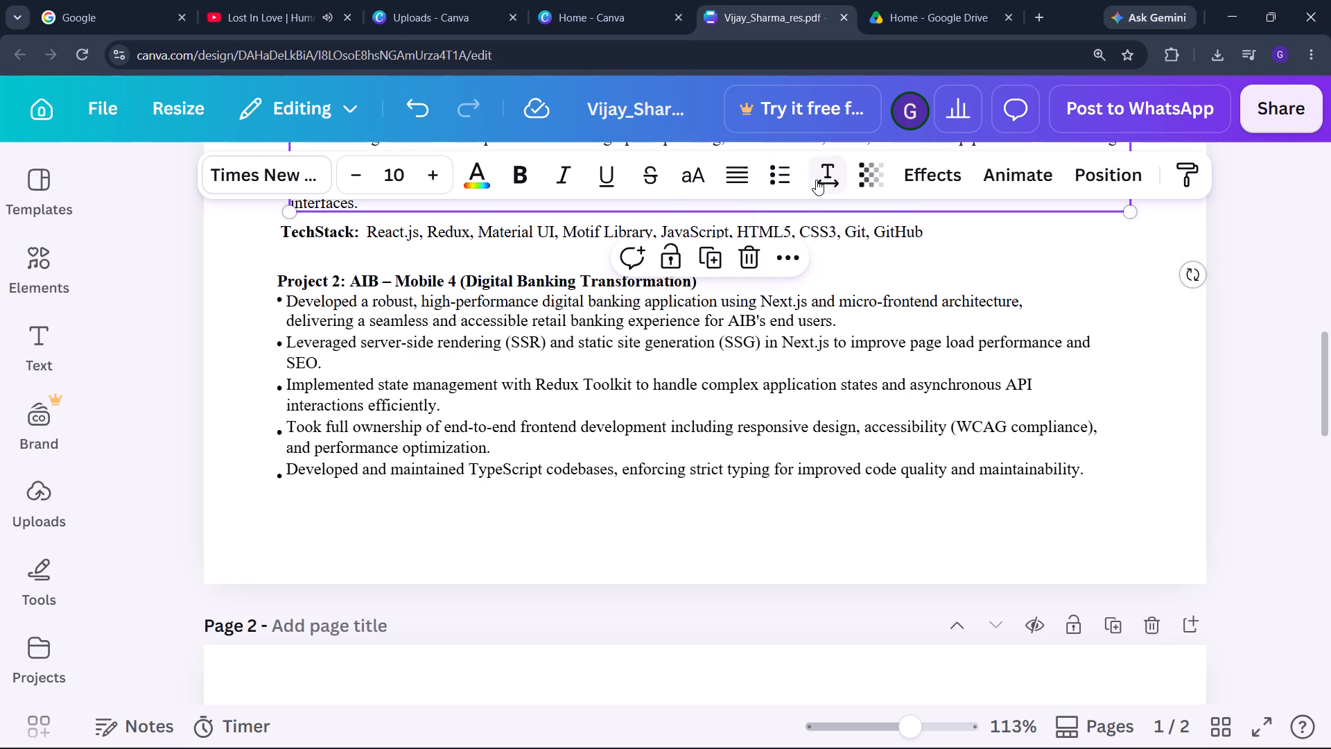
pyautogui.scroll(3, 803, 211)
pyautogui.click(822, 176)
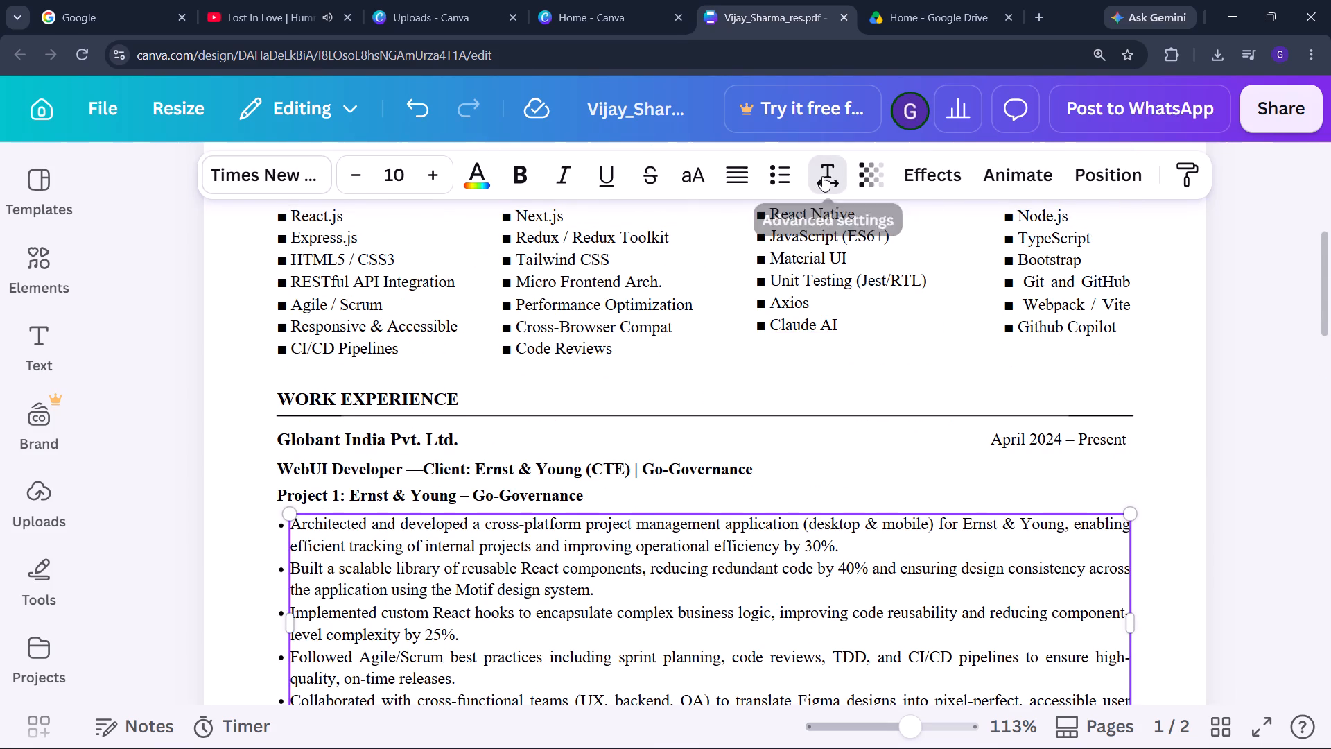
pyautogui.scroll(-3, 534, 510)
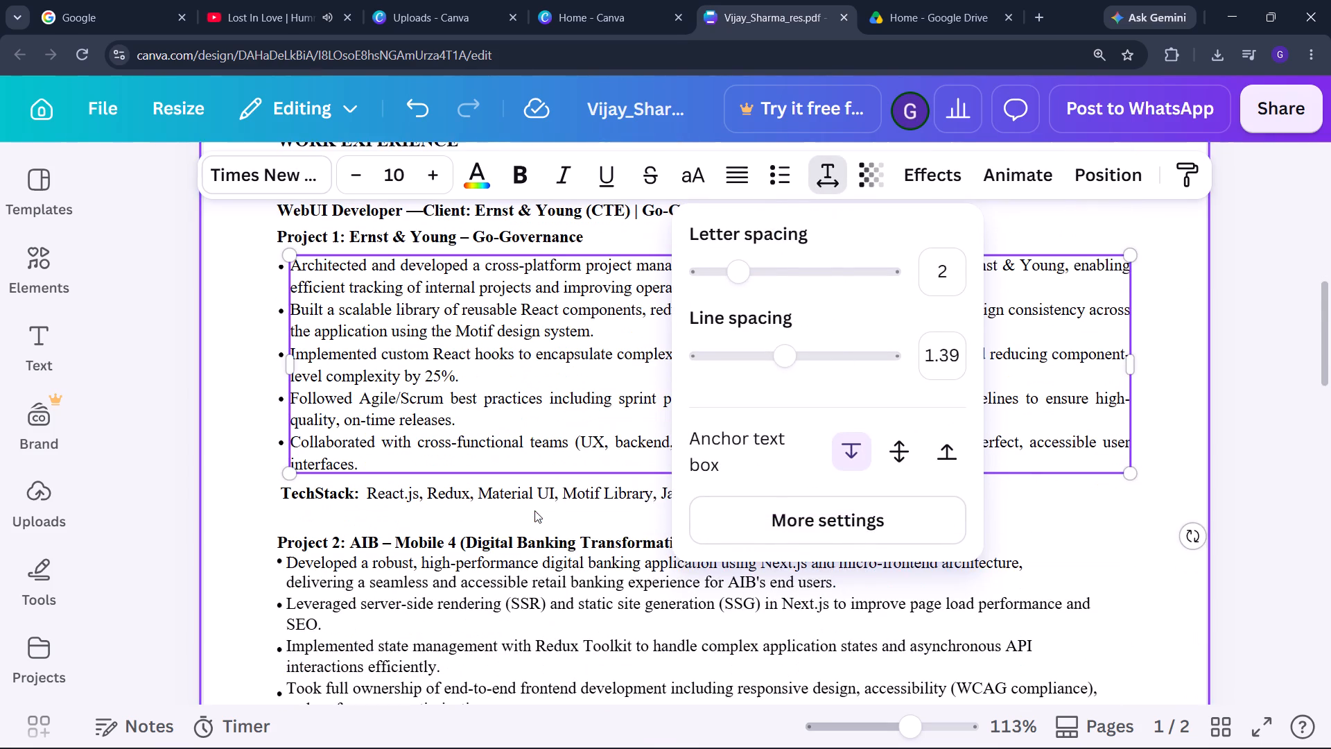
# Justify the grouped Project 2 bullet text.
pyautogui.click(476, 603)
pyautogui.click(769, 172)
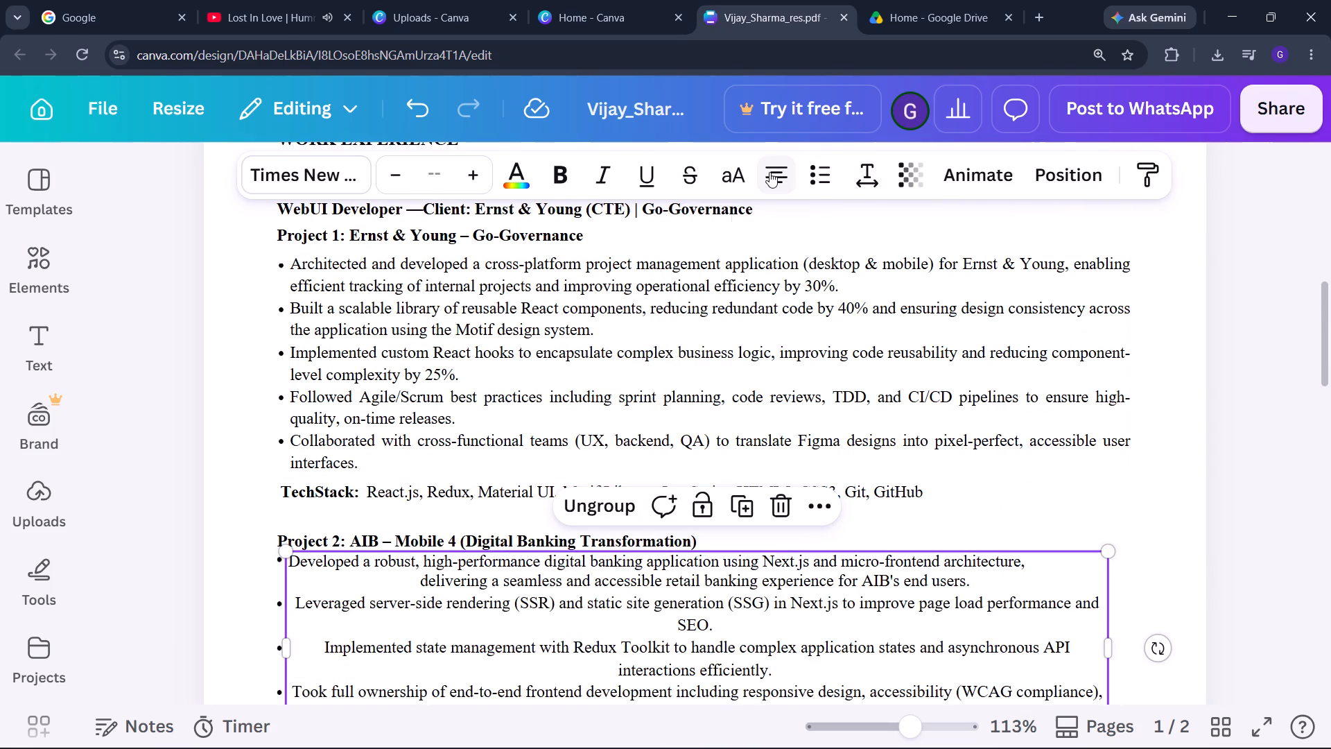
pyautogui.doubleClick(769, 172)
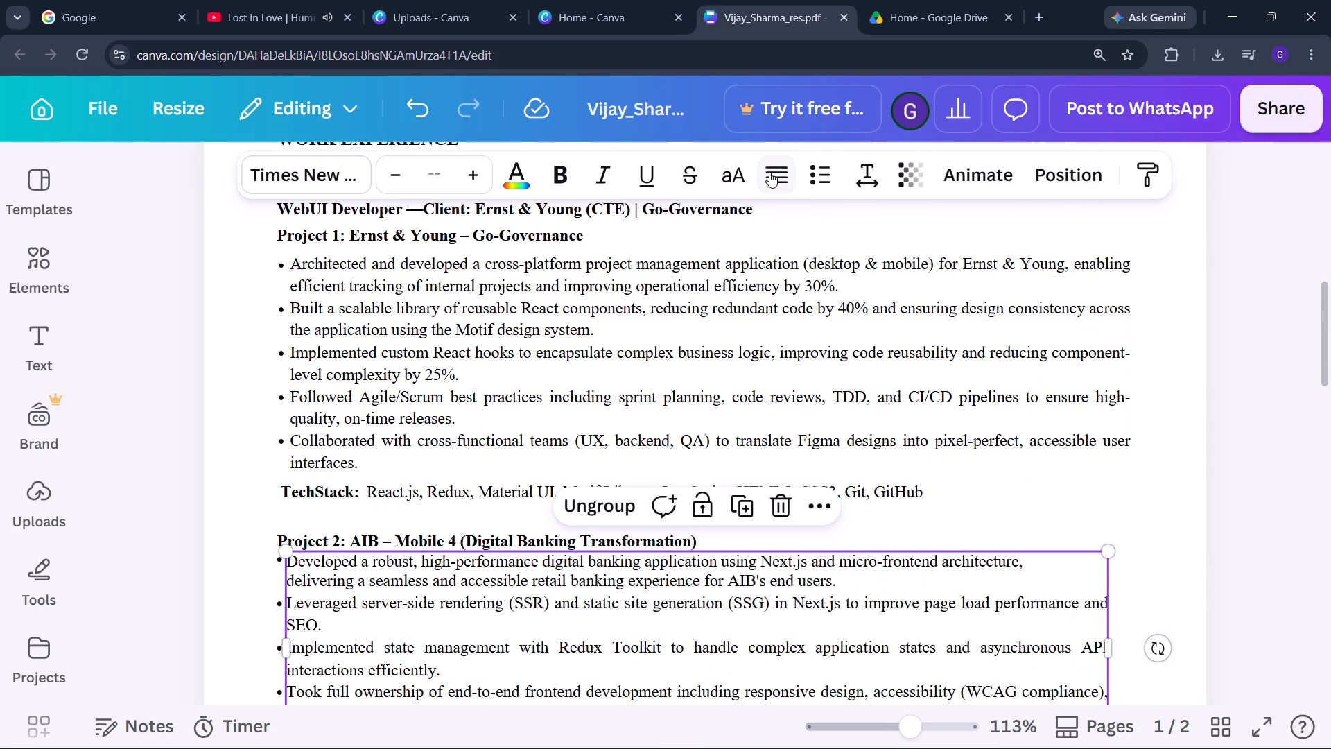
# Set the letter spacing of the grouped Project 2 text to 2.
pyautogui.click(860, 176)
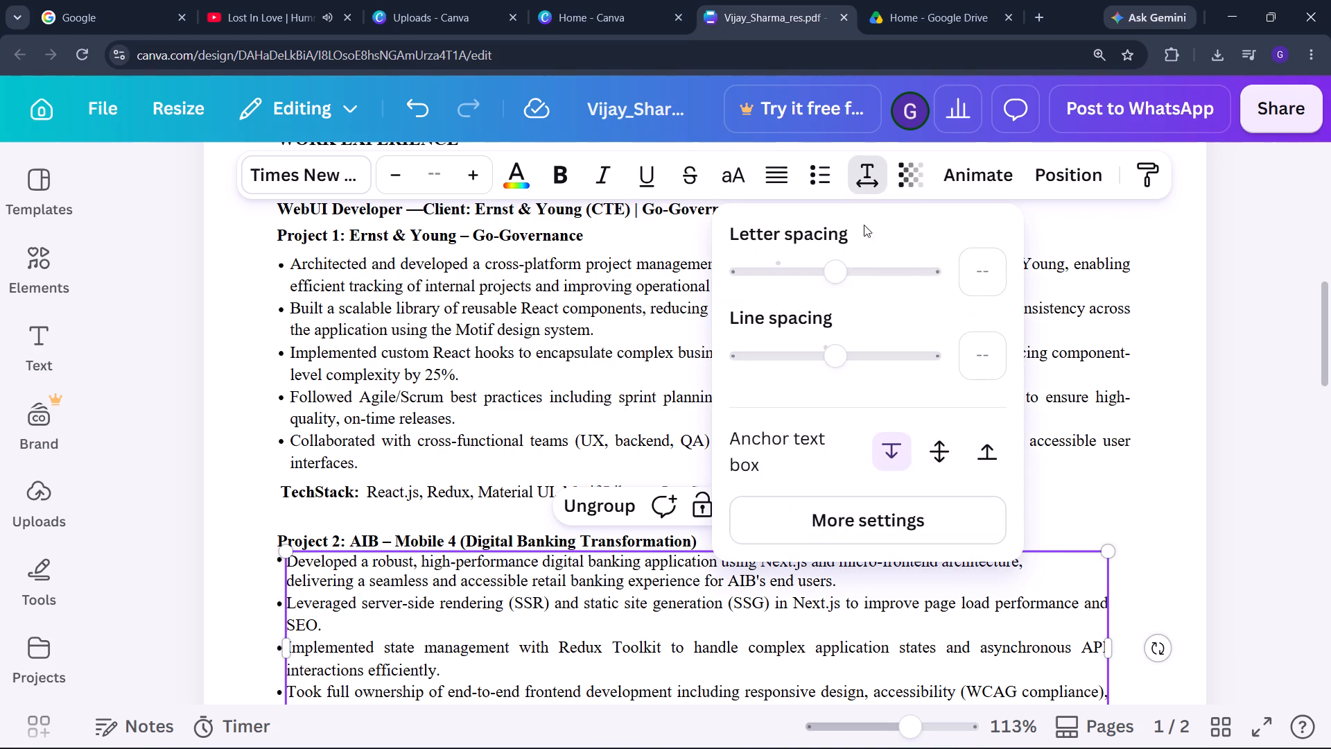
pyautogui.moveTo(842, 272); pyautogui.dragTo(831, 274)
pyautogui.moveTo(828, 274); pyautogui.dragTo(813, 274)
pyautogui.moveTo(806, 274); pyautogui.dragTo(761, 282)
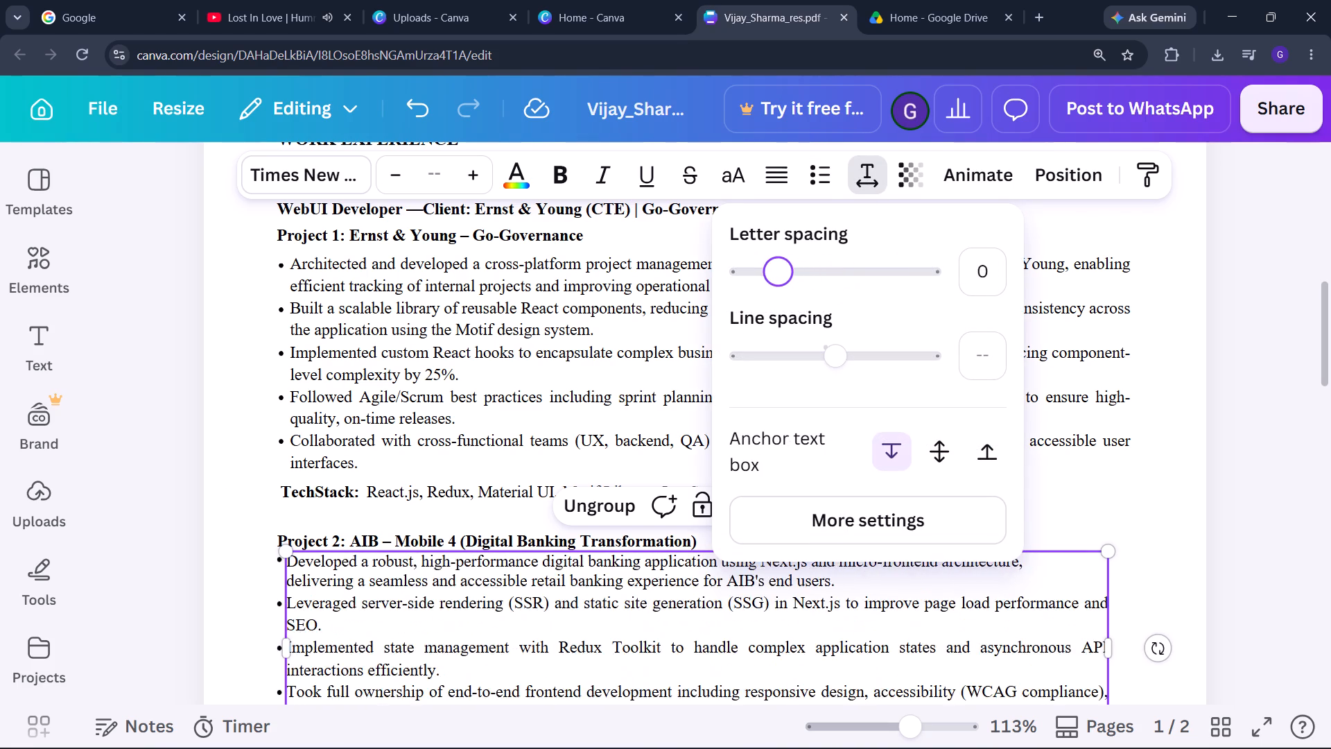
pyautogui.moveTo(761, 282); pyautogui.dragTo(745, 282)
pyautogui.click(745, 282)
pyautogui.moveTo(745, 282); pyautogui.dragTo(758, 283)
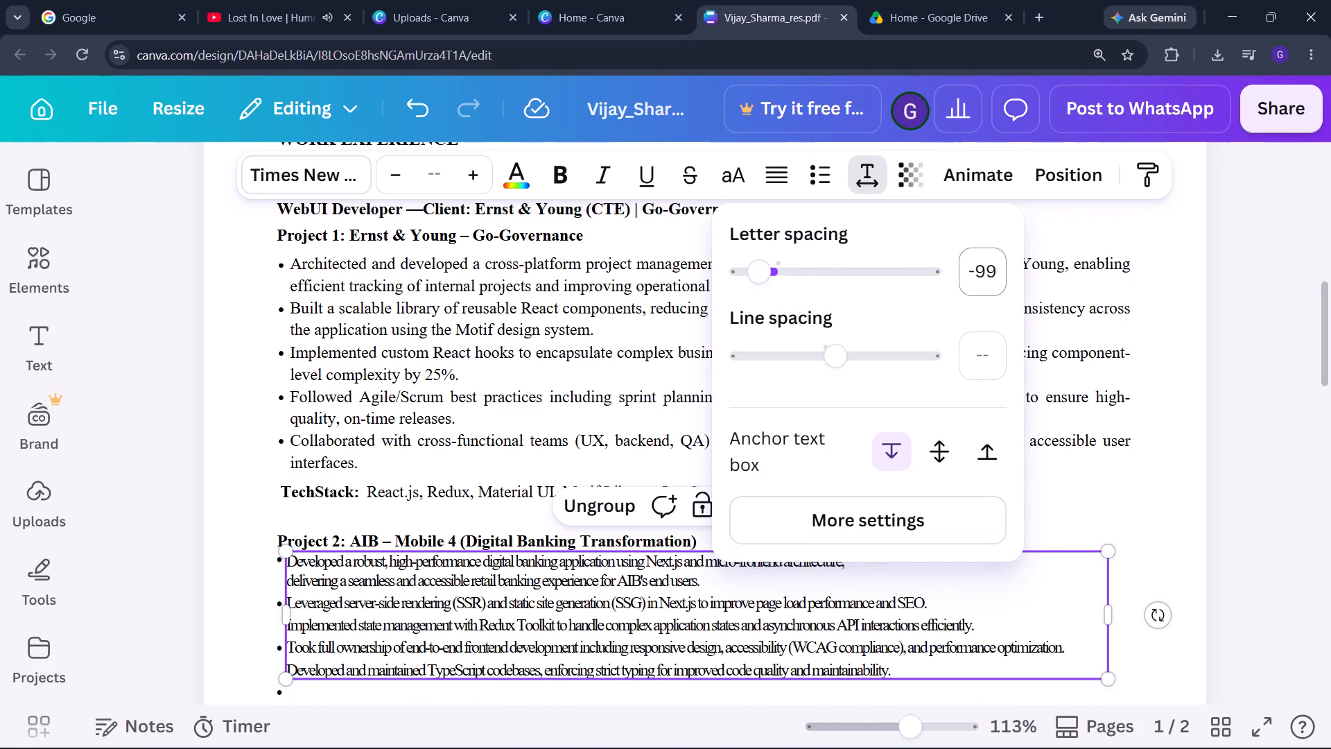
pyautogui.doubleClick(984, 265)
pyautogui.press('2')
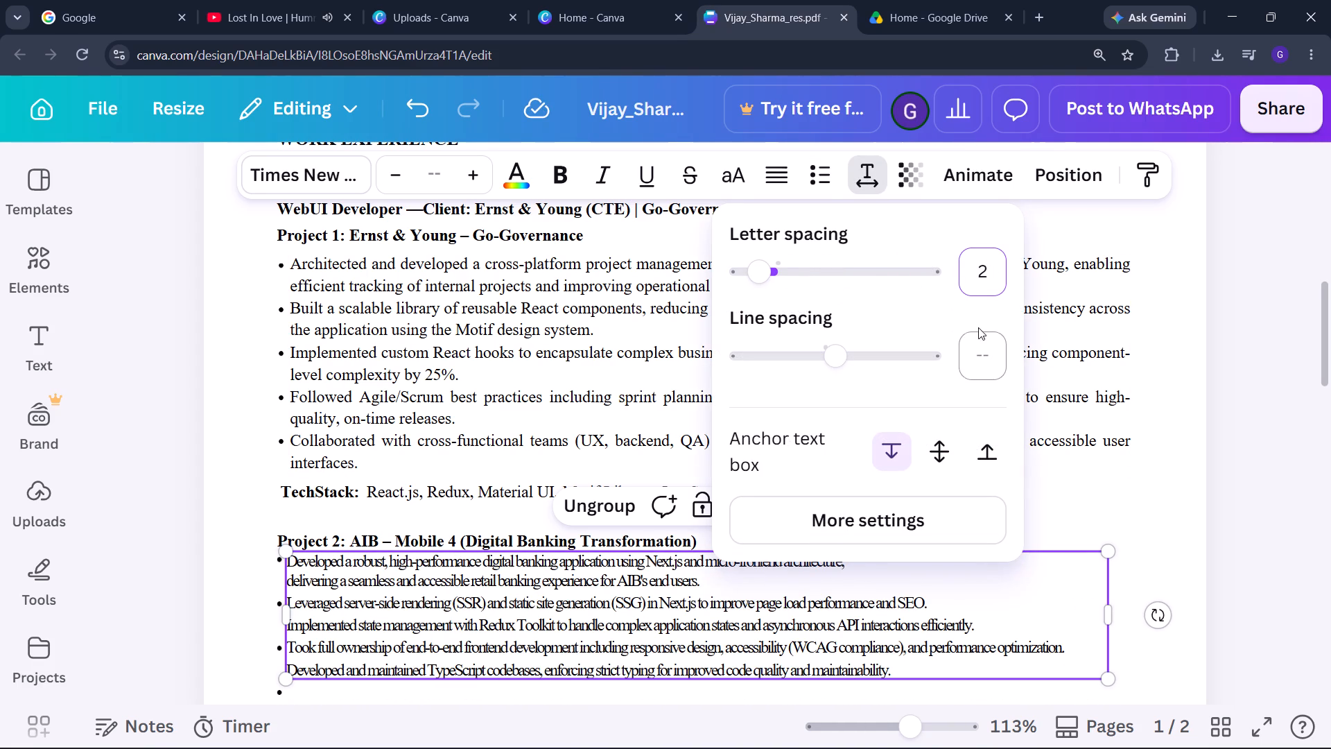
# Set the line spacing of the grouped Project 2 text to 1.39.
pyautogui.click(987, 343)
pyautogui.click(983, 358)
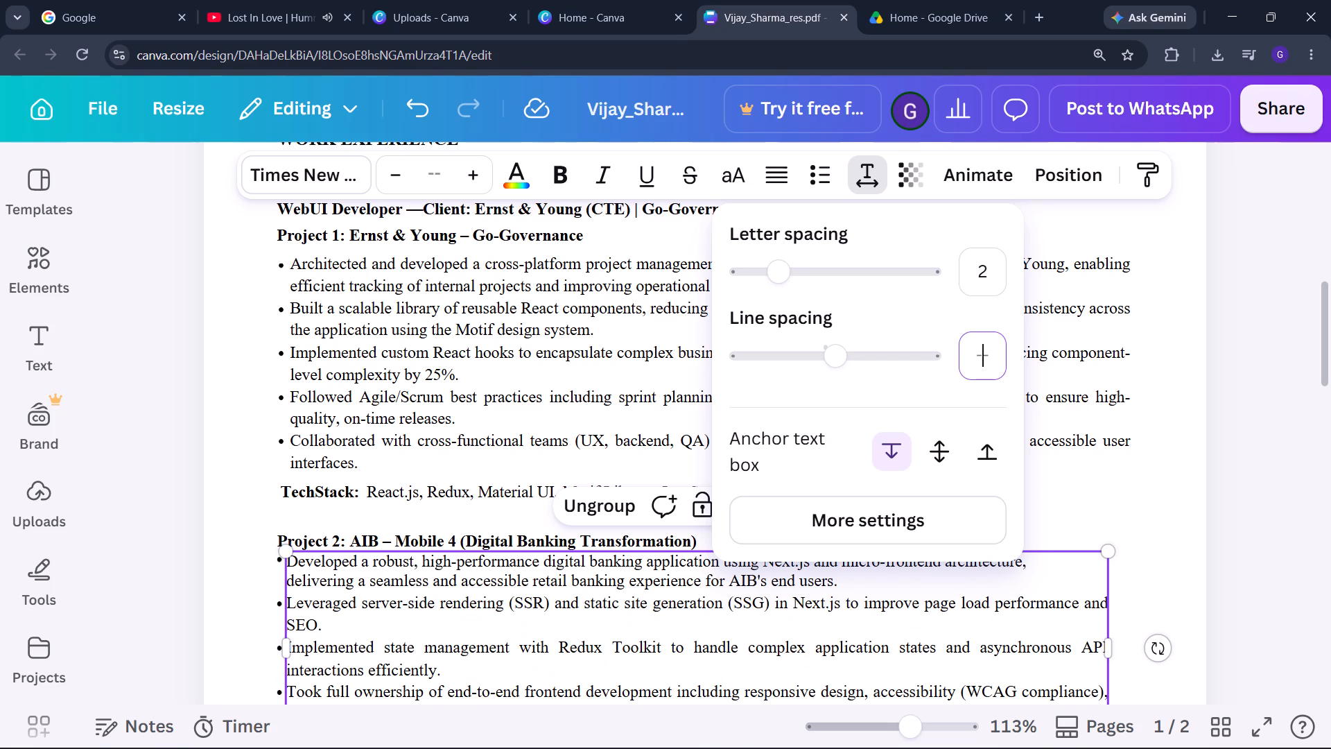
pyautogui.press('1')
pyautogui.press('.')
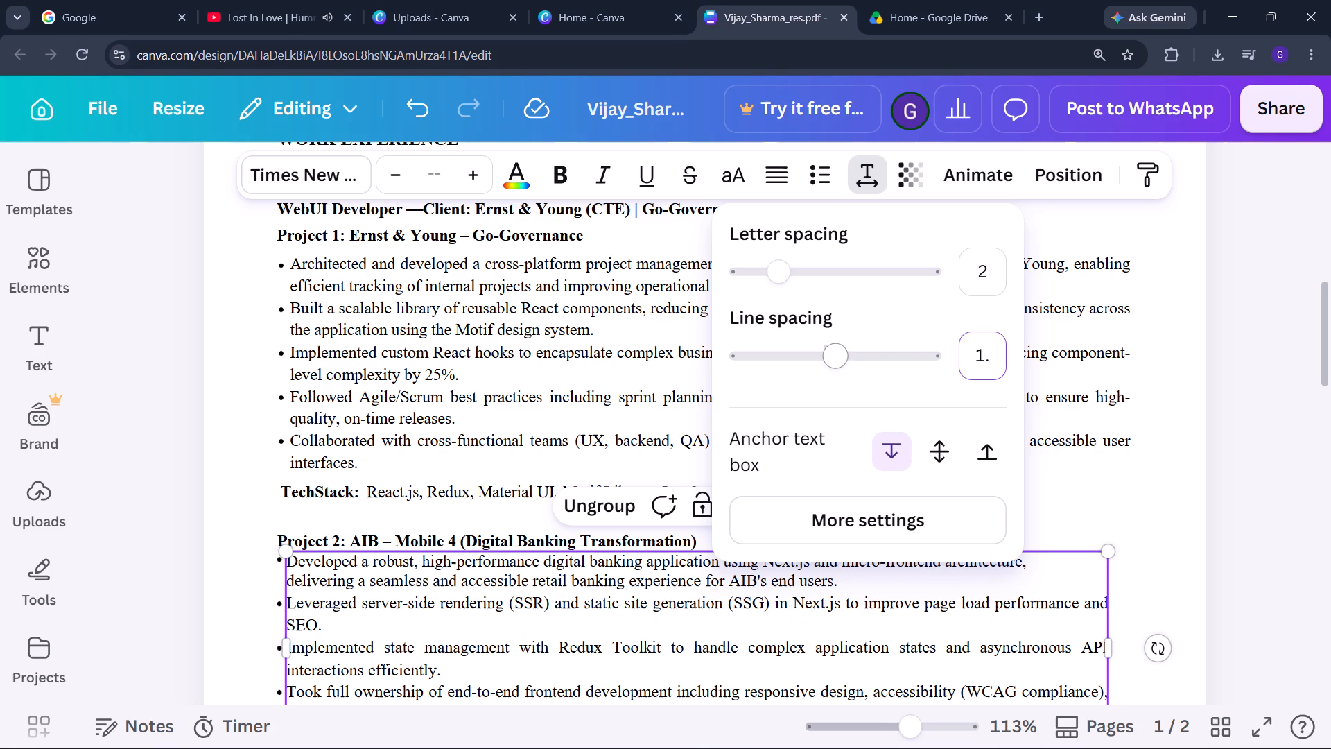
pyautogui.write('39')
pyautogui.press('Return')
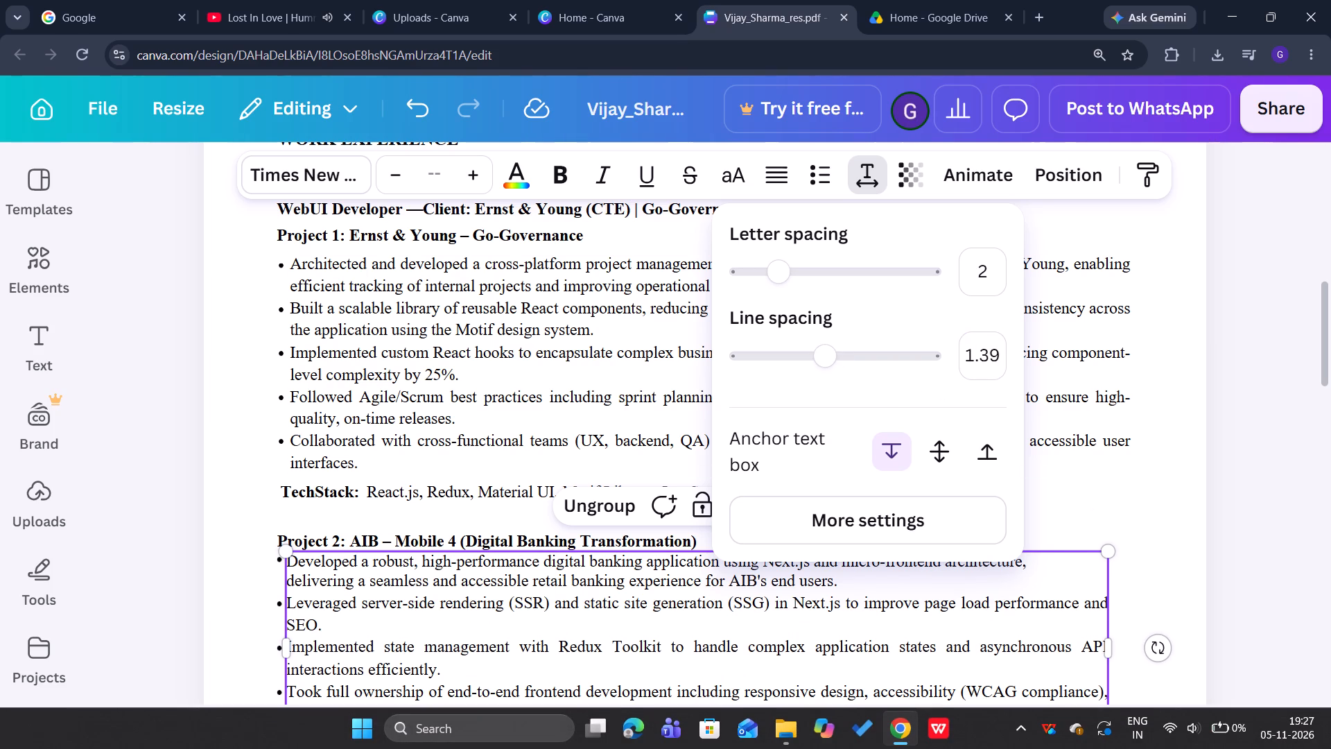
pyautogui.click(1139, 506)
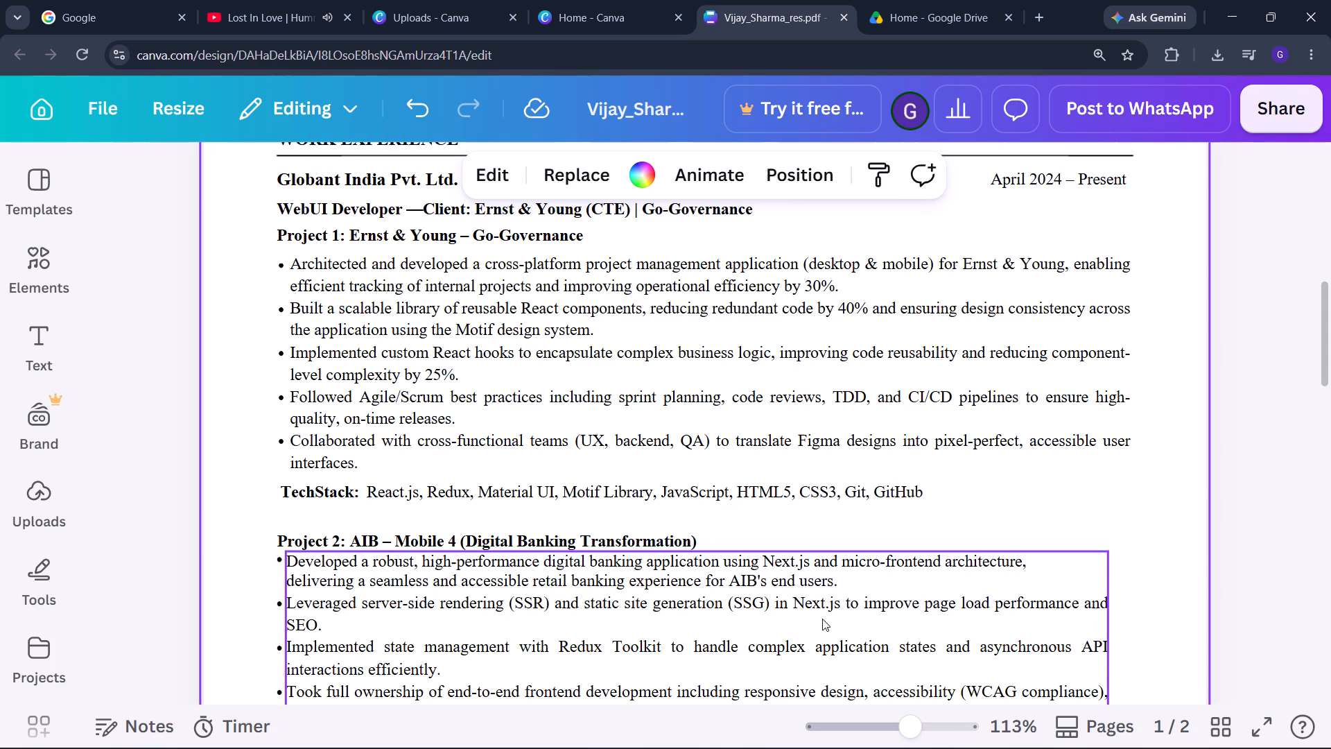
# Shift the grouped Project 2 text slightly away from its bullet dots and extend its right edge to match the Project 1 text.
pyautogui.scroll(-3, 837, 533)
pyautogui.scroll(1, 837, 533)
pyautogui.click(769, 479)
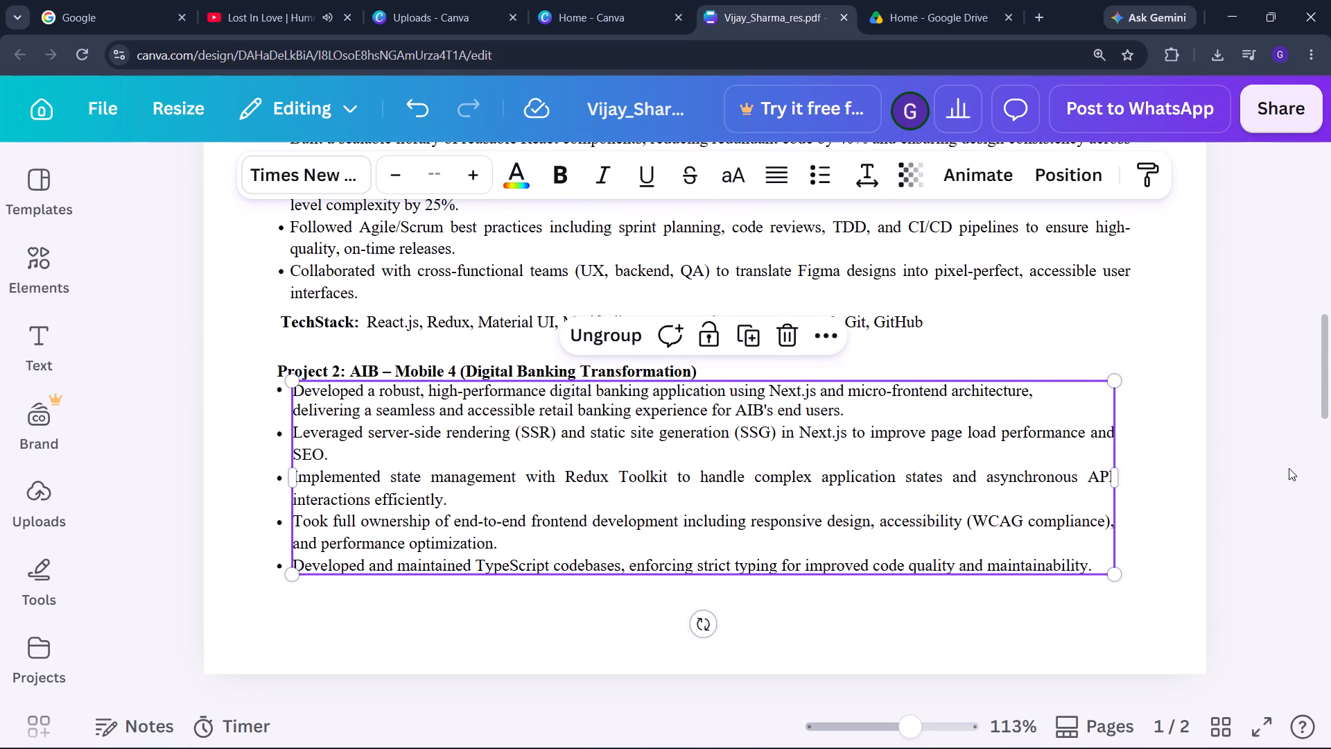
pyautogui.moveTo(1117, 474); pyautogui.dragTo(1144, 476)
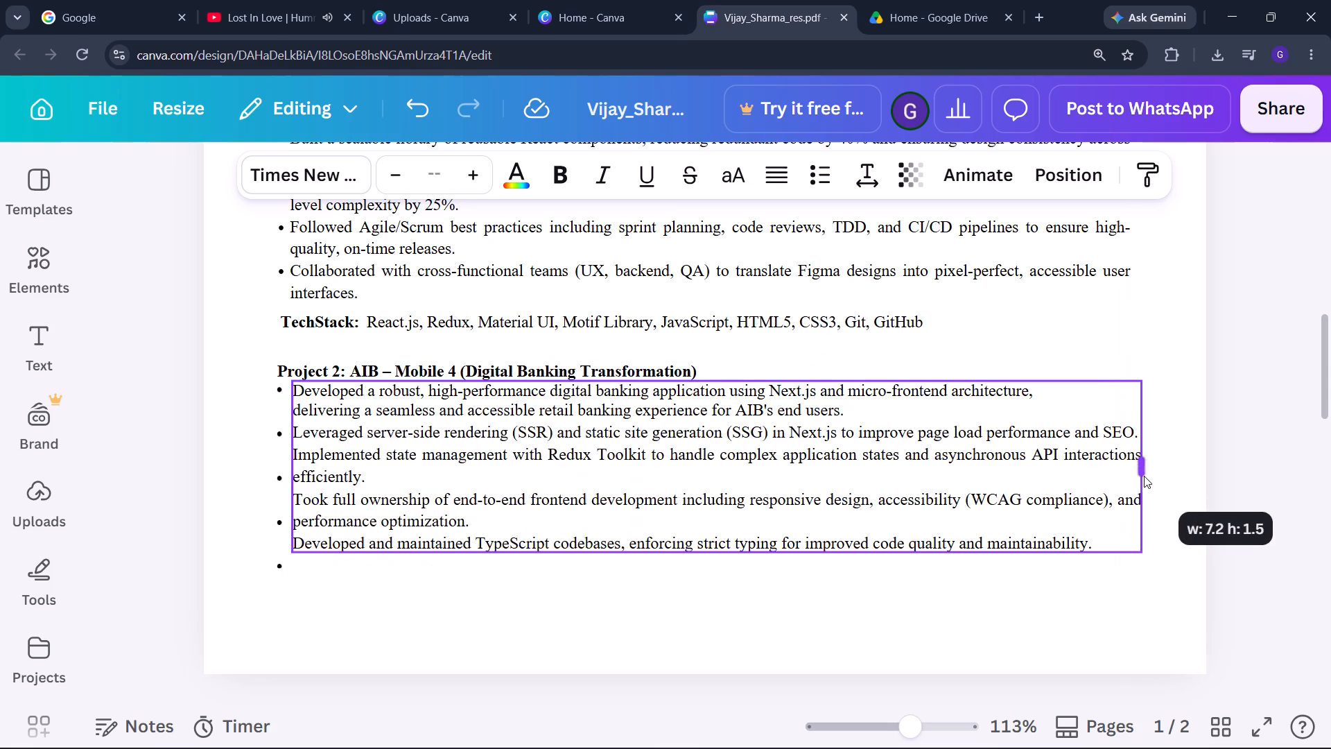
pyautogui.moveTo(1144, 476); pyautogui.dragTo(1136, 476)
pyautogui.click(1016, 617)
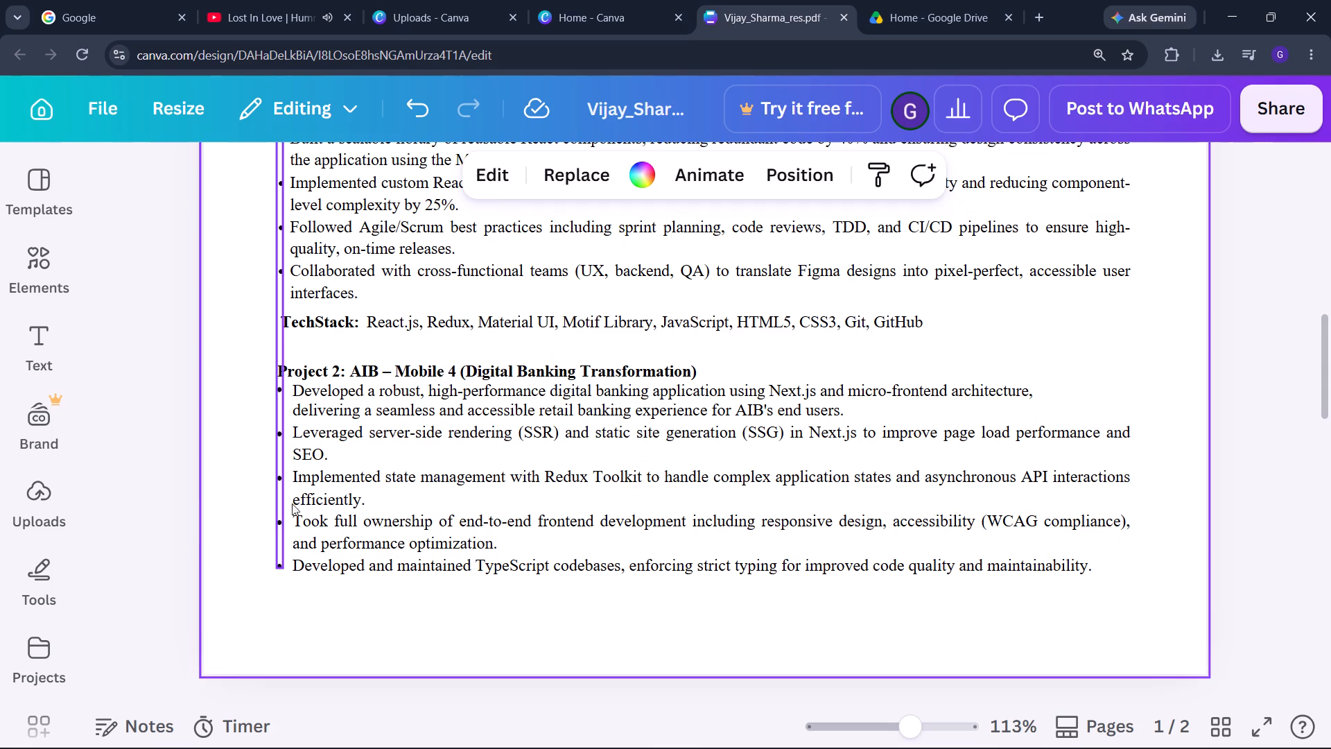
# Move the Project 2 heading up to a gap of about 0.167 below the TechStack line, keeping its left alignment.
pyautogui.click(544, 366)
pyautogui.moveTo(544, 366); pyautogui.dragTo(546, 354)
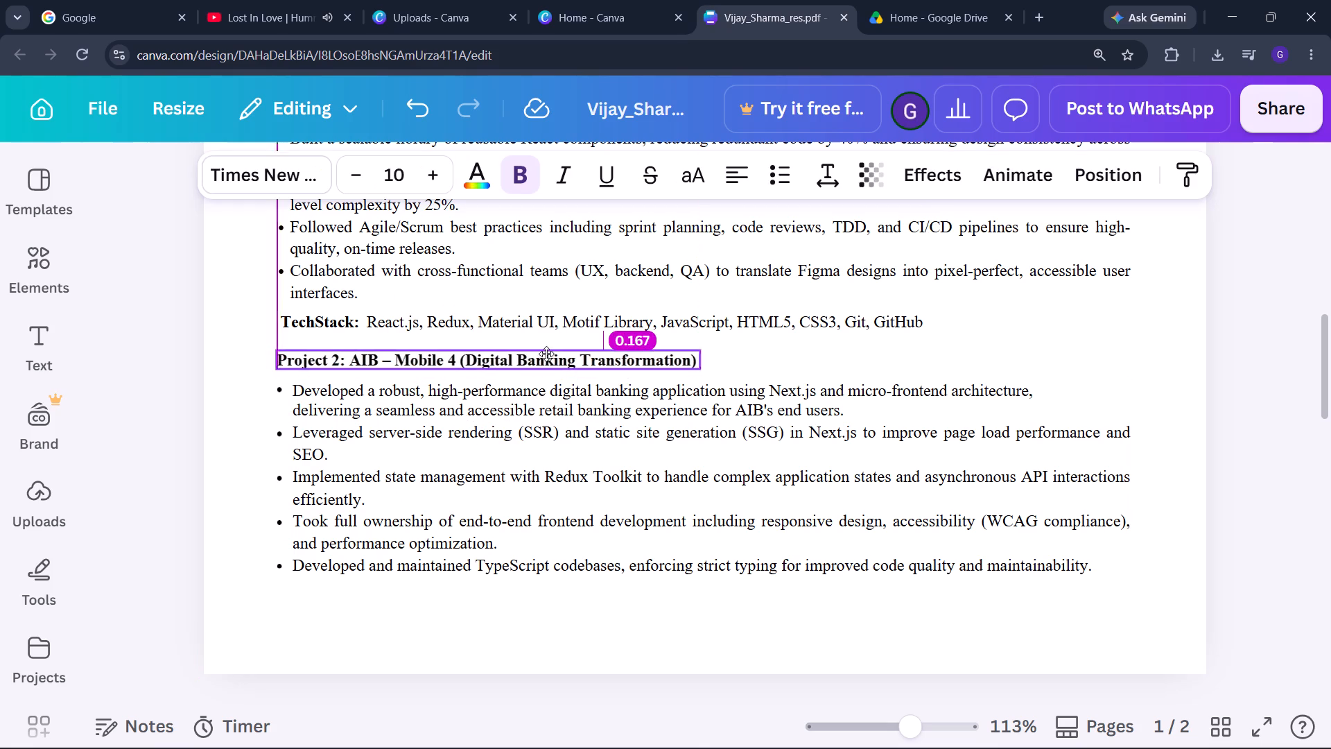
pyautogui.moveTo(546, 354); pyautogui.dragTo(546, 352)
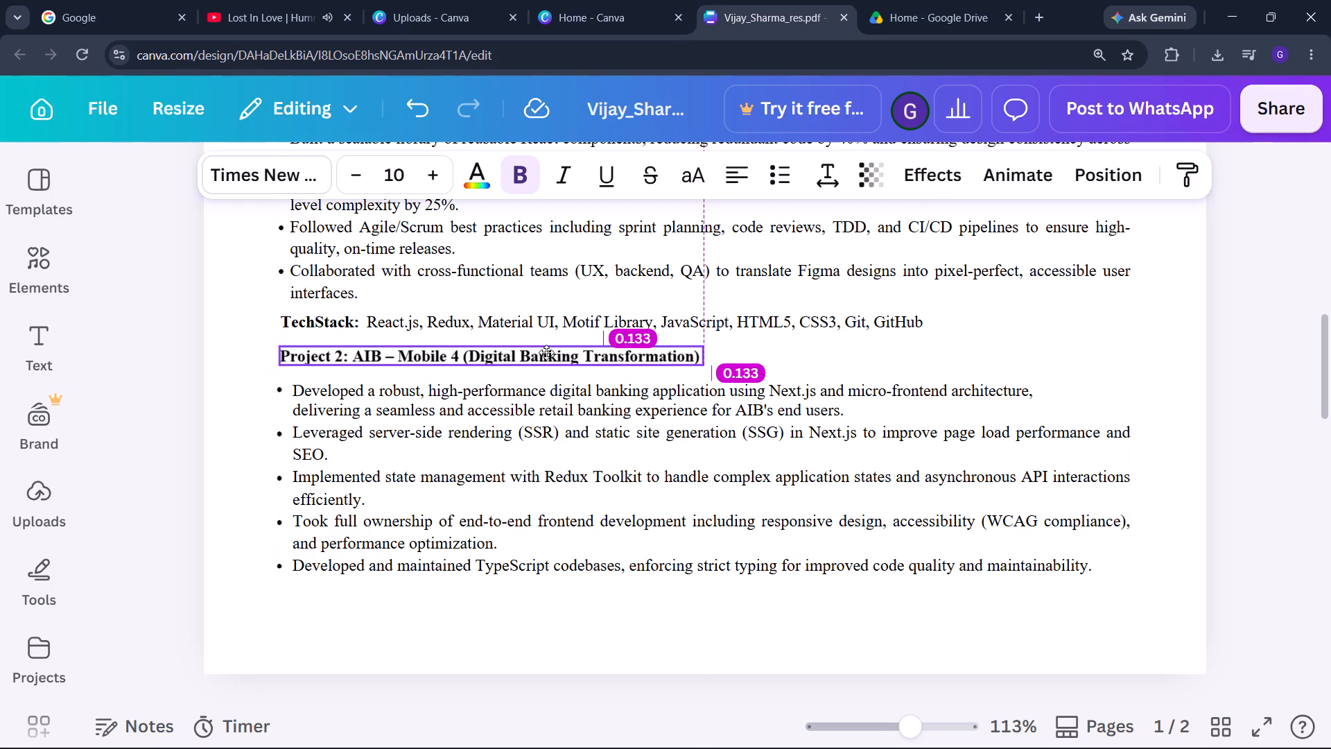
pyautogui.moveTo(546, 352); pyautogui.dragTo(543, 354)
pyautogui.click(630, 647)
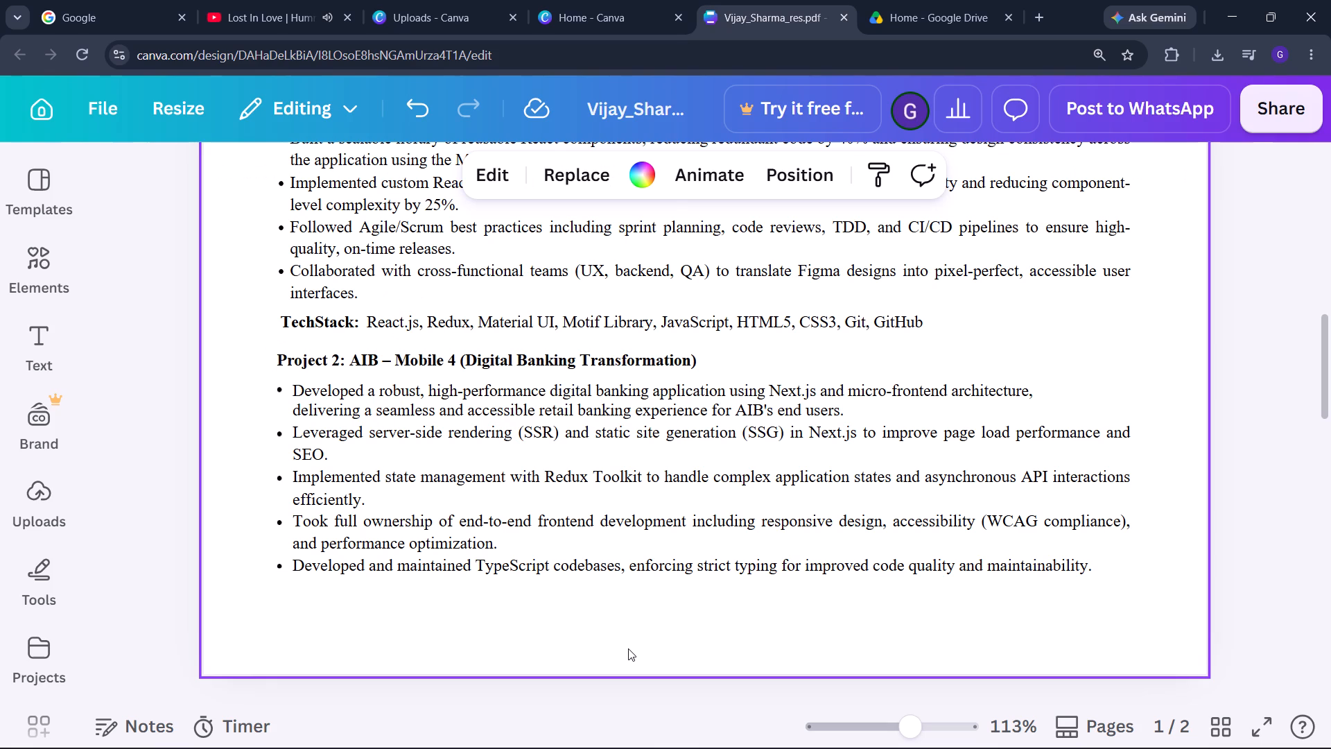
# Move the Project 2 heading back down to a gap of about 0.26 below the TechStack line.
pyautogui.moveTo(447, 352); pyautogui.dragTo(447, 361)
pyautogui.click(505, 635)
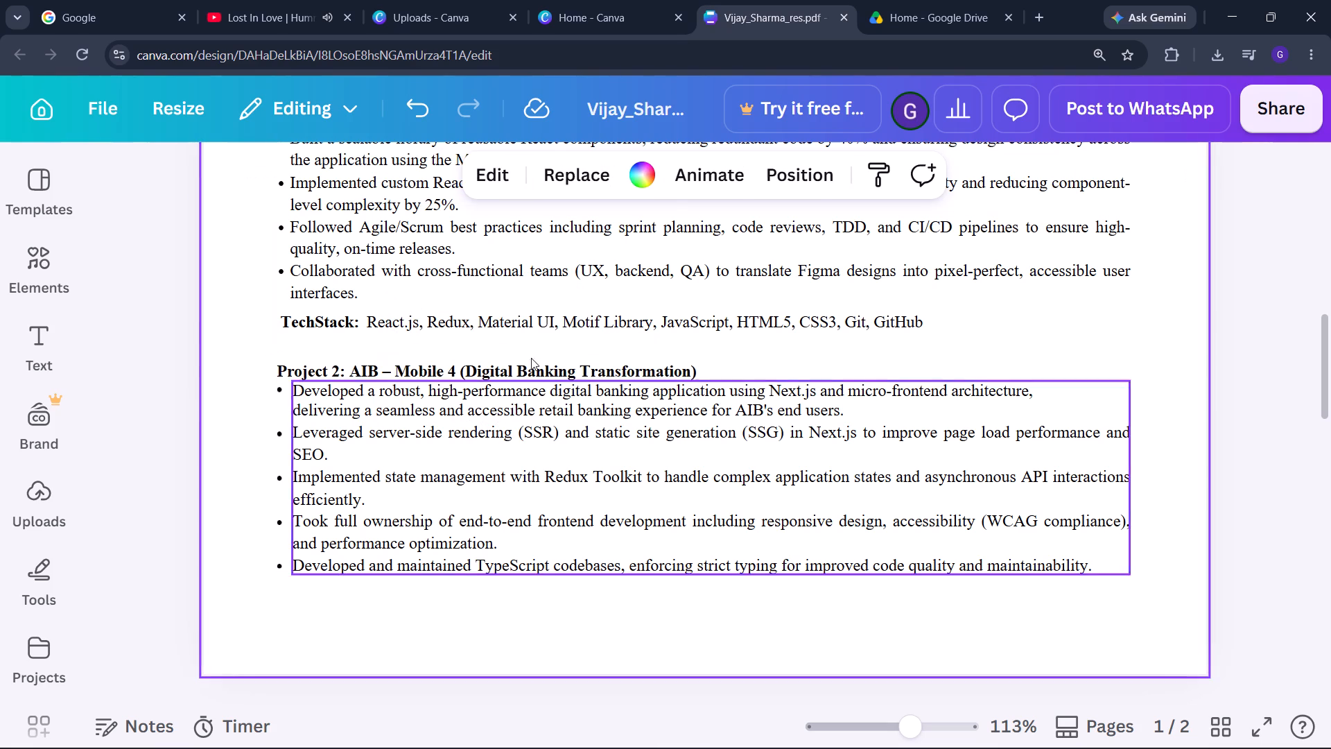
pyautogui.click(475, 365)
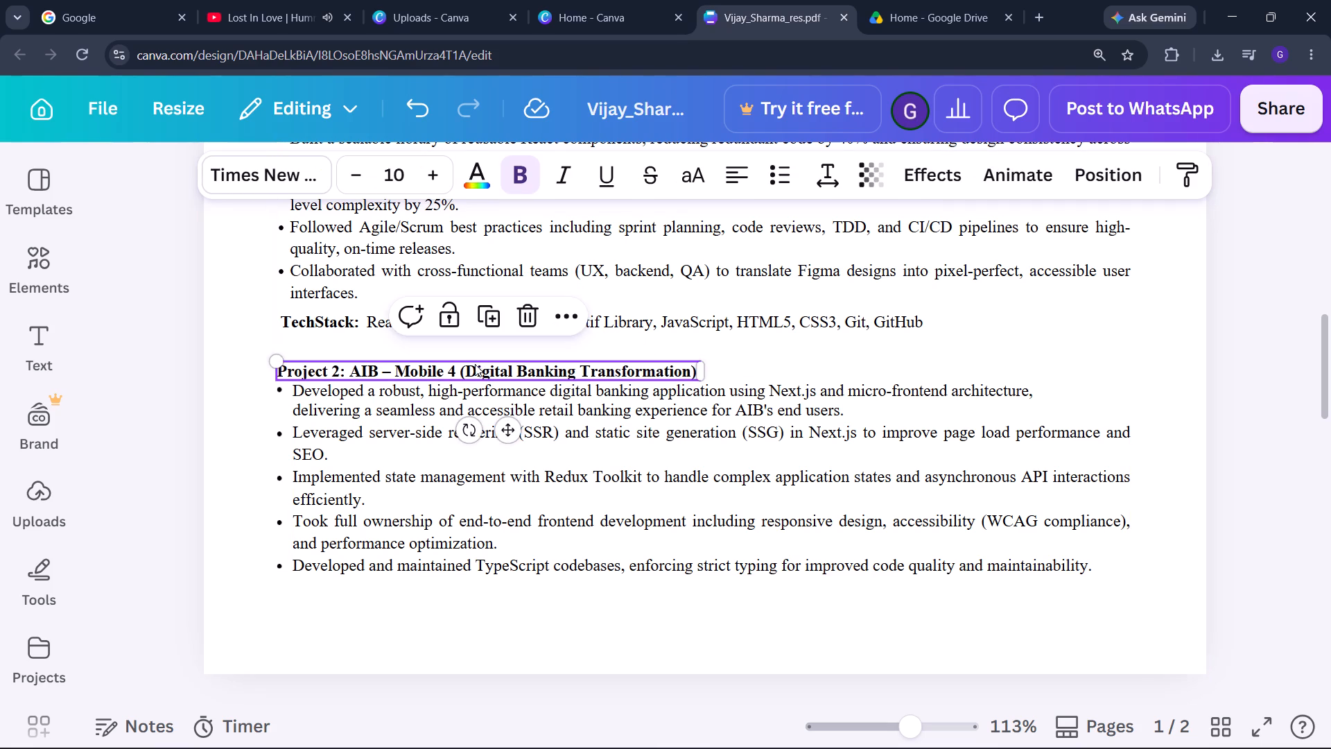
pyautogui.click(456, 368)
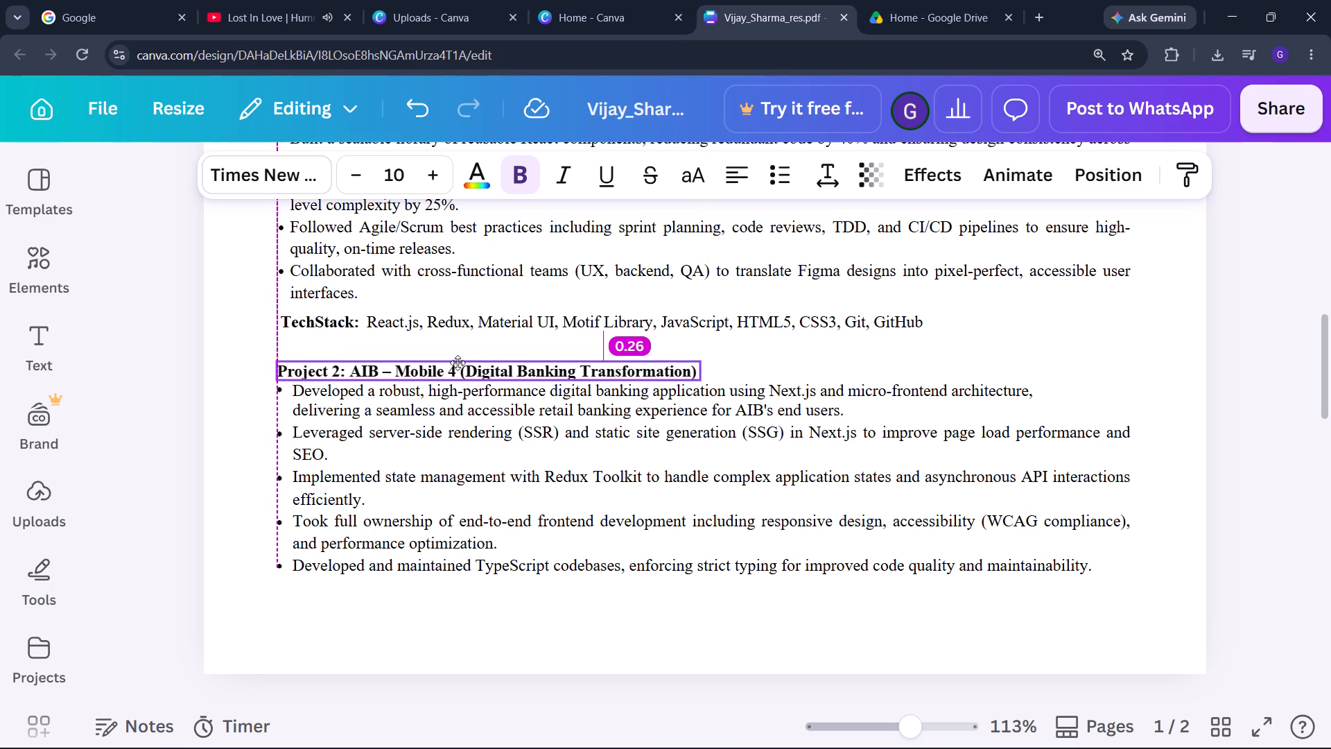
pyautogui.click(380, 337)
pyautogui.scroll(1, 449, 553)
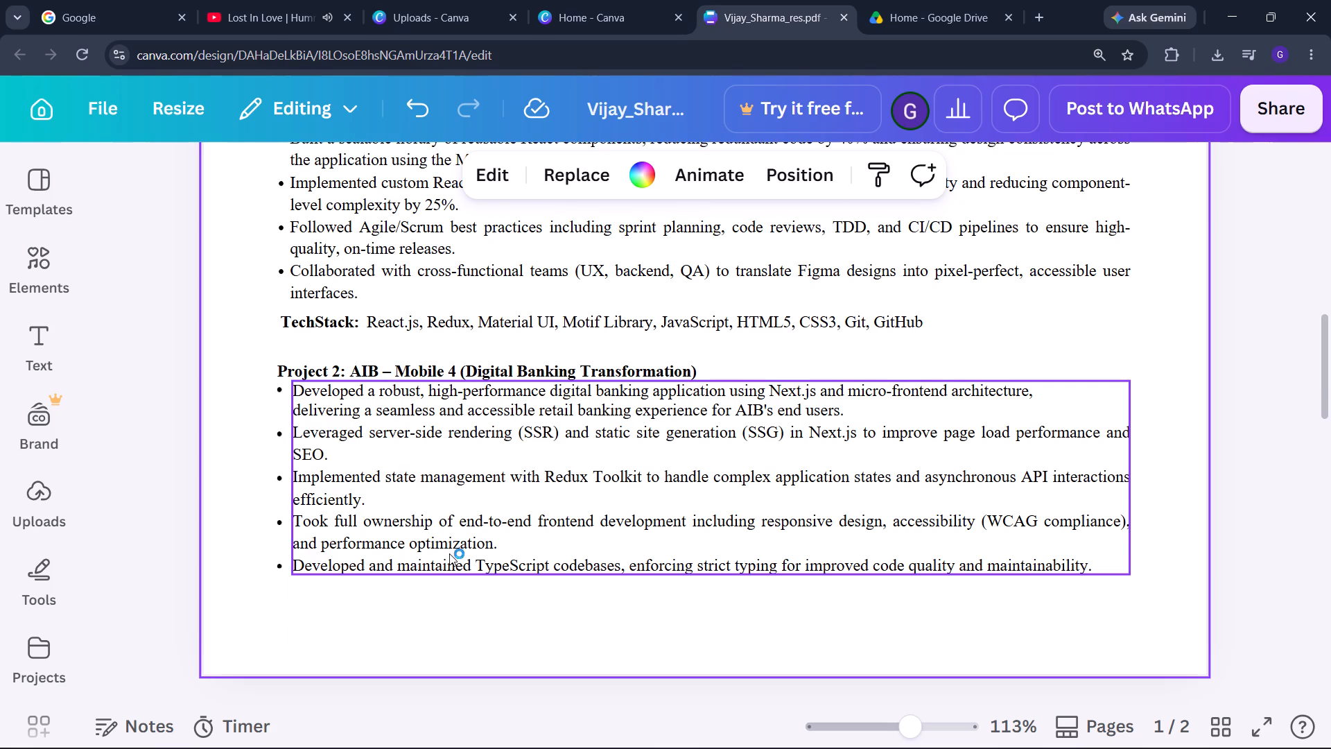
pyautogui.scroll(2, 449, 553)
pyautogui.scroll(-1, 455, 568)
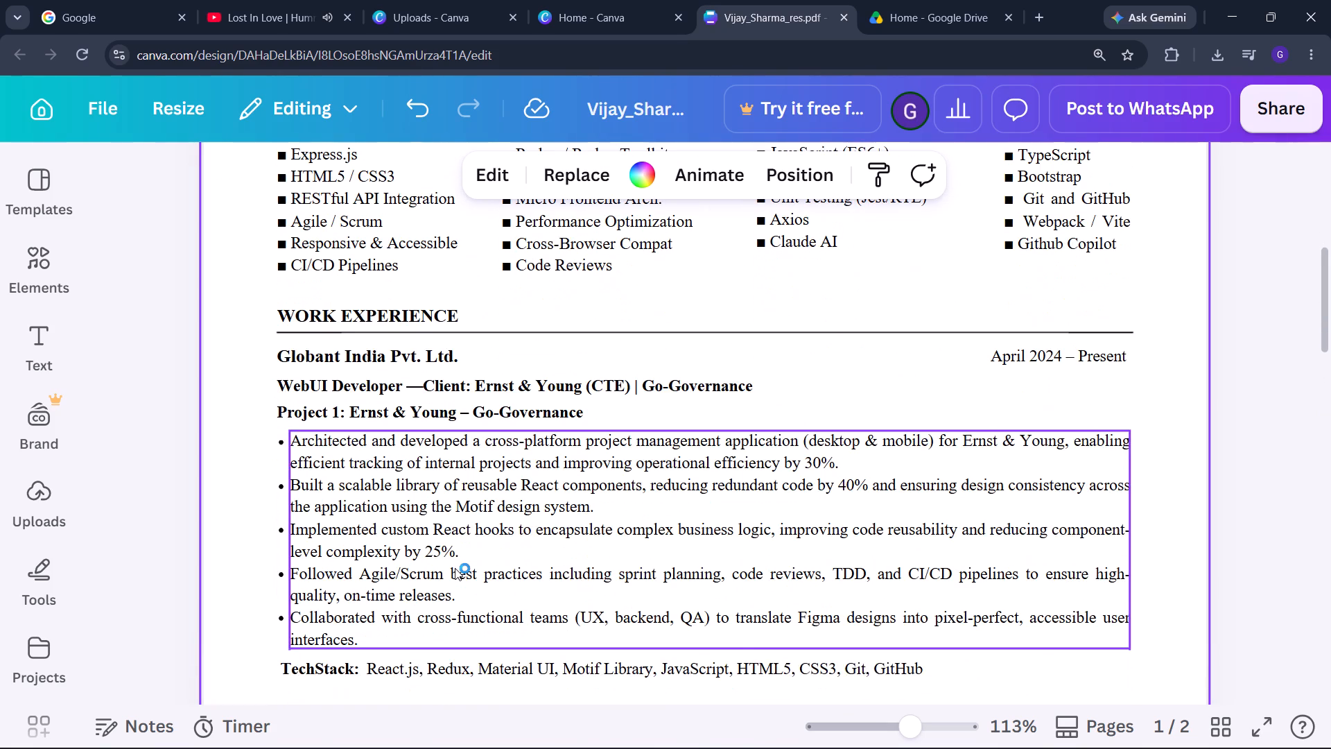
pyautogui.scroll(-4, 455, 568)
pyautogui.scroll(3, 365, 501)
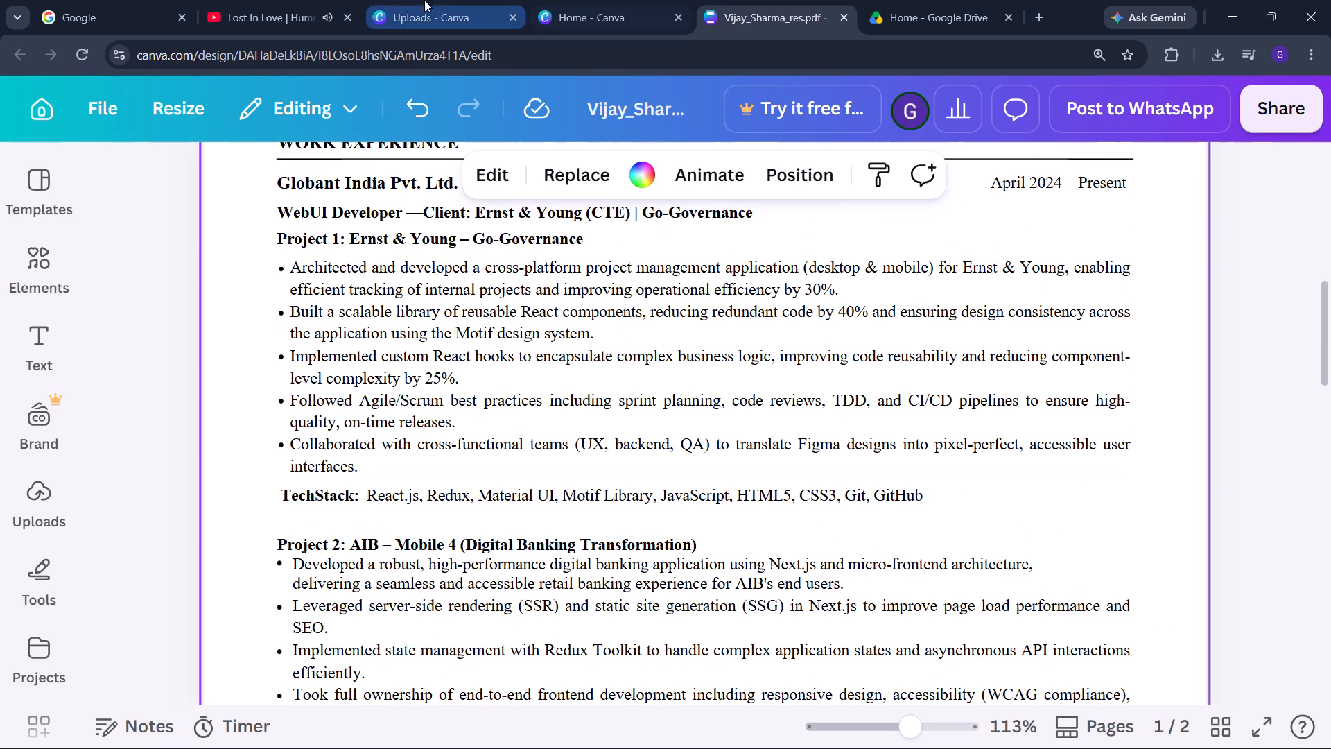
# Switch to YouTube and pause the playing music video.
pyautogui.click(448, 16)
pyautogui.doubleClick(252, 3)
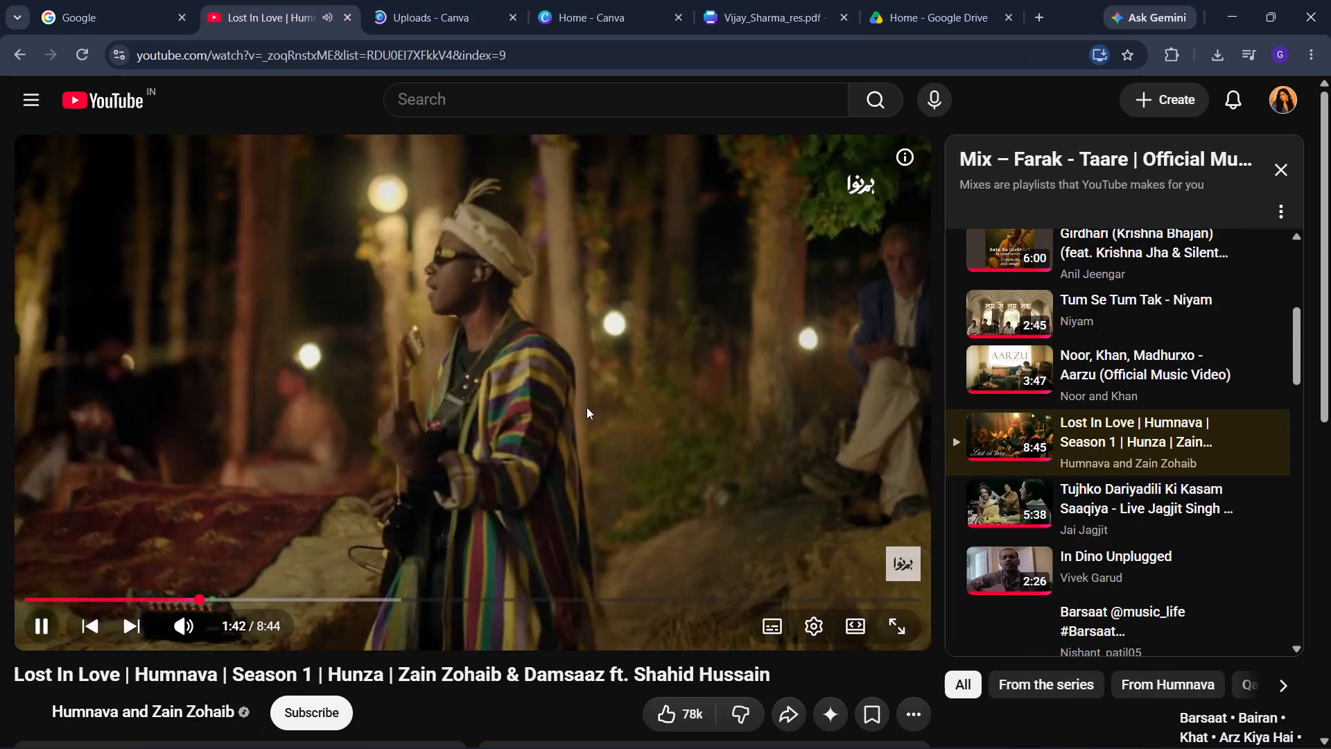
pyautogui.press('space')
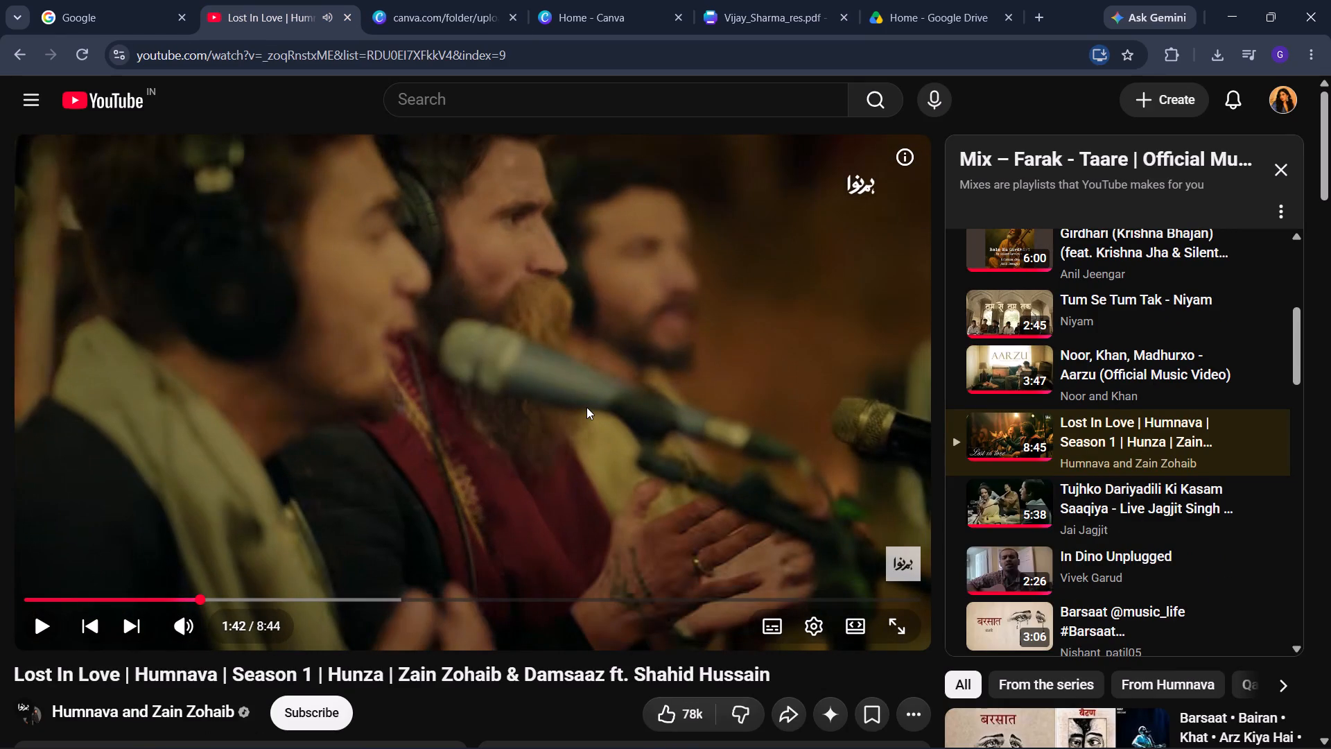